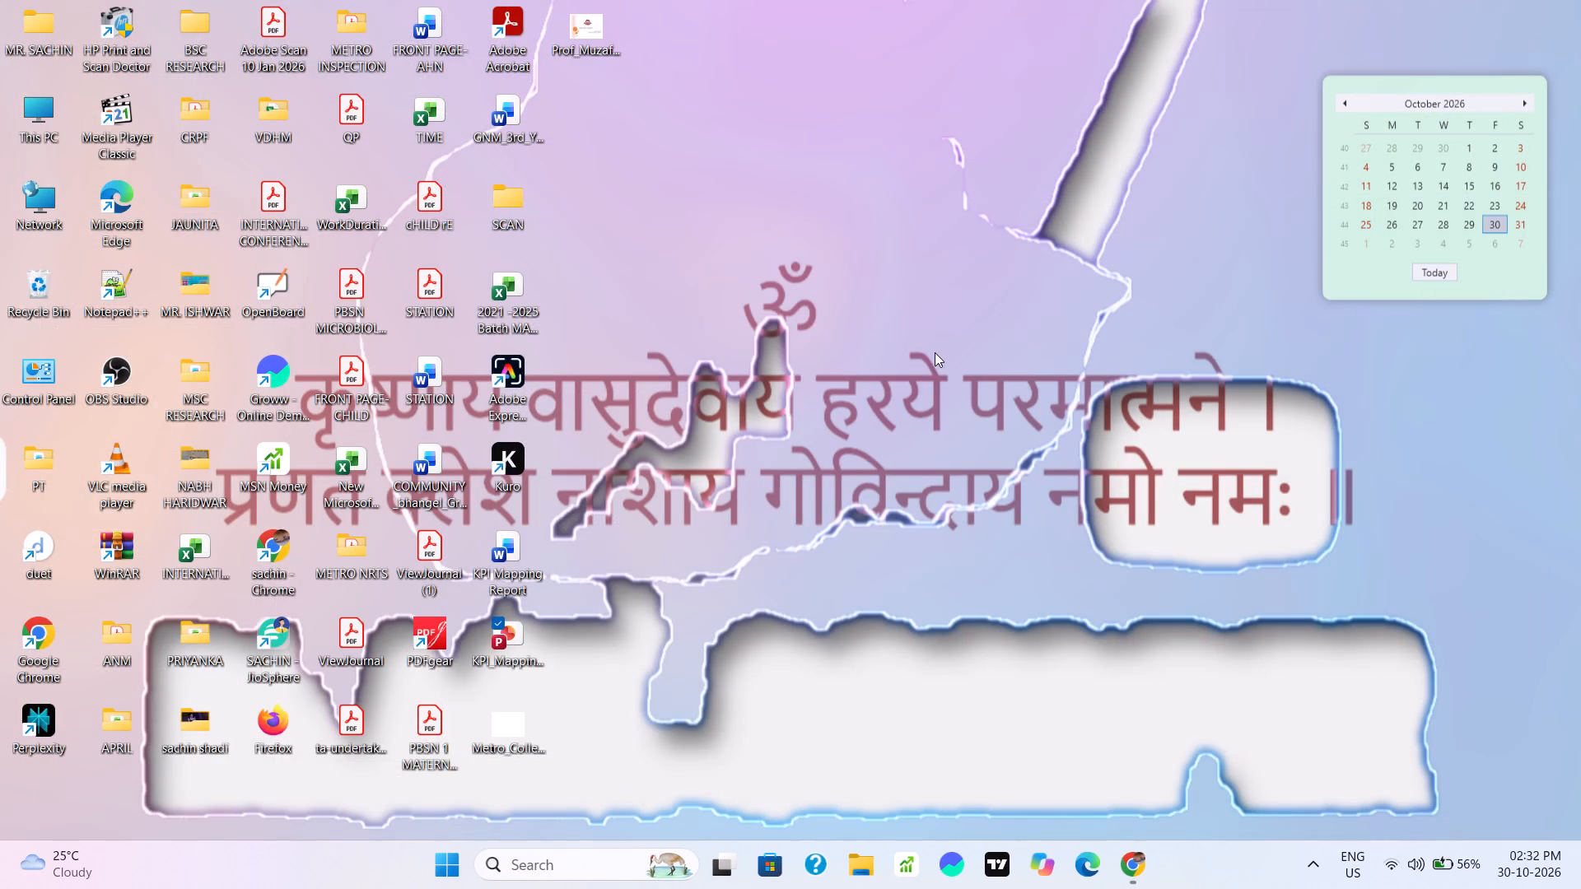
Open the KPI_Mapping_Presentation slides and the KPI Mapping Report document from the desktop, check them, and close both.
double_click(513, 633)
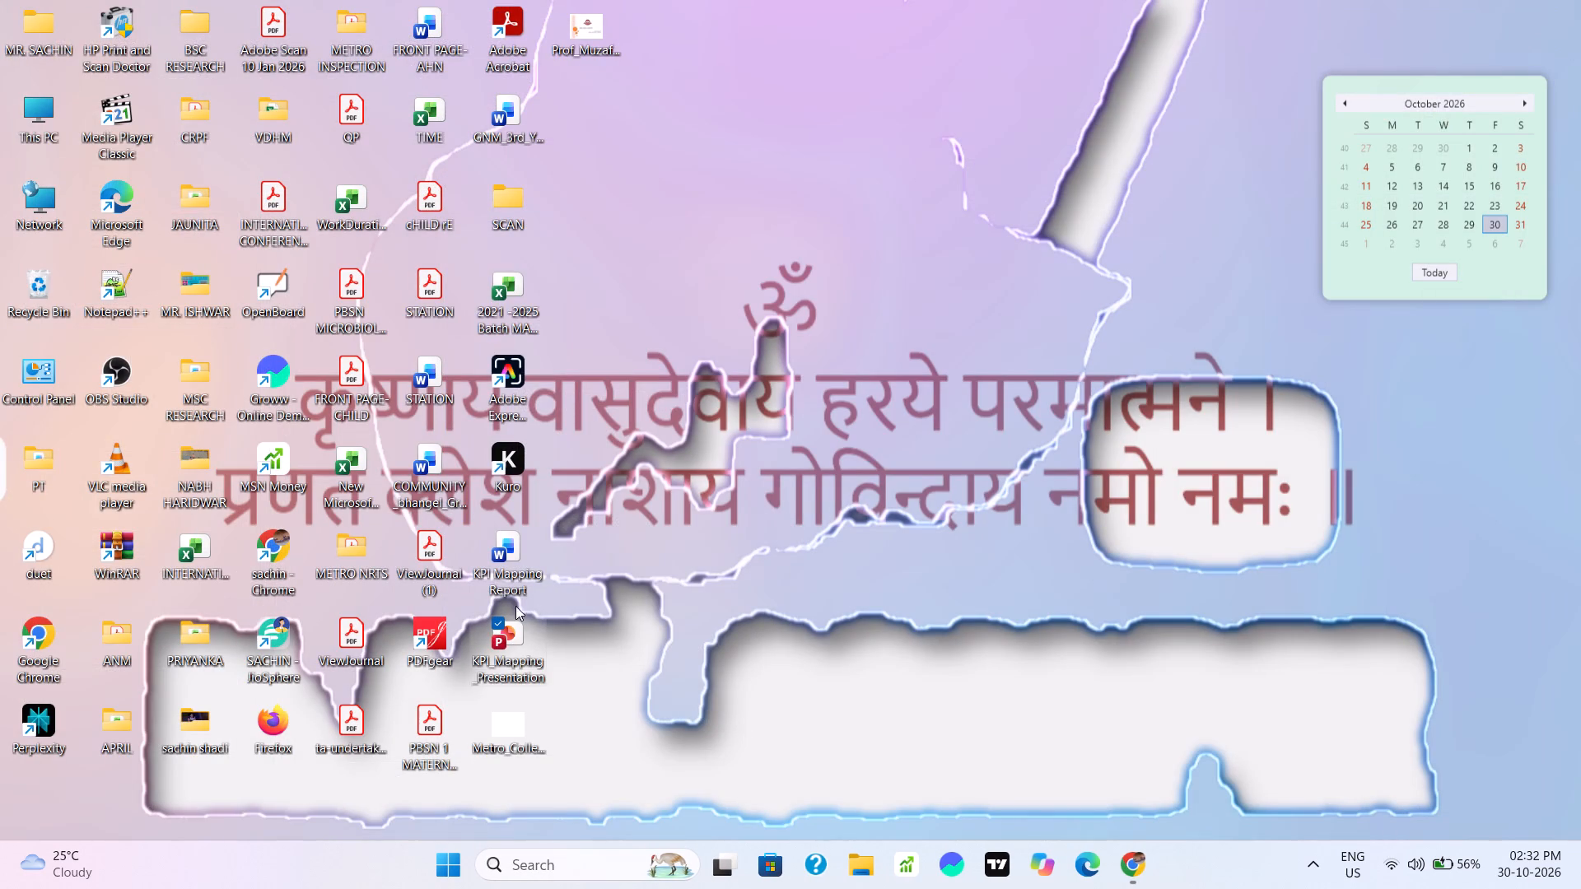
double_click(516, 556)
double_click(516, 556)
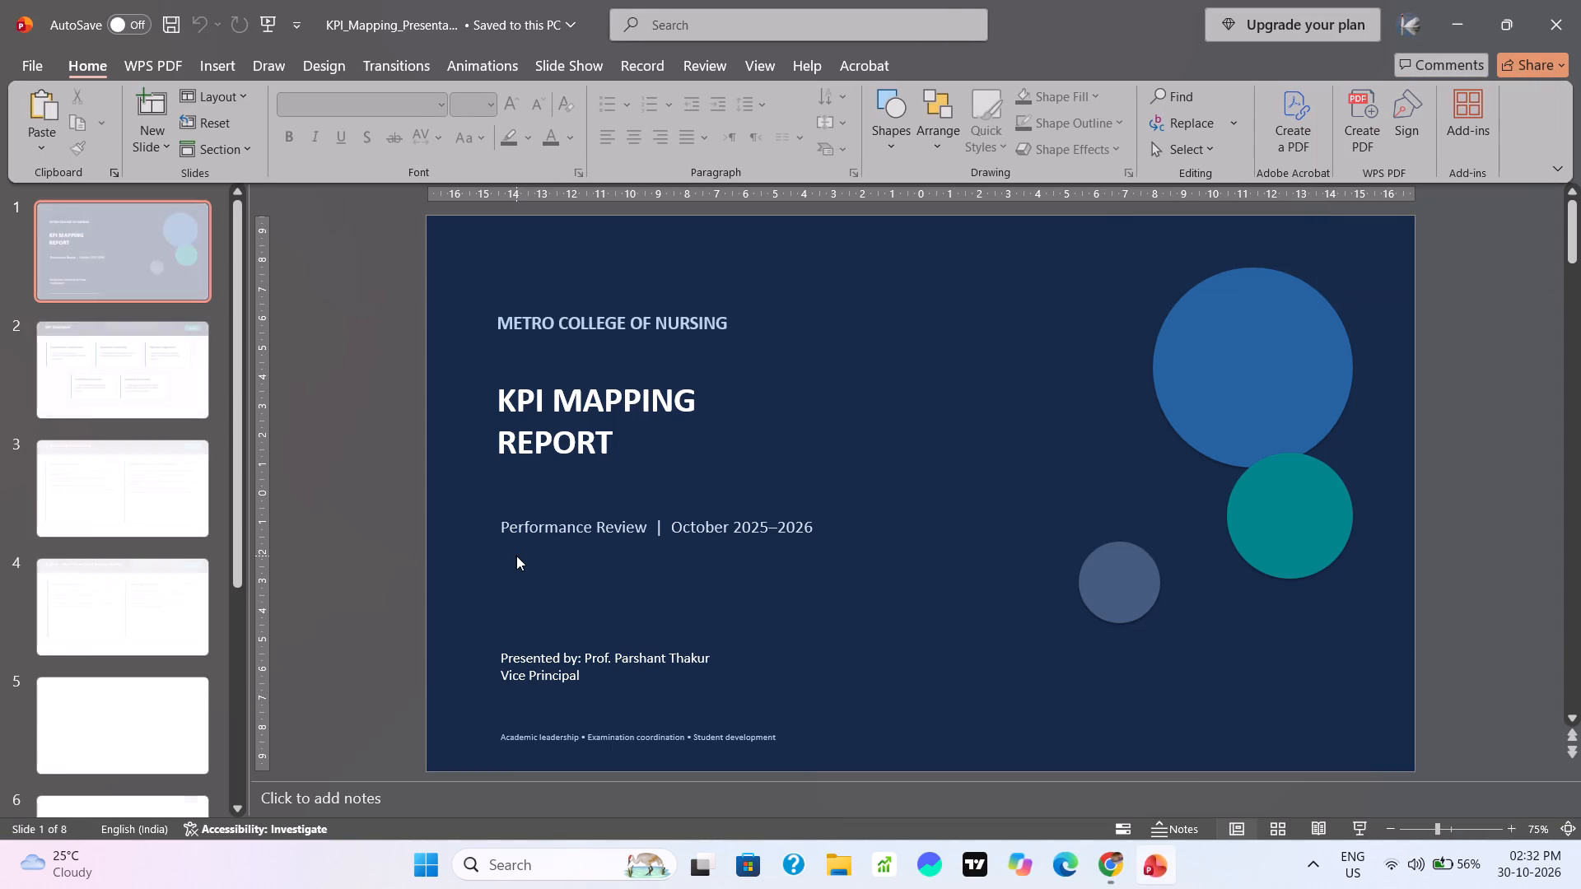
left_click(1580, 0)
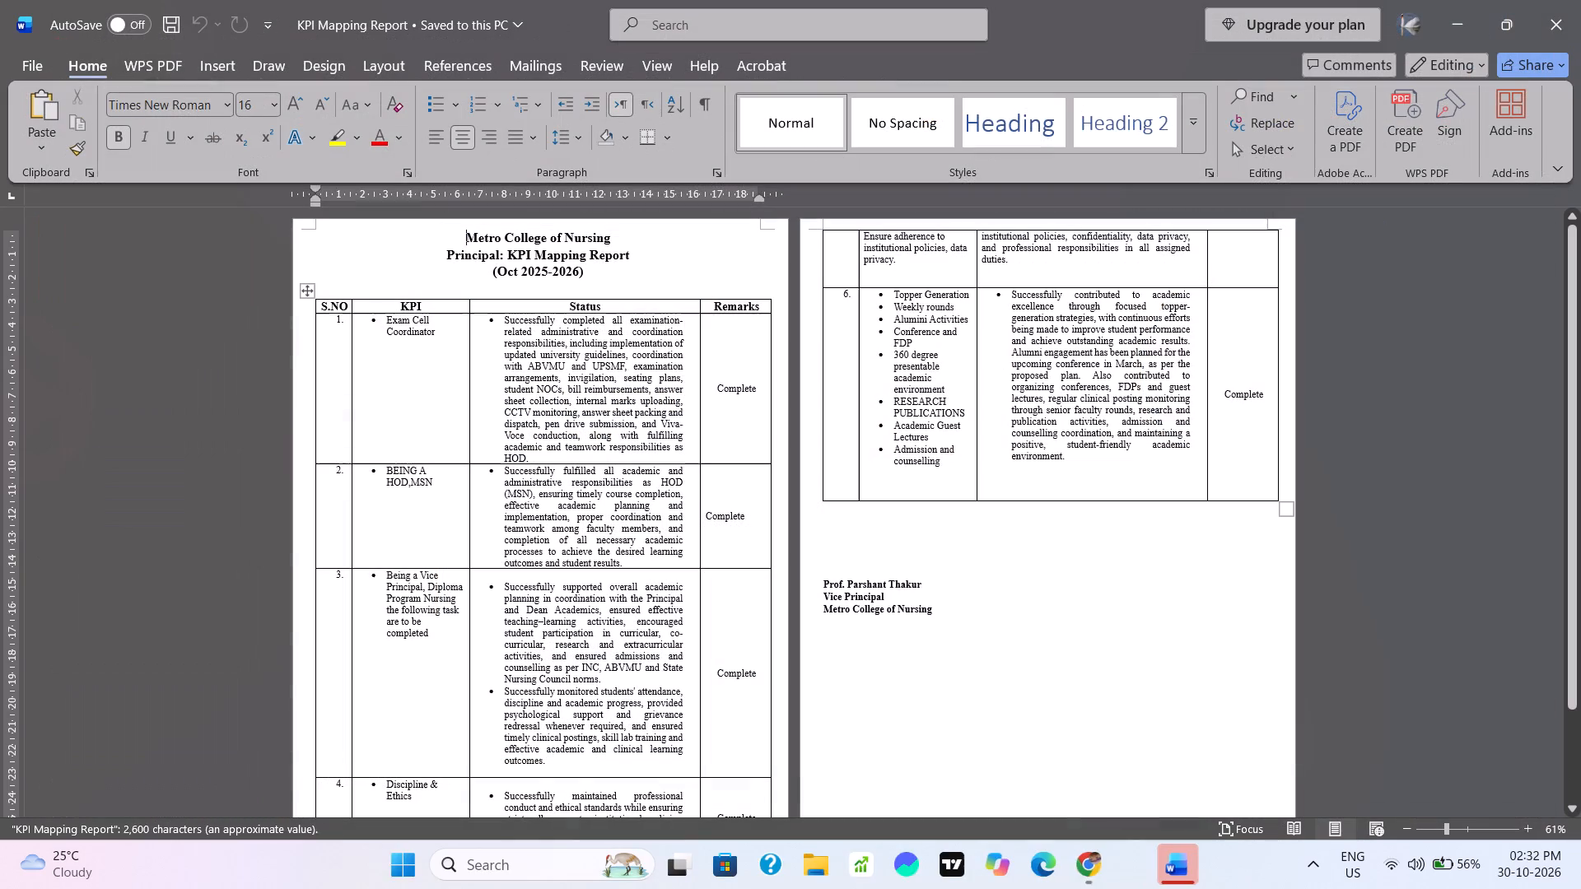
left_click(1569, 1)
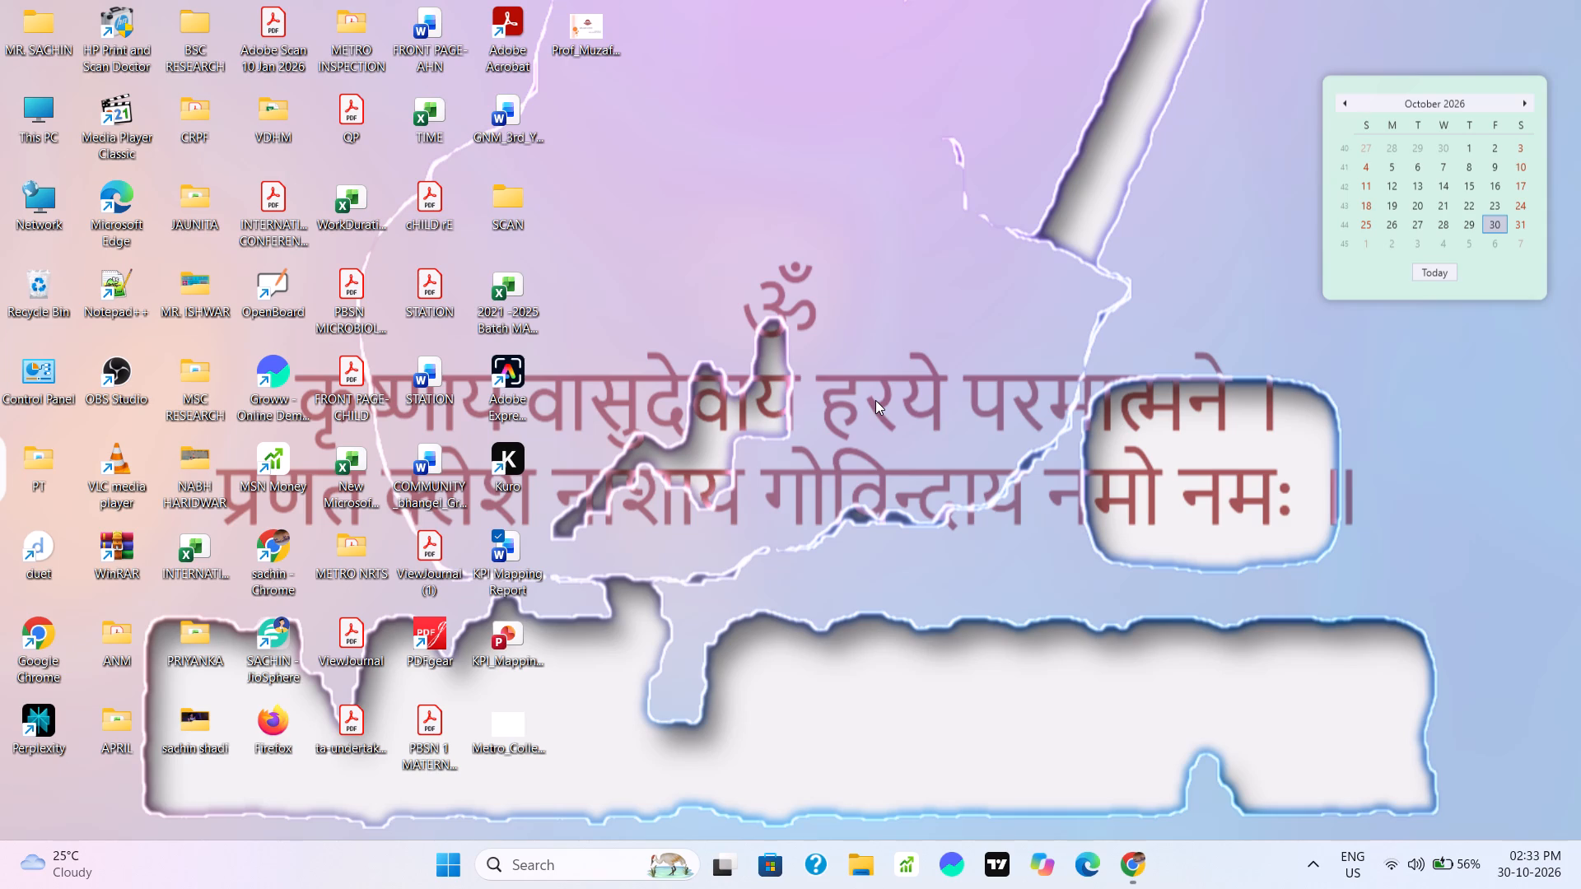
Open the Metro_College_of_Nursing_KPI_Report presentation from the desktop, check it, and close it.
left_click(524, 710)
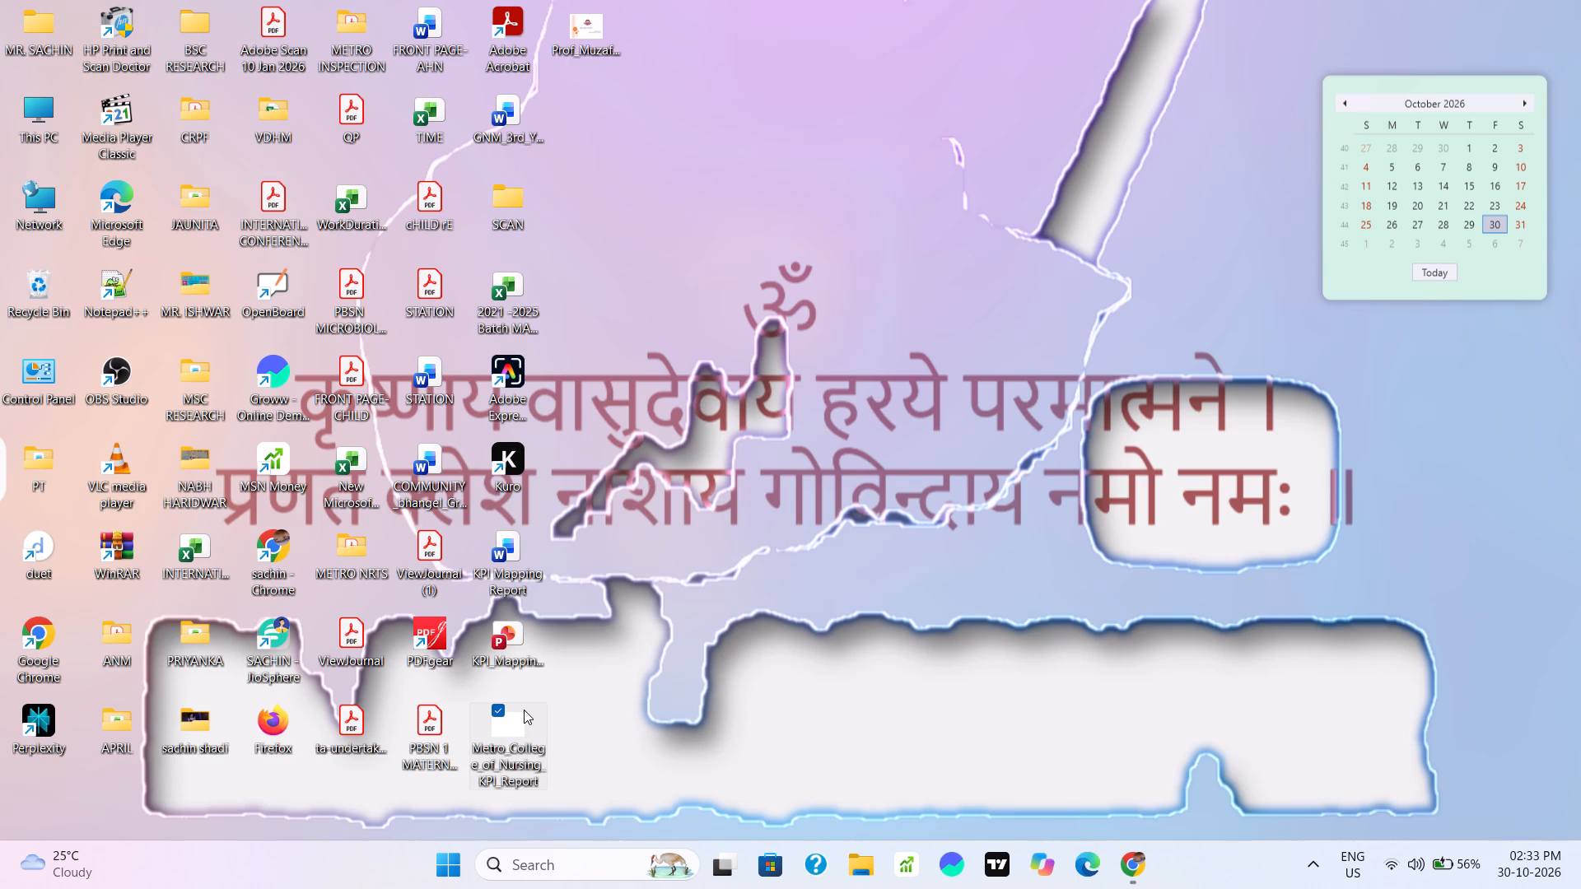
double_click(524, 710)
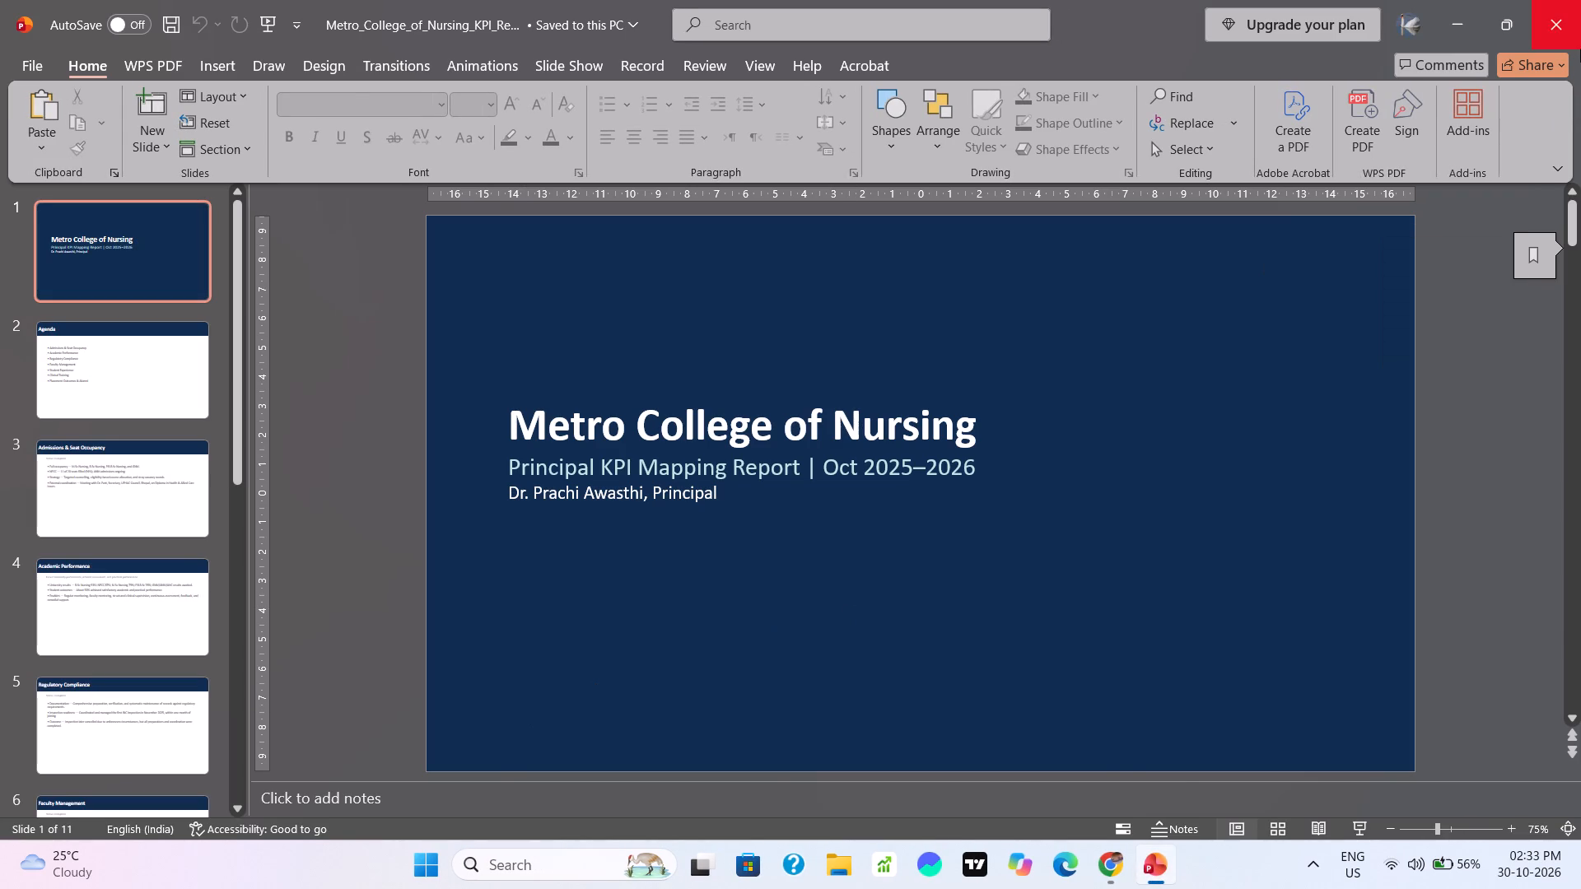
left_click(1580, 49)
Delete the Metro_College_of_Nursing_KPI_Report file from the desktop.
left_click(508, 733)
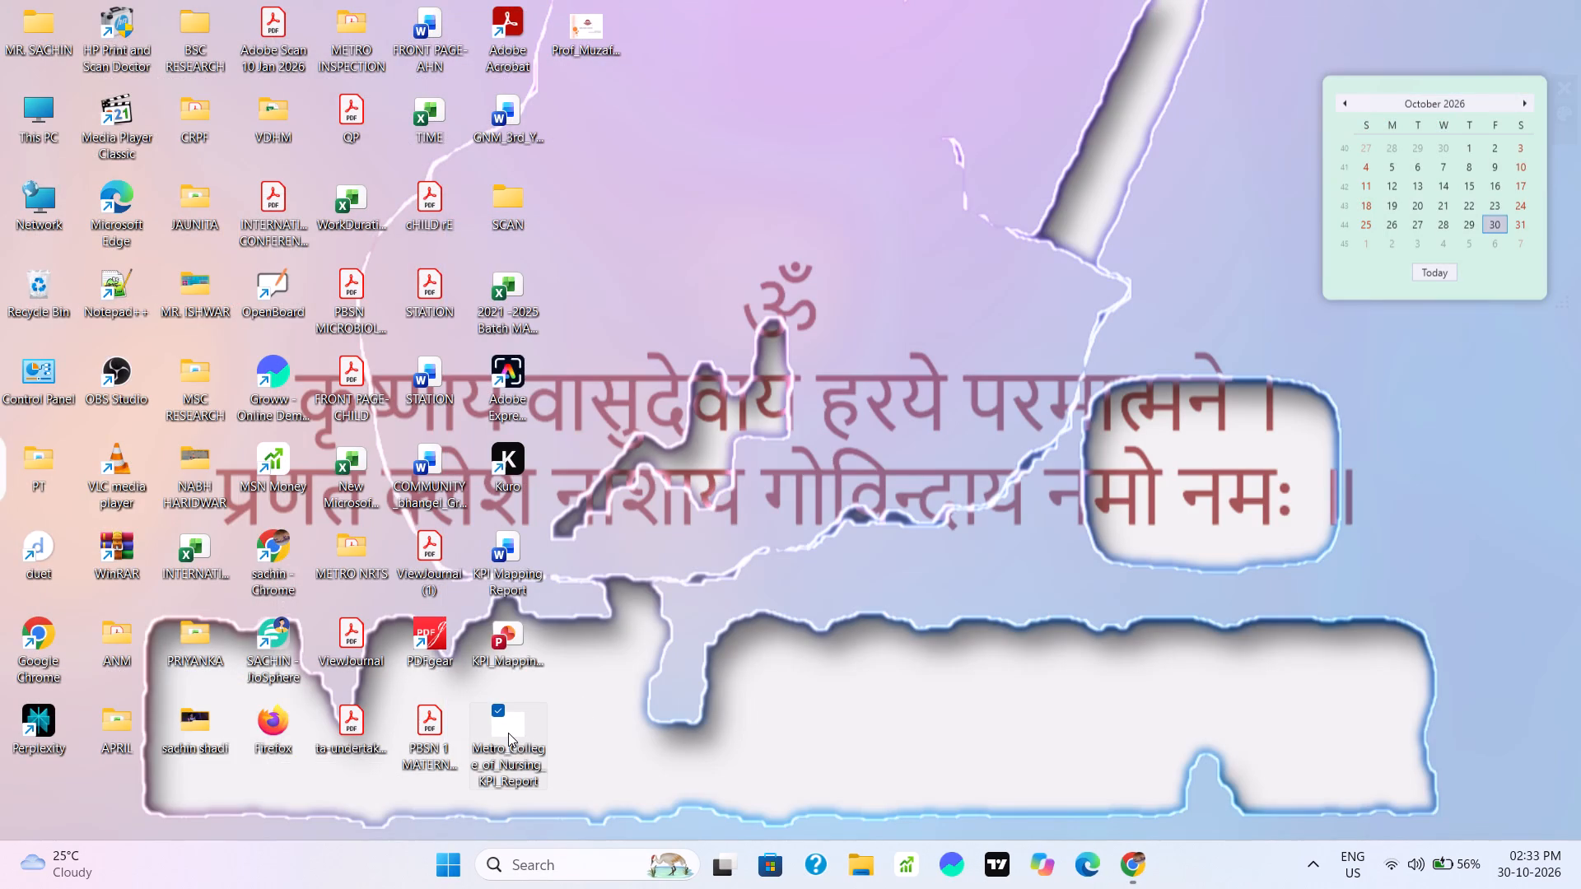
key("Delete")
left_click_drag(508, 733, 762, 684)
double_click(516, 742)
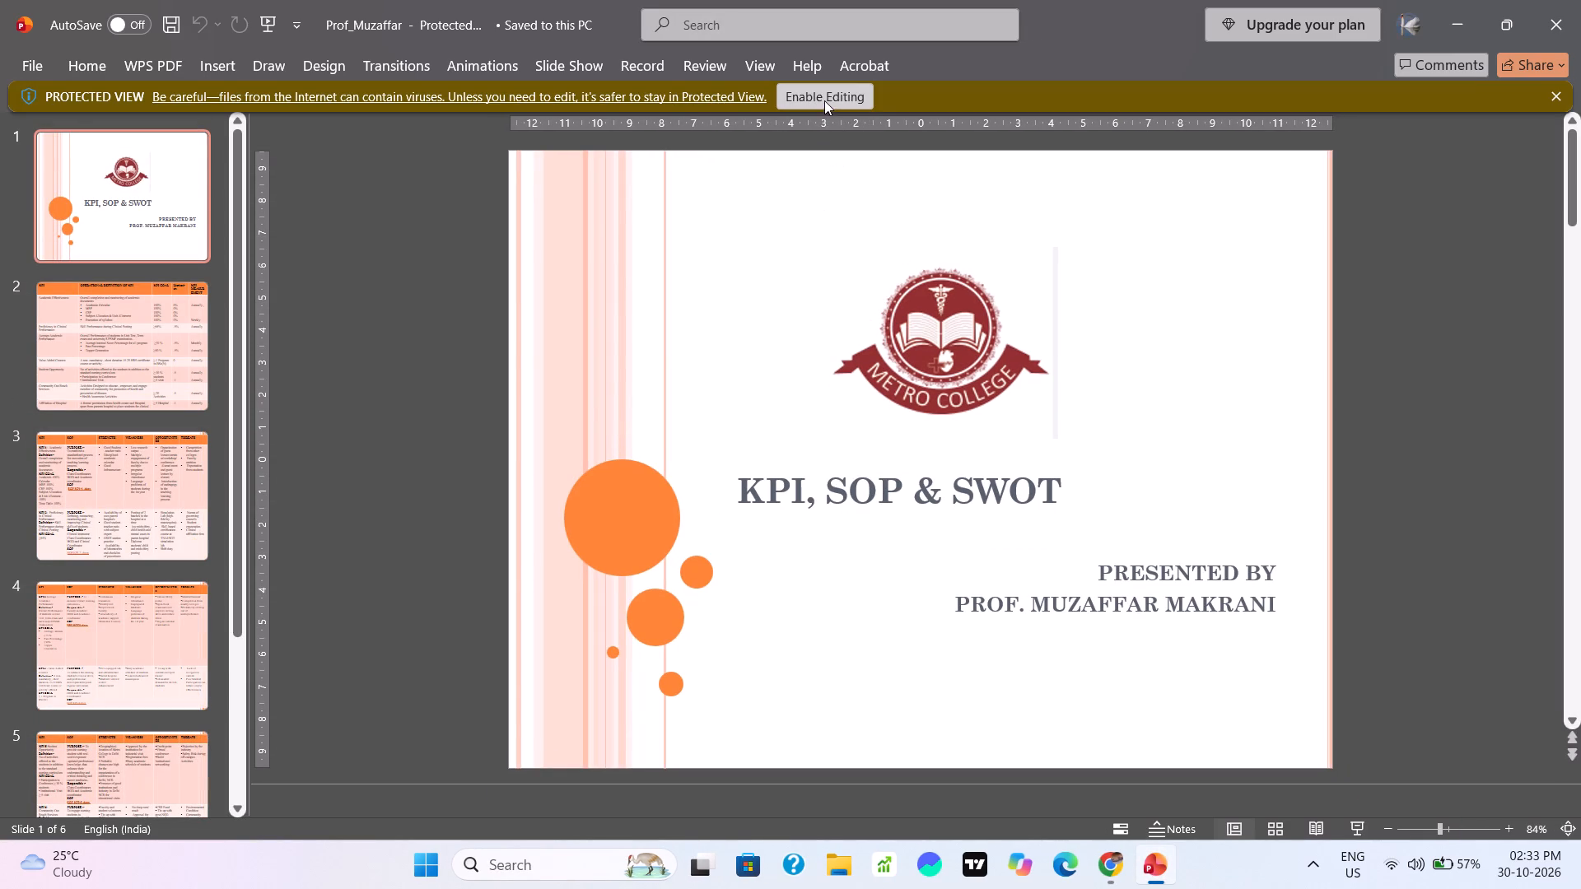
left_click(824, 100)
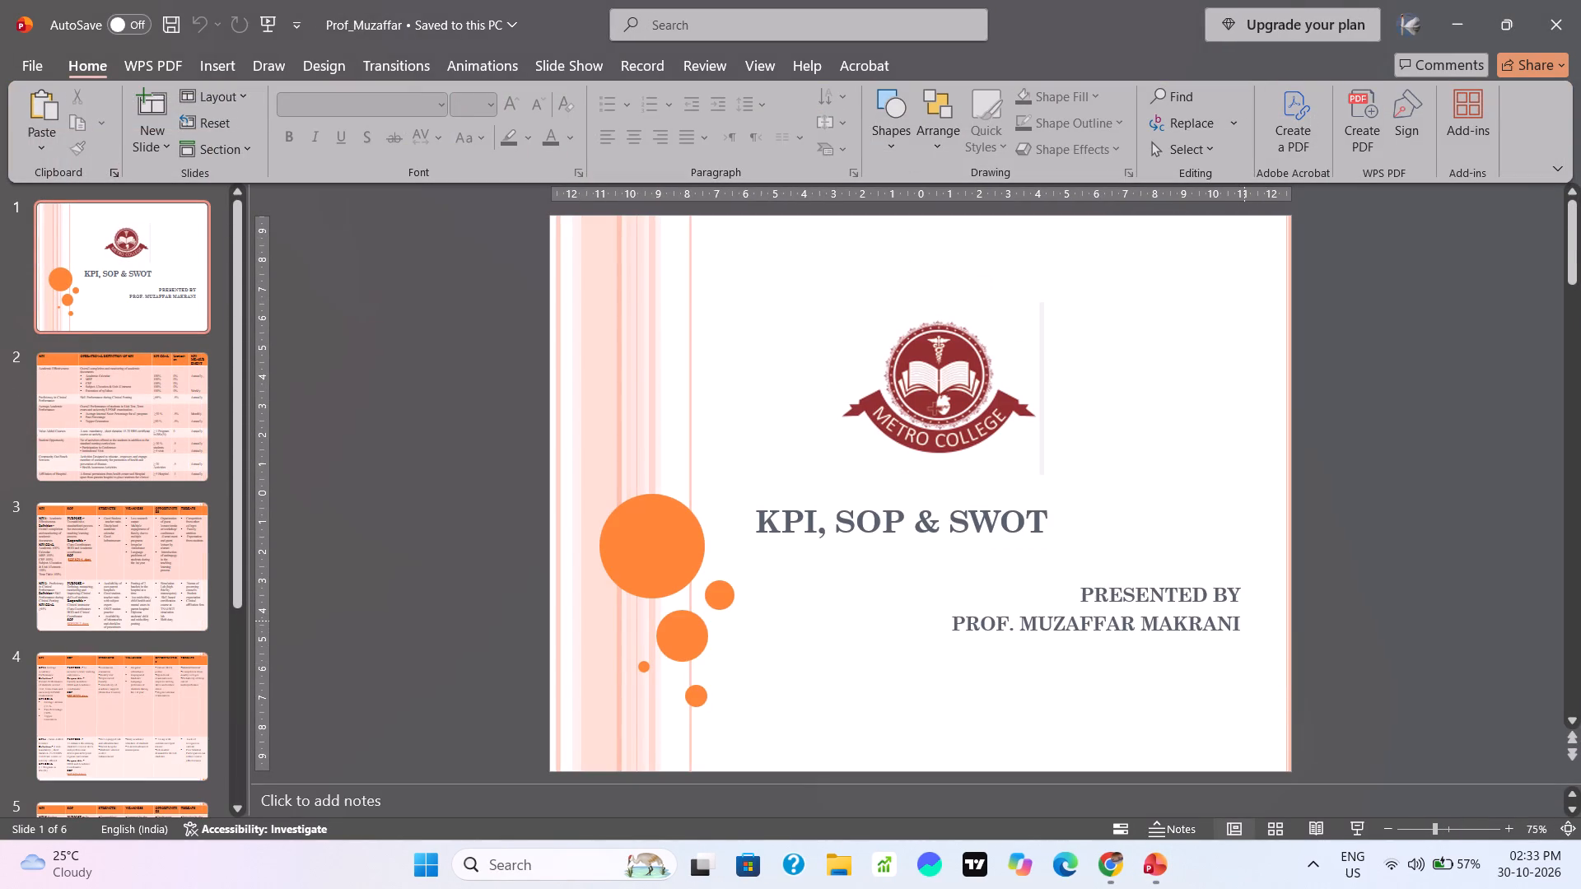
On the title slide, replace the presenter's name after PROF. with the Vice Principal's name in capitals.
left_click(1240, 626)
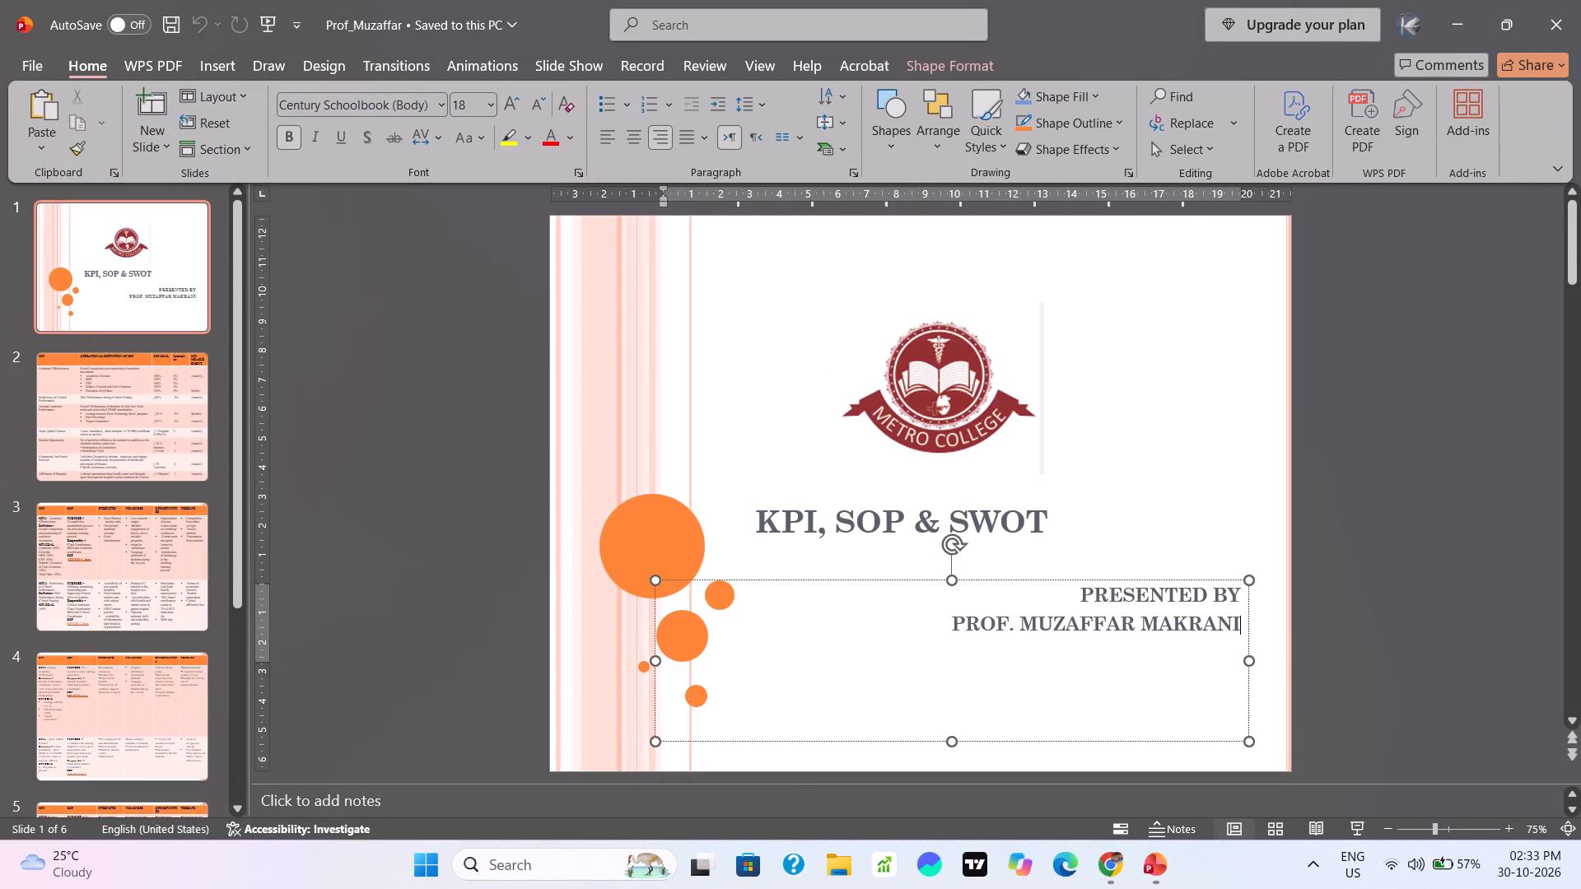
key("BackSpace")
key("BackSpace")
key("BackSpace")
key("BackSpace")
key("BackSpace")
key("BackSpace")
key("BackSpace")
key("BackSpace")
key("BackSpace")
key("BackSpace")
key("BackSpace")
key("BackSpace")
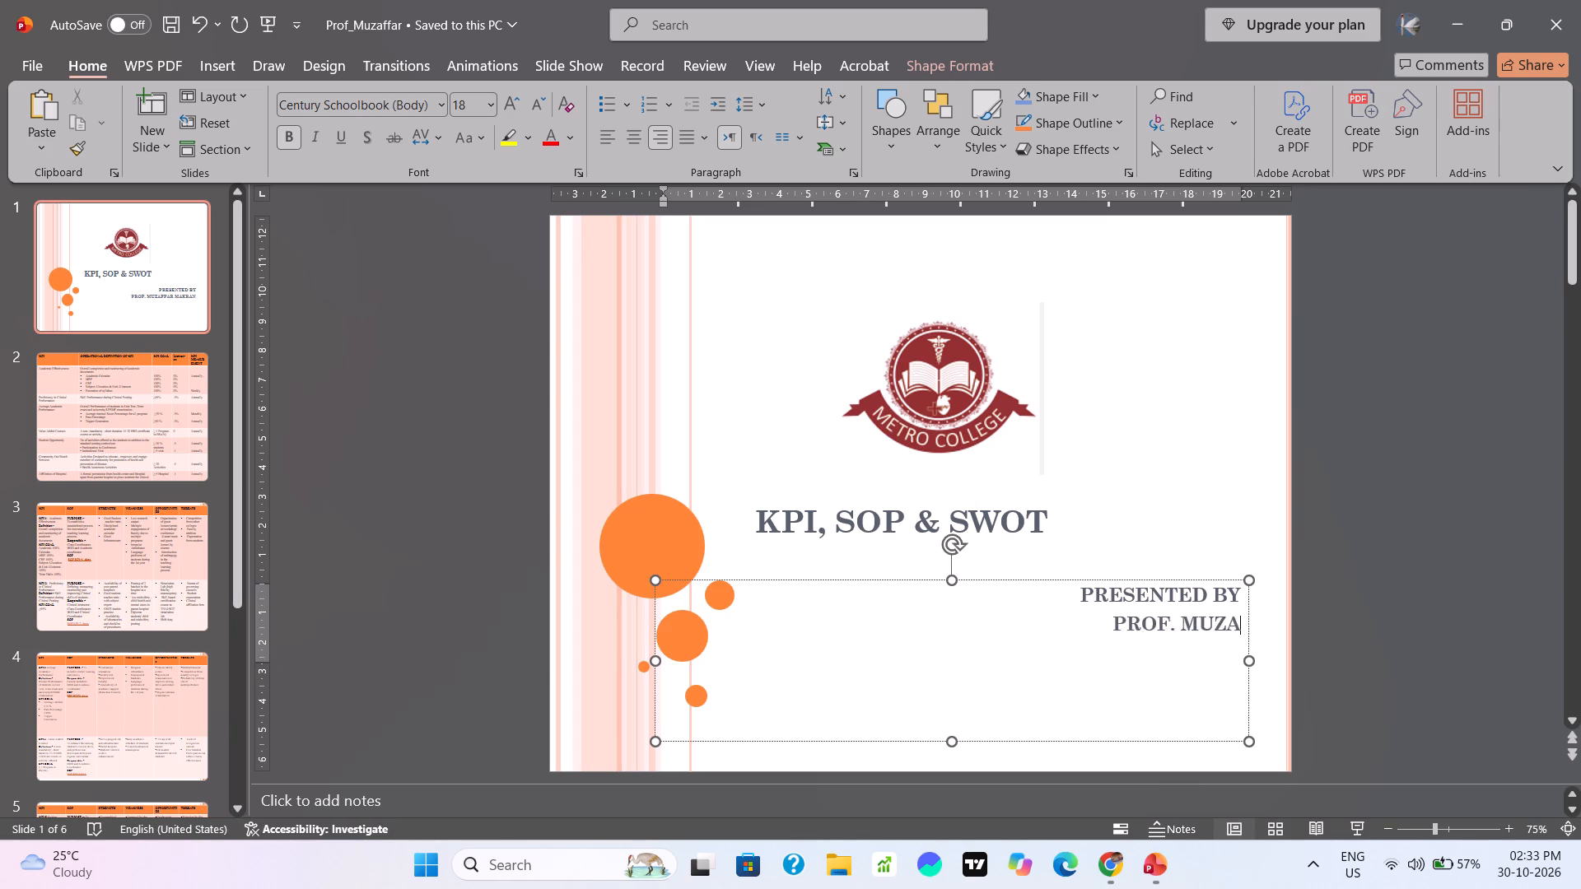
key("BackSpace")
key("BackSpace")
key("BackSpace")
key("BackSpace")
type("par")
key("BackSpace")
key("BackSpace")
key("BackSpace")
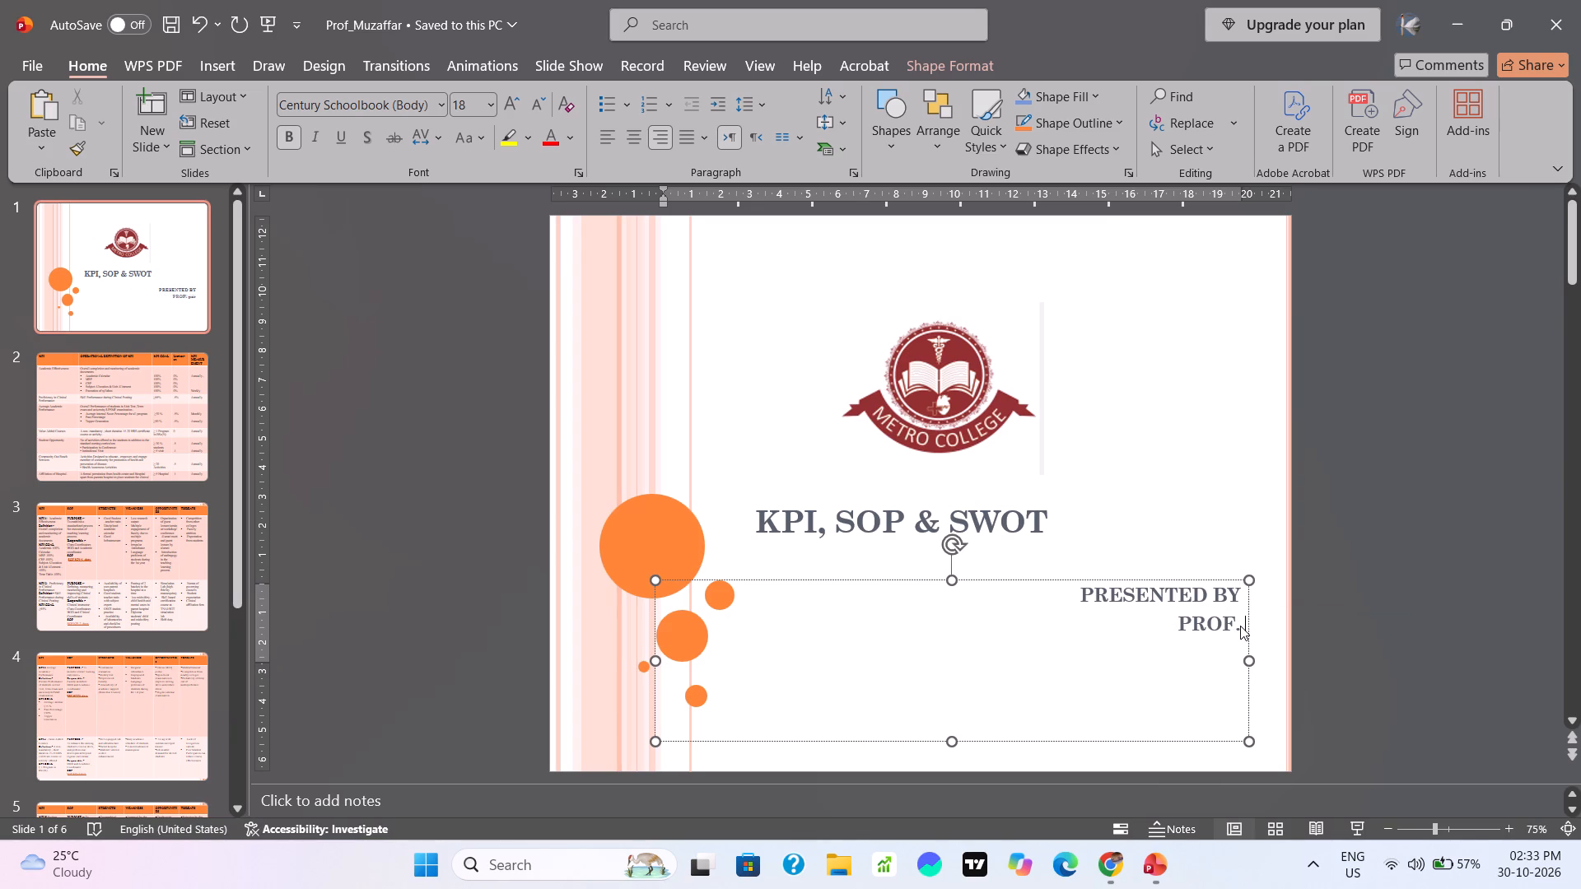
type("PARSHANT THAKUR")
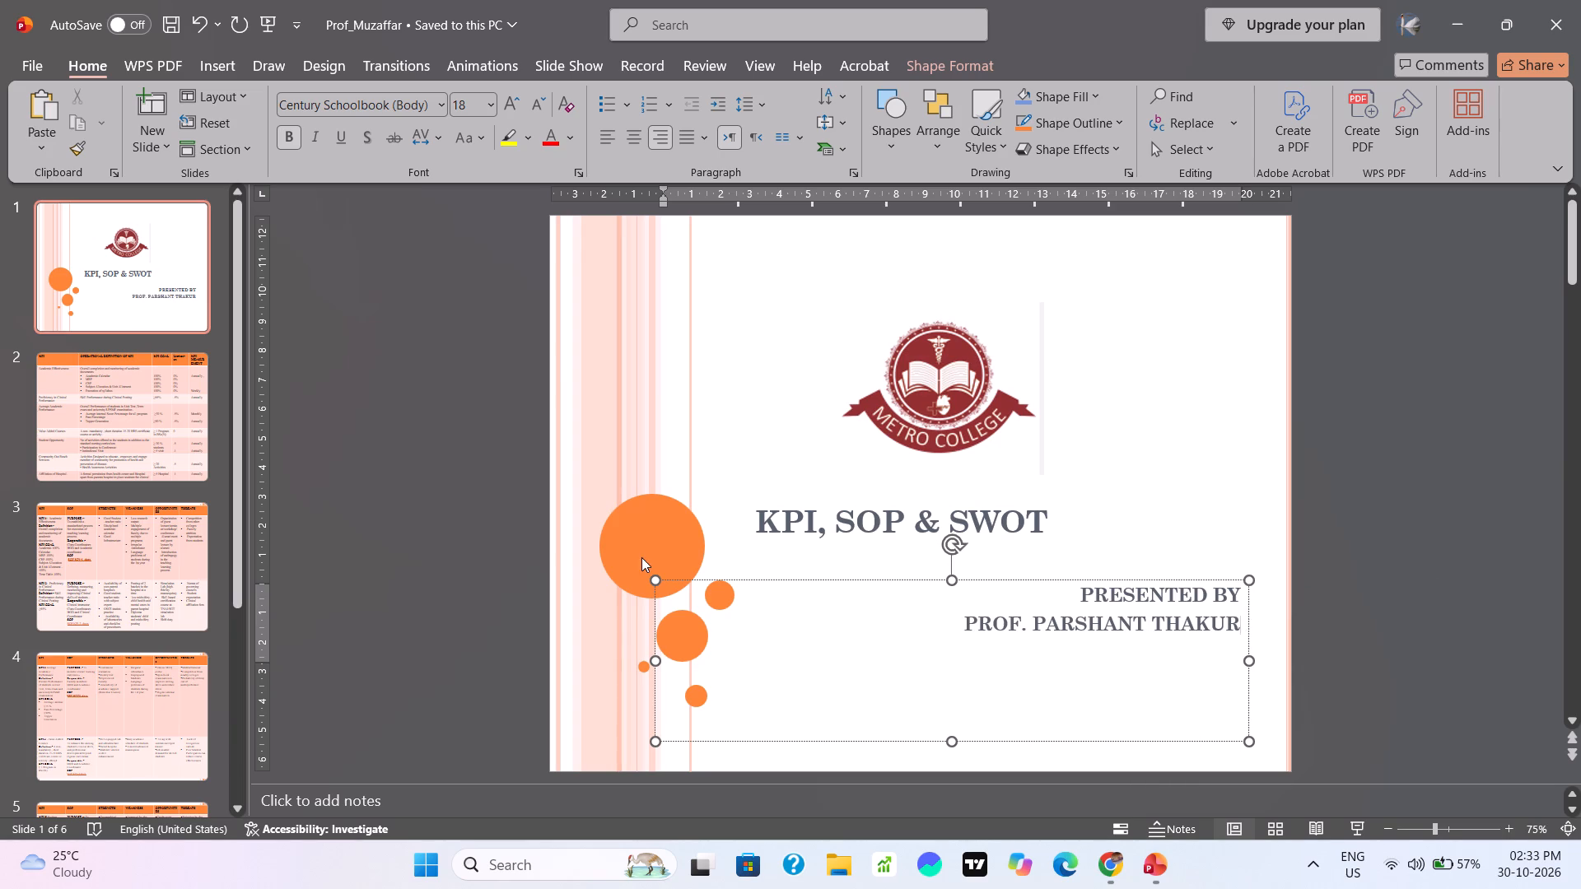
In the slide 2 table, change the second column's header to ACHIEVEMENTS.
left_click(114, 380)
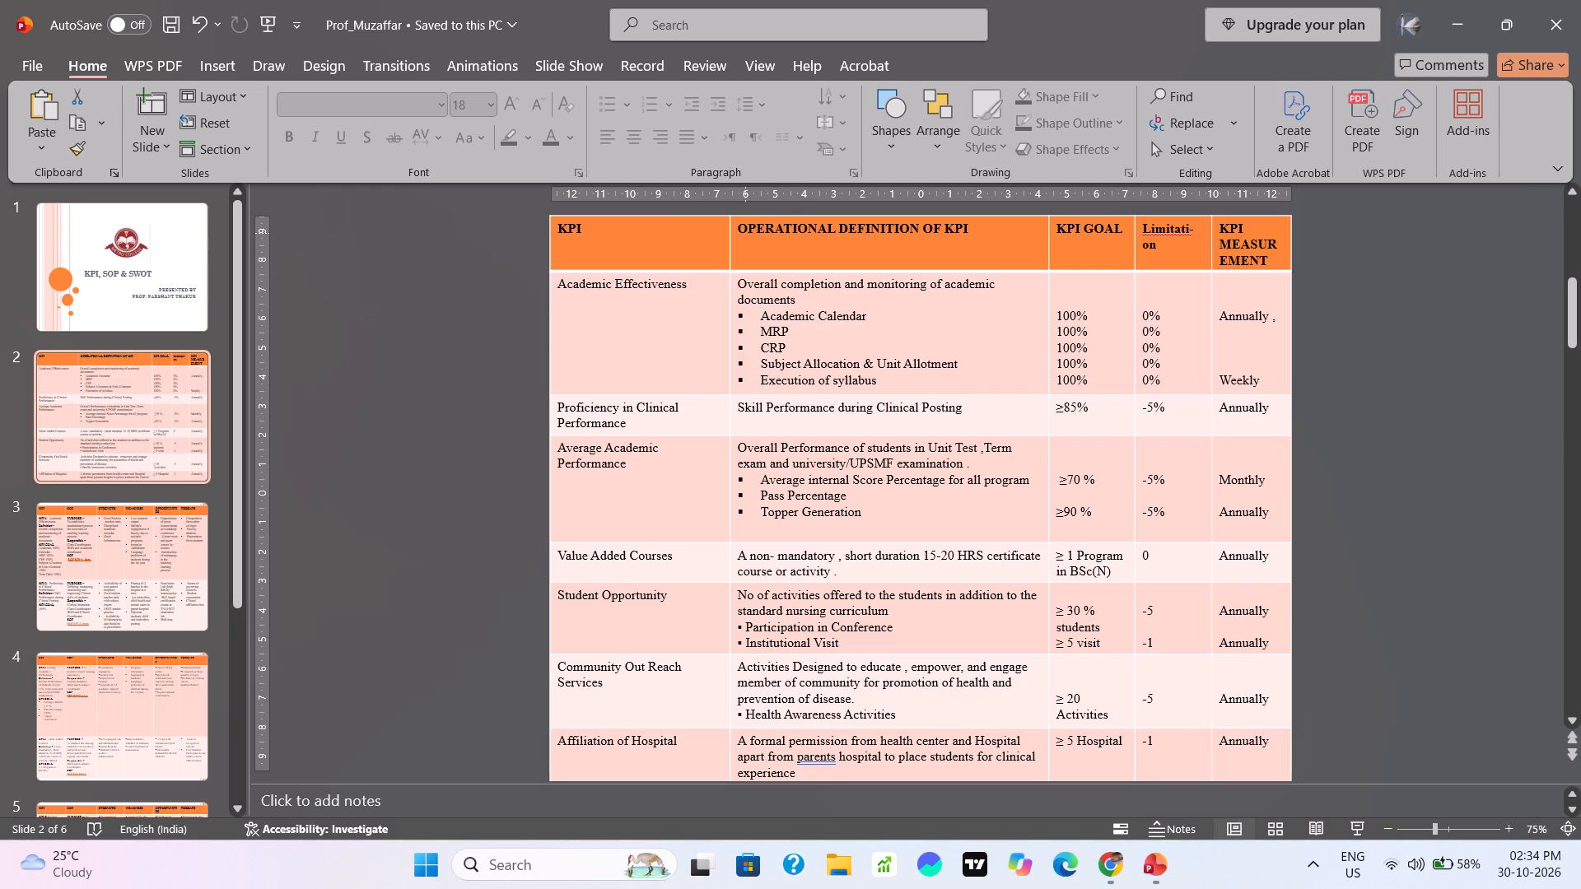
left_click_drag(742, 233, 843, 244)
left_click(843, 244)
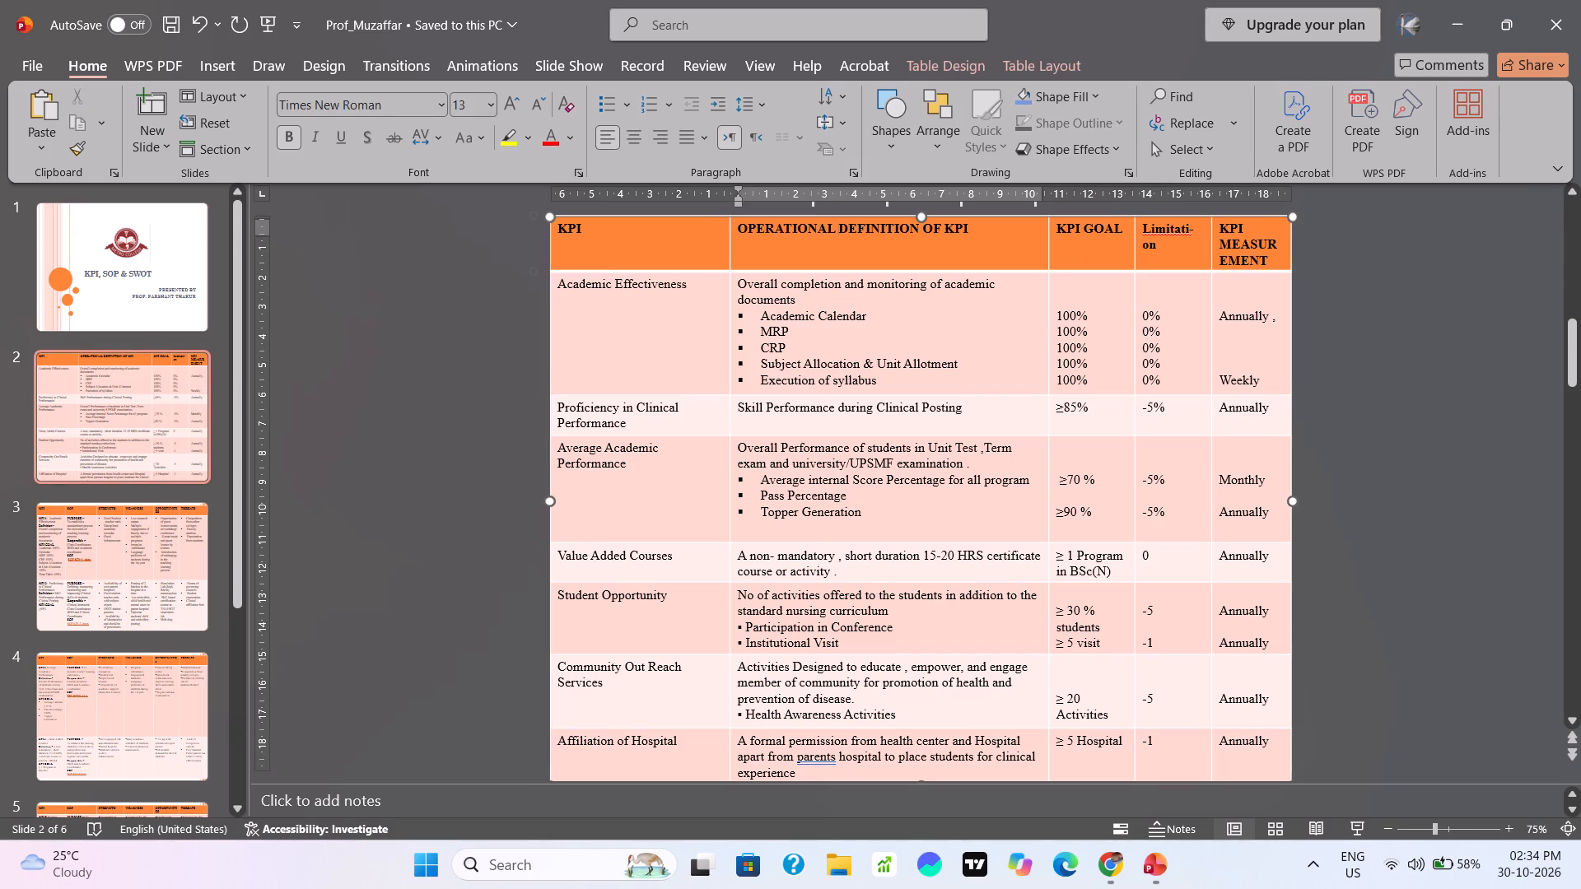
left_click_drag(739, 232, 1000, 236)
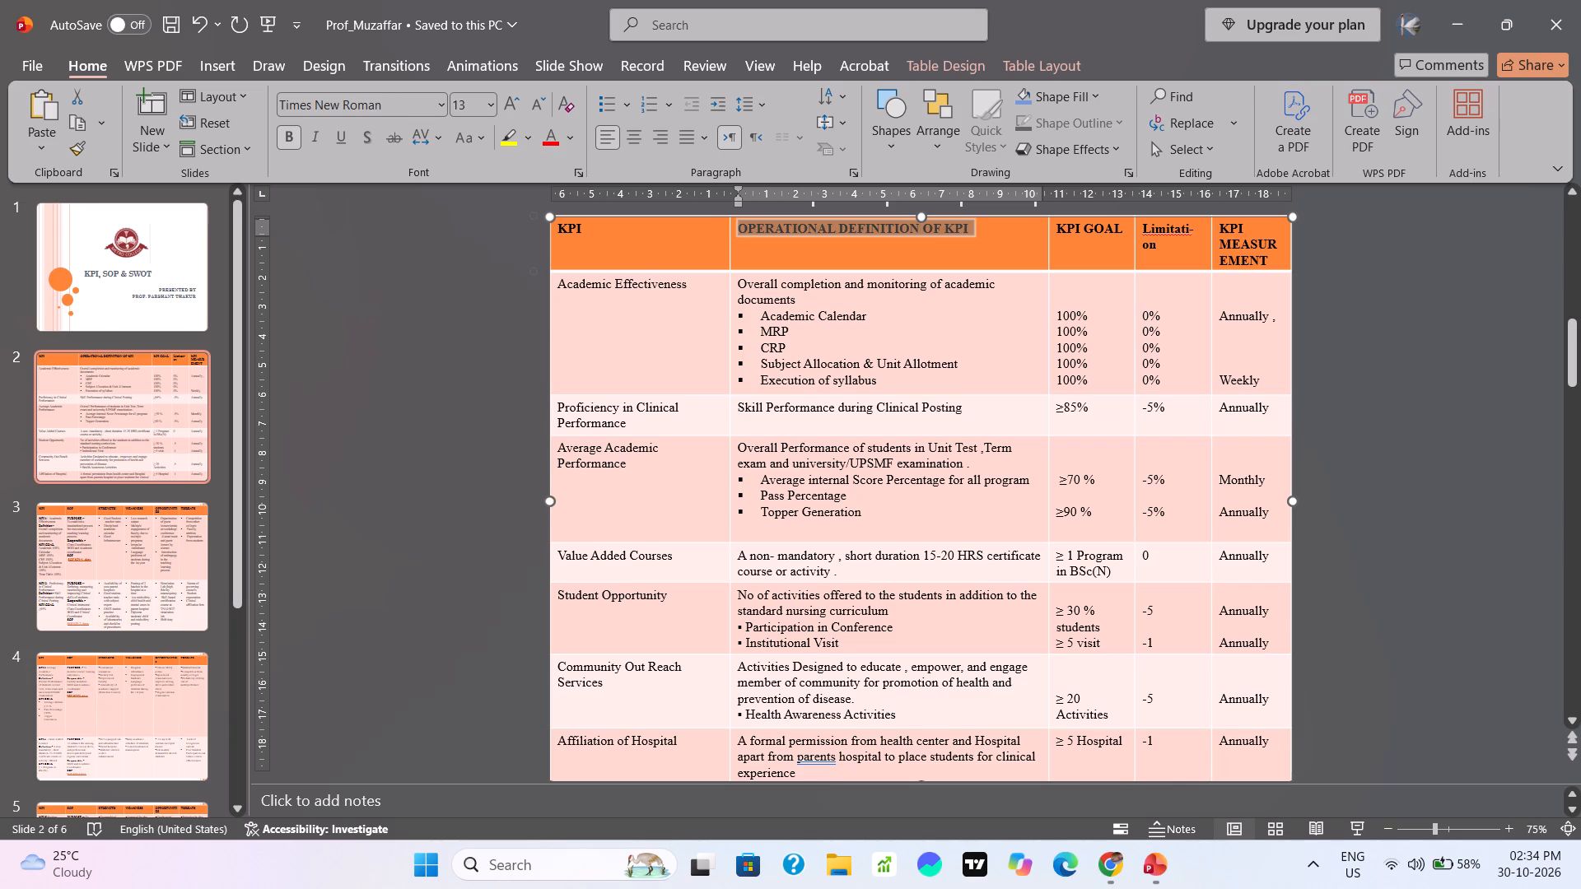
left_click_drag(1000, 236, 1028, 242)
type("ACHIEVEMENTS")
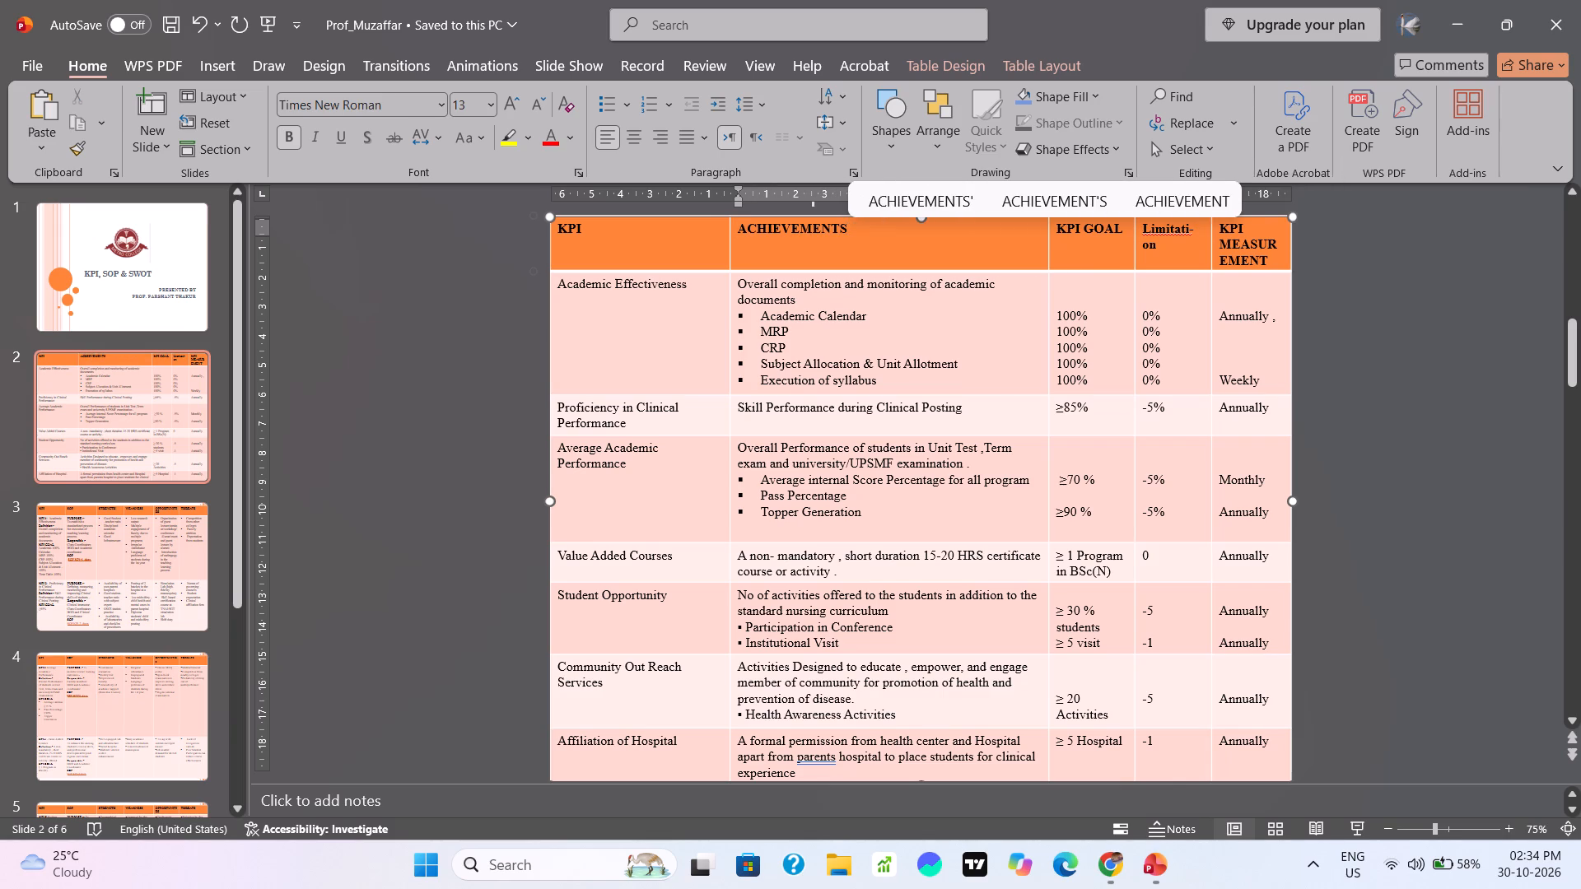
Change the third column's header in the slide 2 table to SCOPE OF and widen that column.
left_click(1127, 231)
left_click(1119, 229)
left_click(1087, 236)
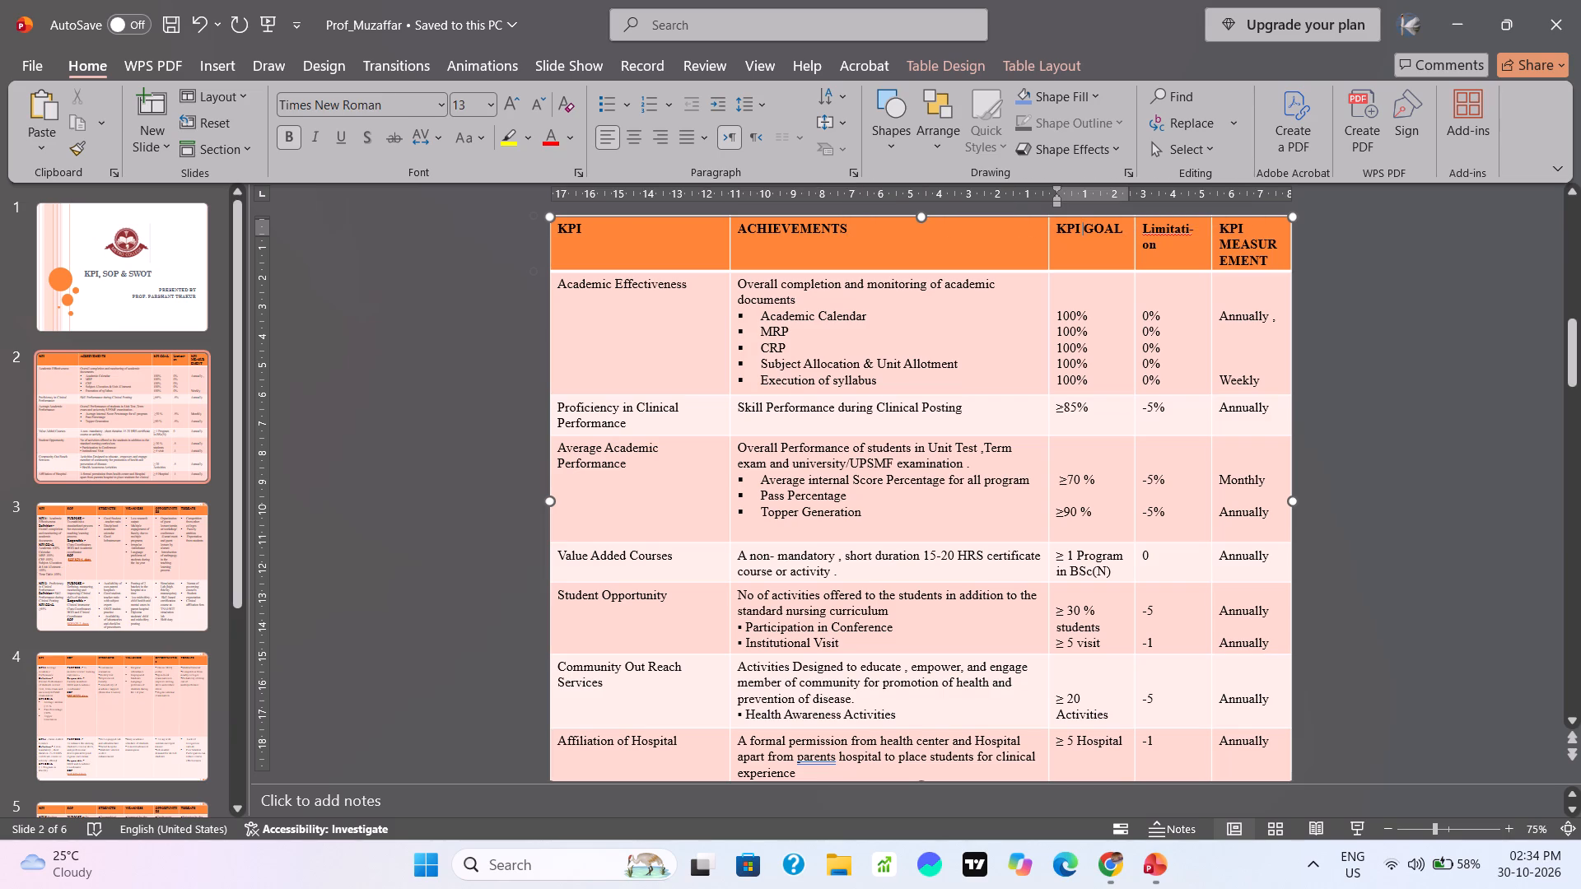
left_click(1124, 235)
left_click_drag(1124, 235, 1065, 236)
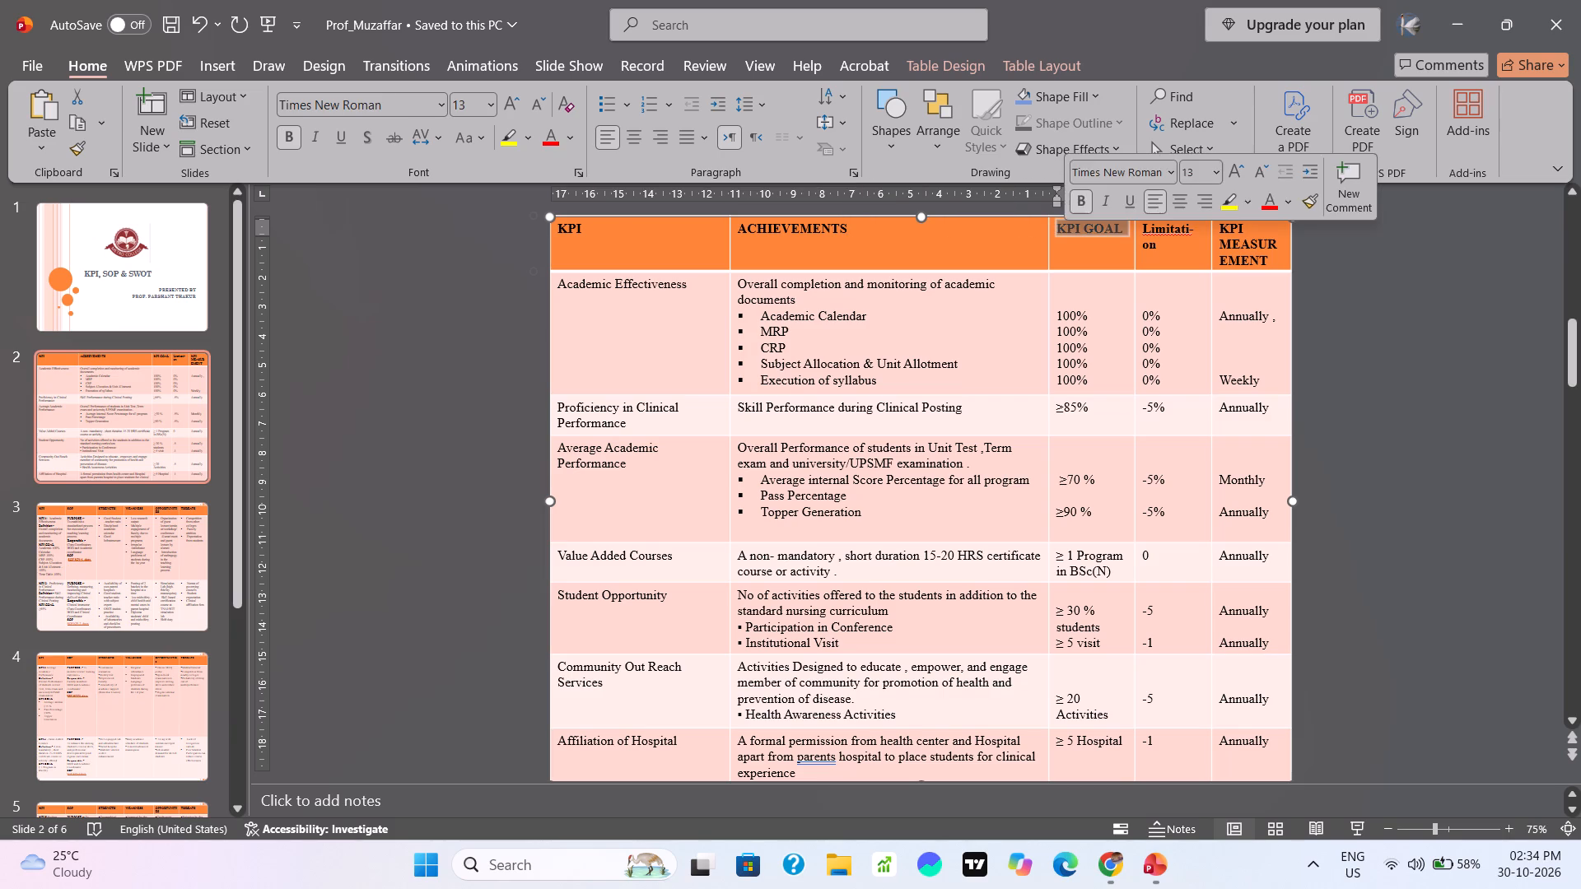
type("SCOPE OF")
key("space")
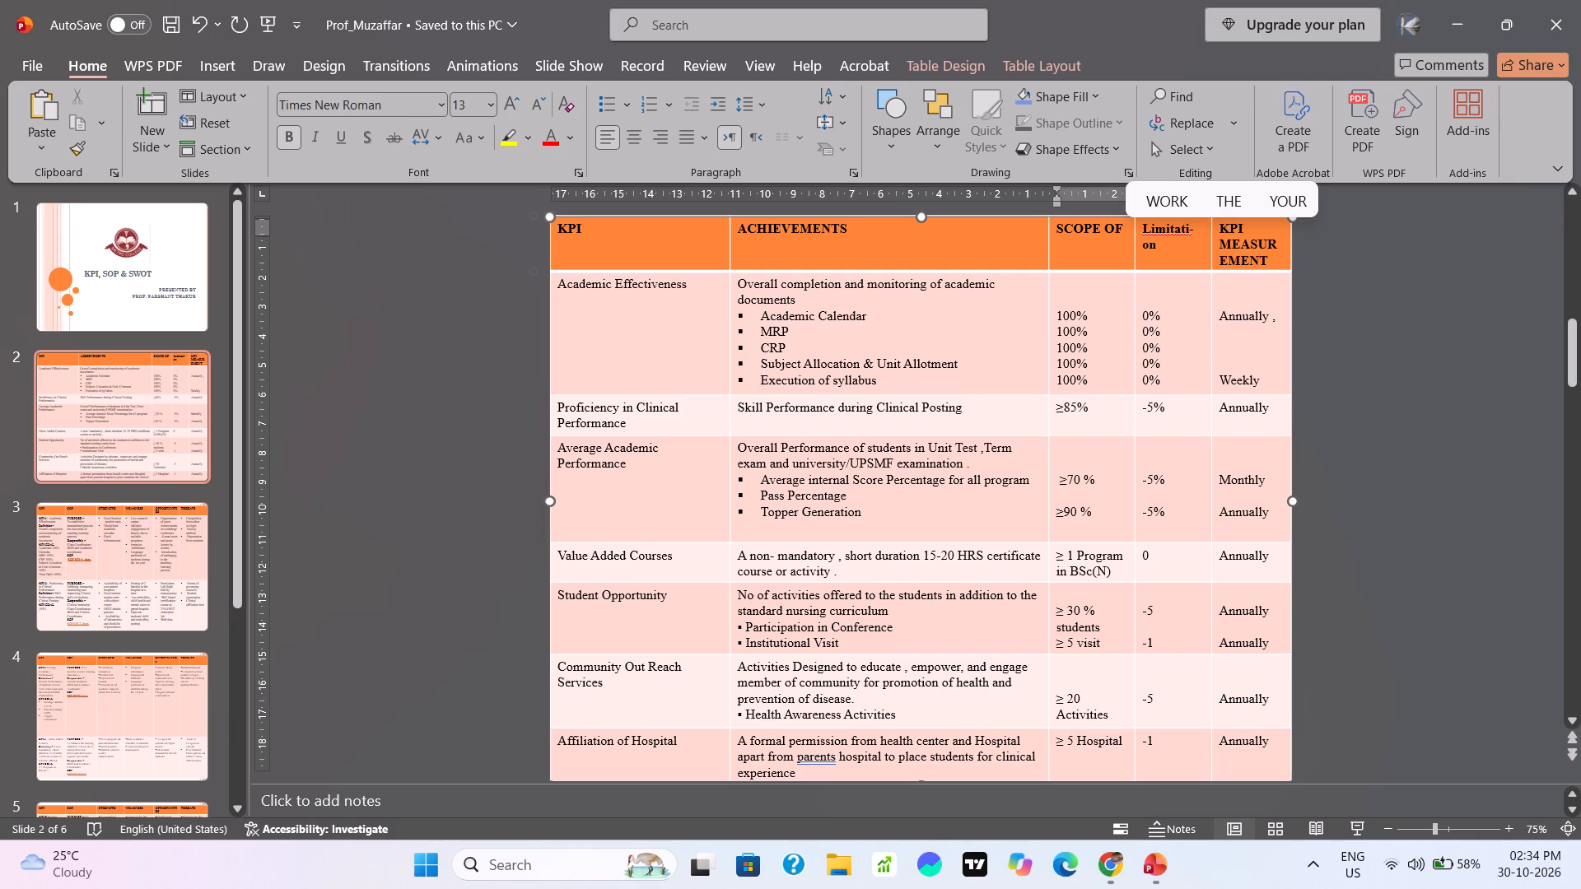
left_click_drag(1047, 234, 1017, 240)
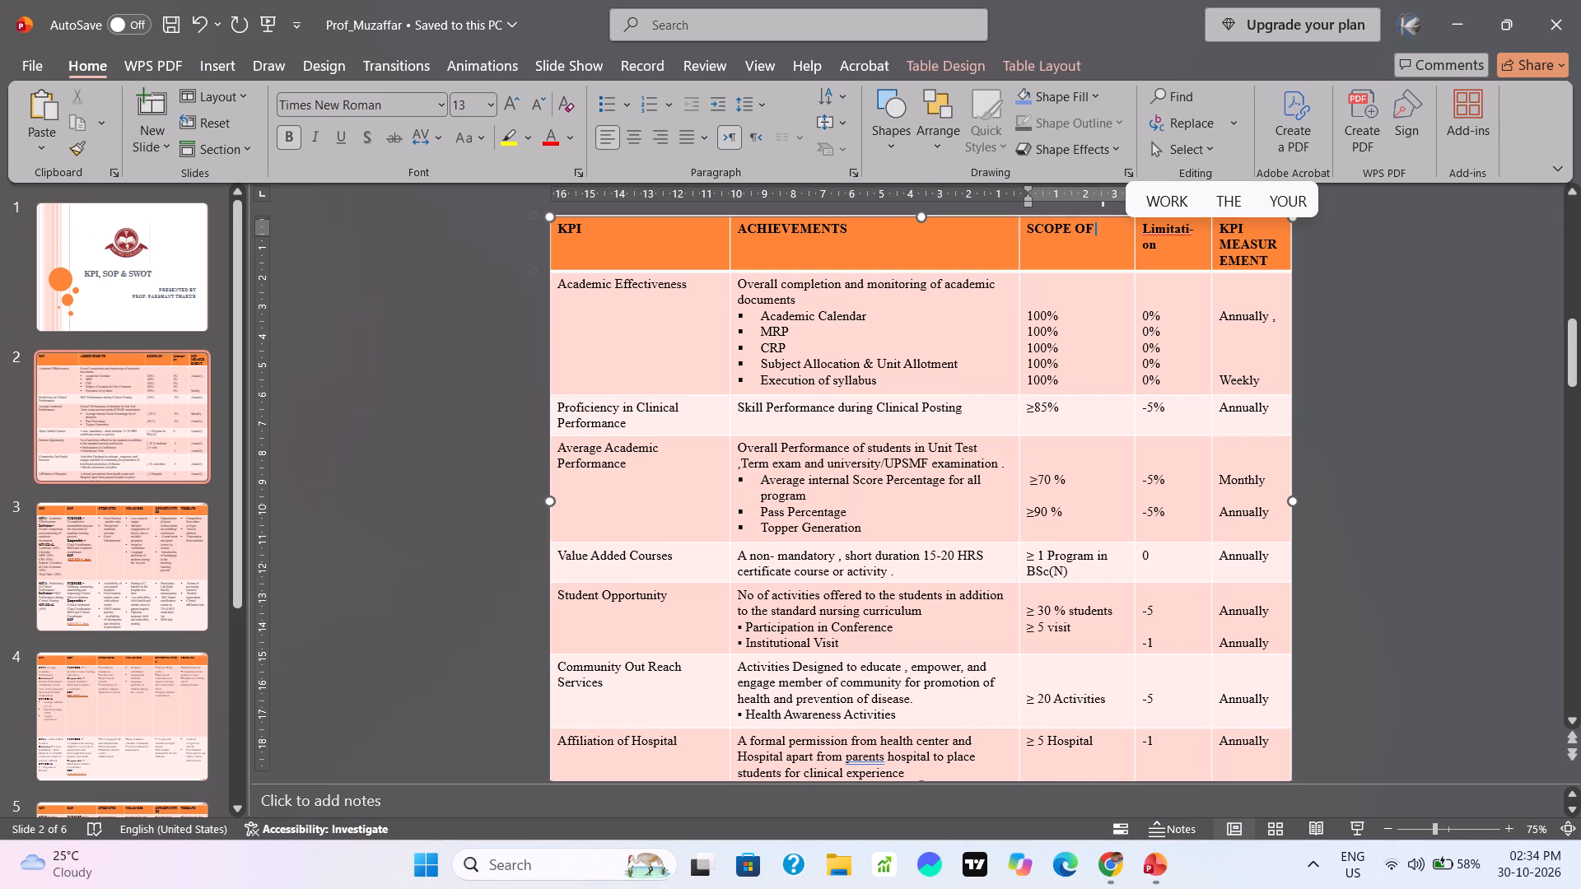
Clear every cell of the Academic Effectiveness row except its KPI name.
left_click_drag(744, 284, 950, 376)
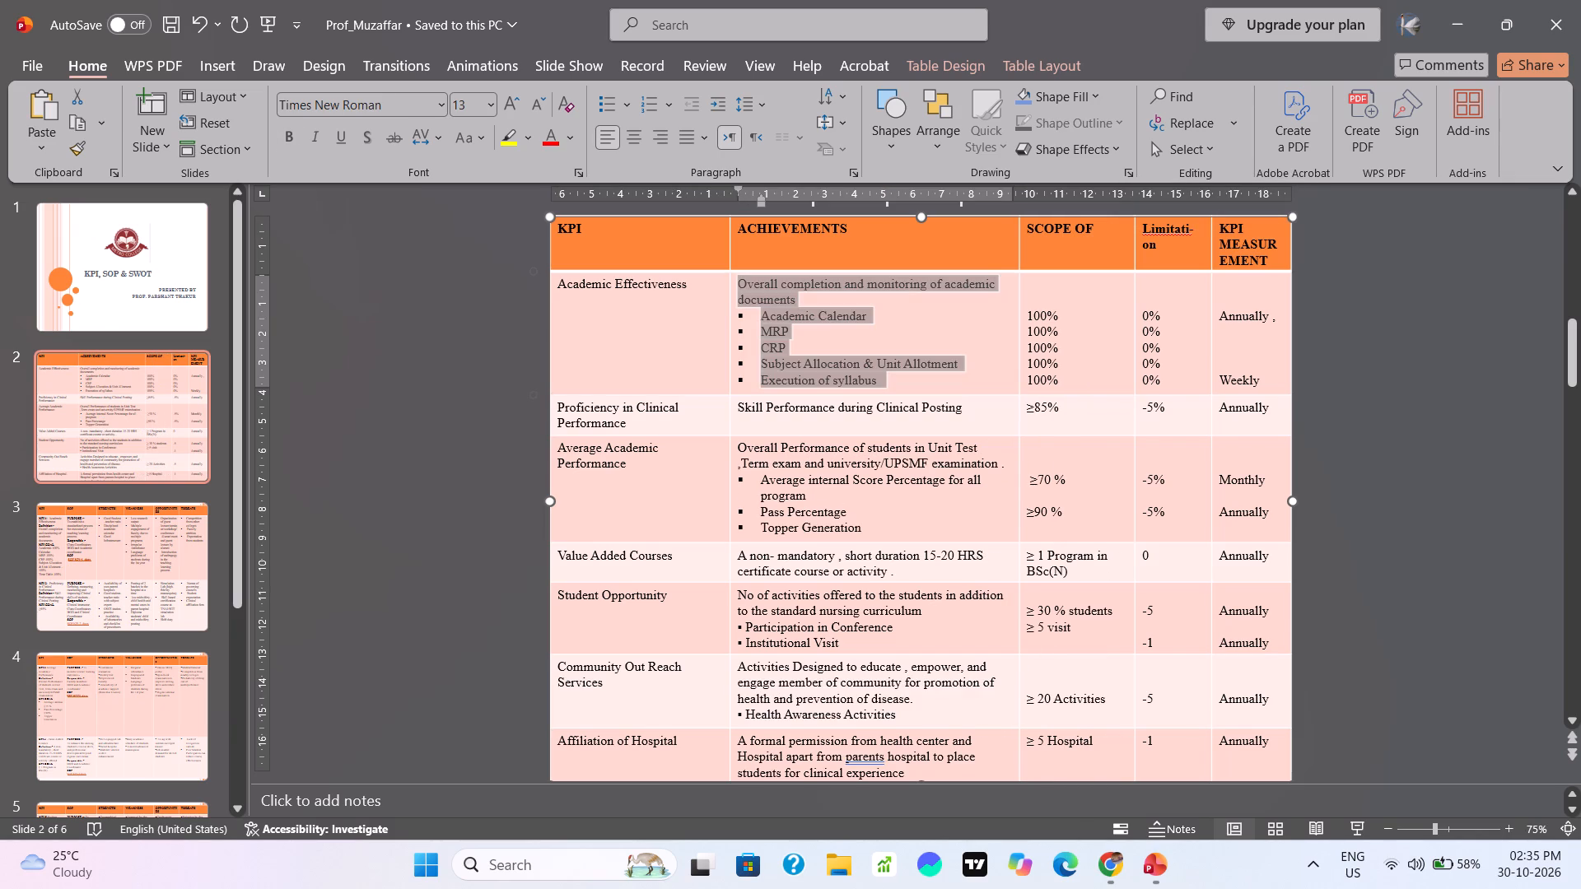
left_click_drag(950, 376, 962, 388)
key("Delete")
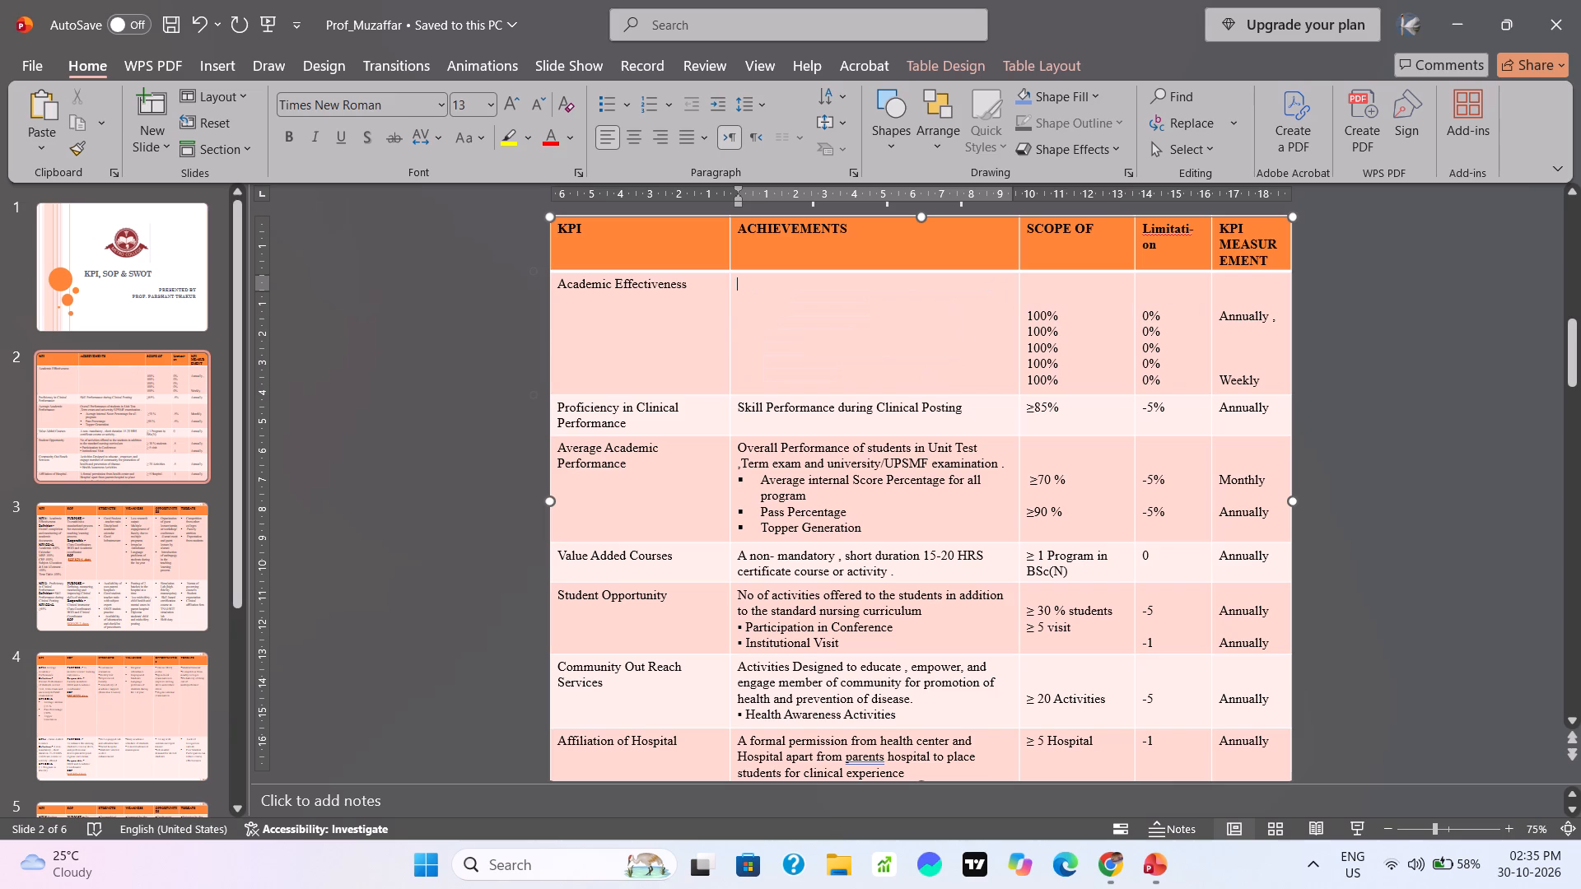
left_click_drag(1070, 386, 1047, 305)
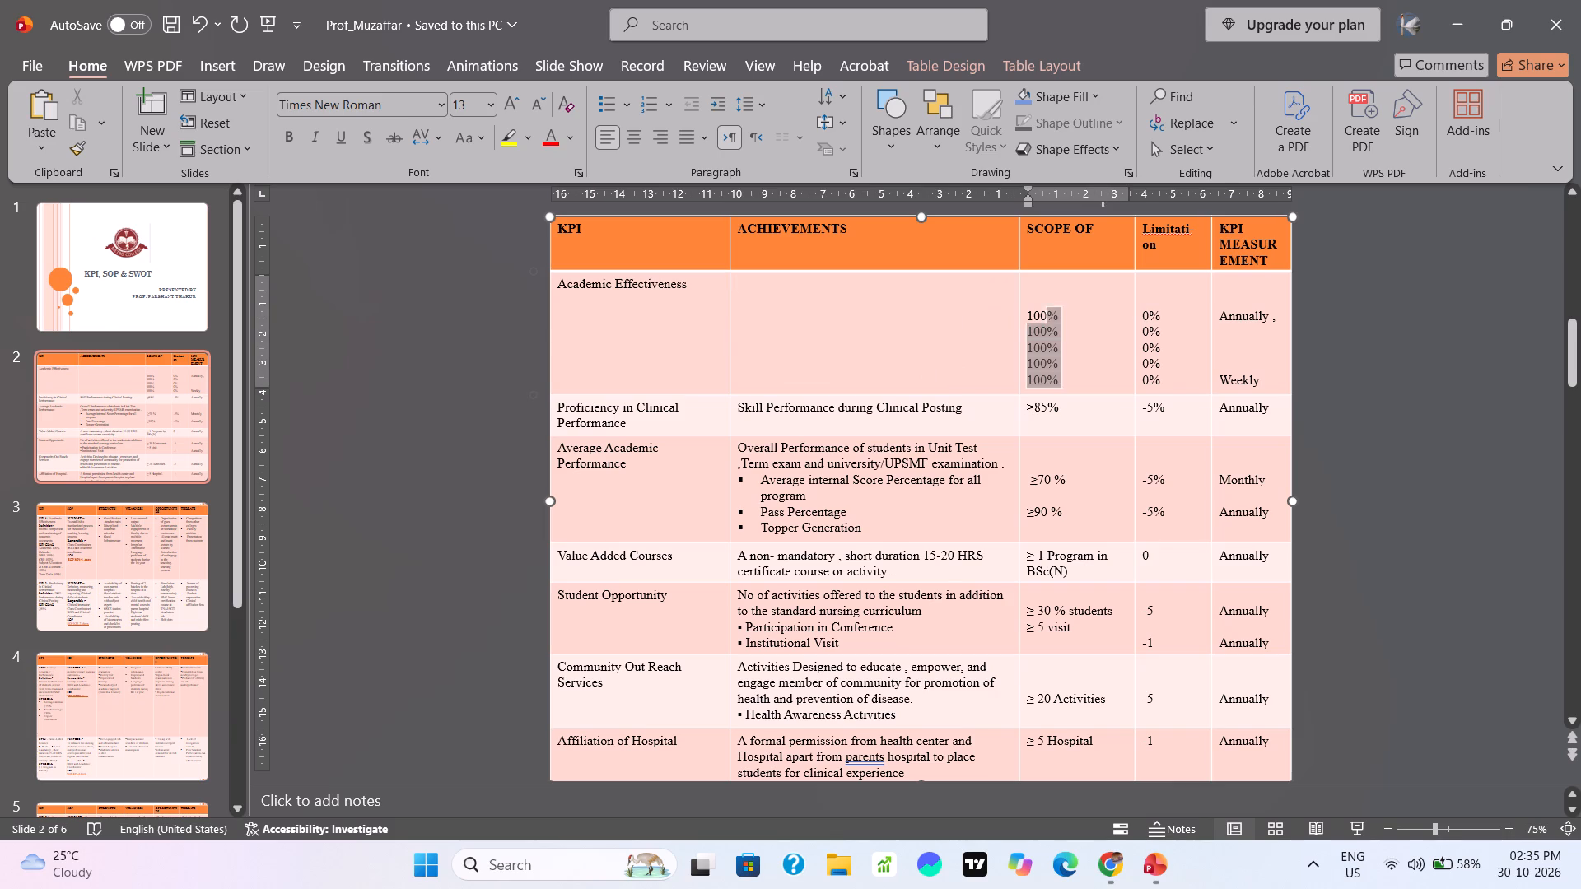
left_click_drag(1047, 305, 1046, 303)
key("Delete")
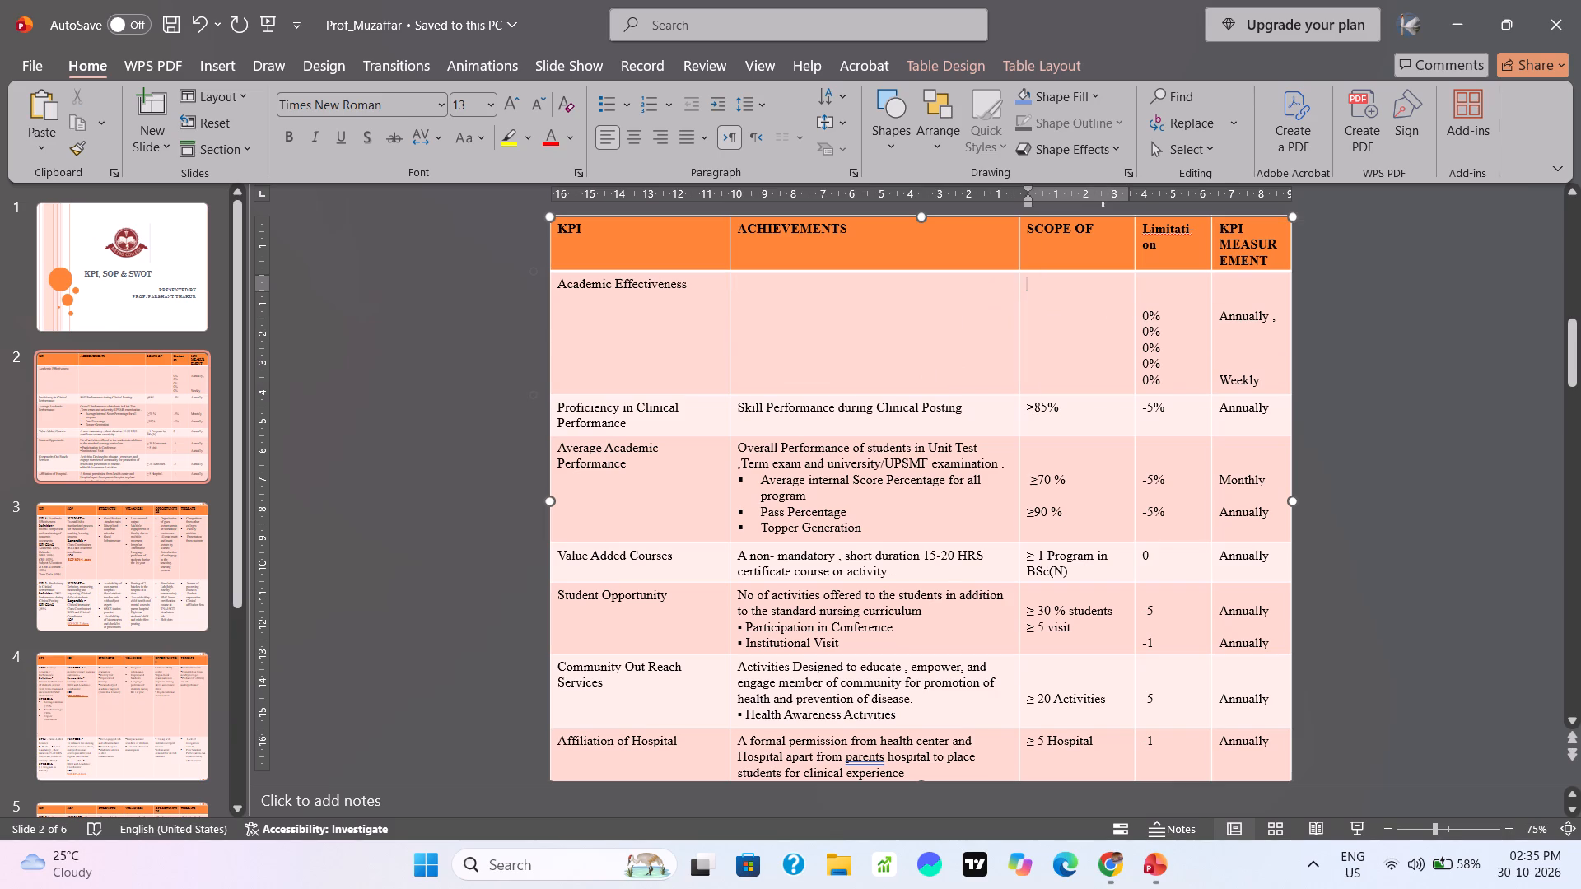
left_click_drag(1170, 376, 1144, 314)
key("Delete")
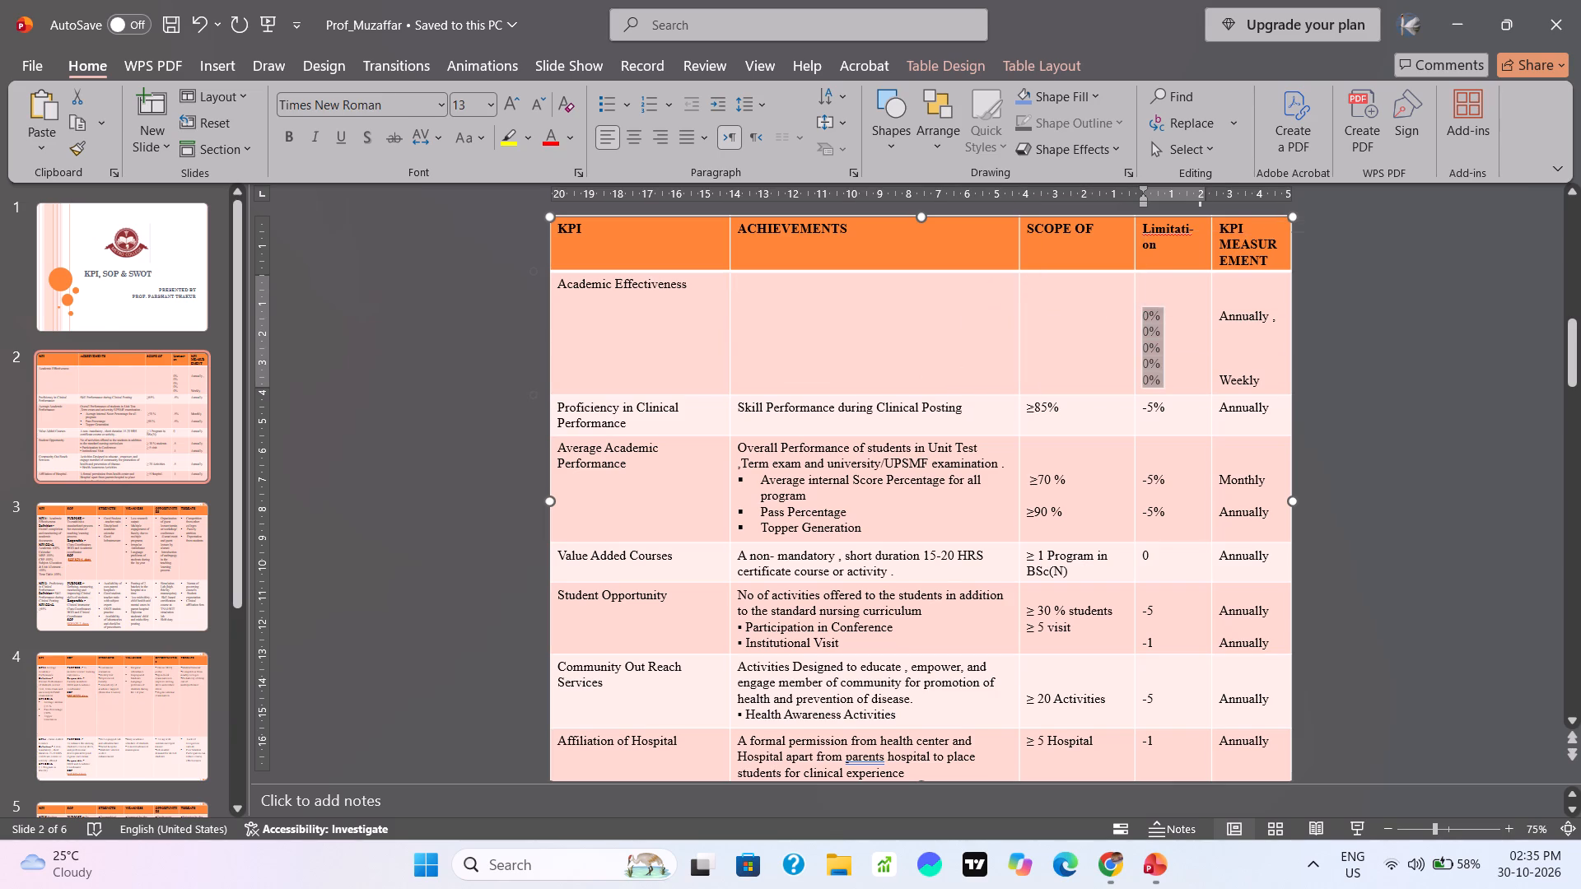
left_click_drag(1258, 387, 1226, 314)
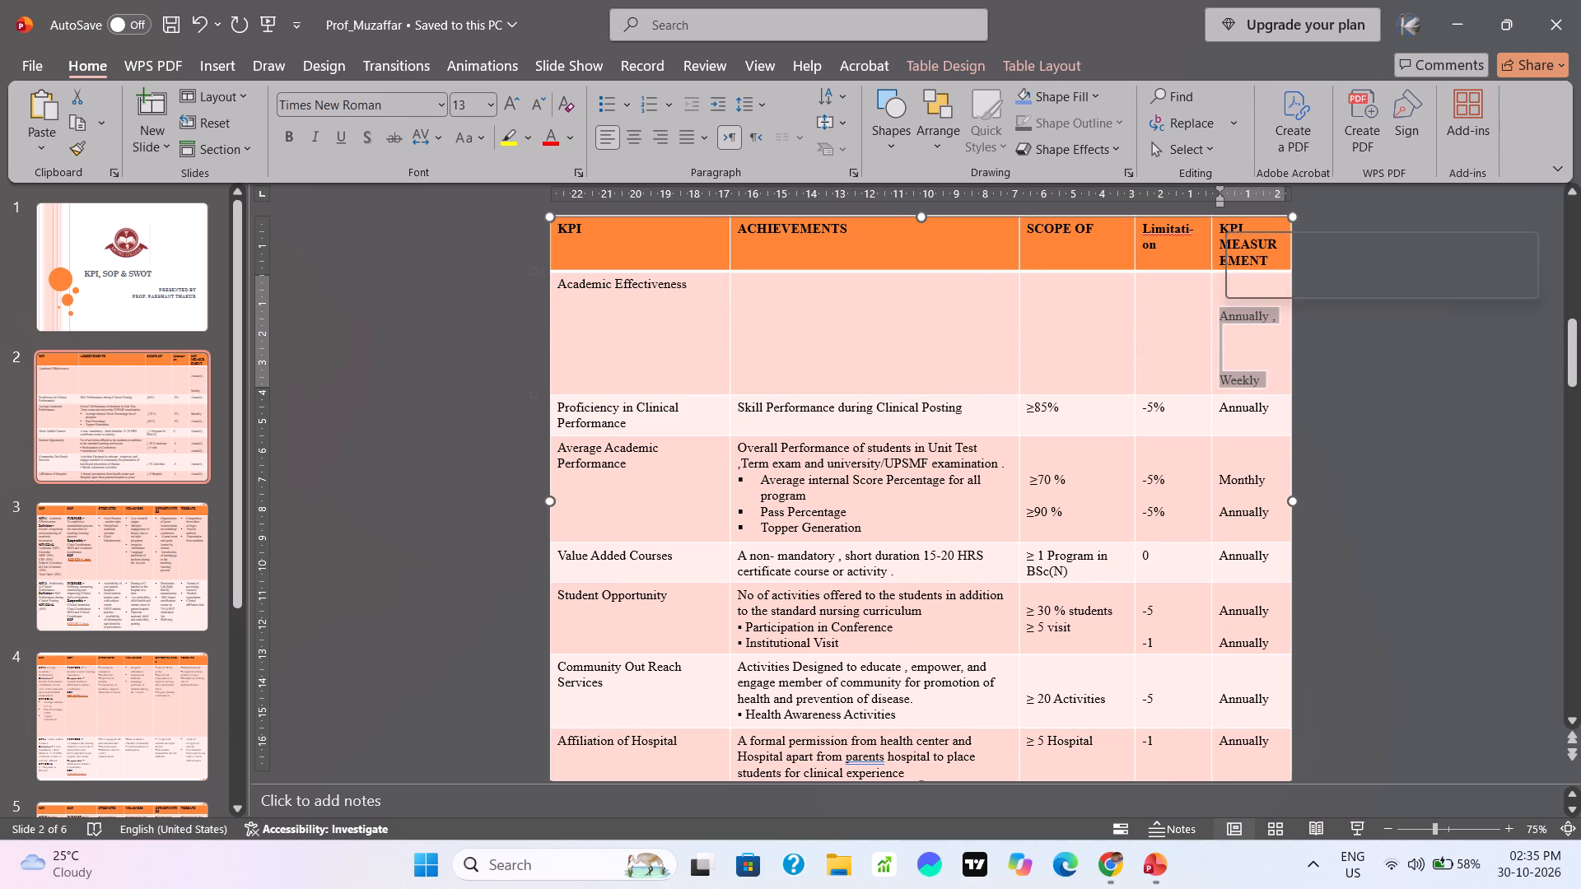
key("Delete")
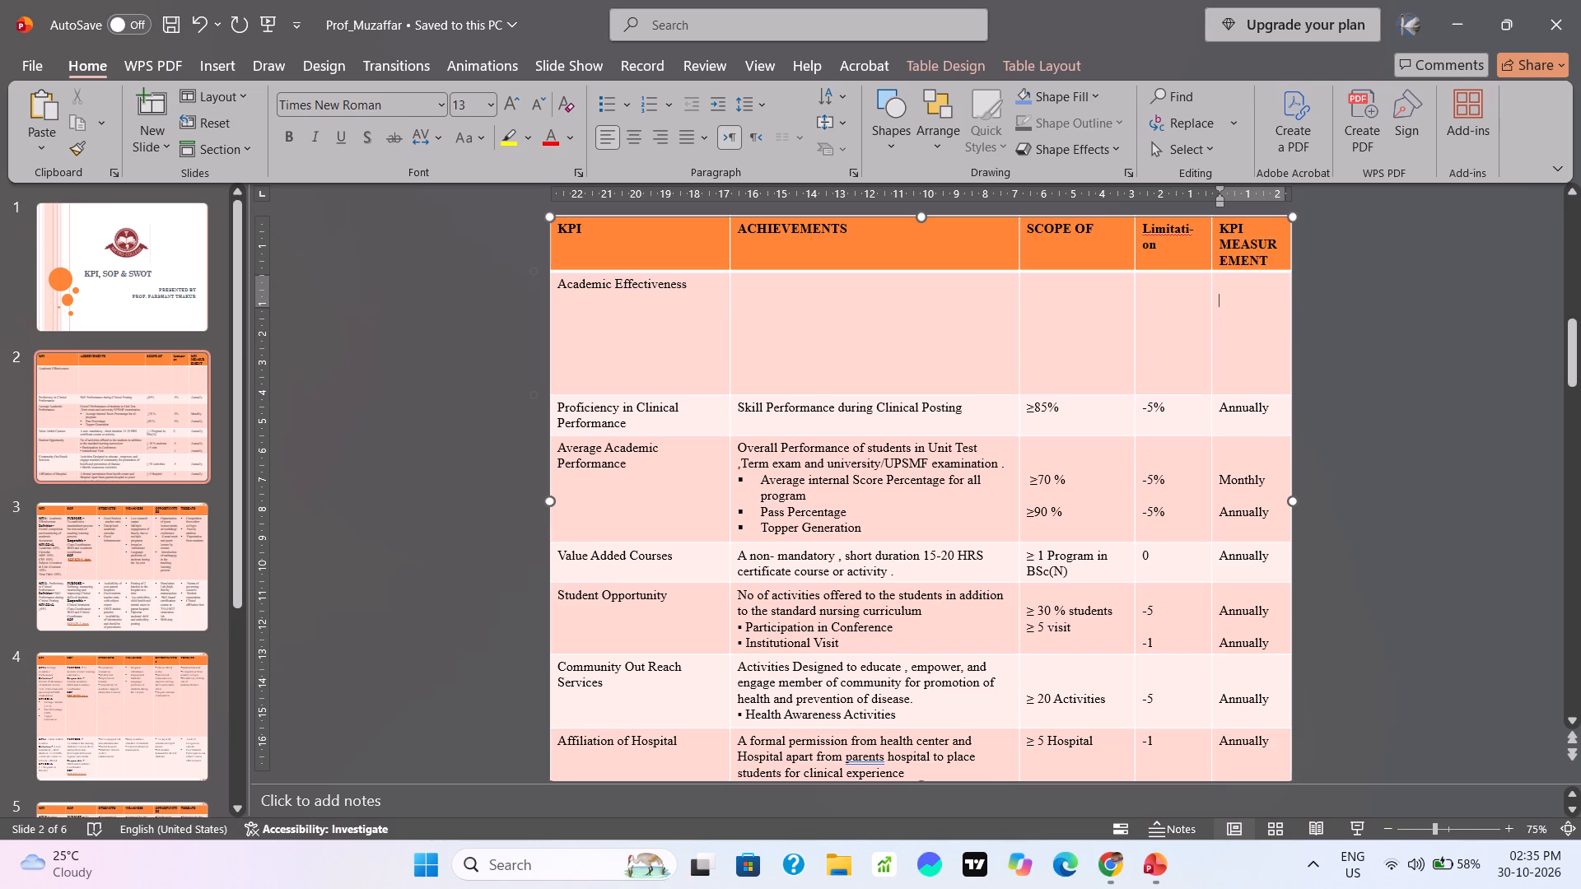
Complete the third column's header as SCOPE OF IMPROVEMENT and widen the column so each word fits on one line.
left_click(1100, 235)
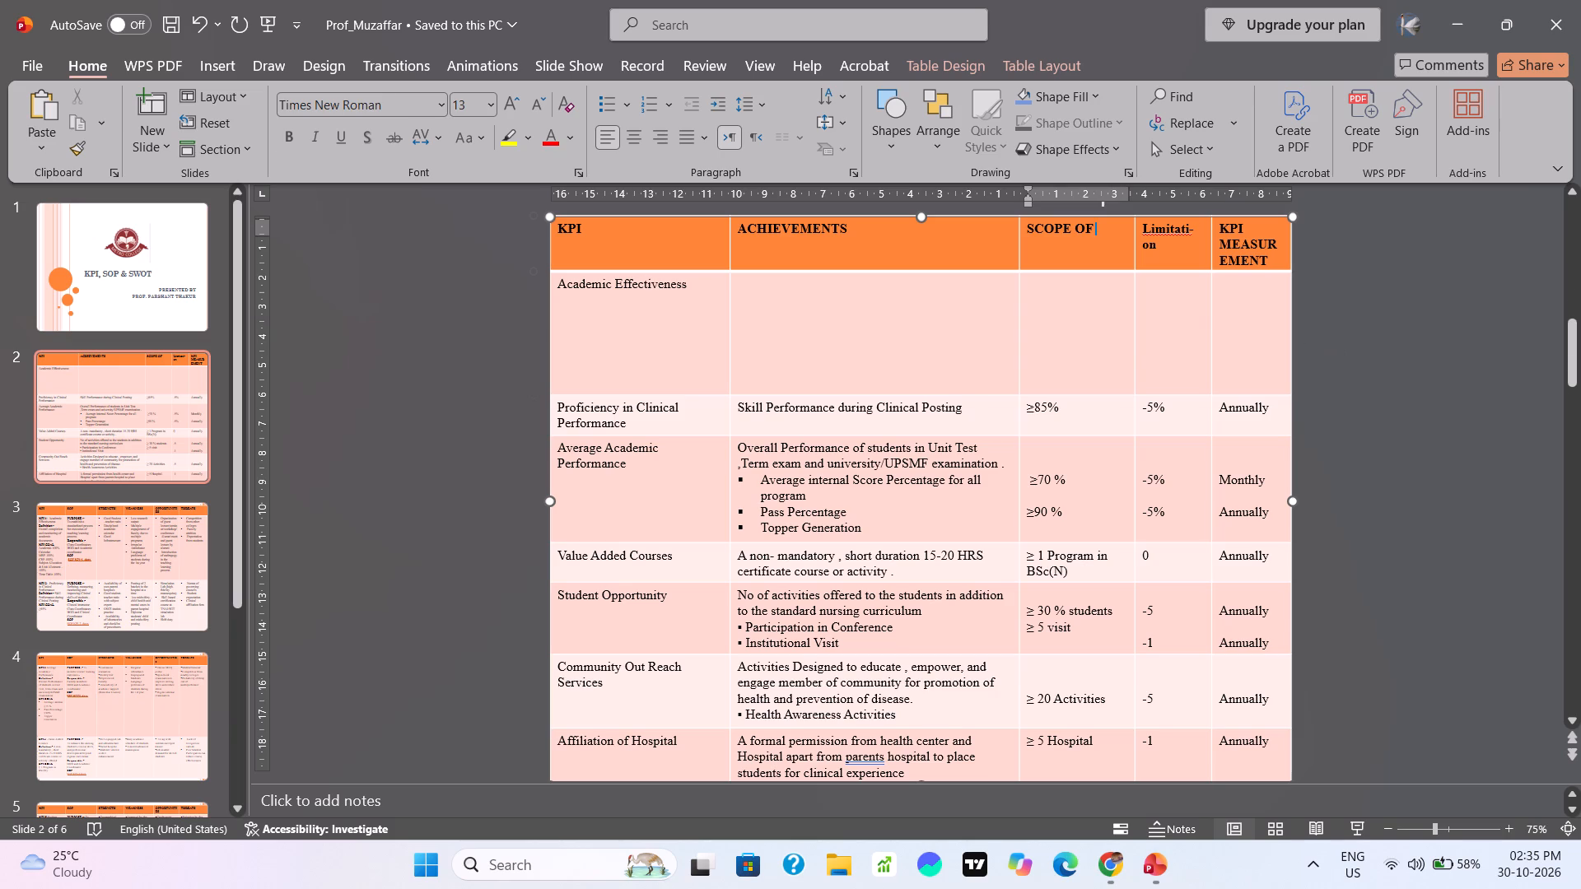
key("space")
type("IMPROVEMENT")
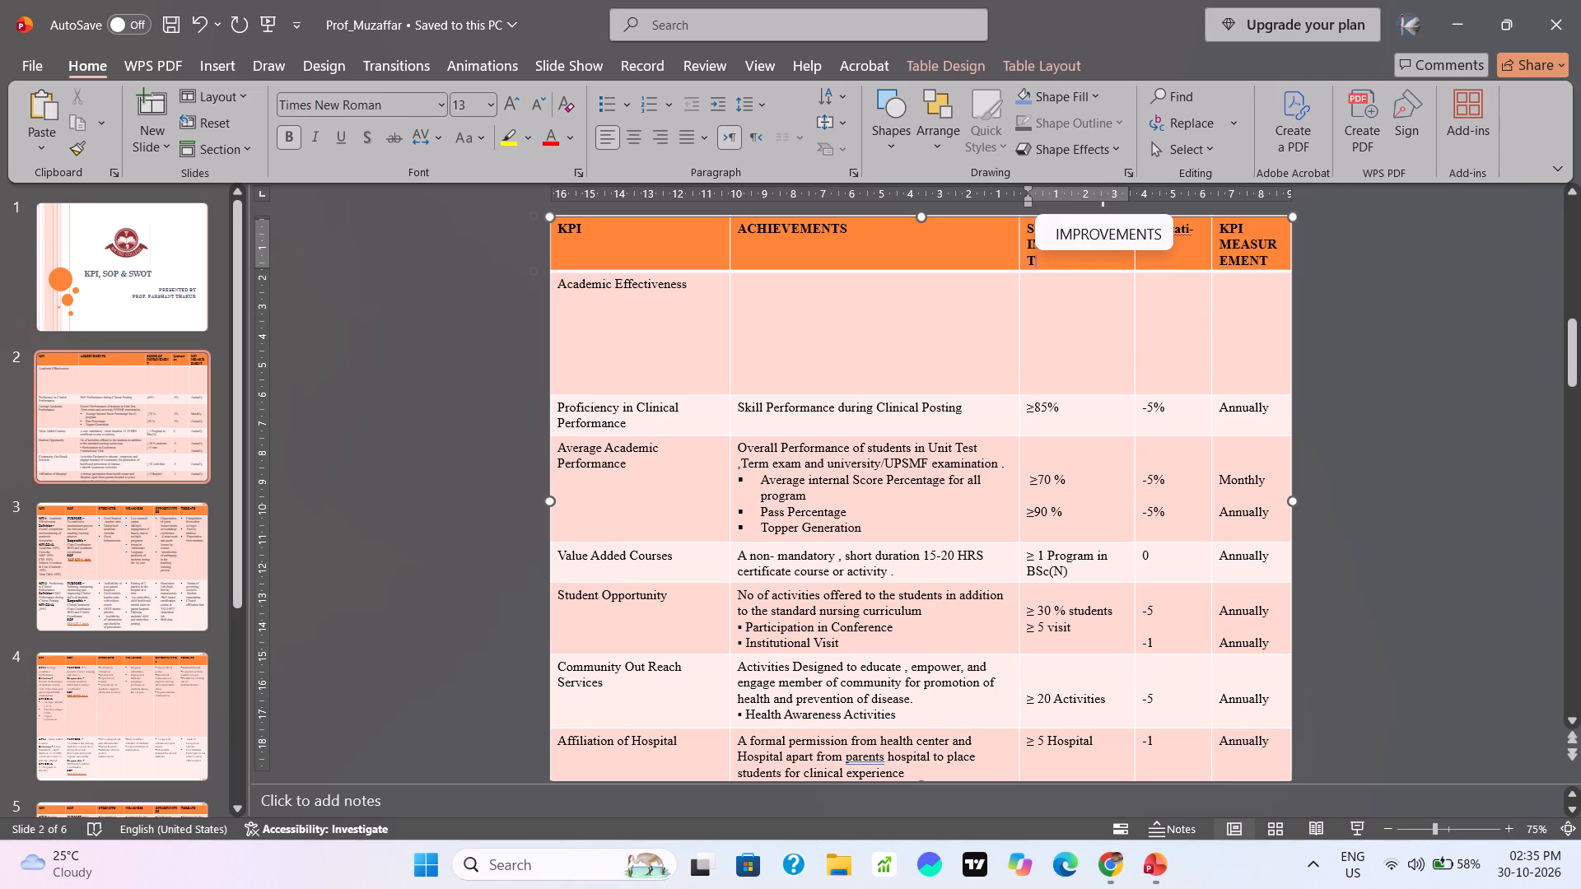
left_click_drag(1018, 245, 999, 248)
Change the fourth column's header in the slide 2 table to PENDING.
left_click(1178, 305)
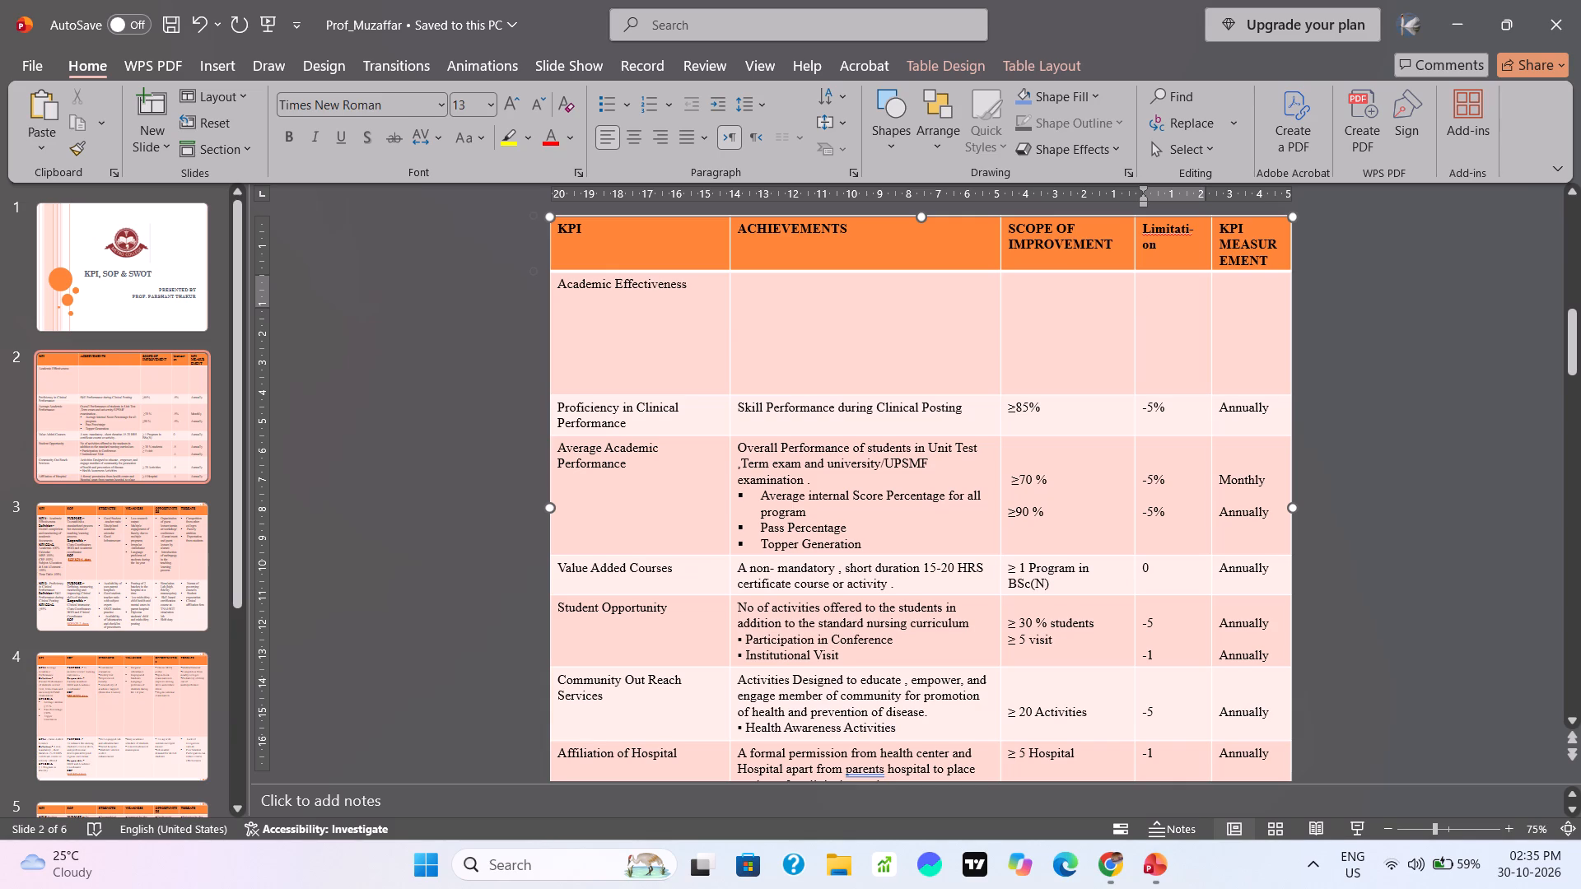
left_click_drag(1172, 258, 1162, 245)
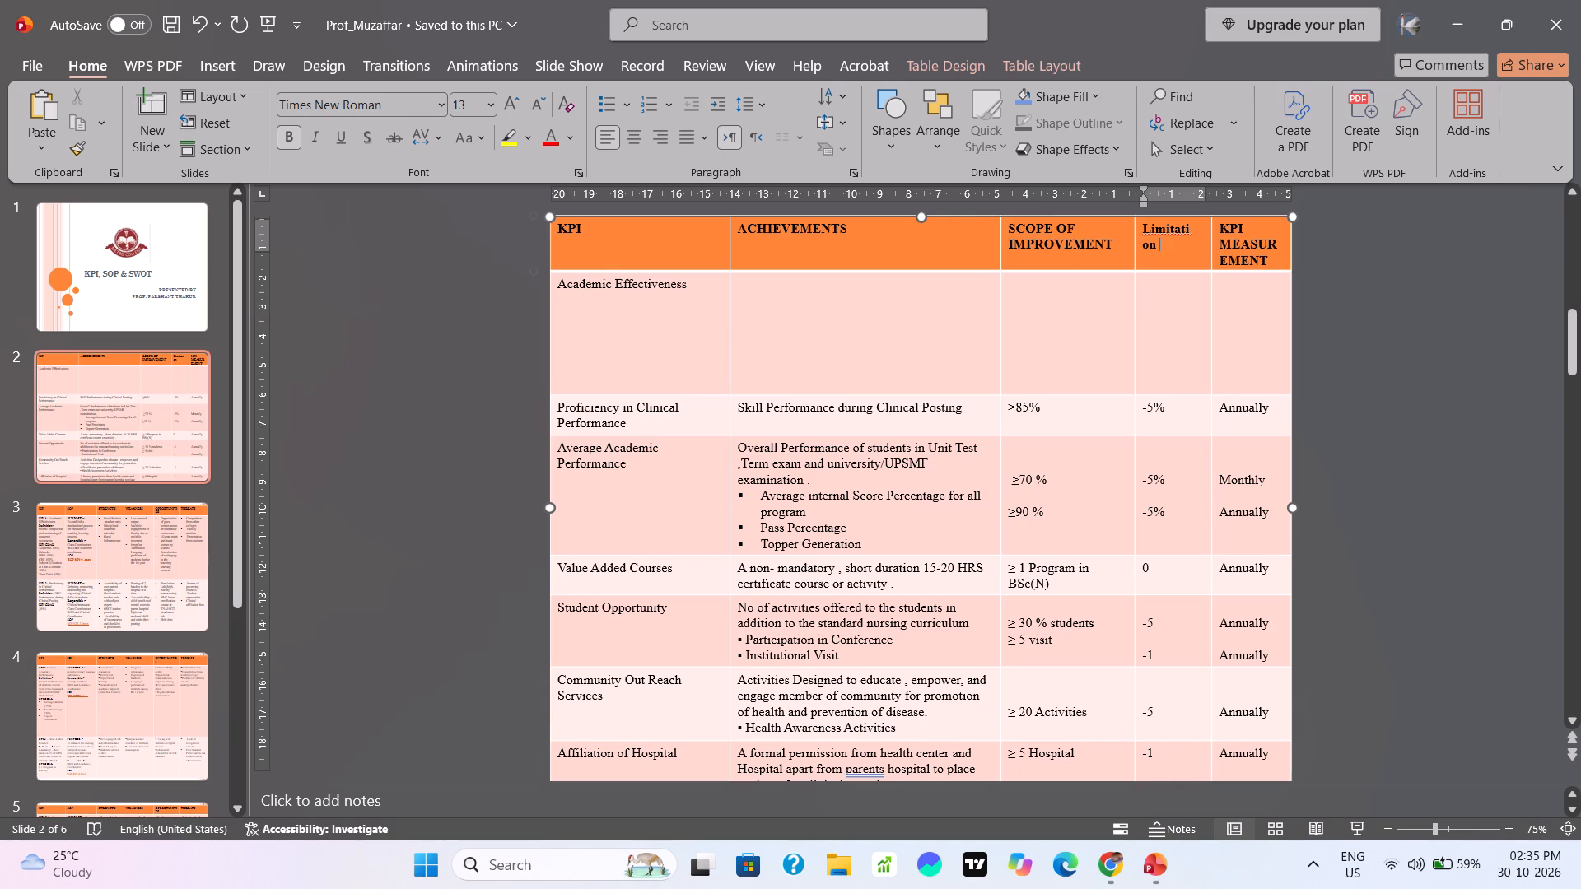
left_click_drag(1162, 245, 1145, 230)
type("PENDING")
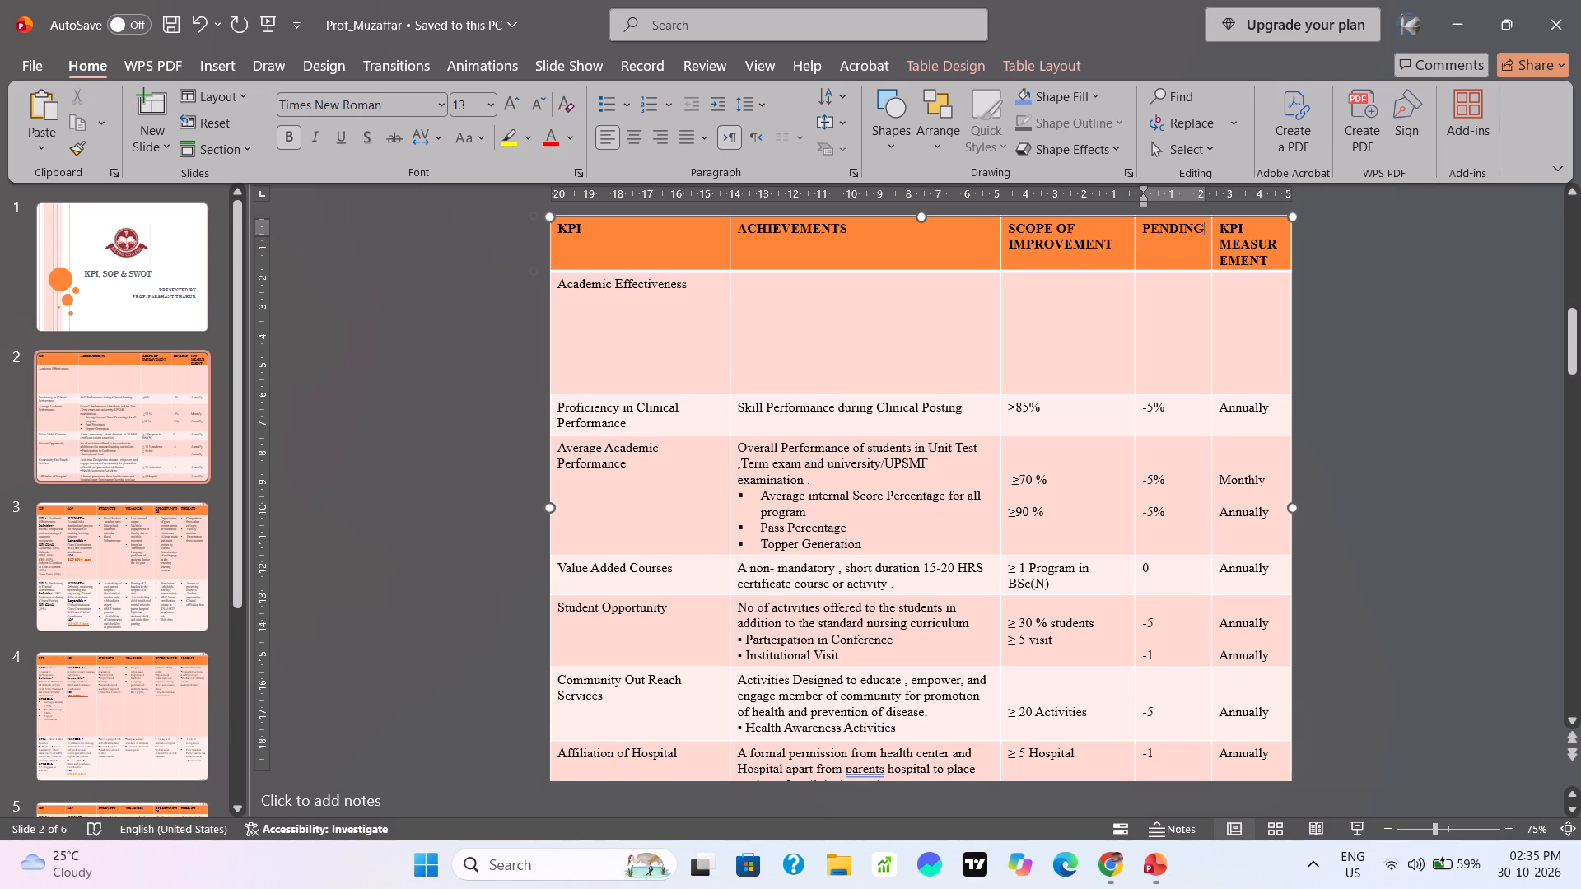
Remove the entire KPI MEASUREMENT column from the slide 2 table.
left_click(1220, 230)
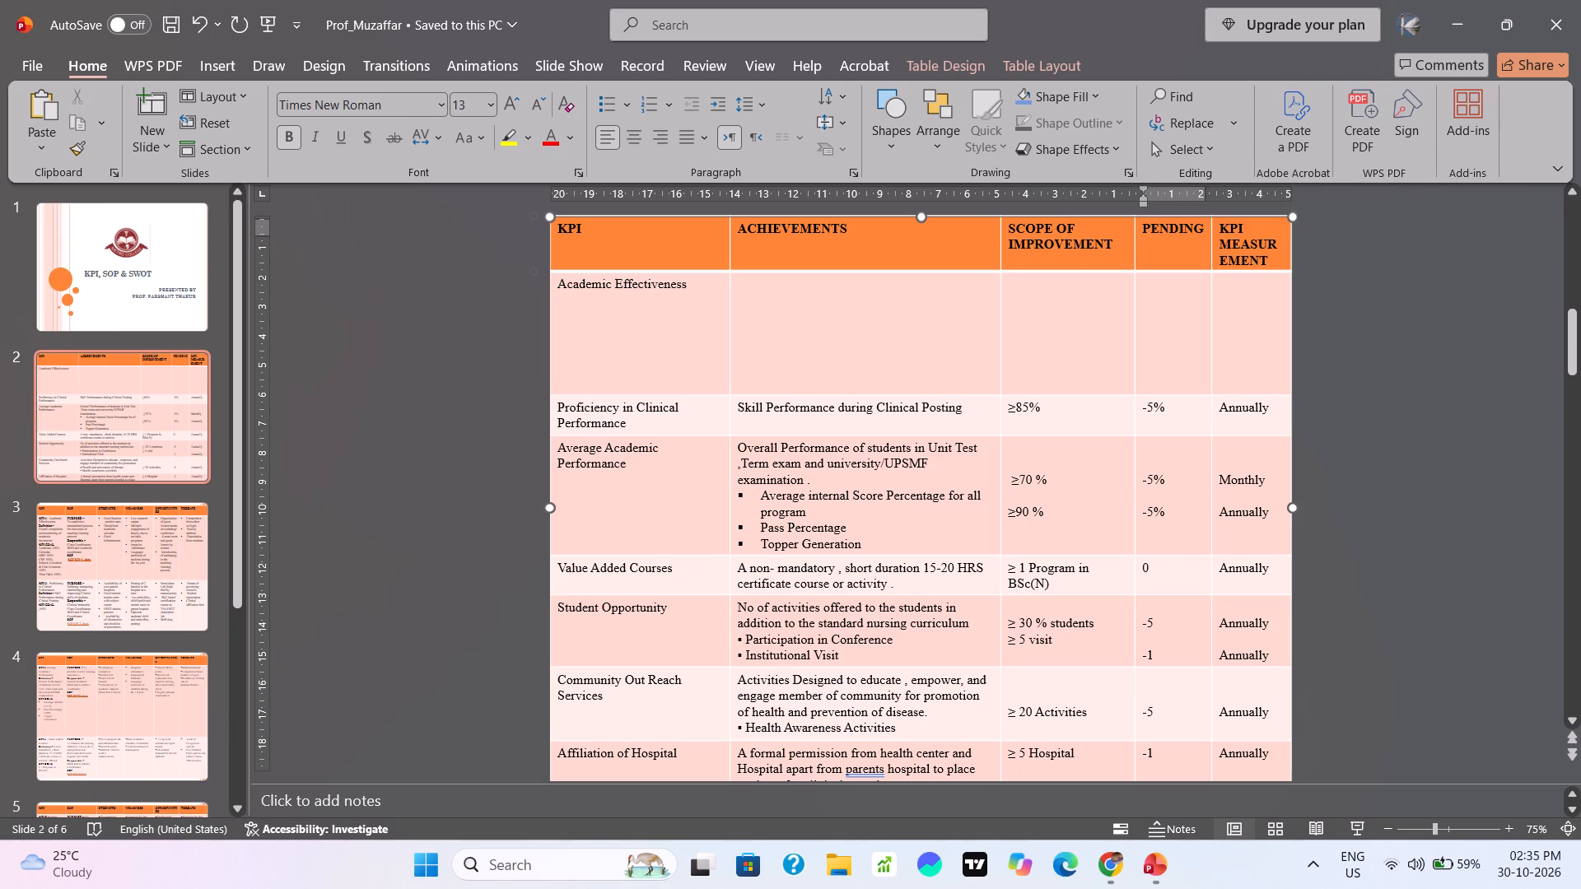
left_click(1220, 230)
left_click_drag(1249, 233, 1265, 607)
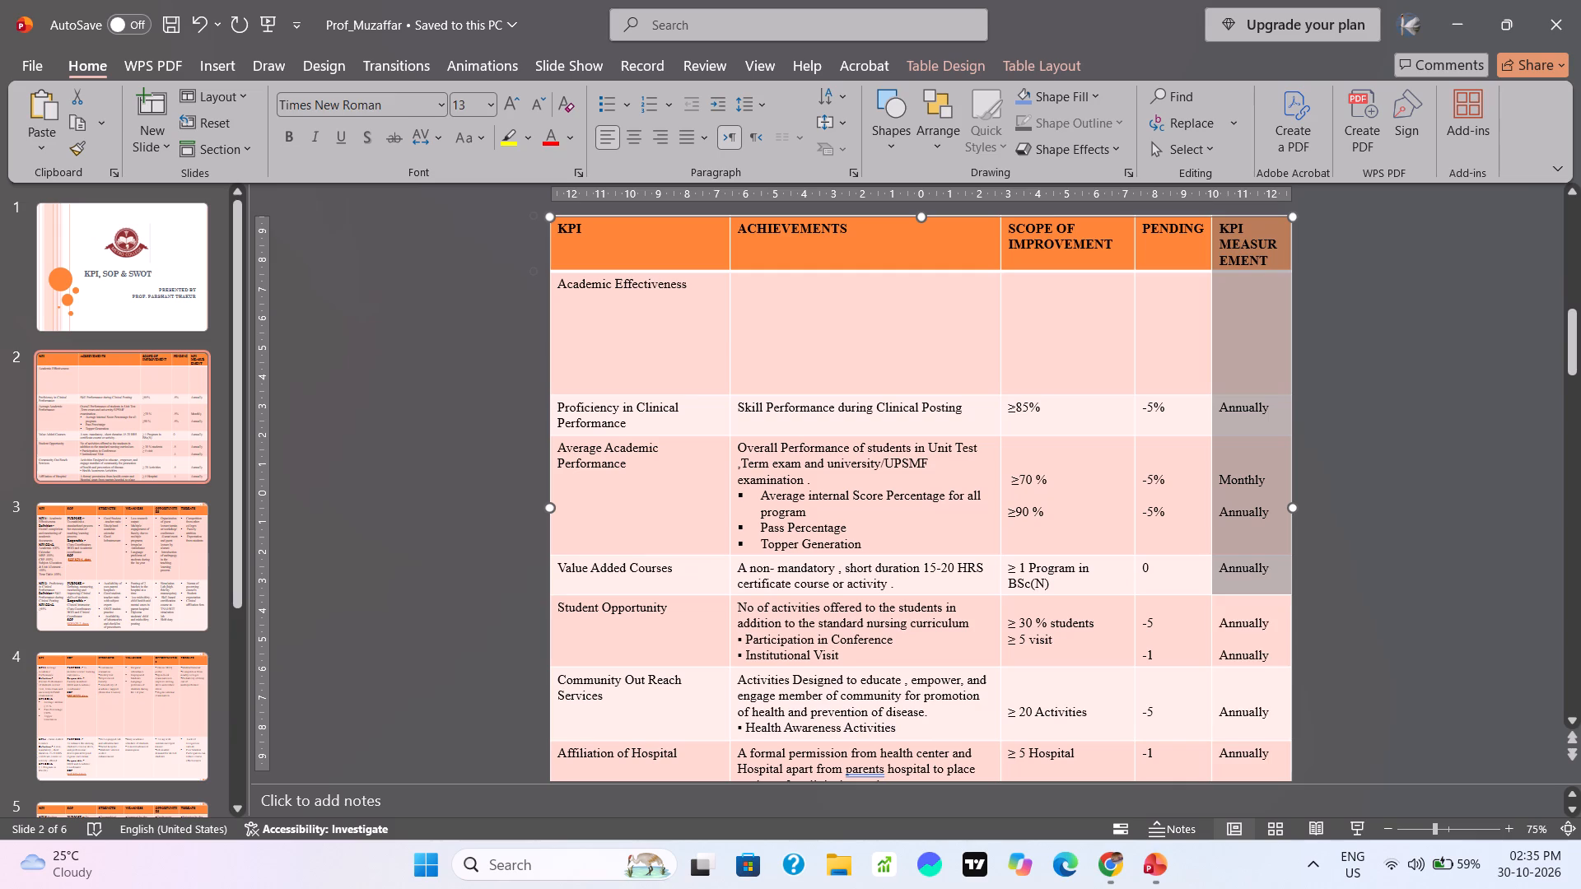
left_click_drag(1265, 607, 1244, 761)
right_click(1244, 761)
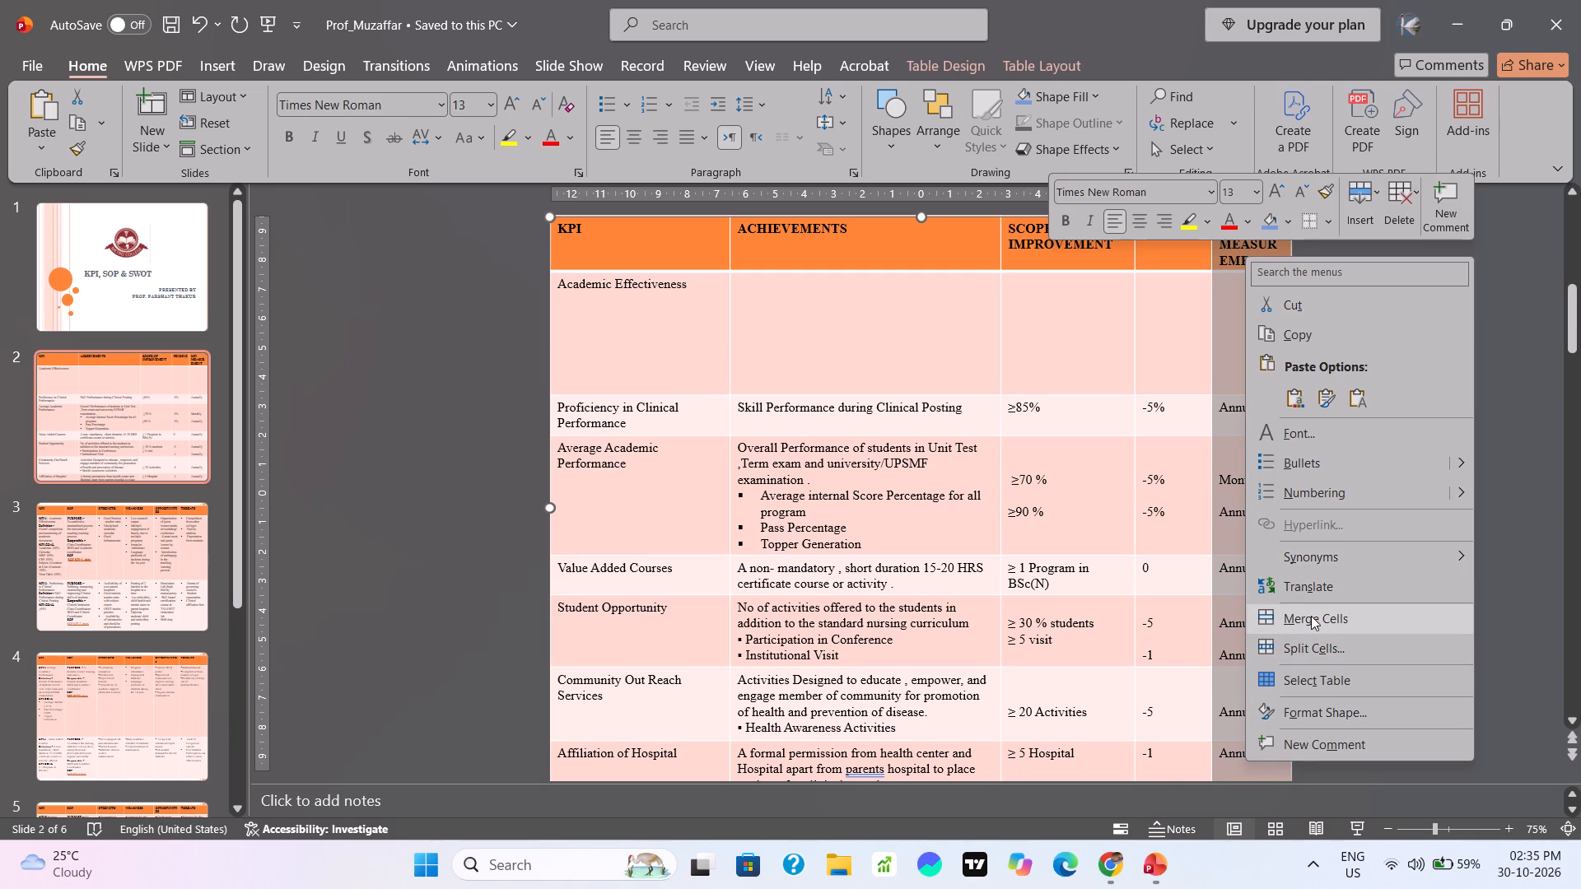
left_click(1304, 300)
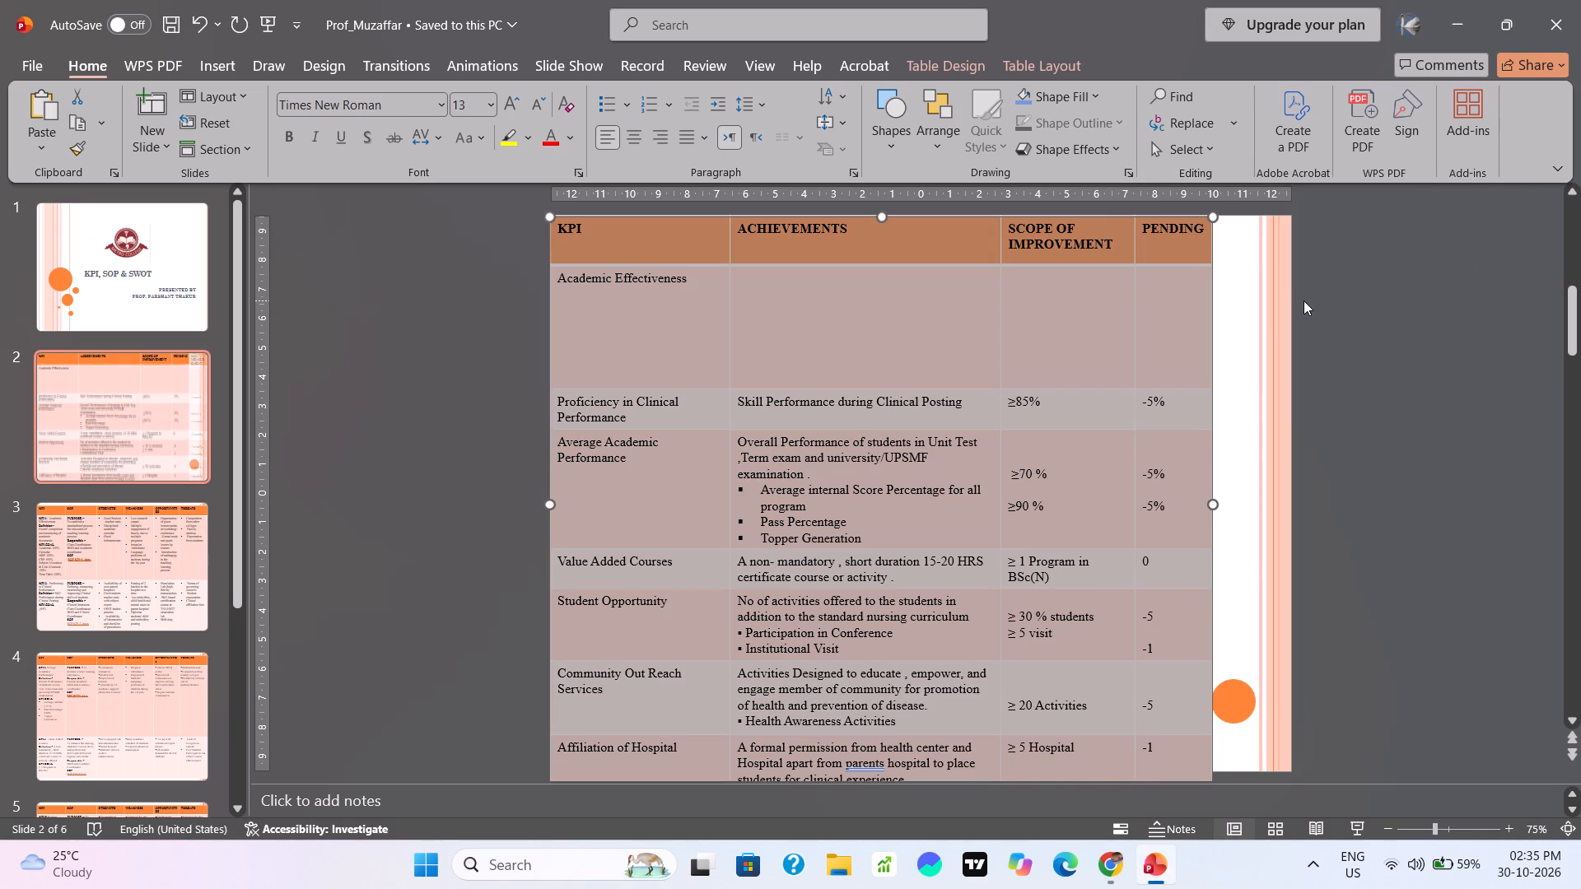
Widen the four-column table on slide 2 until it reaches almost the slide's outer edge.
left_click(1164, 372)
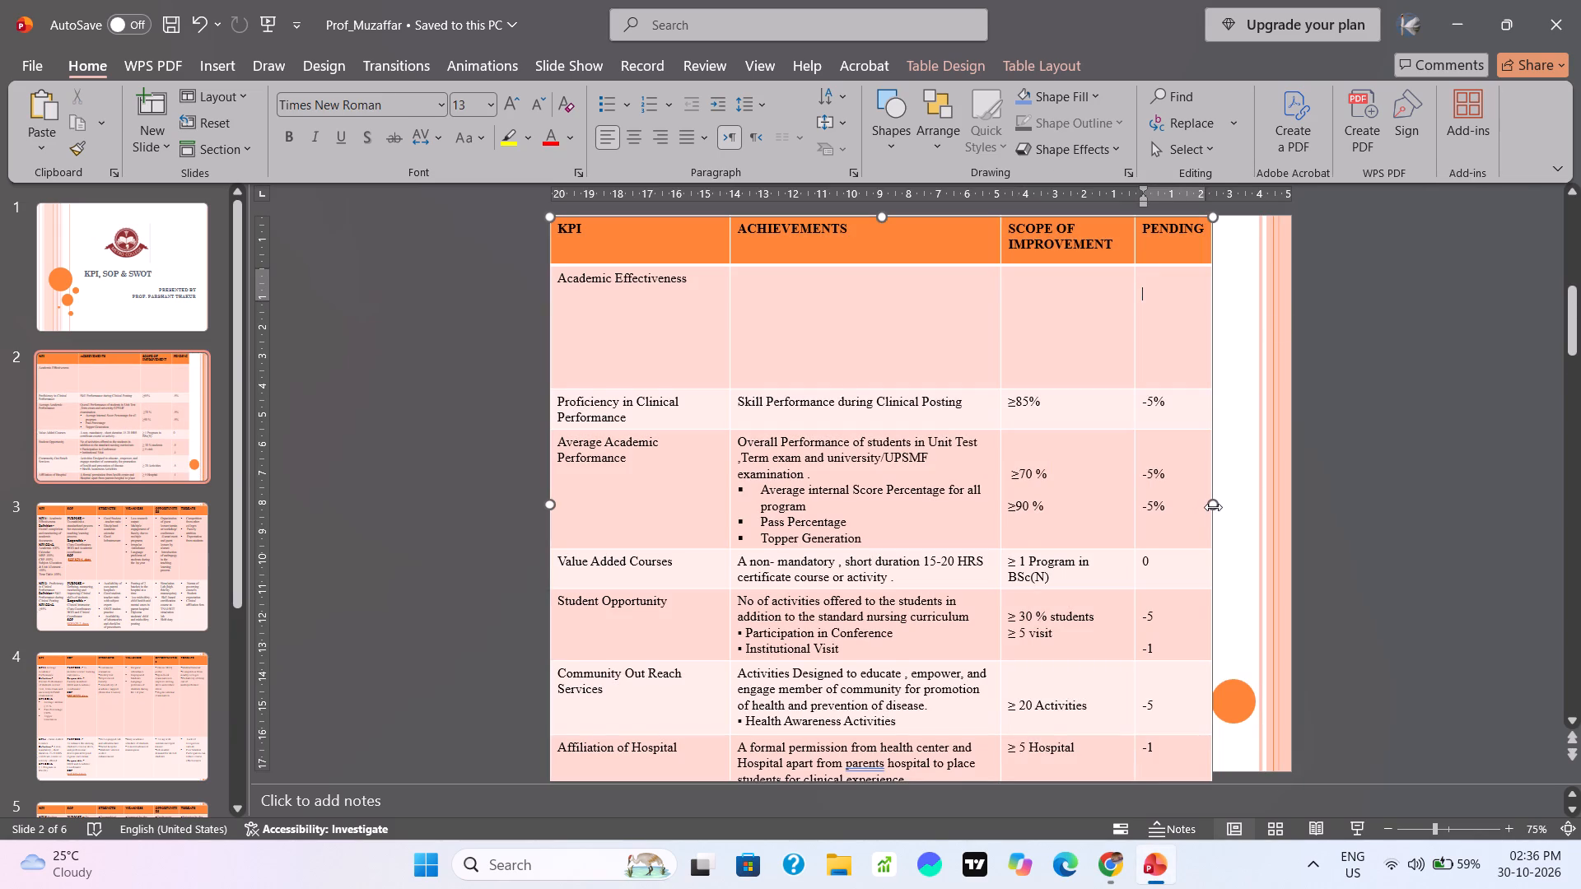
left_click_drag(1213, 507, 1262, 510)
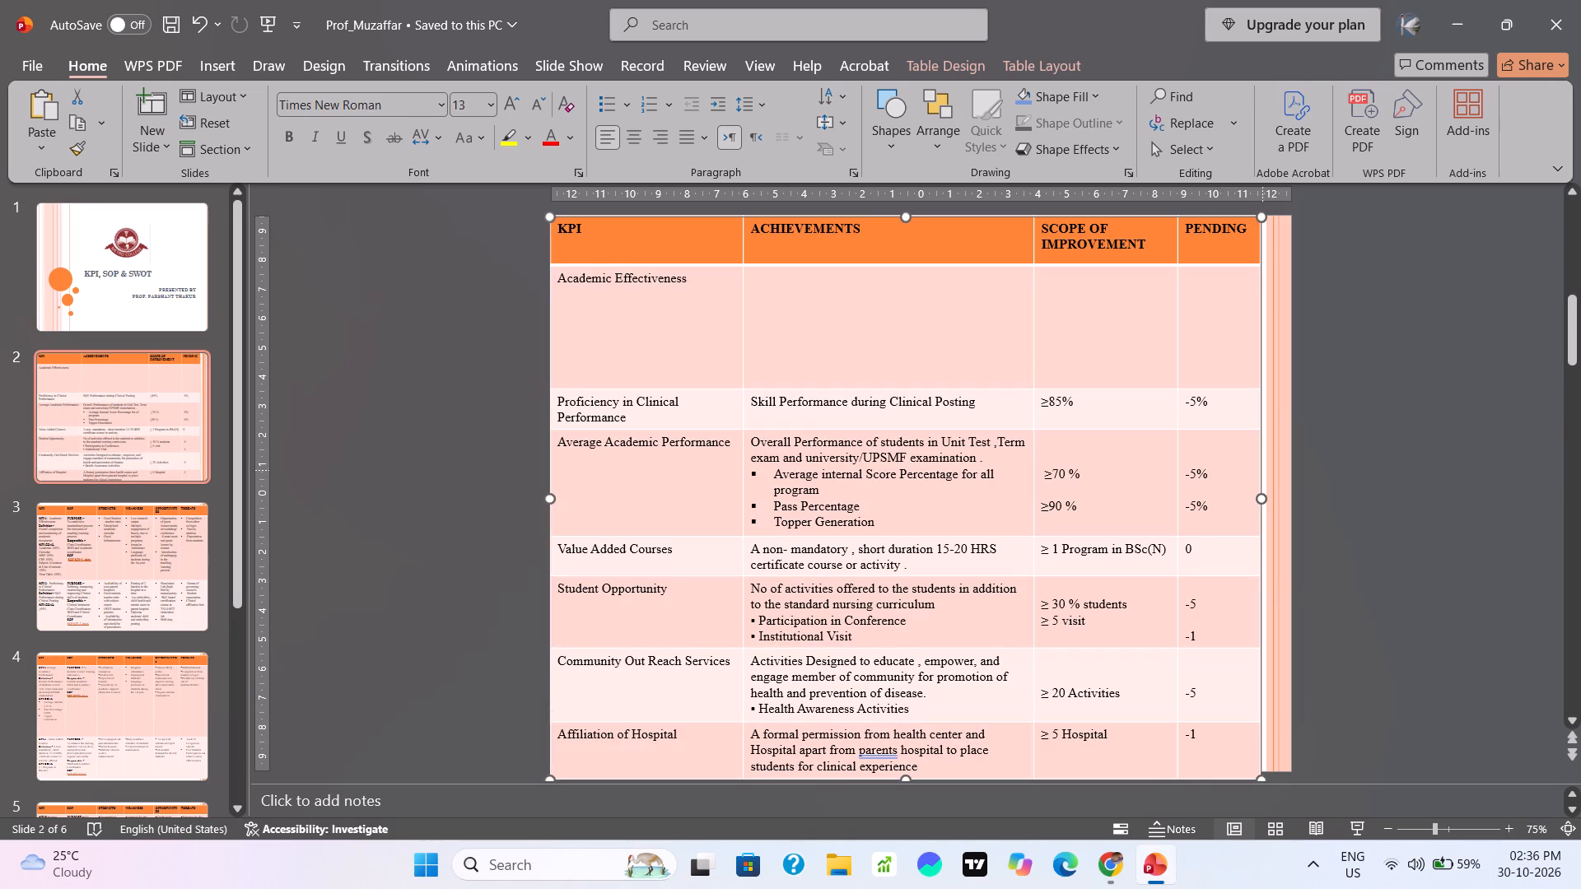
left_click_drag(1261, 500, 1283, 503)
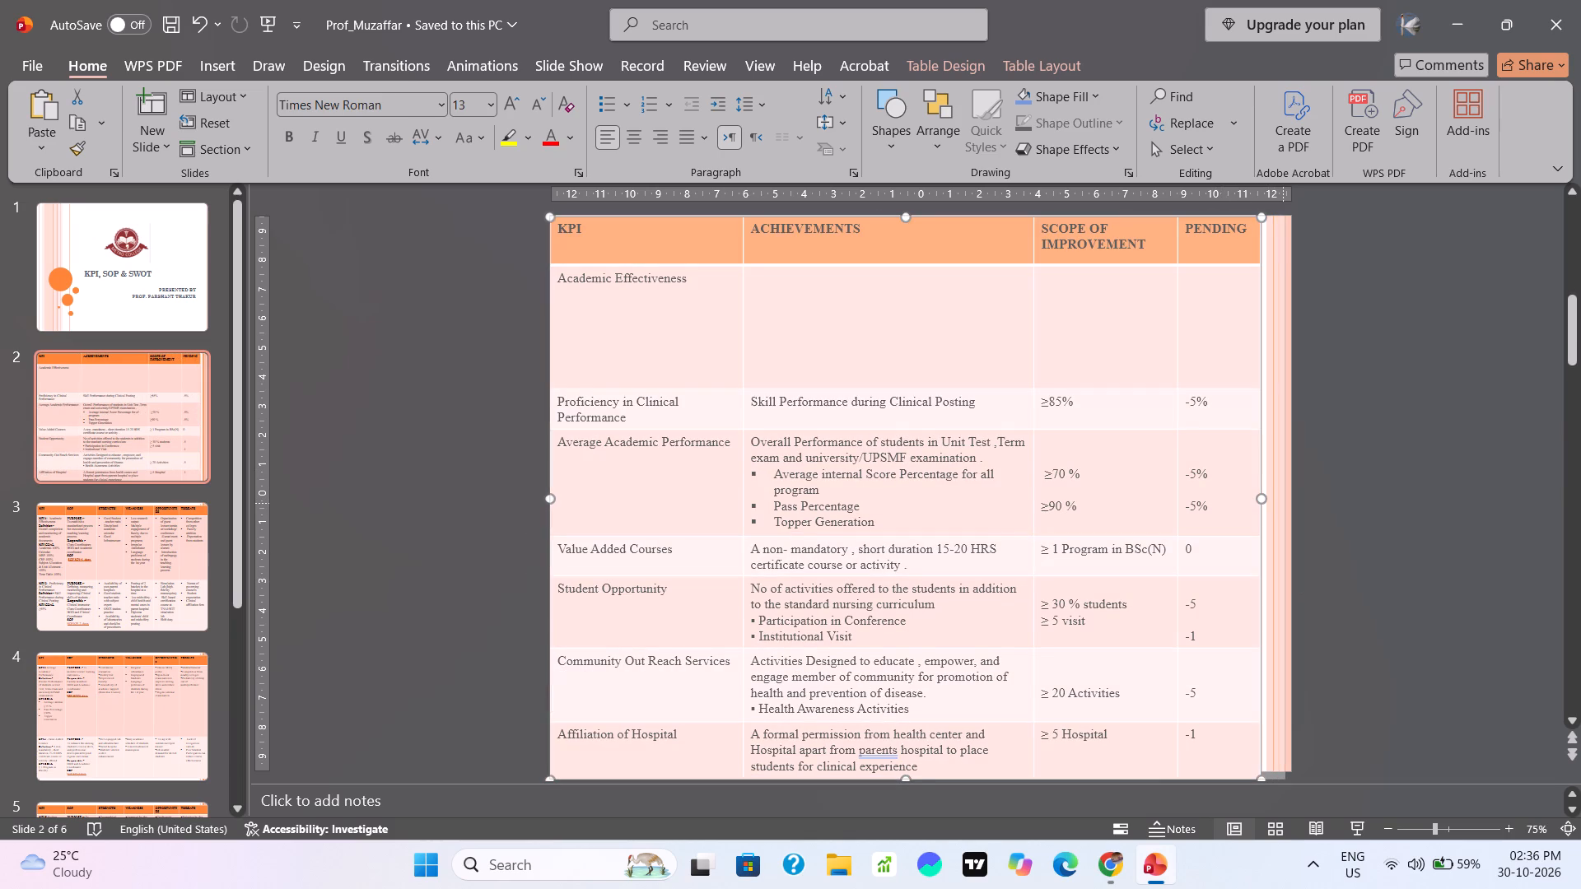
left_click_drag(1283, 503, 1283, 504)
left_click(1187, 663)
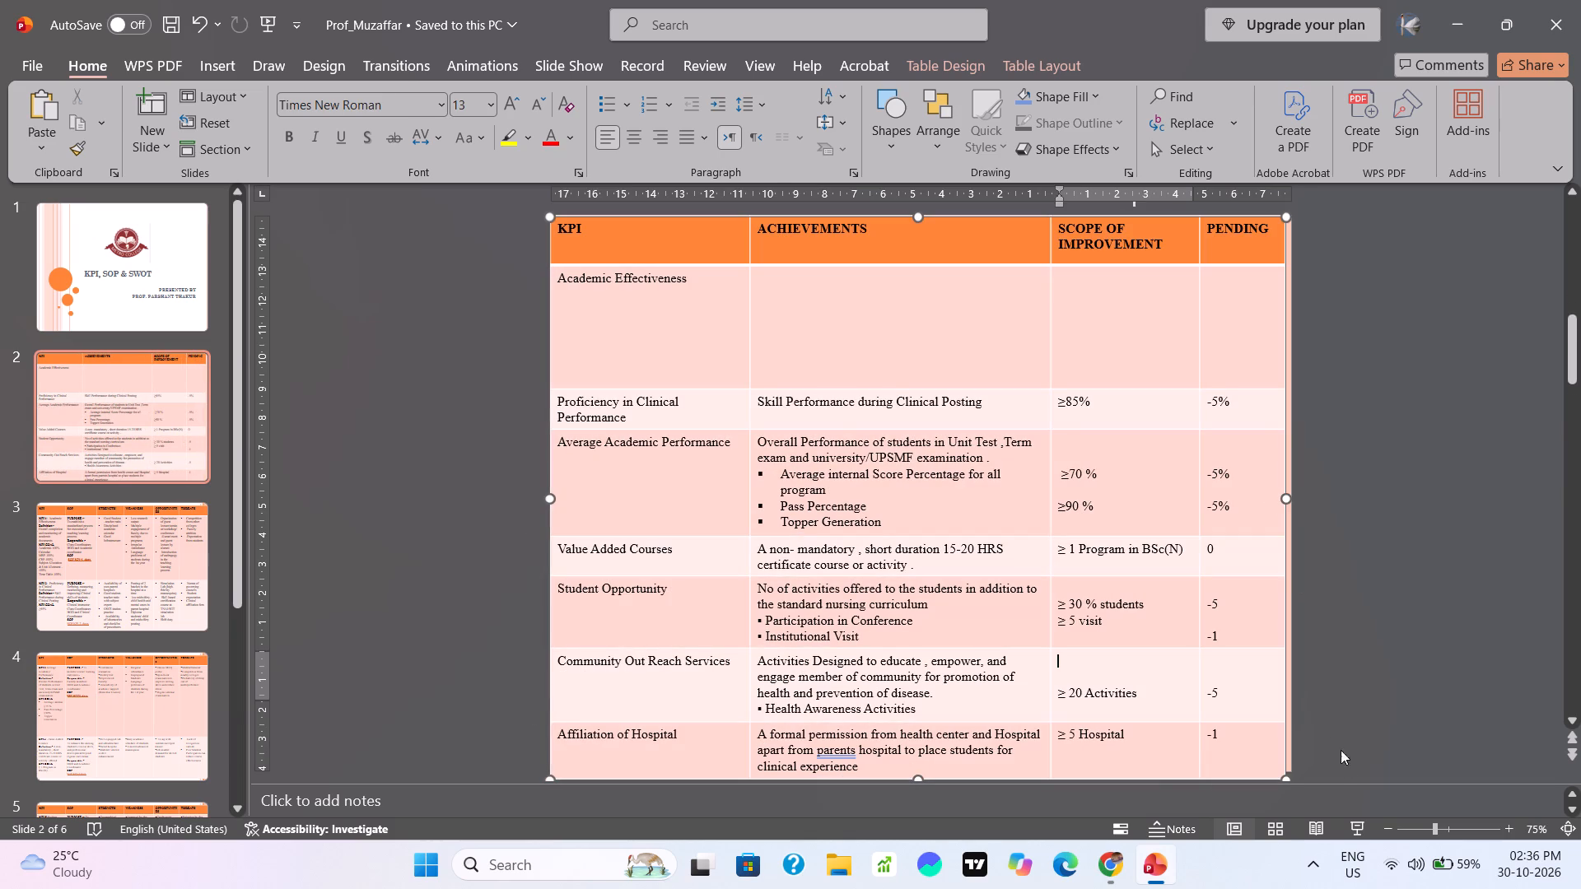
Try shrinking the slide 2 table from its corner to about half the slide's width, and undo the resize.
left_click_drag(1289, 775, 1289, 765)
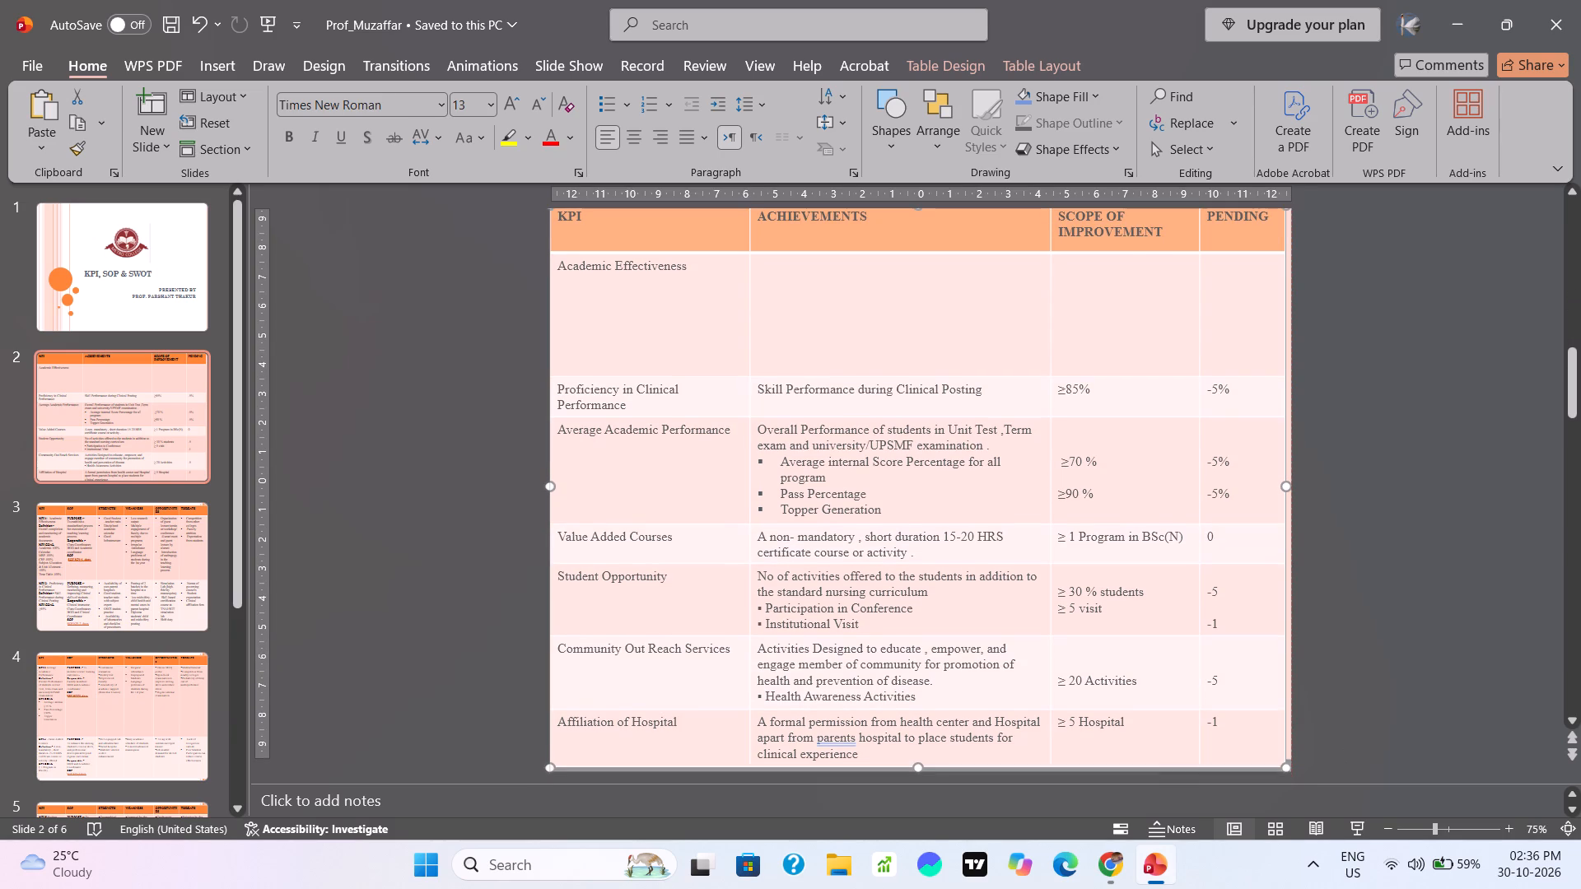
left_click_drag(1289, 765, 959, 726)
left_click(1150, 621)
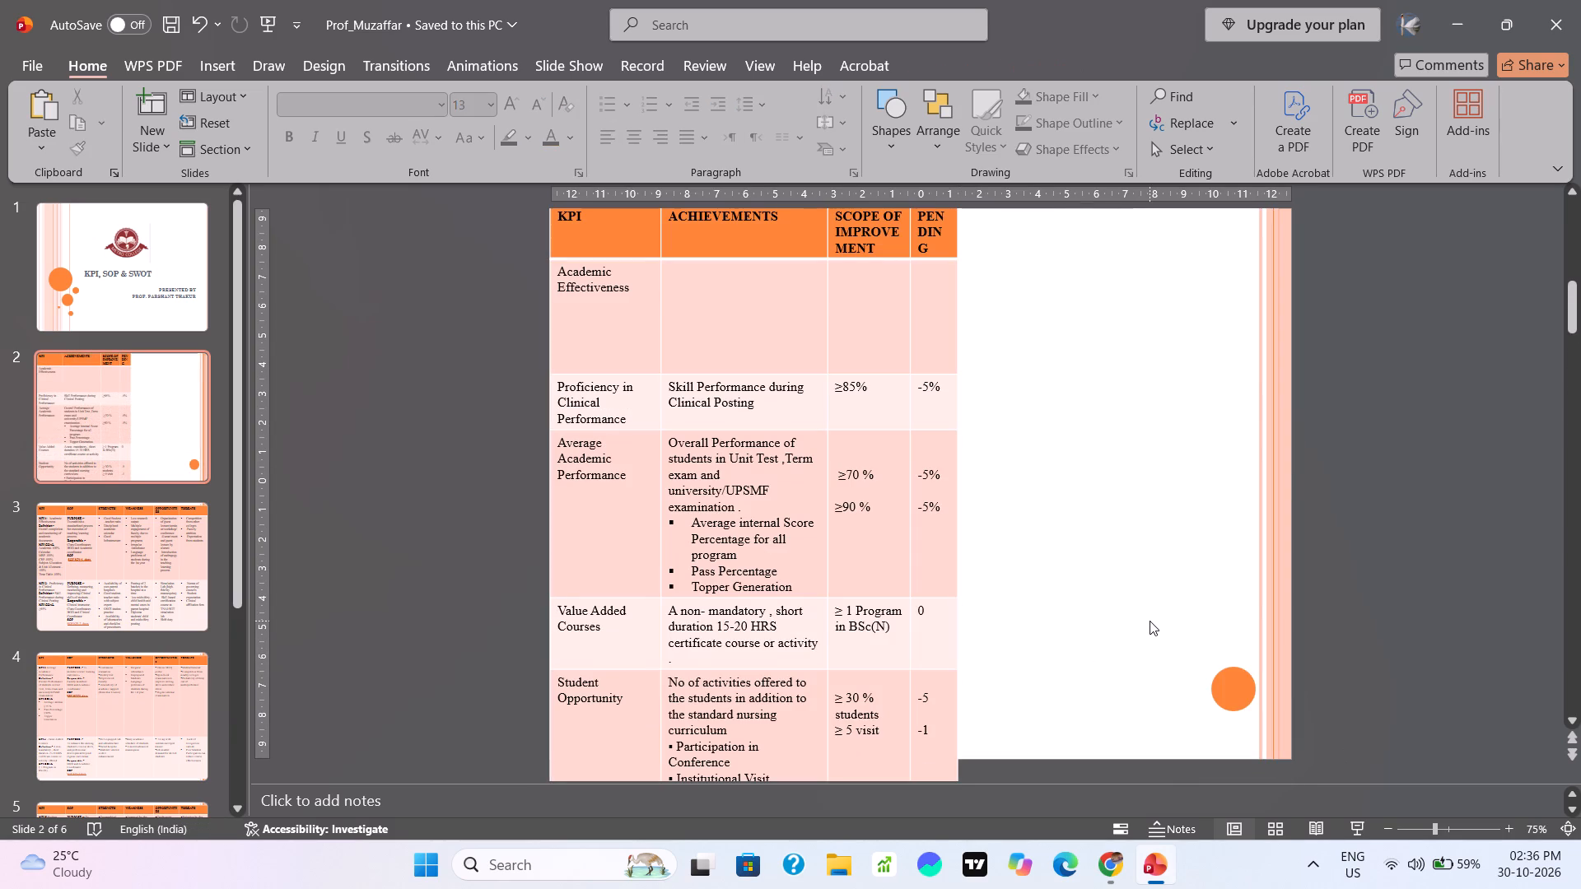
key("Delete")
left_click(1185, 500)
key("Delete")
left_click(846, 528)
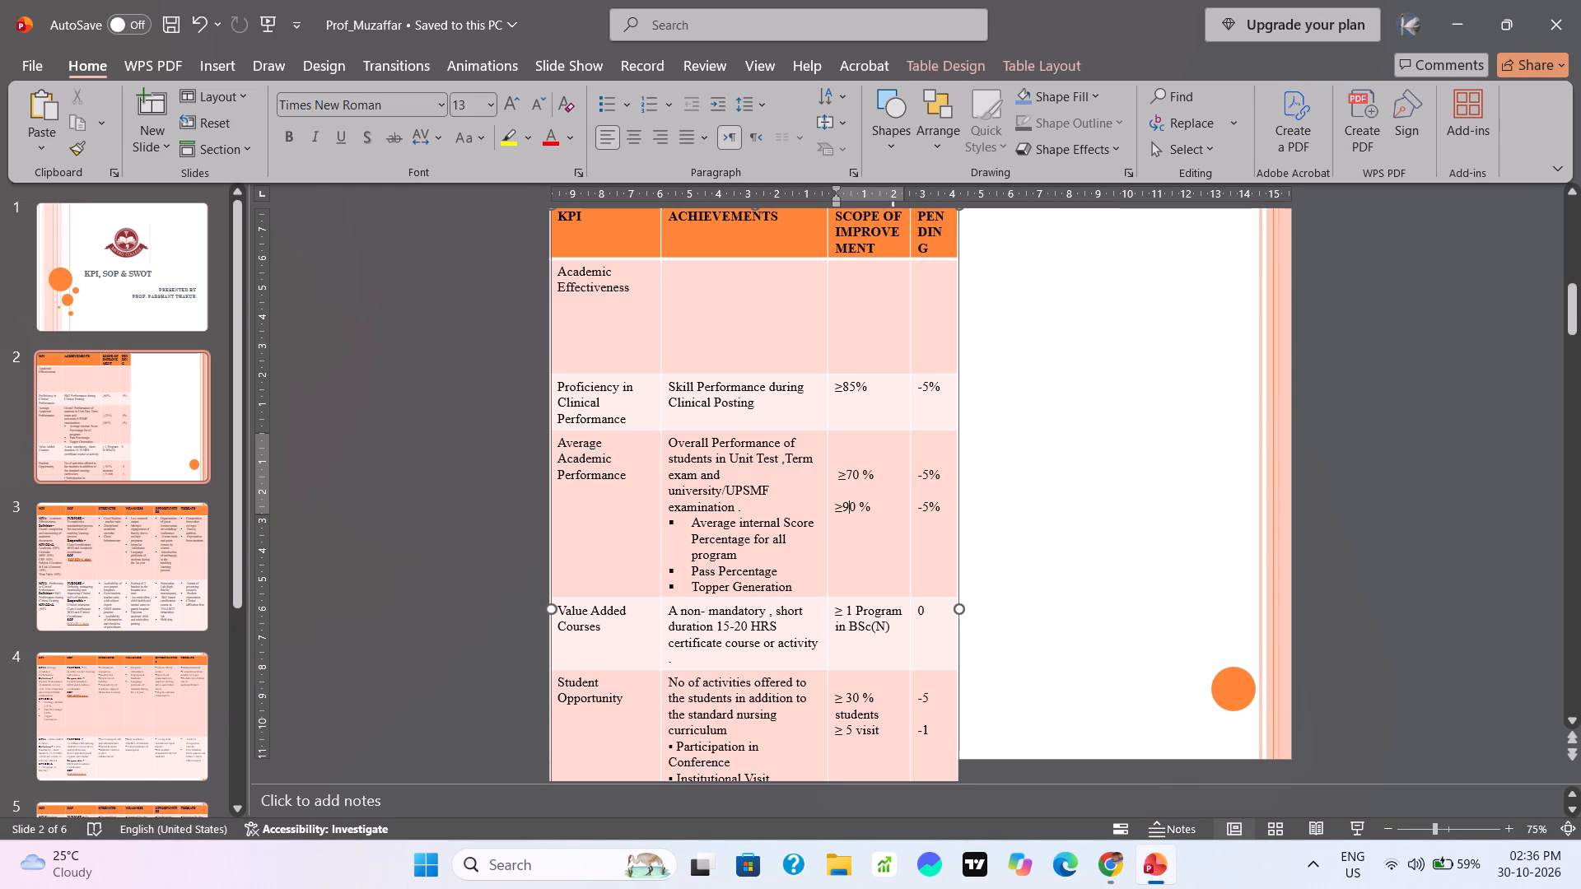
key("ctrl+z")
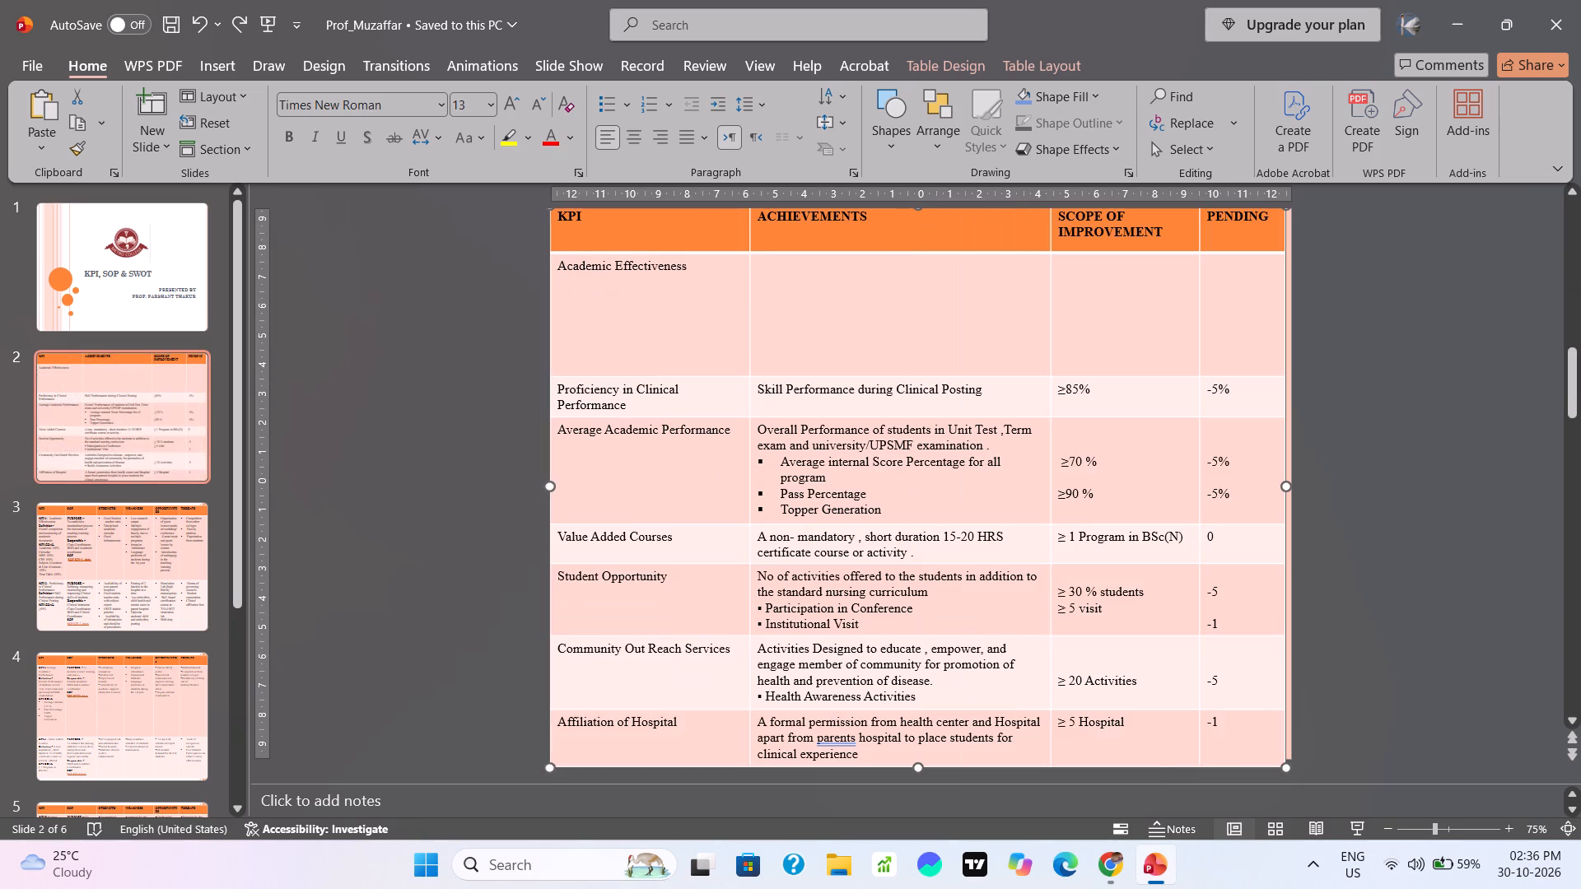
Stretch the slide 2 table slightly from its lower outer corner so it spans the full slide width.
left_click(1285, 772)
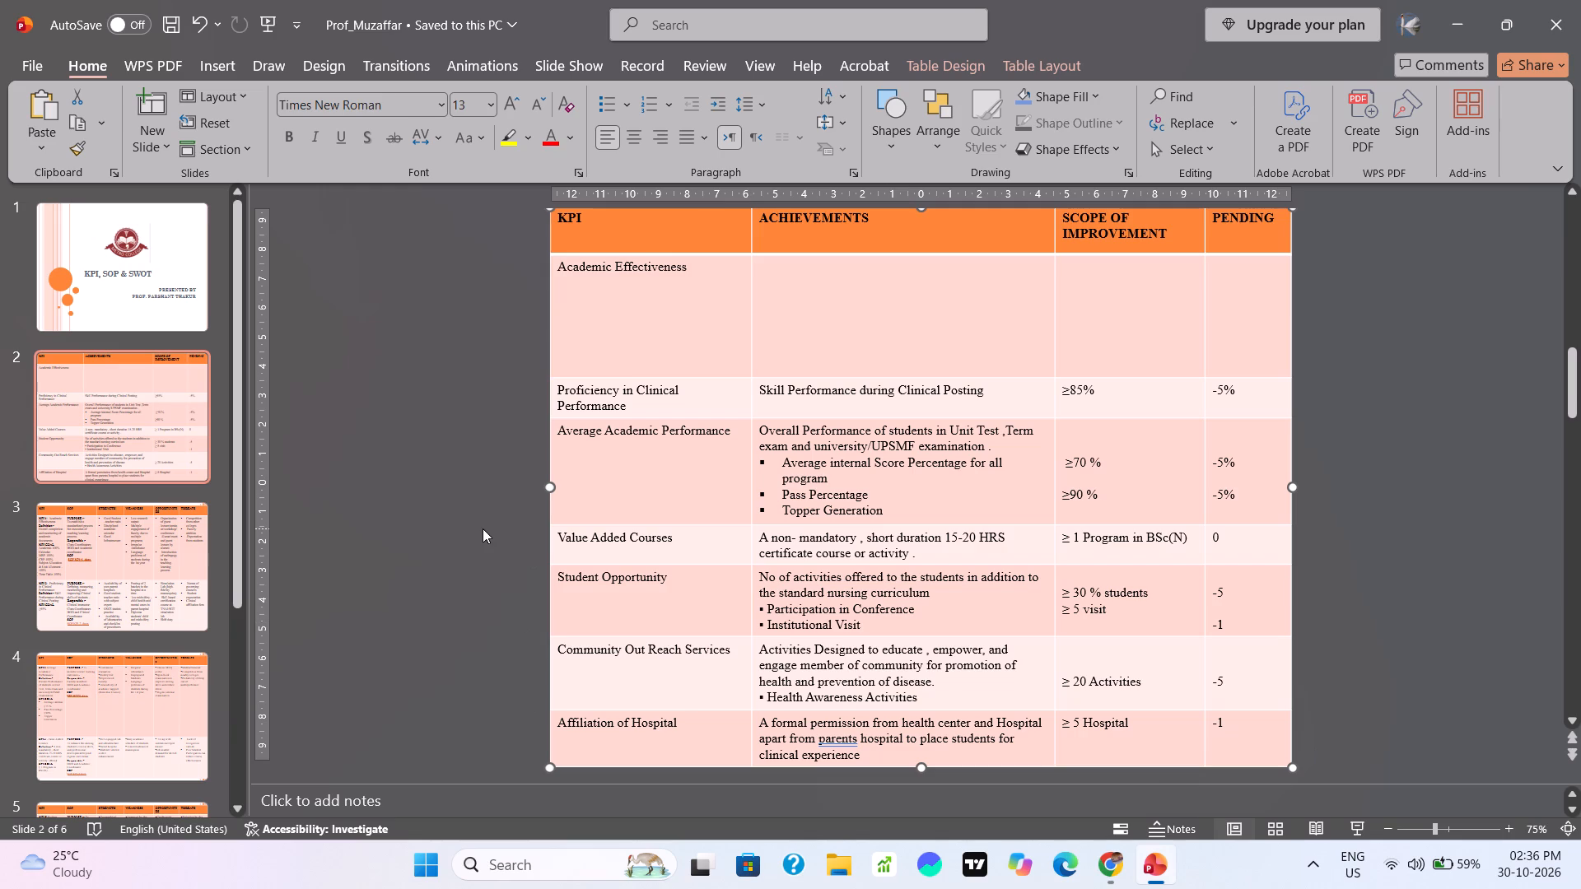
Replace the Academic Effectiveness KPI name in the slide 2 table with EXAM CELL COORDINATOR.
left_click_drag(705, 267, 578, 277)
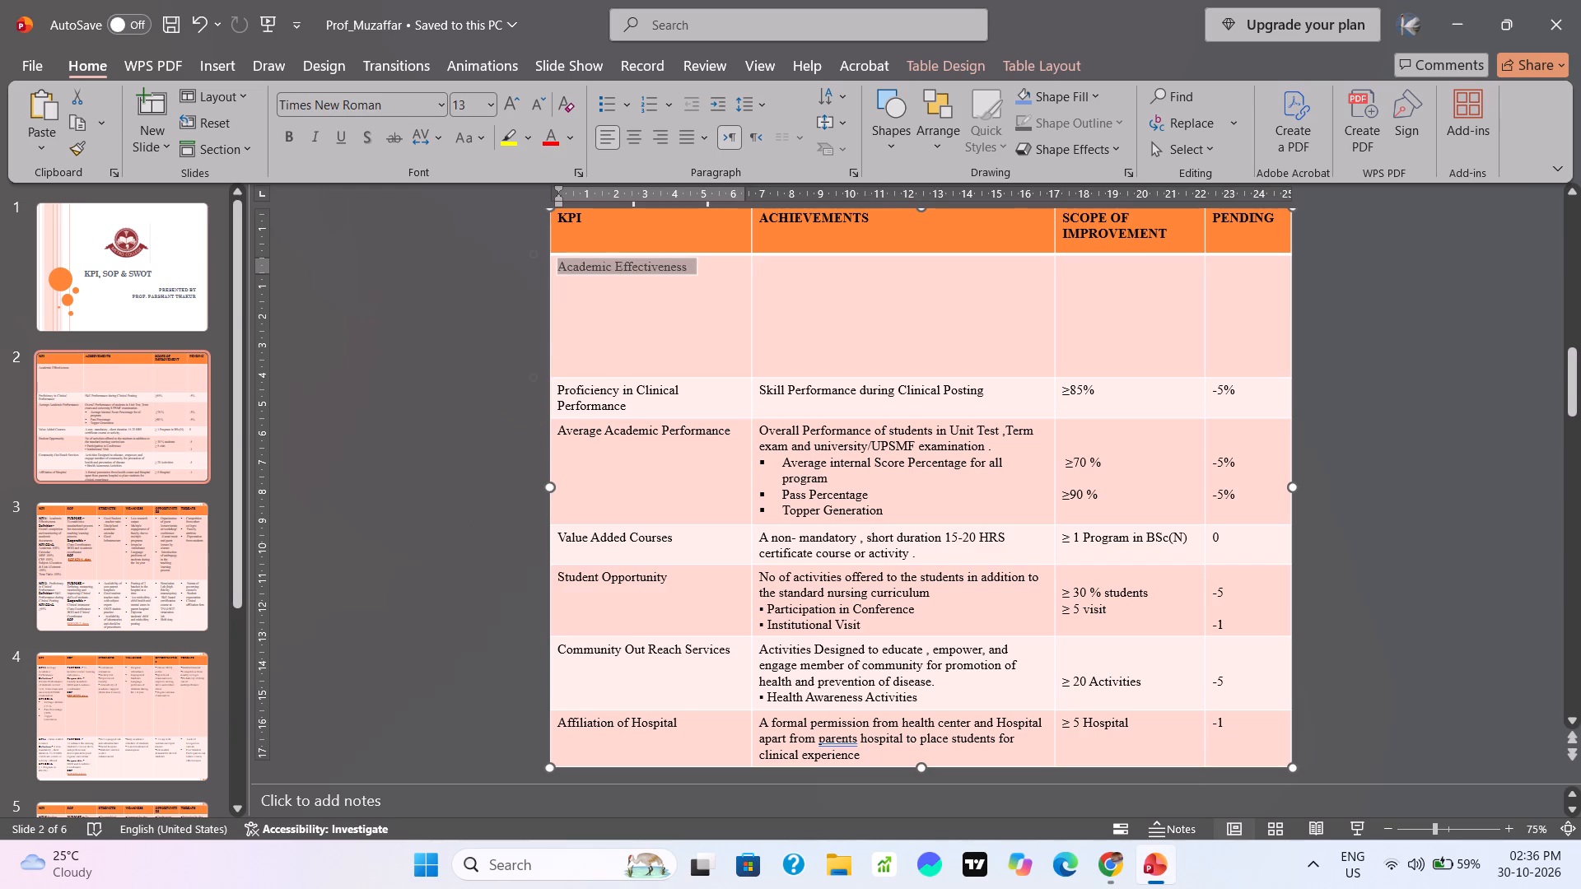
left_click_drag(578, 277, 577, 277)
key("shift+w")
key("BackSpace")
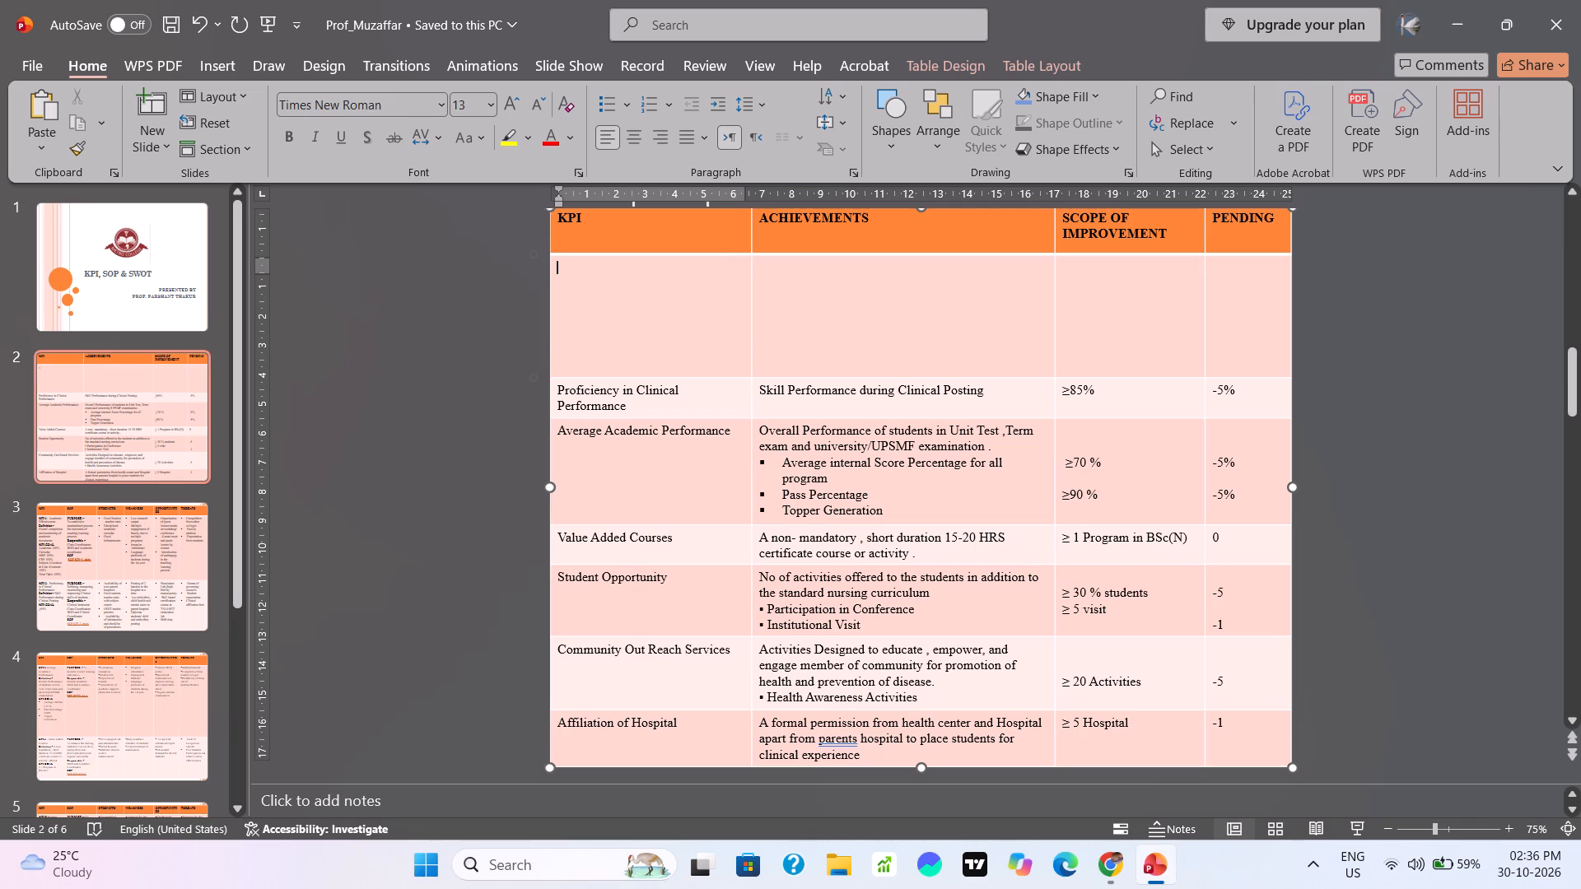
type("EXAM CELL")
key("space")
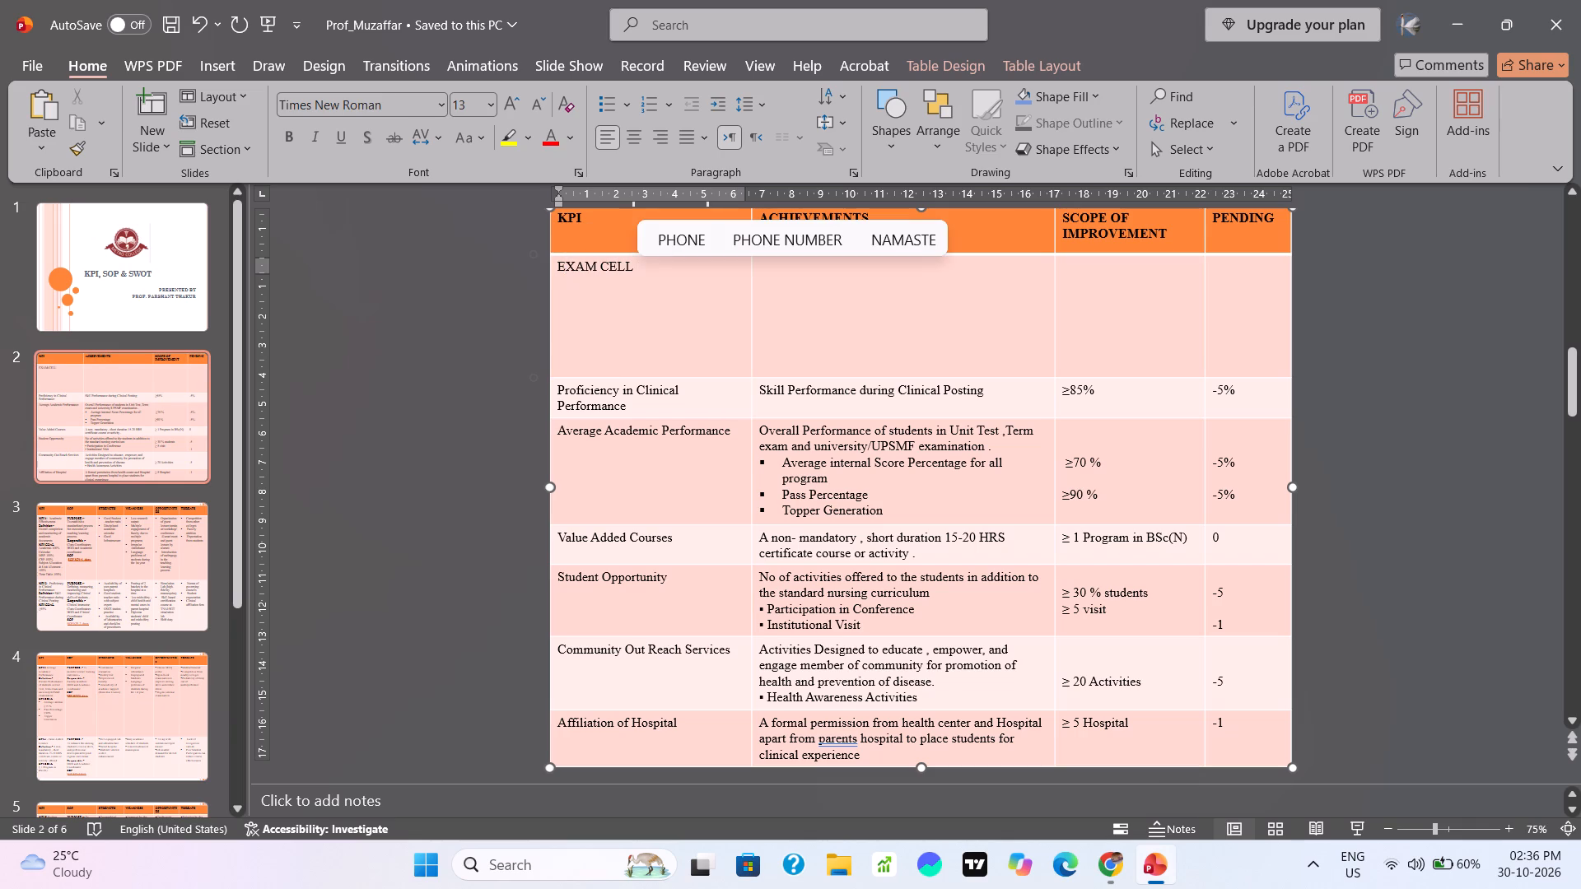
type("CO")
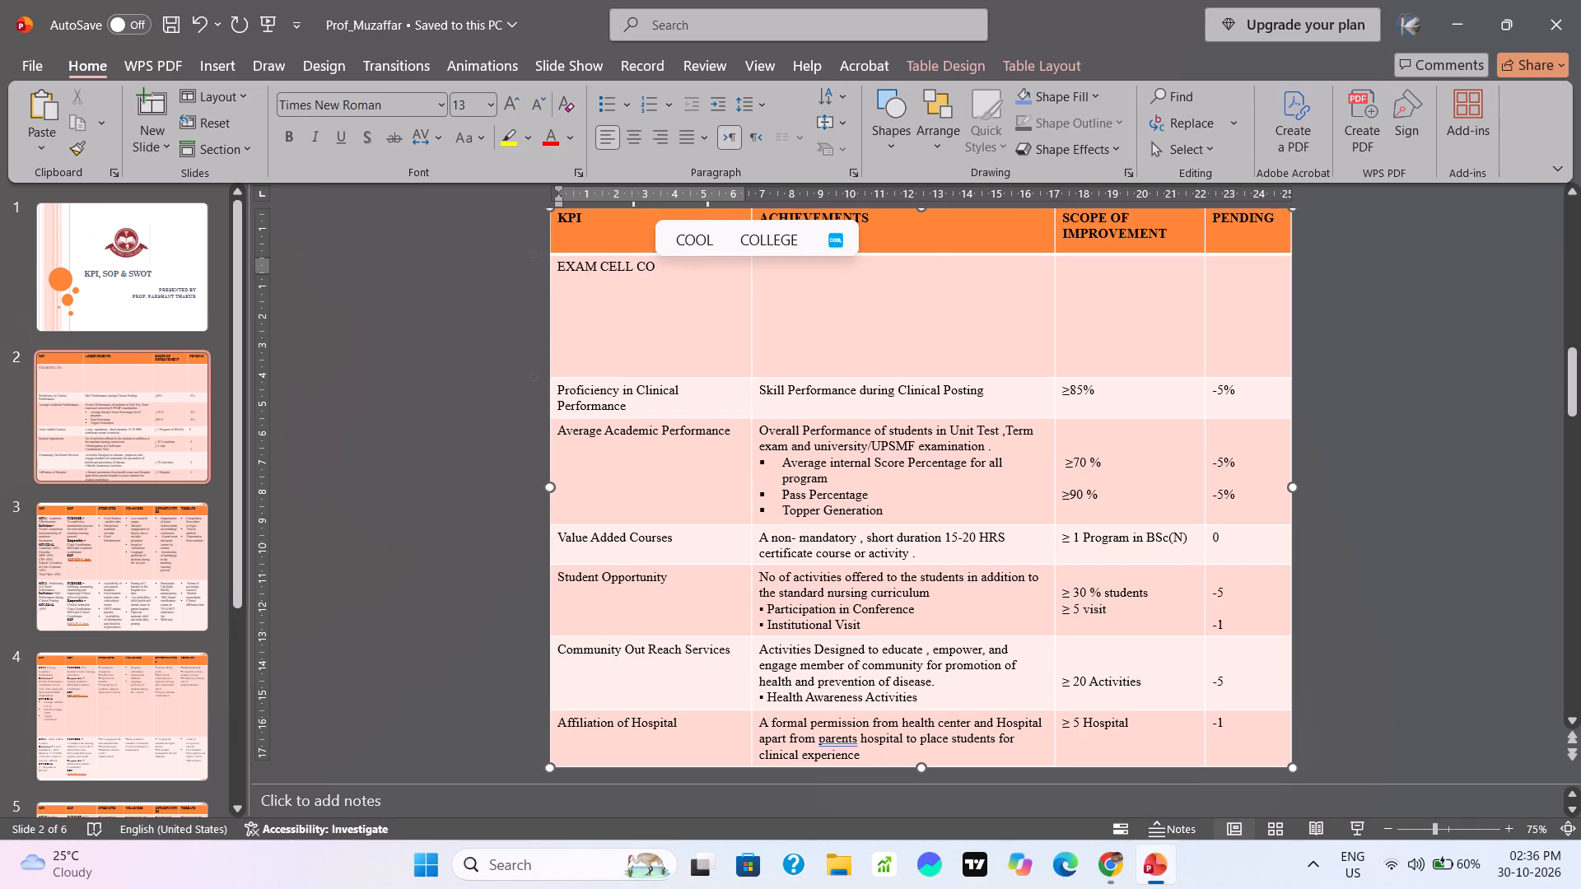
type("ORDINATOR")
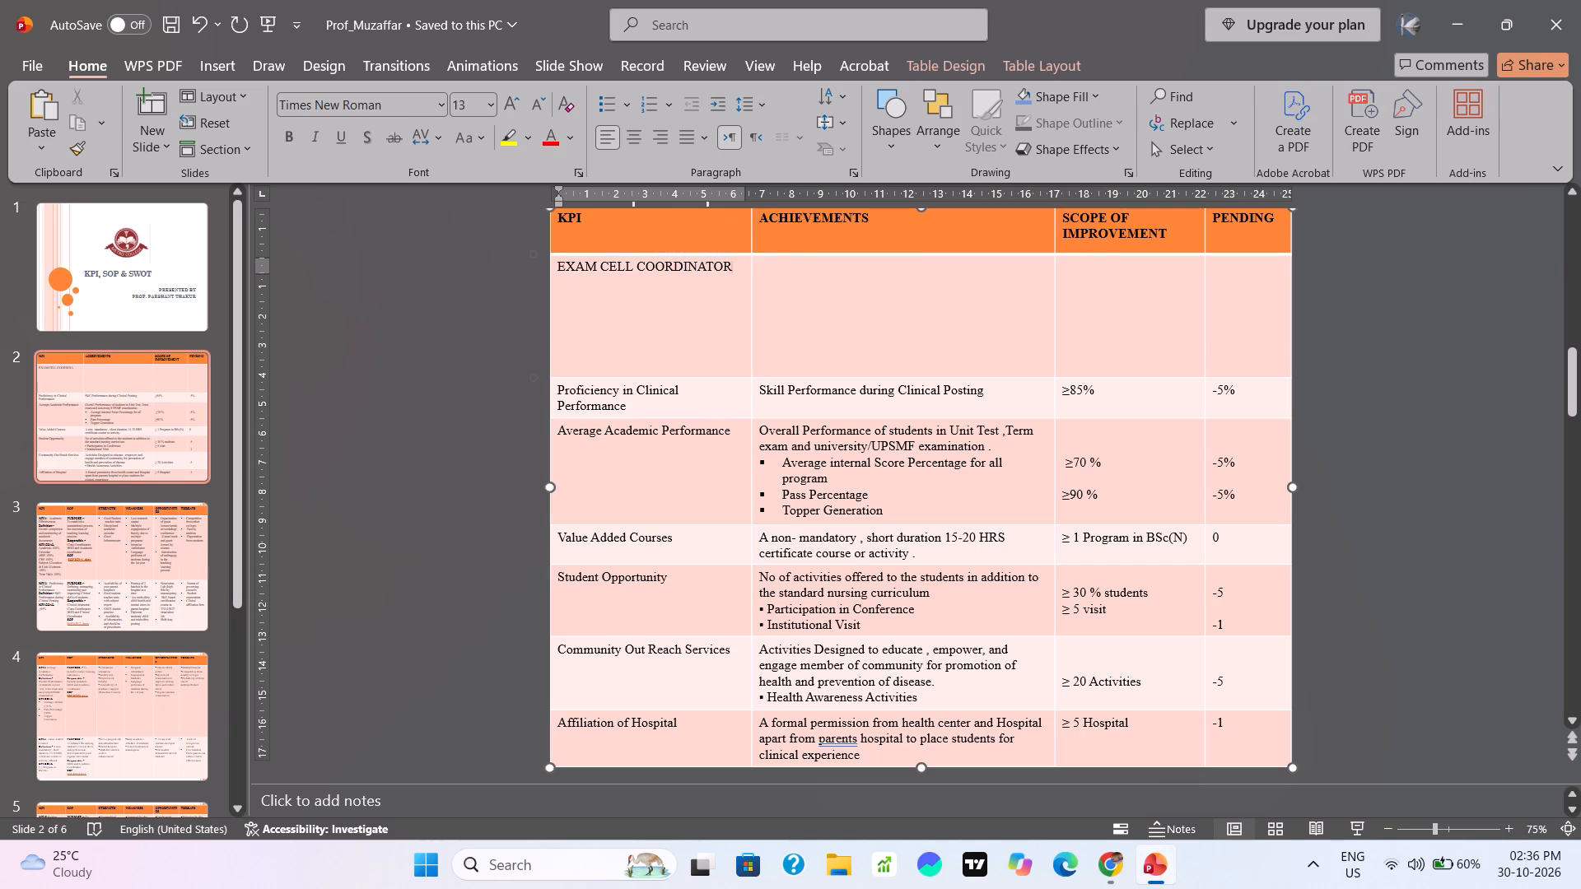
Begin editing the empty ACHIEVEMENTS cell of the EXAM CELL COORDINATOR row.
left_click(839, 296)
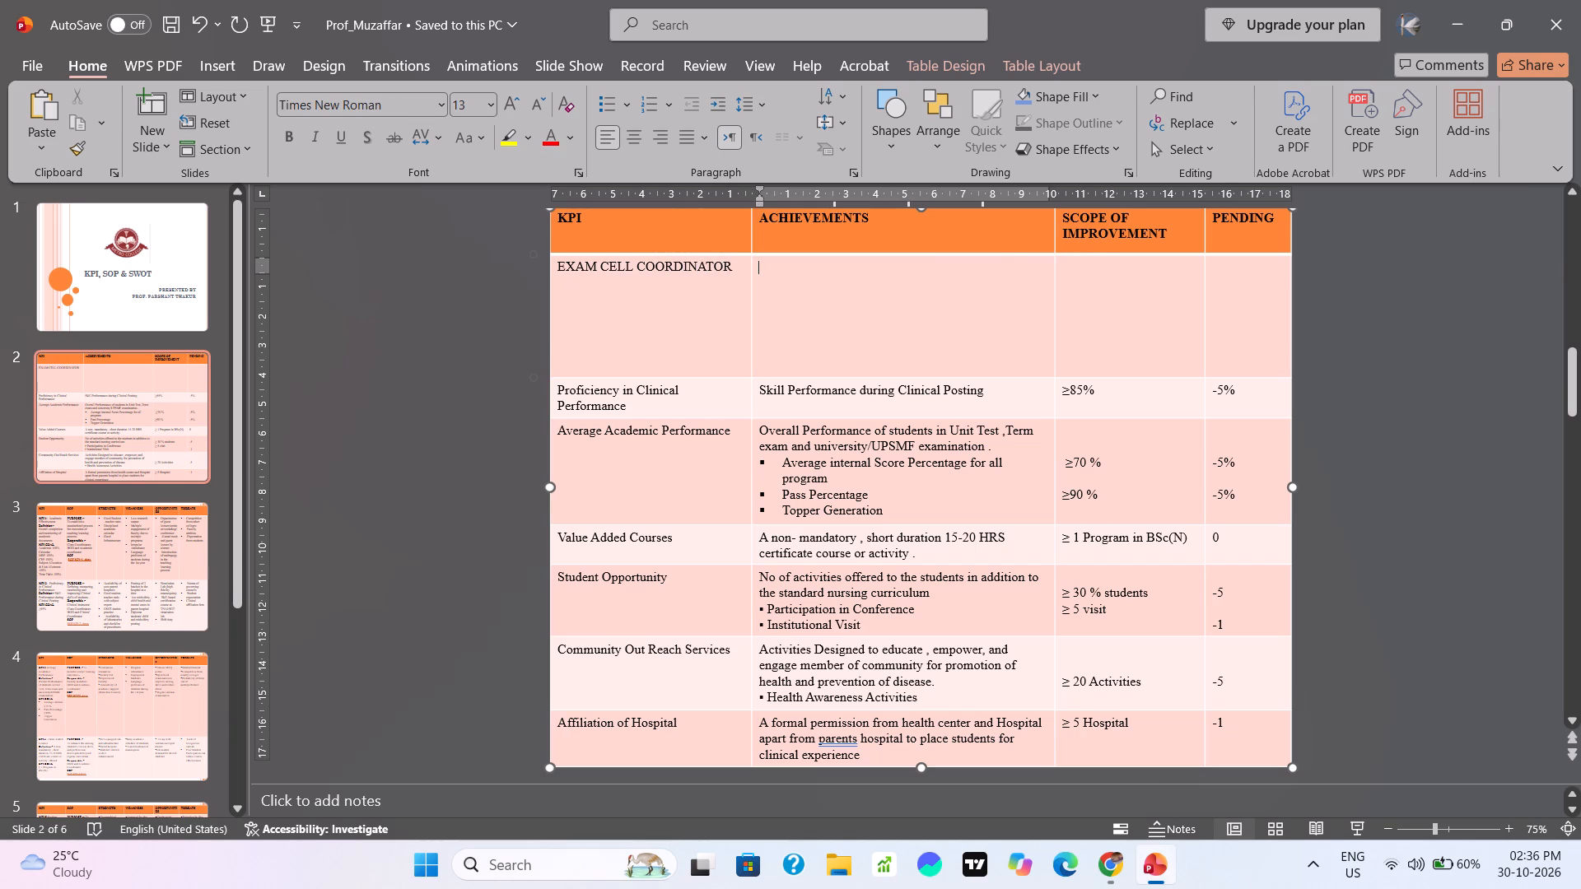
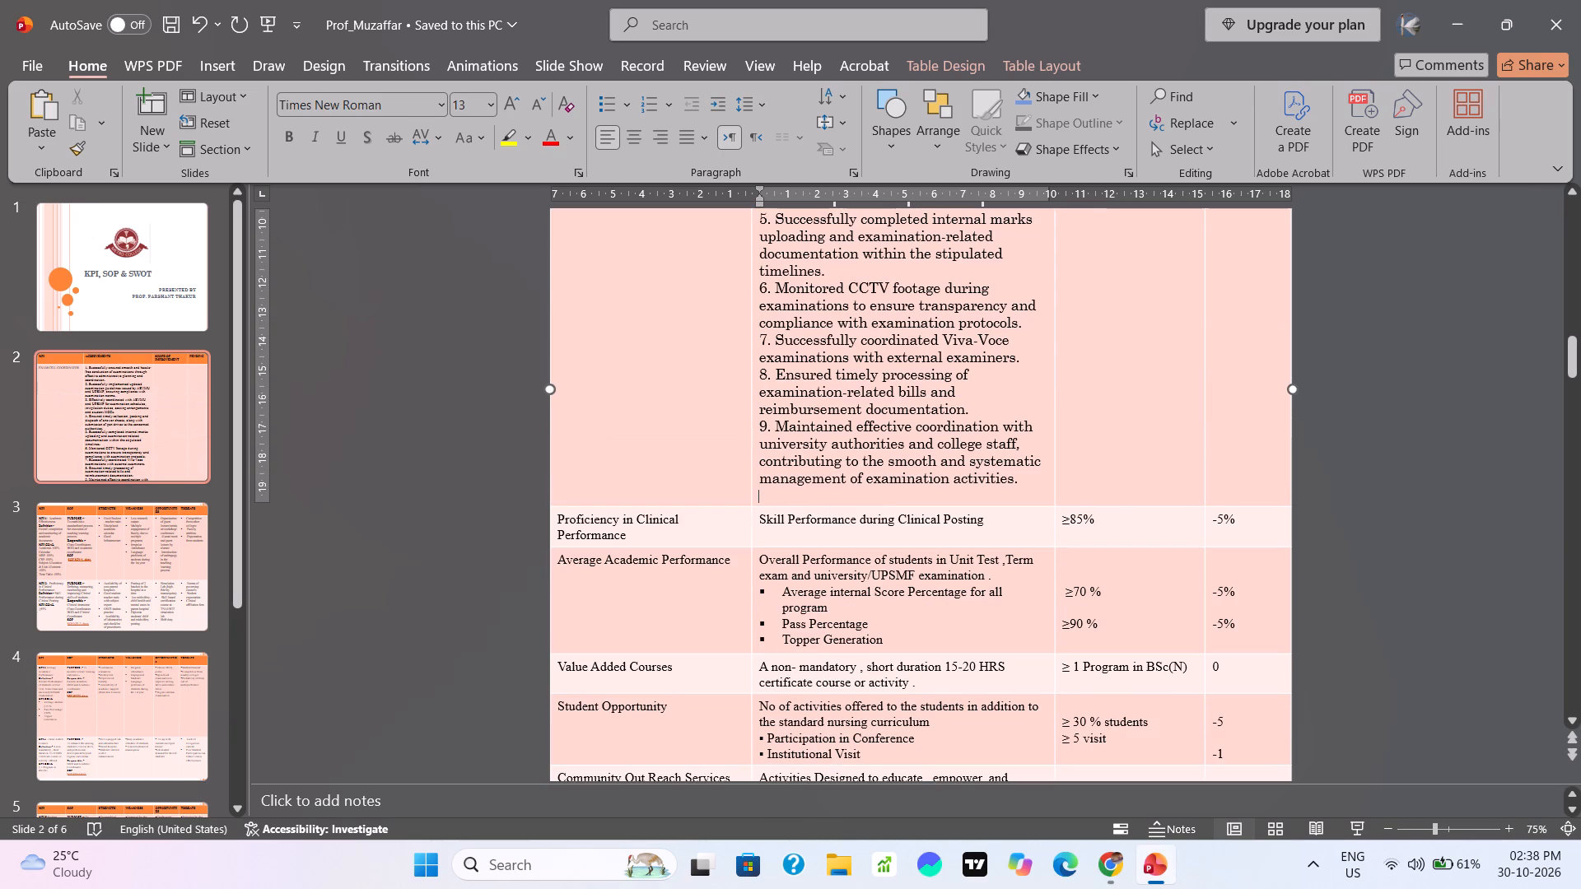
Push the EXAM CELL COORDINATOR label down in its slide 2 KPI cell by inserting nine blank lines above it.
left_click_drag(1573, 361, 1569, 326)
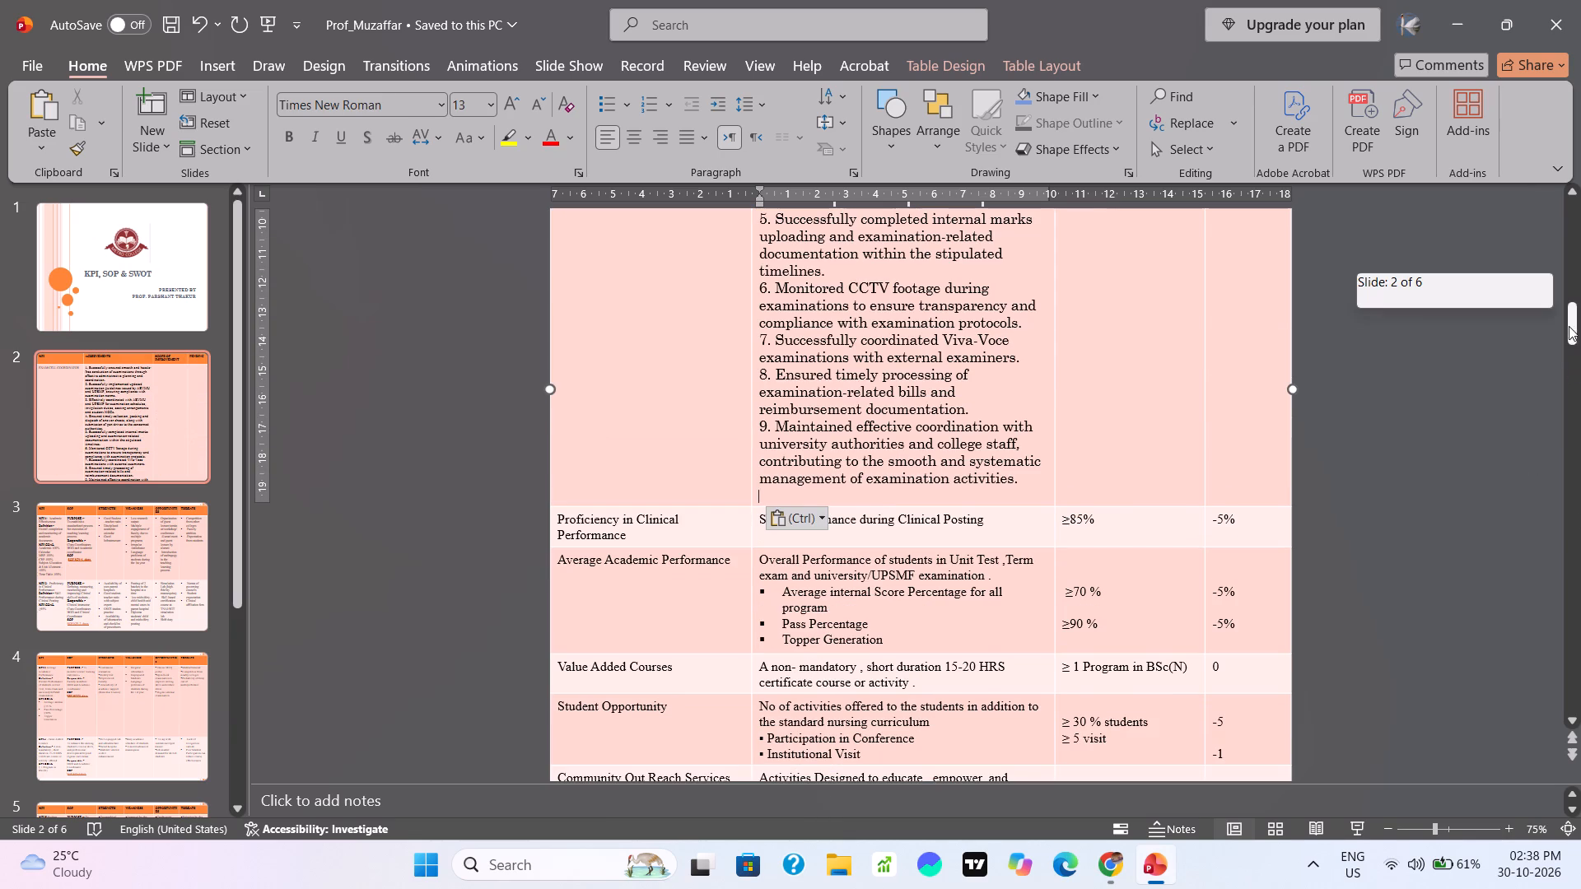
left_click_drag(1569, 326, 1571, 241)
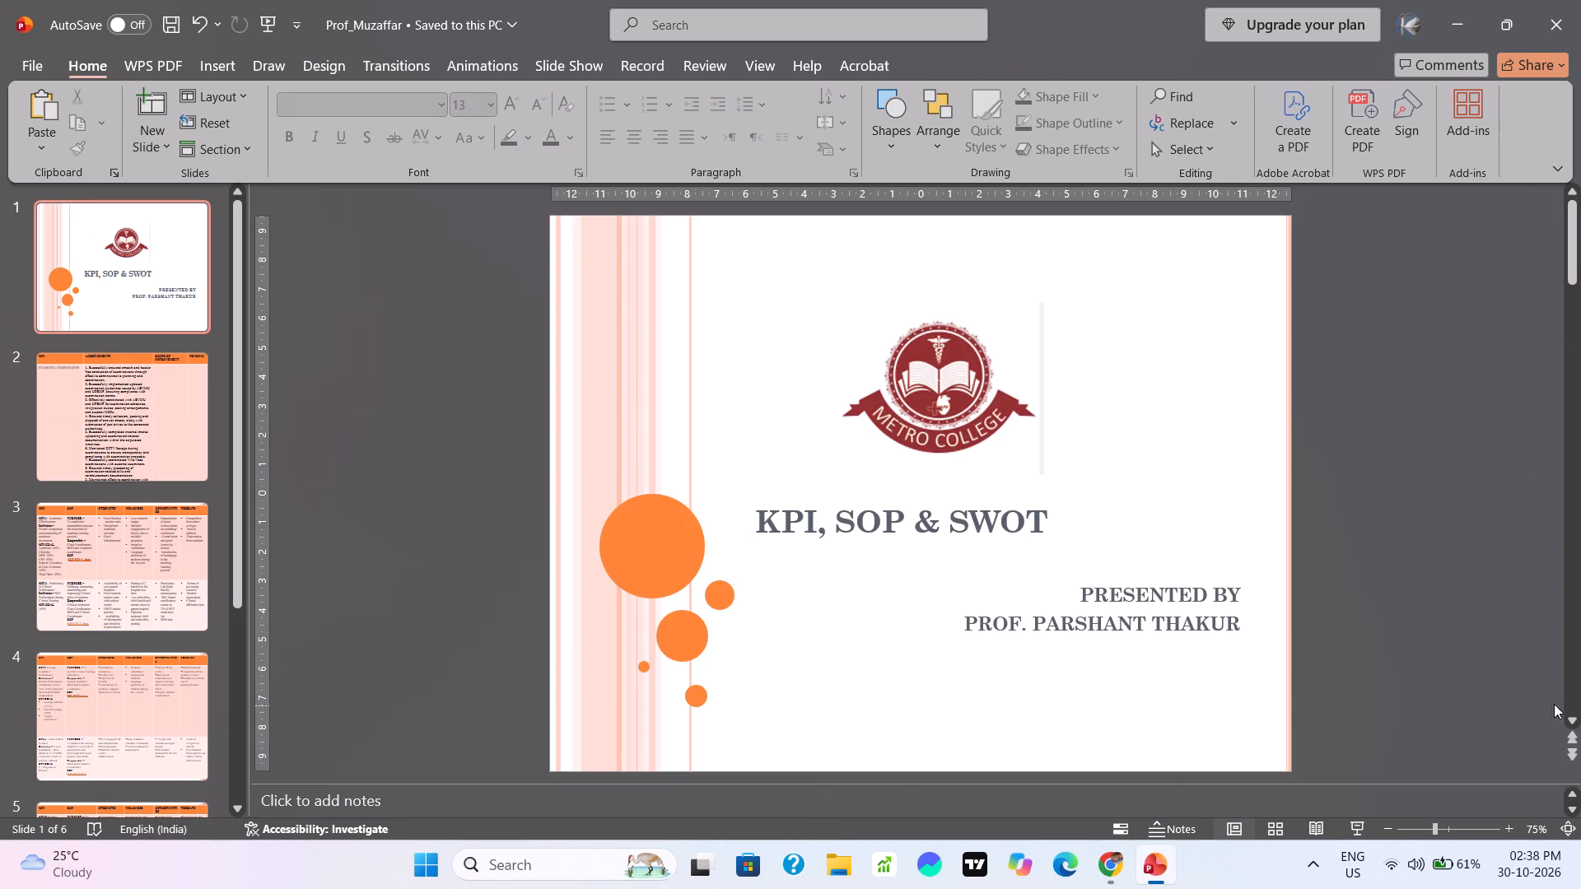
left_click(1570, 719)
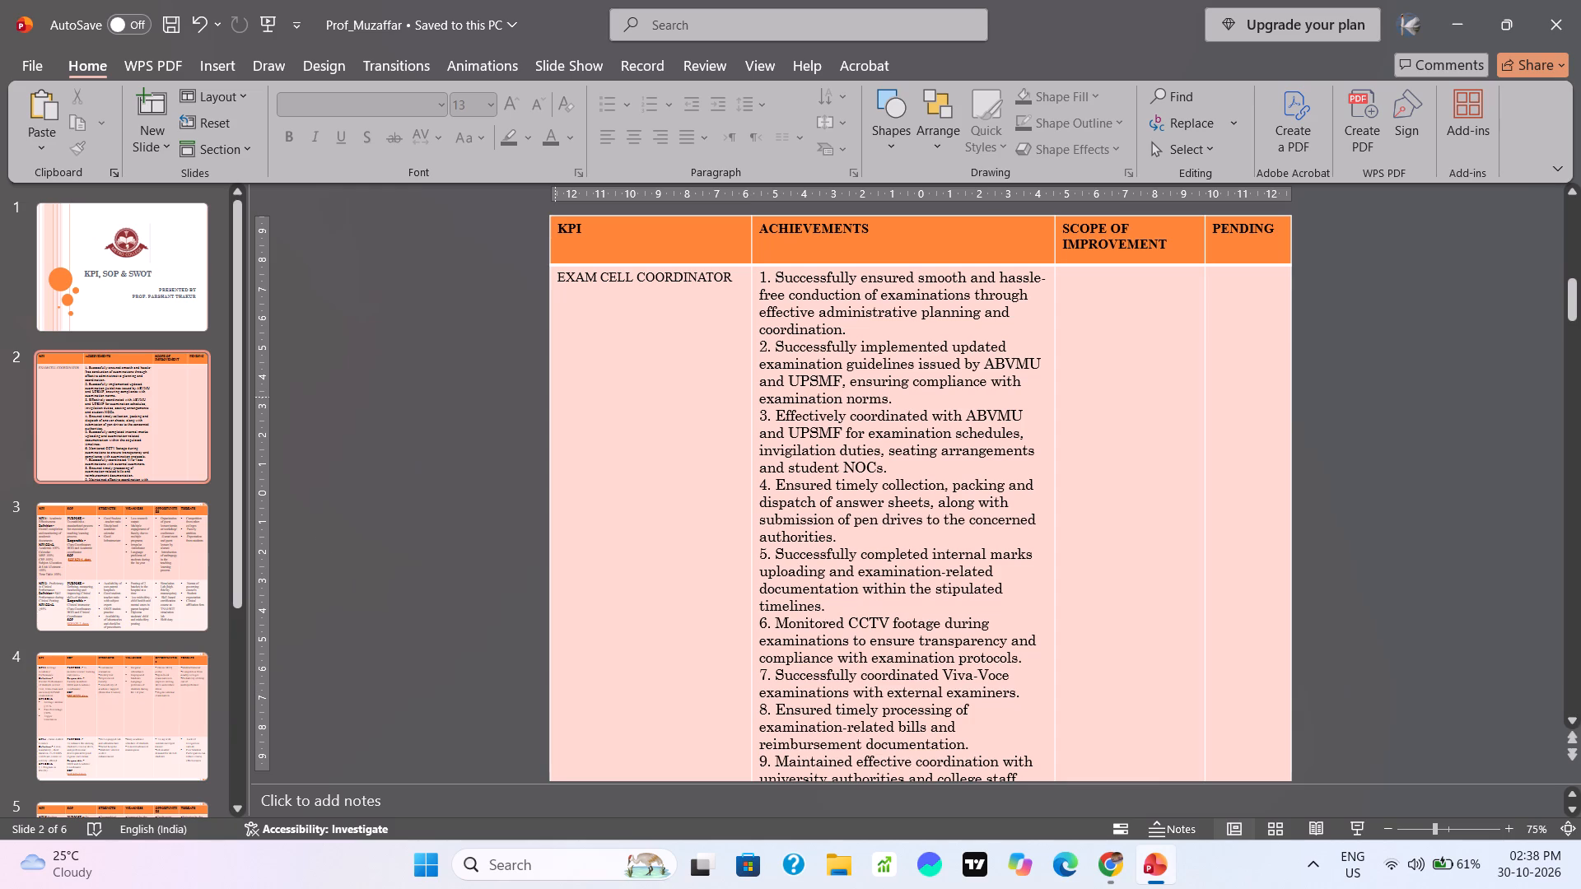
left_click(561, 278)
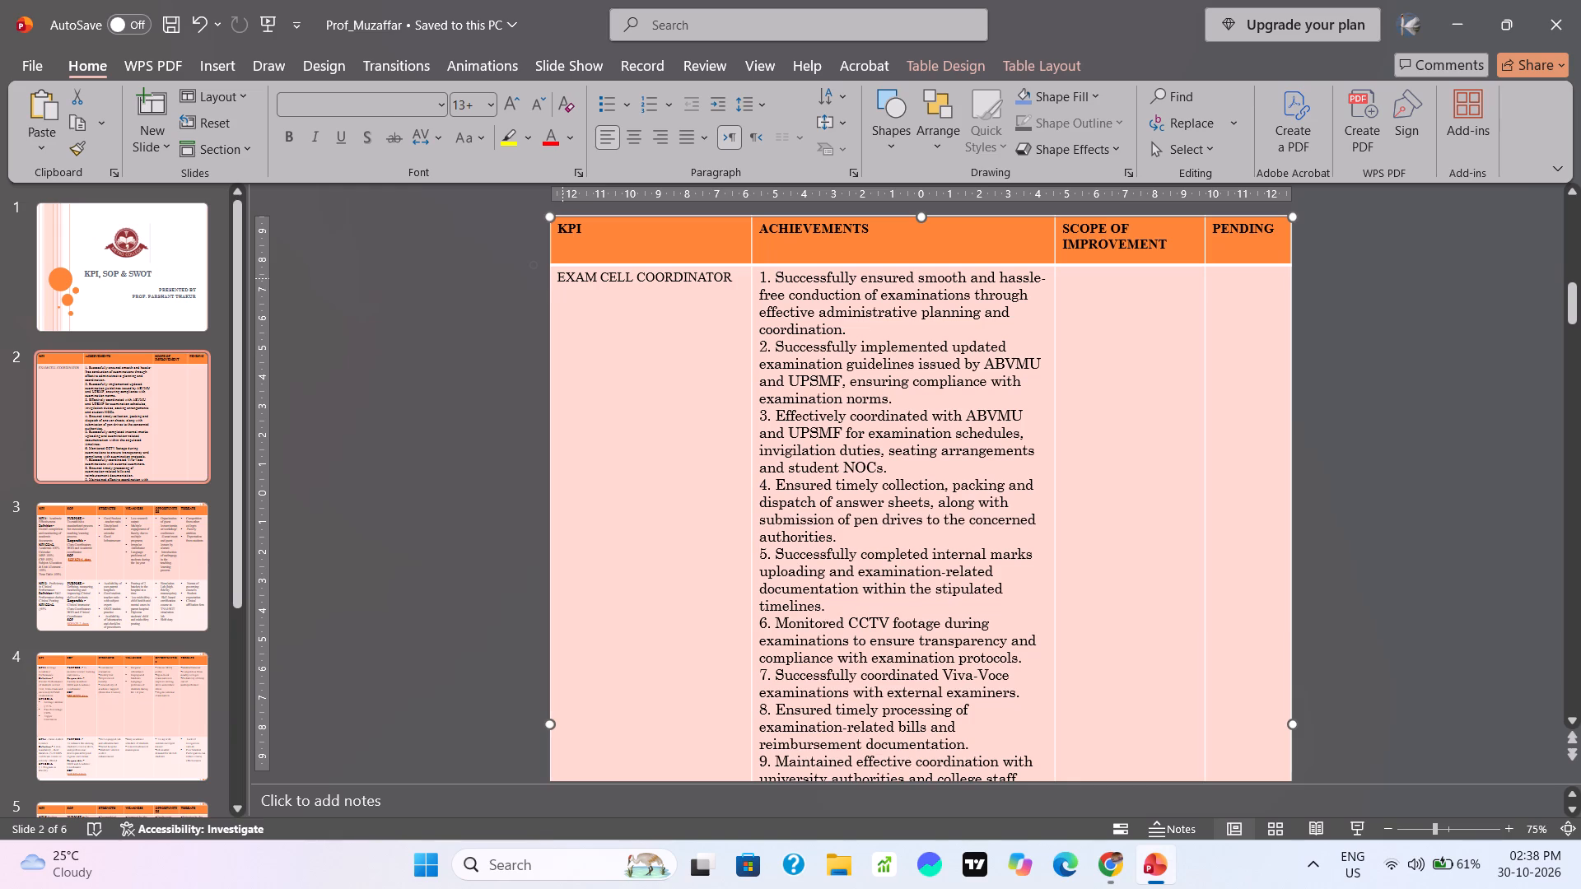
left_click(581, 279)
key("Left")
key("Left")
key("Left")
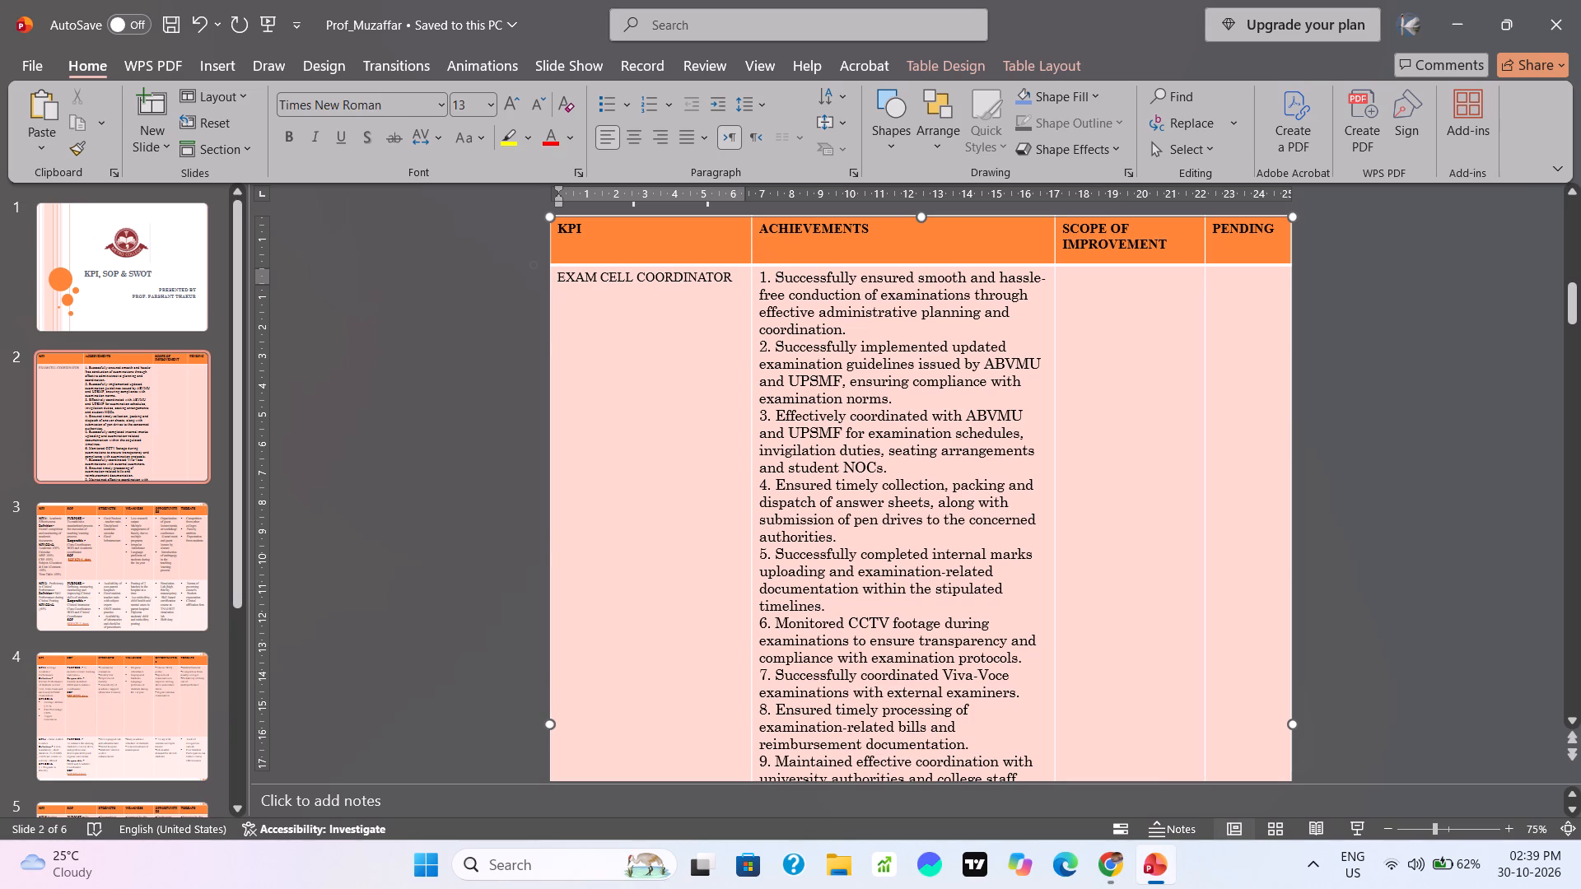
key("Return")
key("Return")
key("Return")
key("Return")
key("Return")
key("Return")
key("Return")
key("Return")
key("Return")
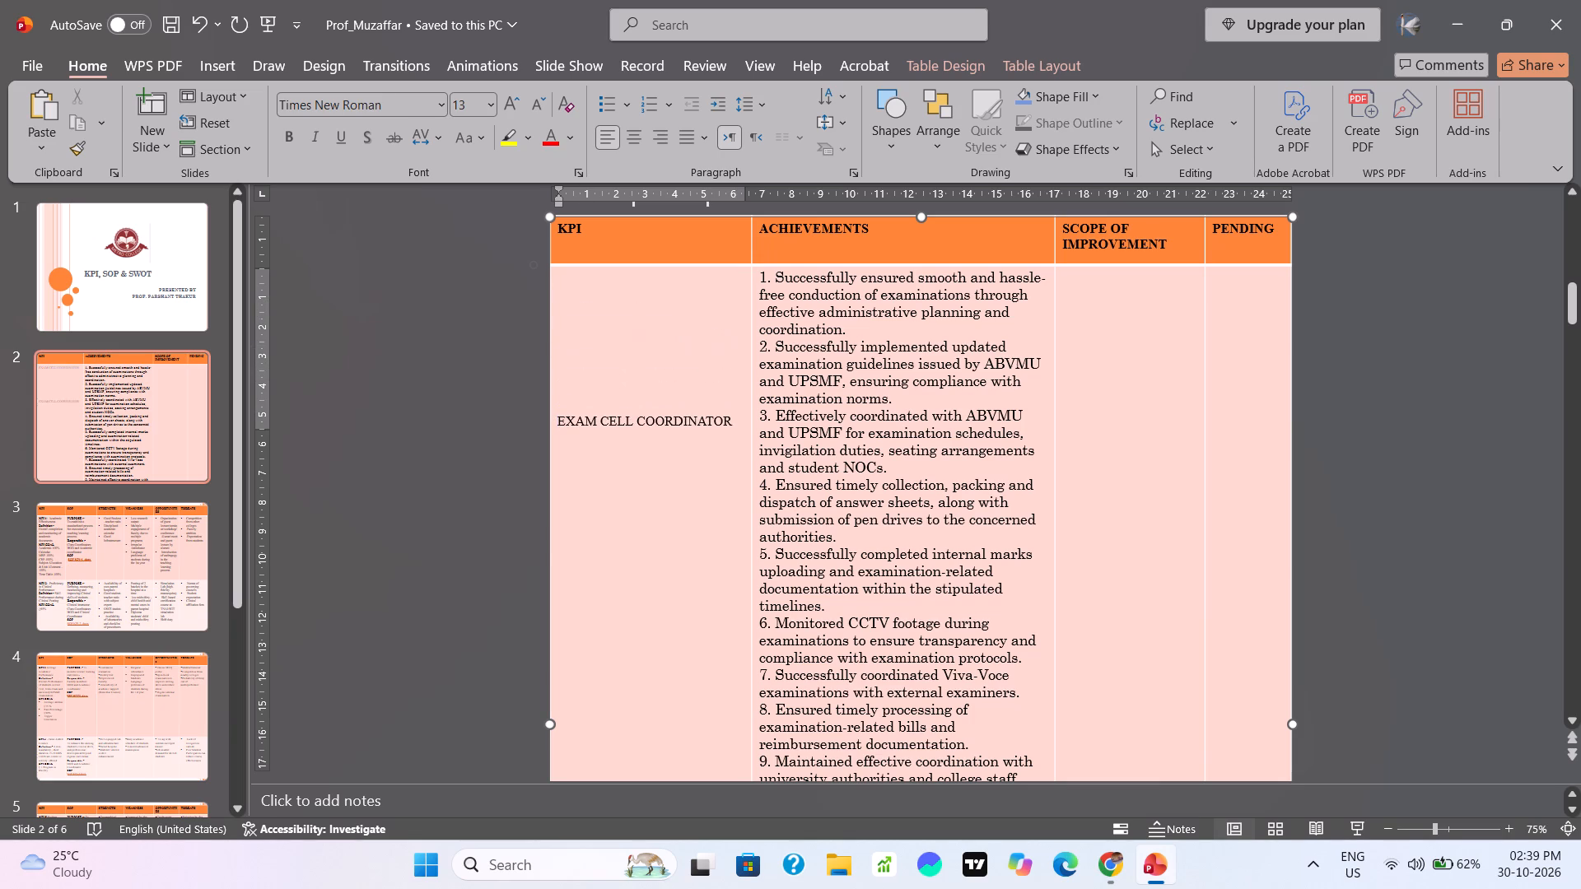
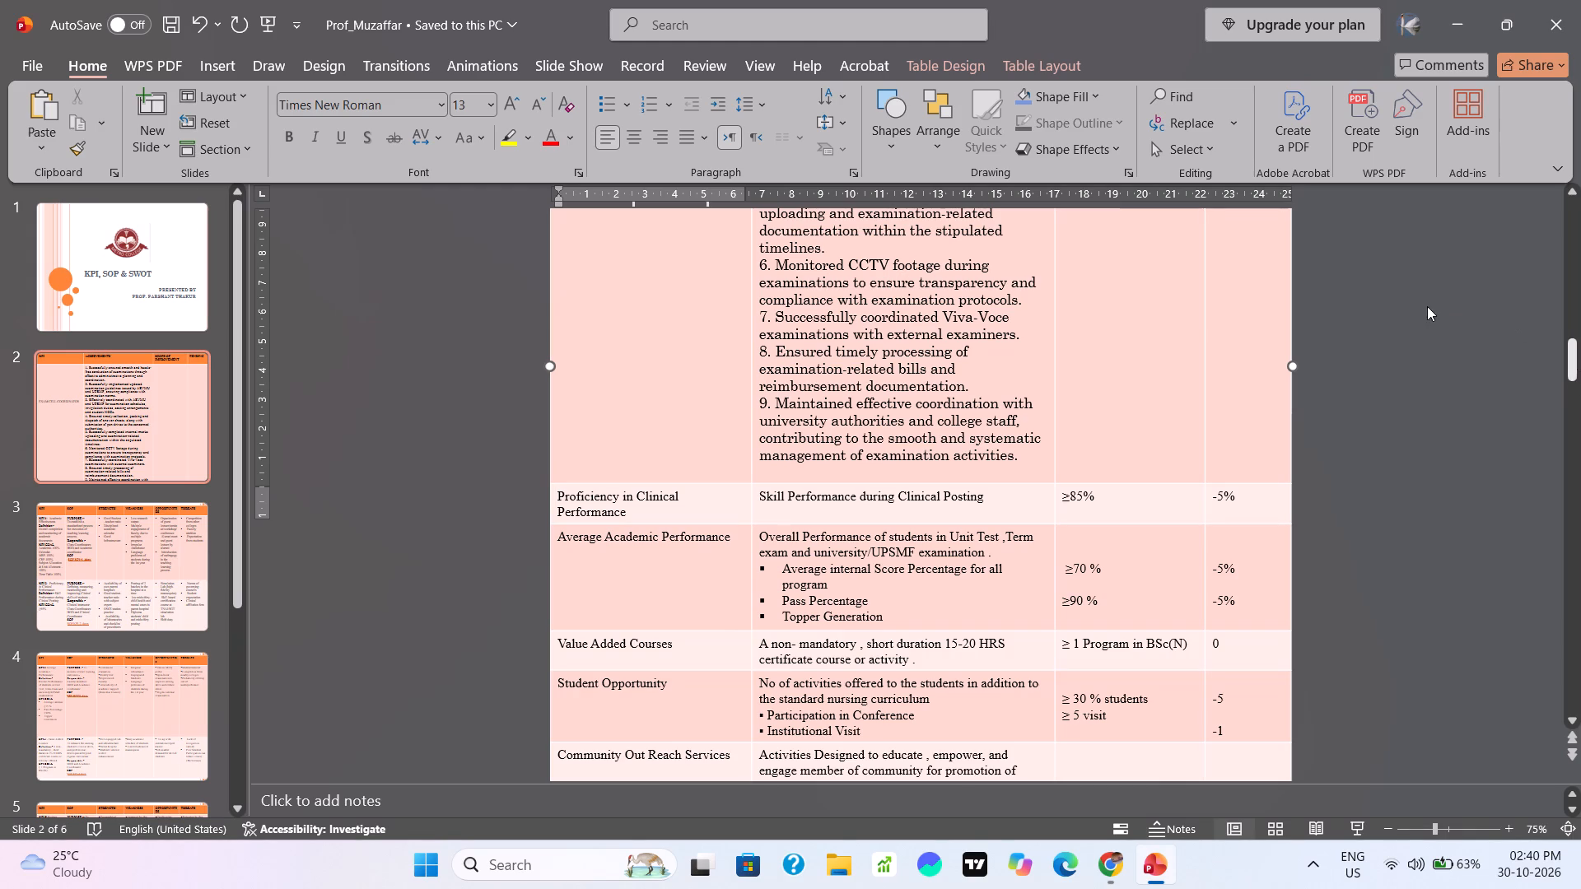
Review the EXAM CELL COORDINATOR row on slide 2, from its last achievement point back up to the first.
left_click(1575, 191)
triple_click(1575, 191)
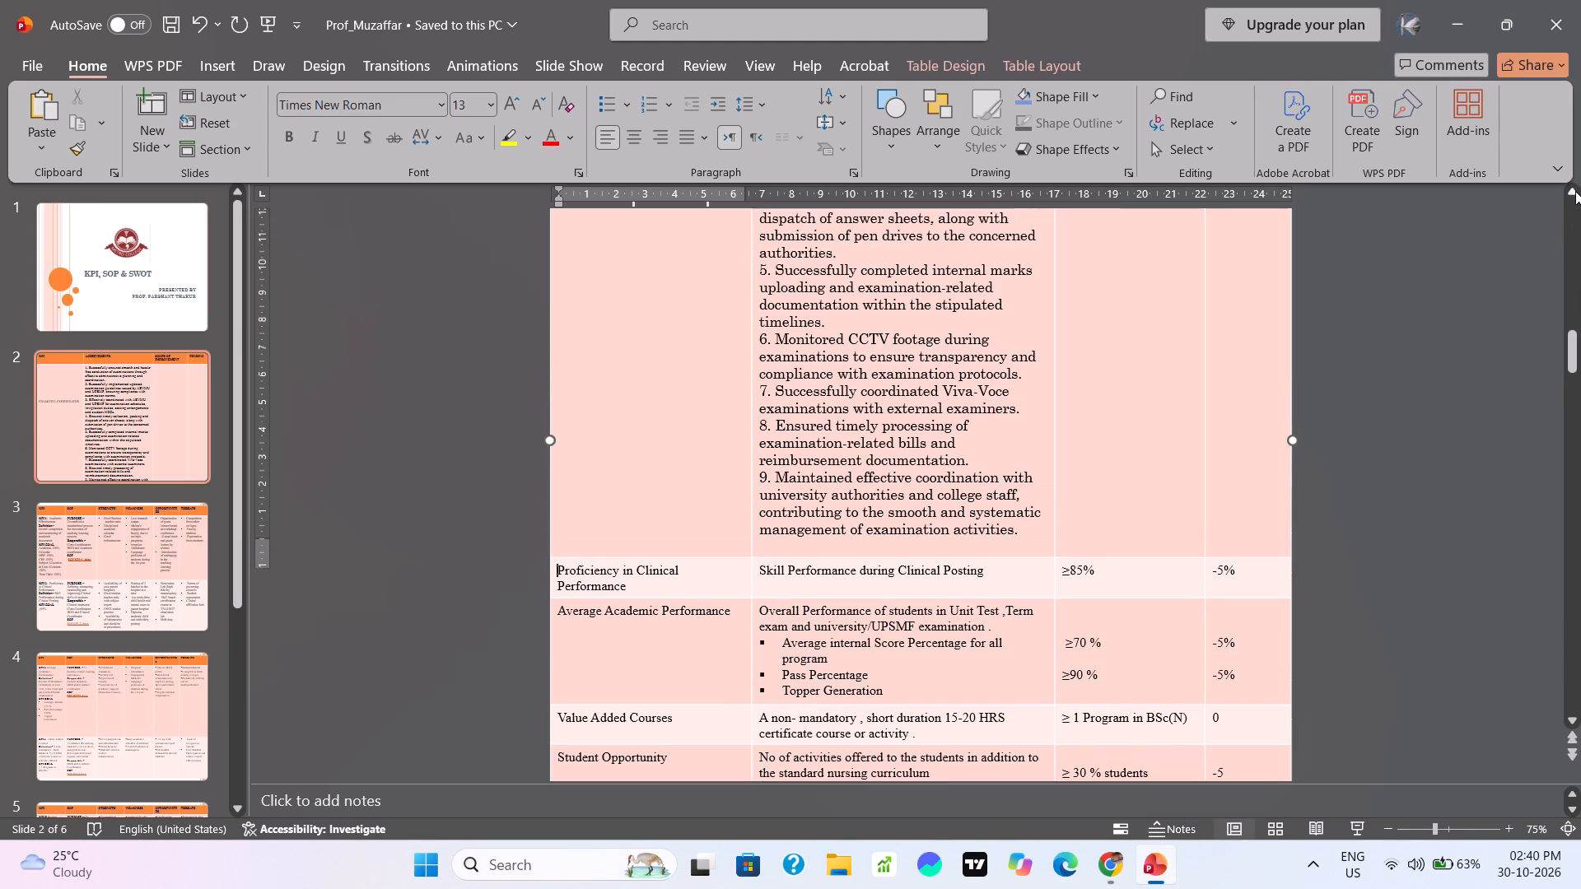
triple_click(1575, 191)
triple_click(1575, 191)
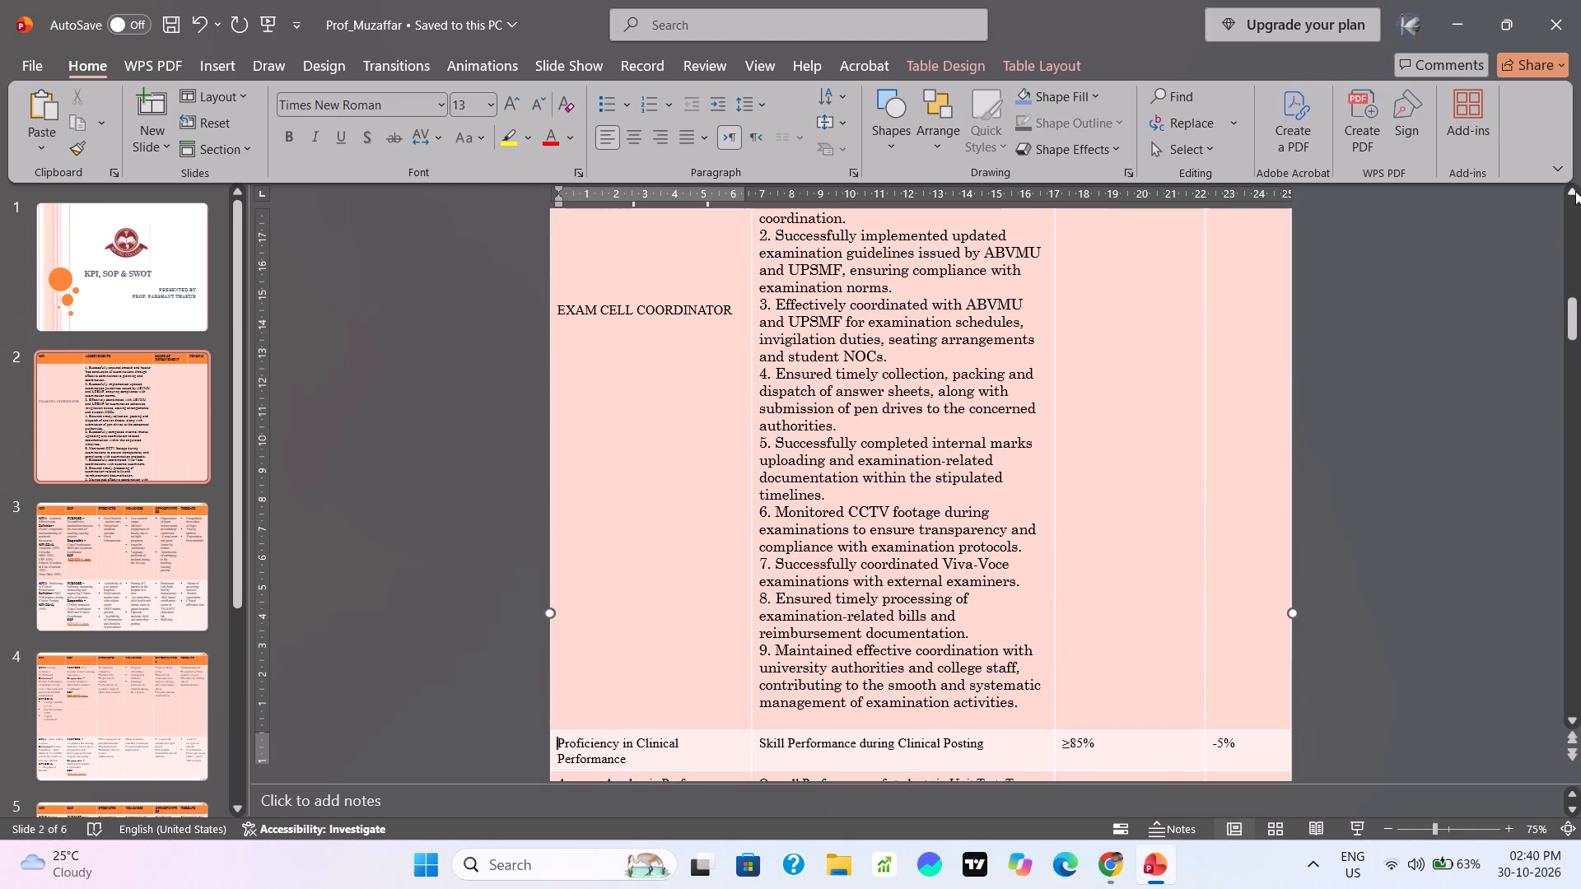
double_click(1575, 191)
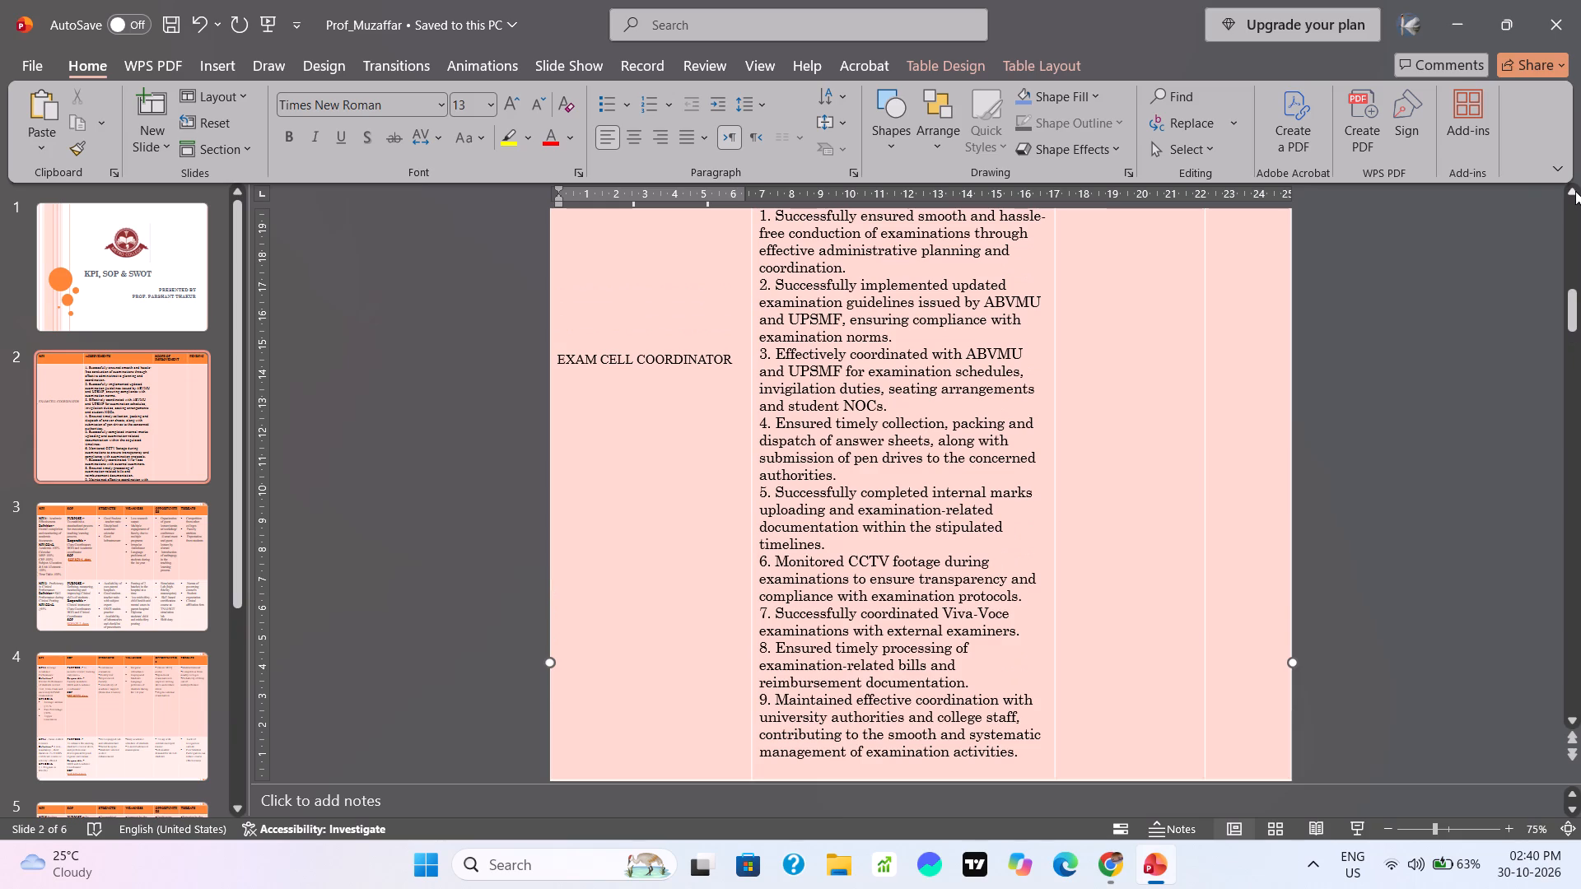
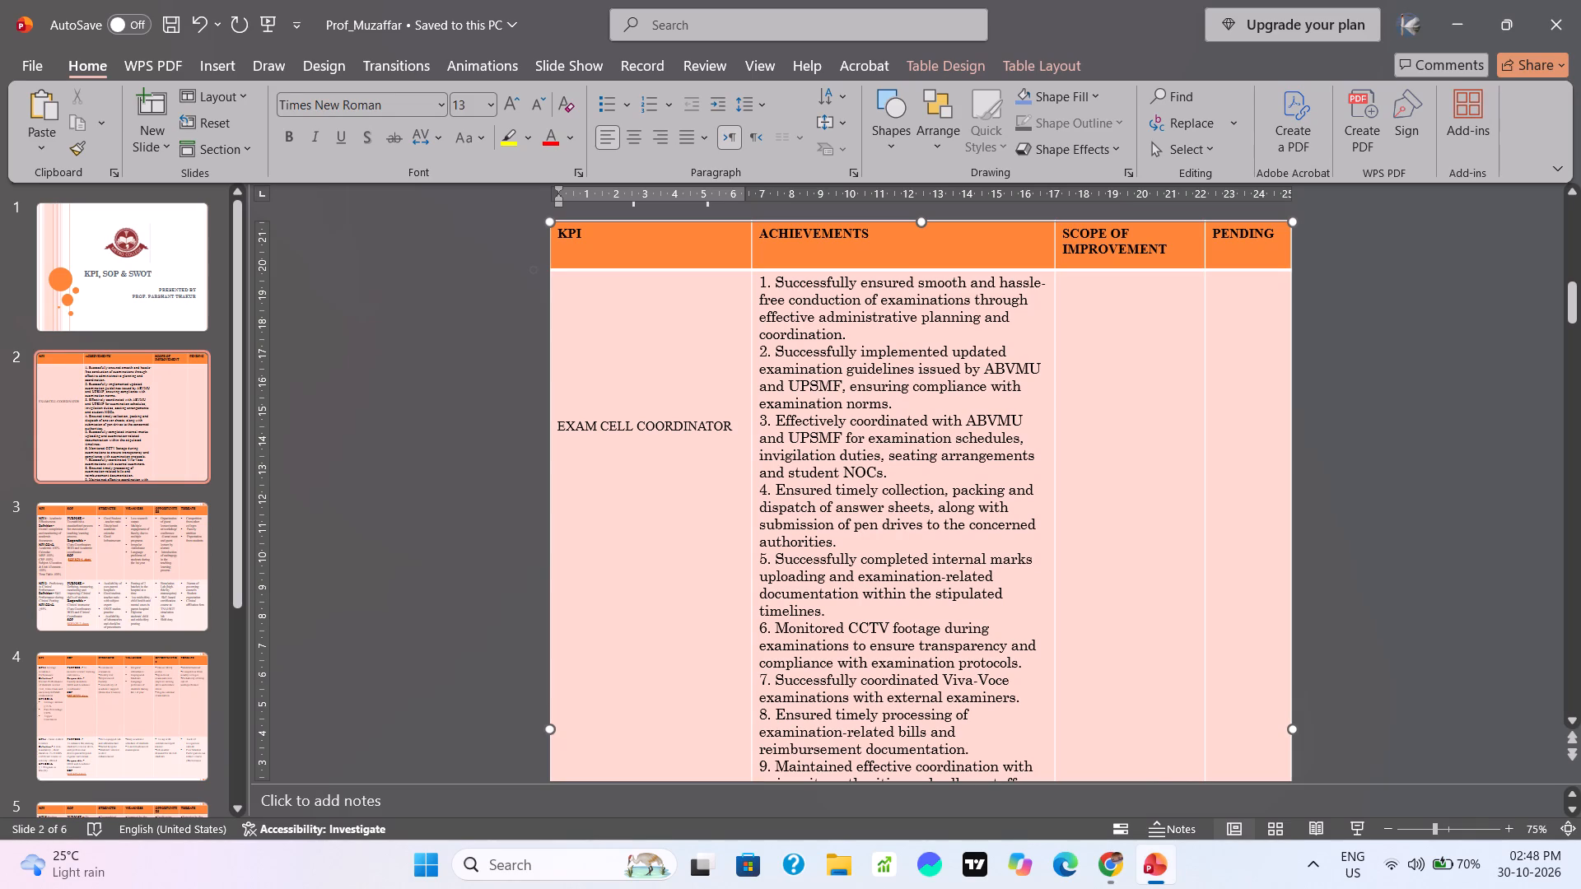
scroll(779, 282, "left", 1)
left_click_drag(772, 282, 912, 599)
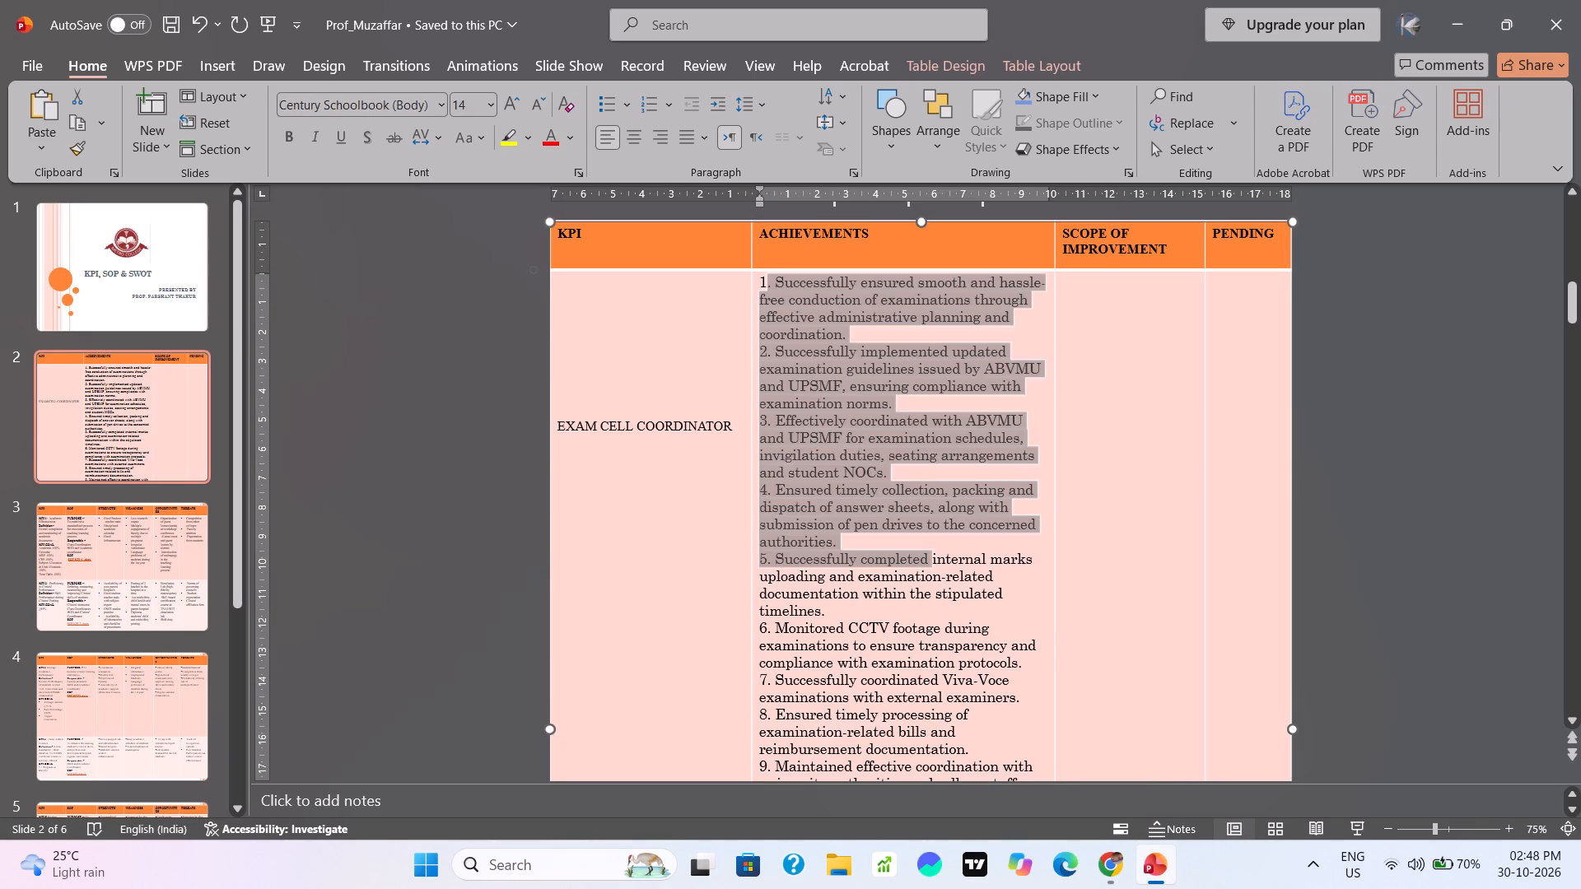
left_click_drag(912, 599, 978, 480)
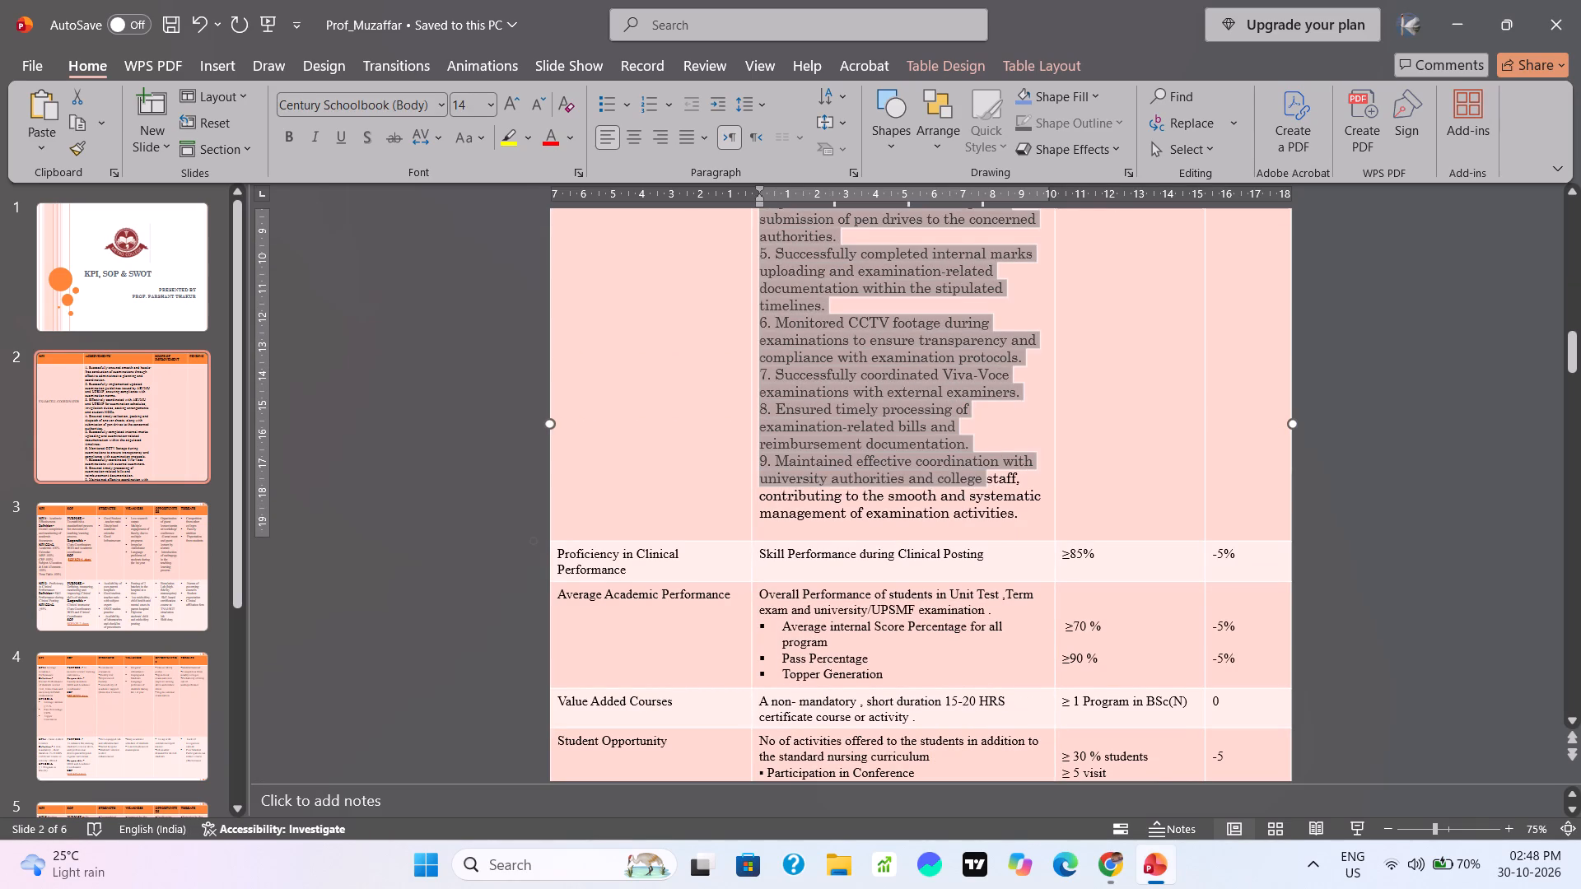
left_click_drag(978, 480, 1019, 515)
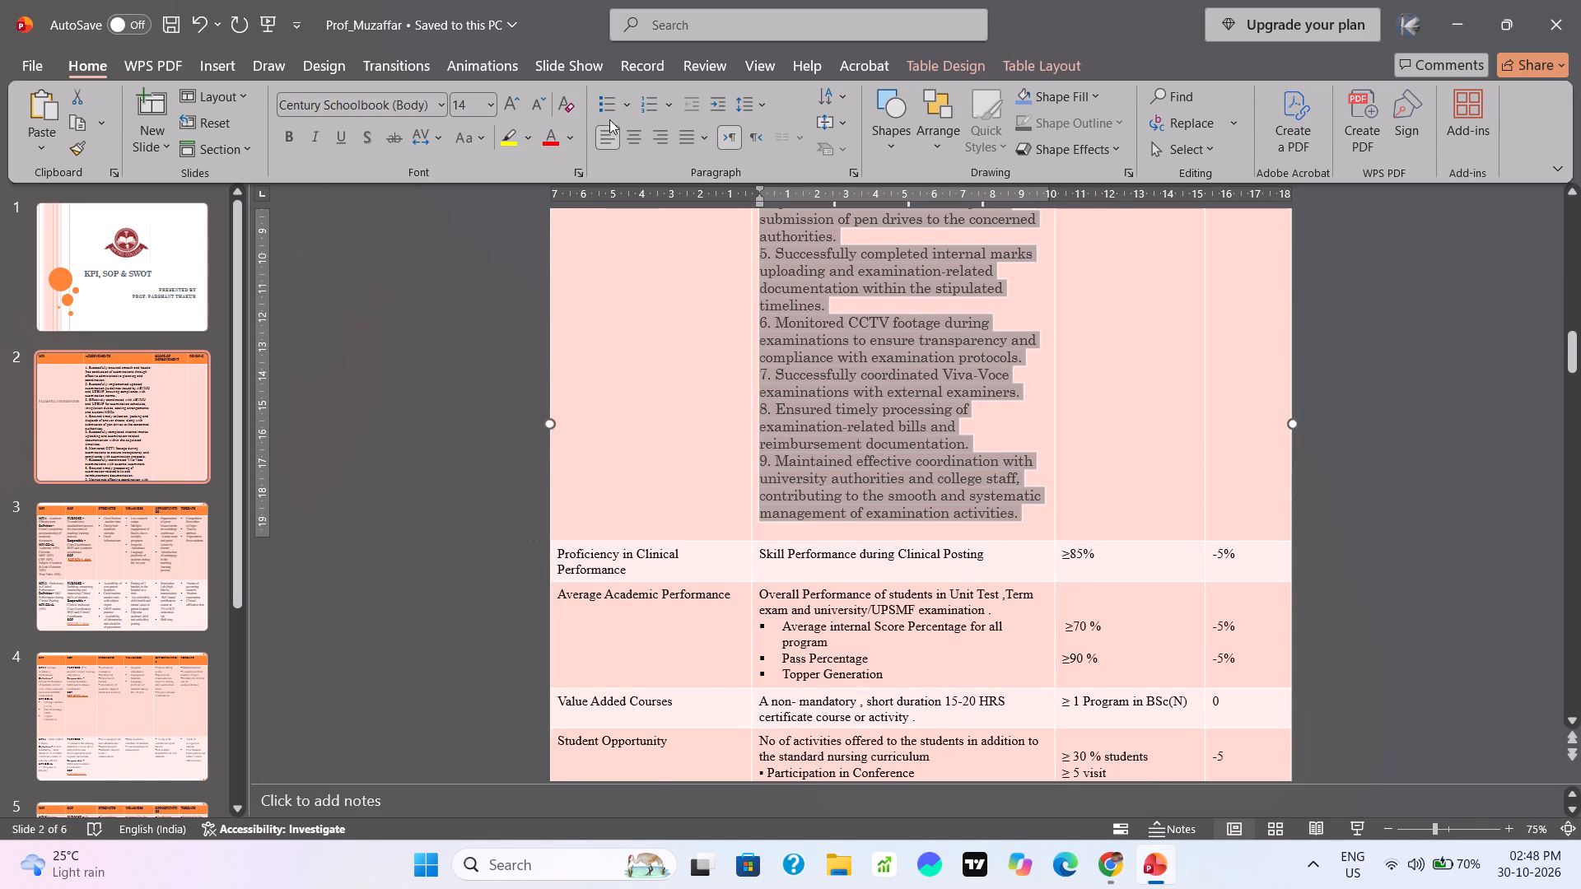
left_click(608, 103)
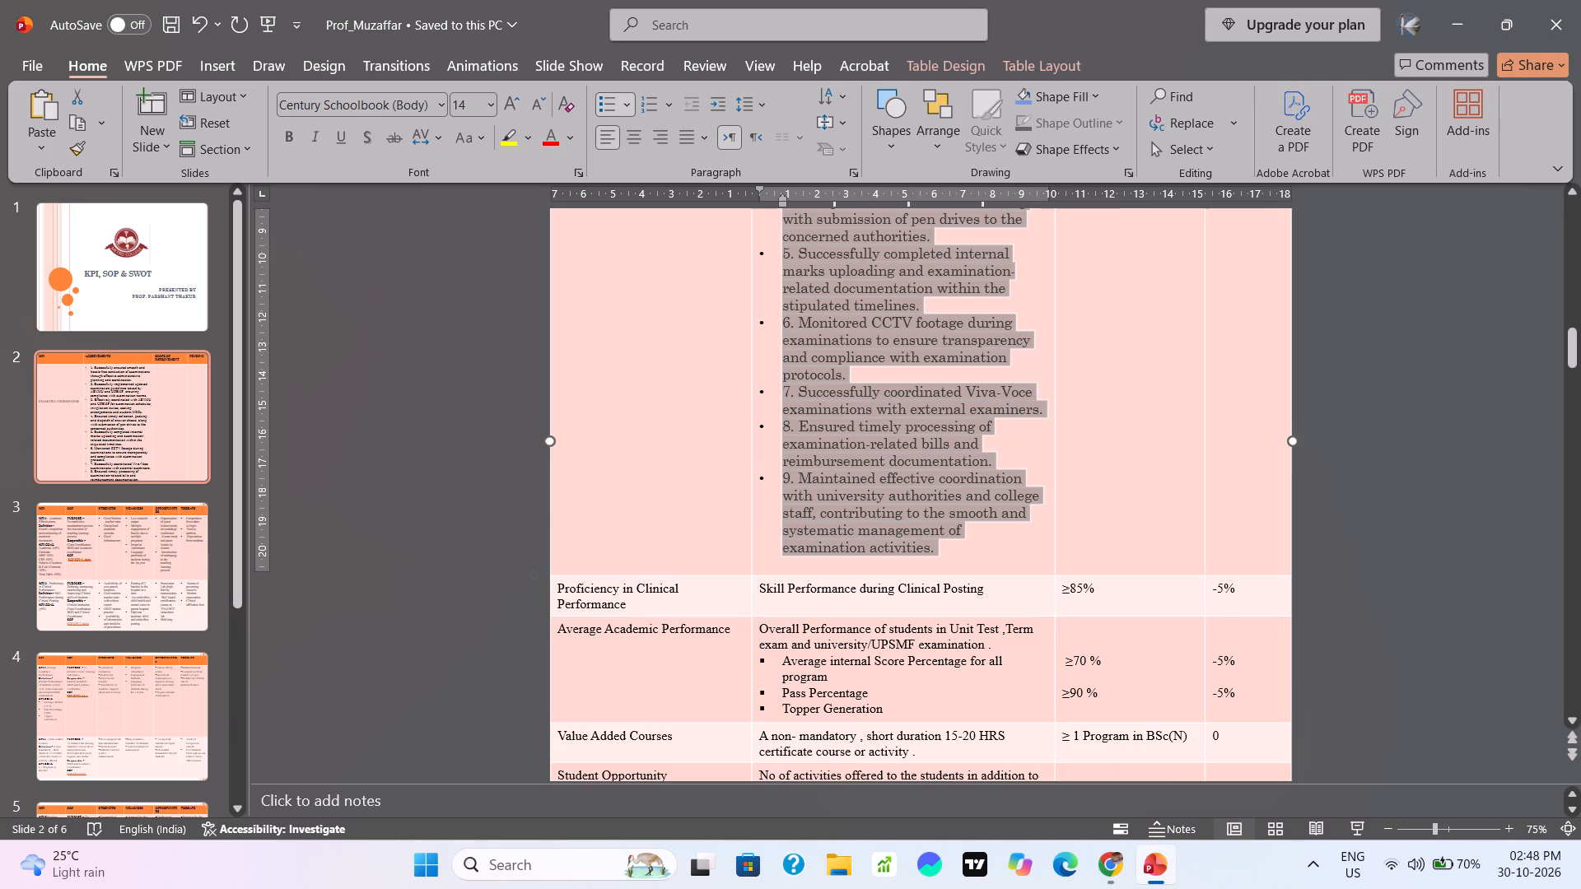
left_click(811, 404)
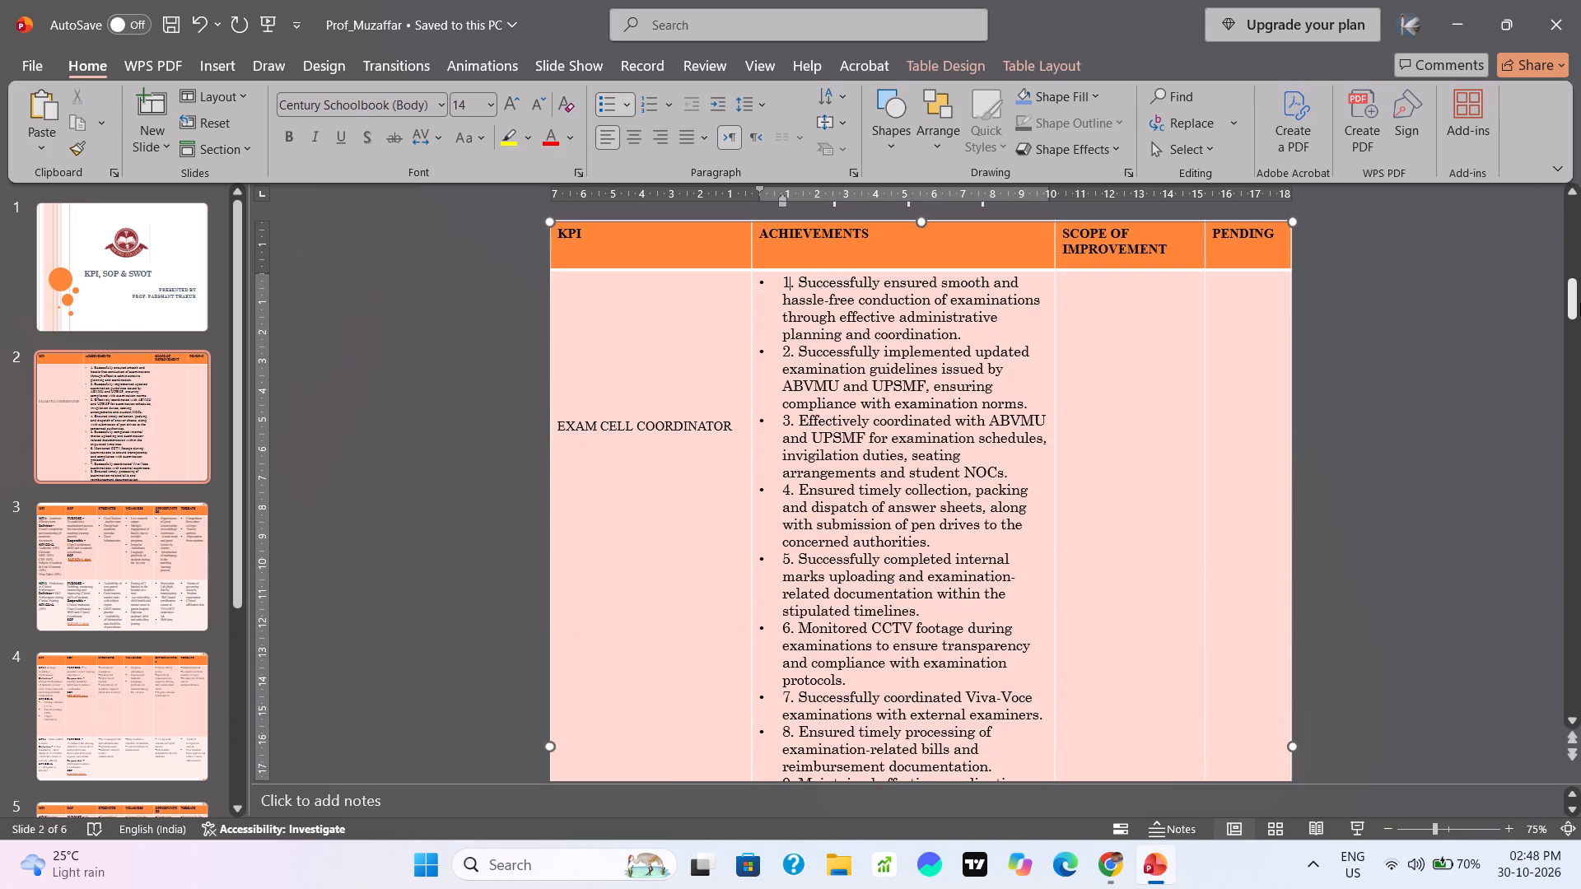
Remove the typed numbers 1. and 2. from the first two bulleted achievements on slide 2.
left_click(1570, 303)
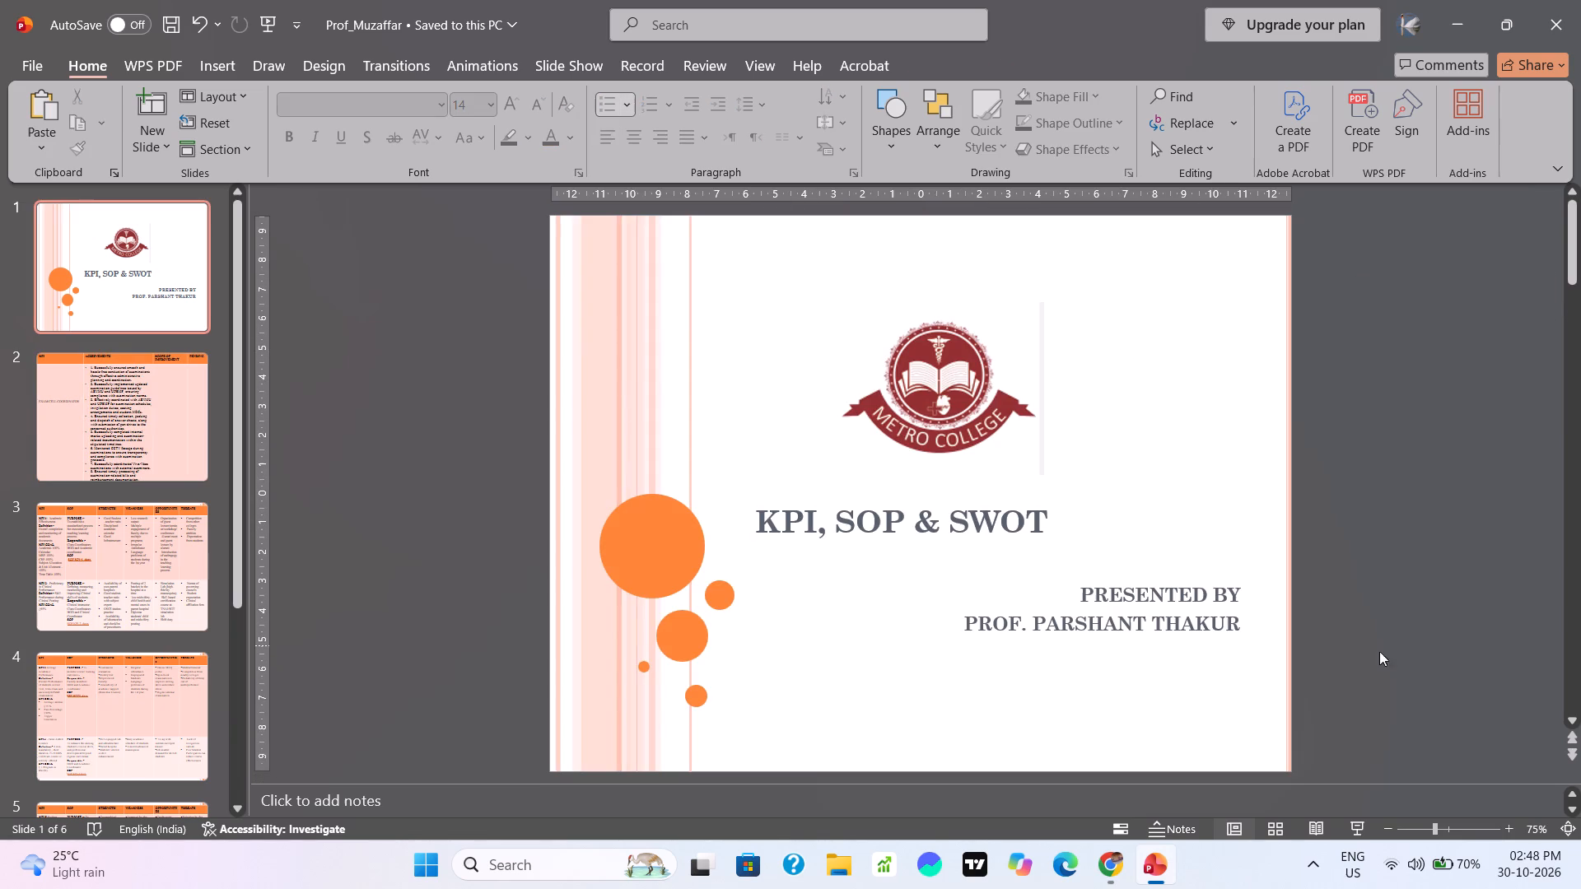
double_click(1573, 720)
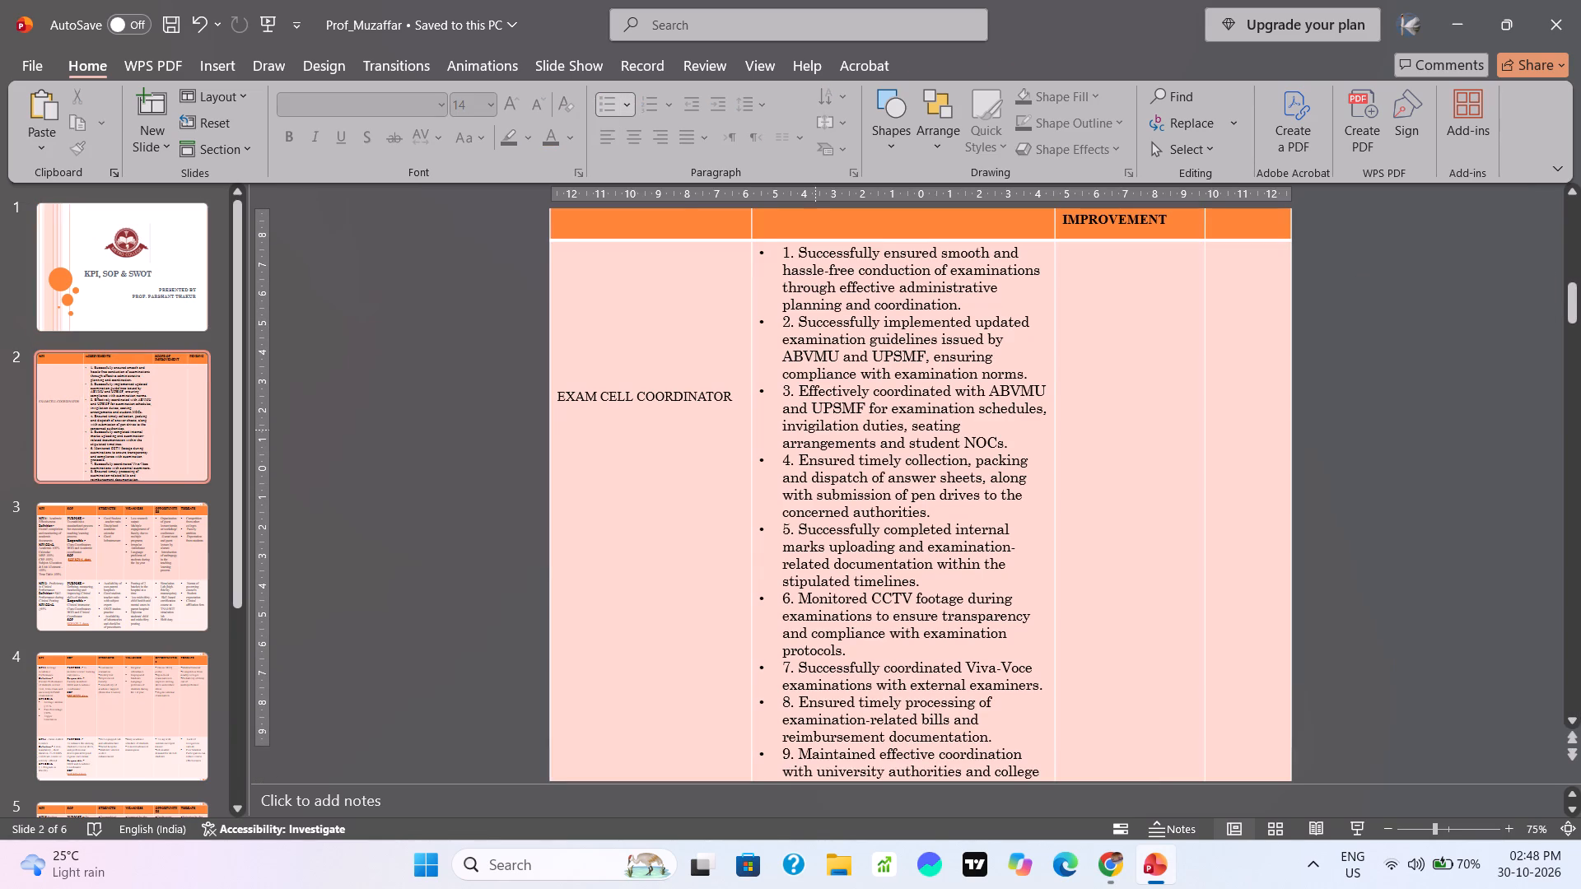
left_click(800, 255)
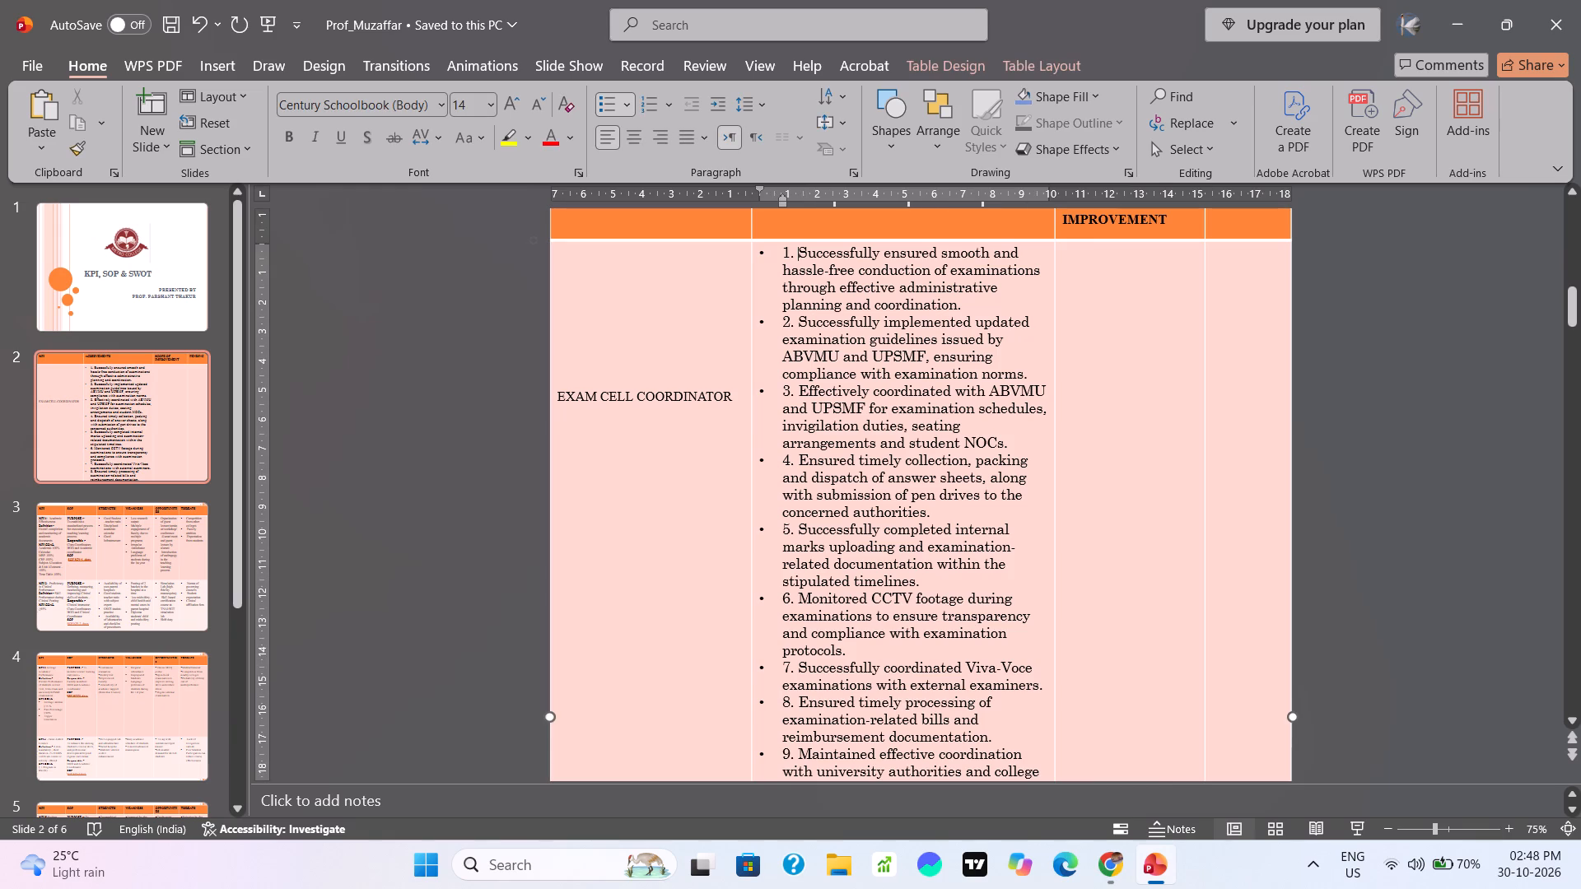
key("BackSpace")
key("BackSpace")
key("BackSpace")
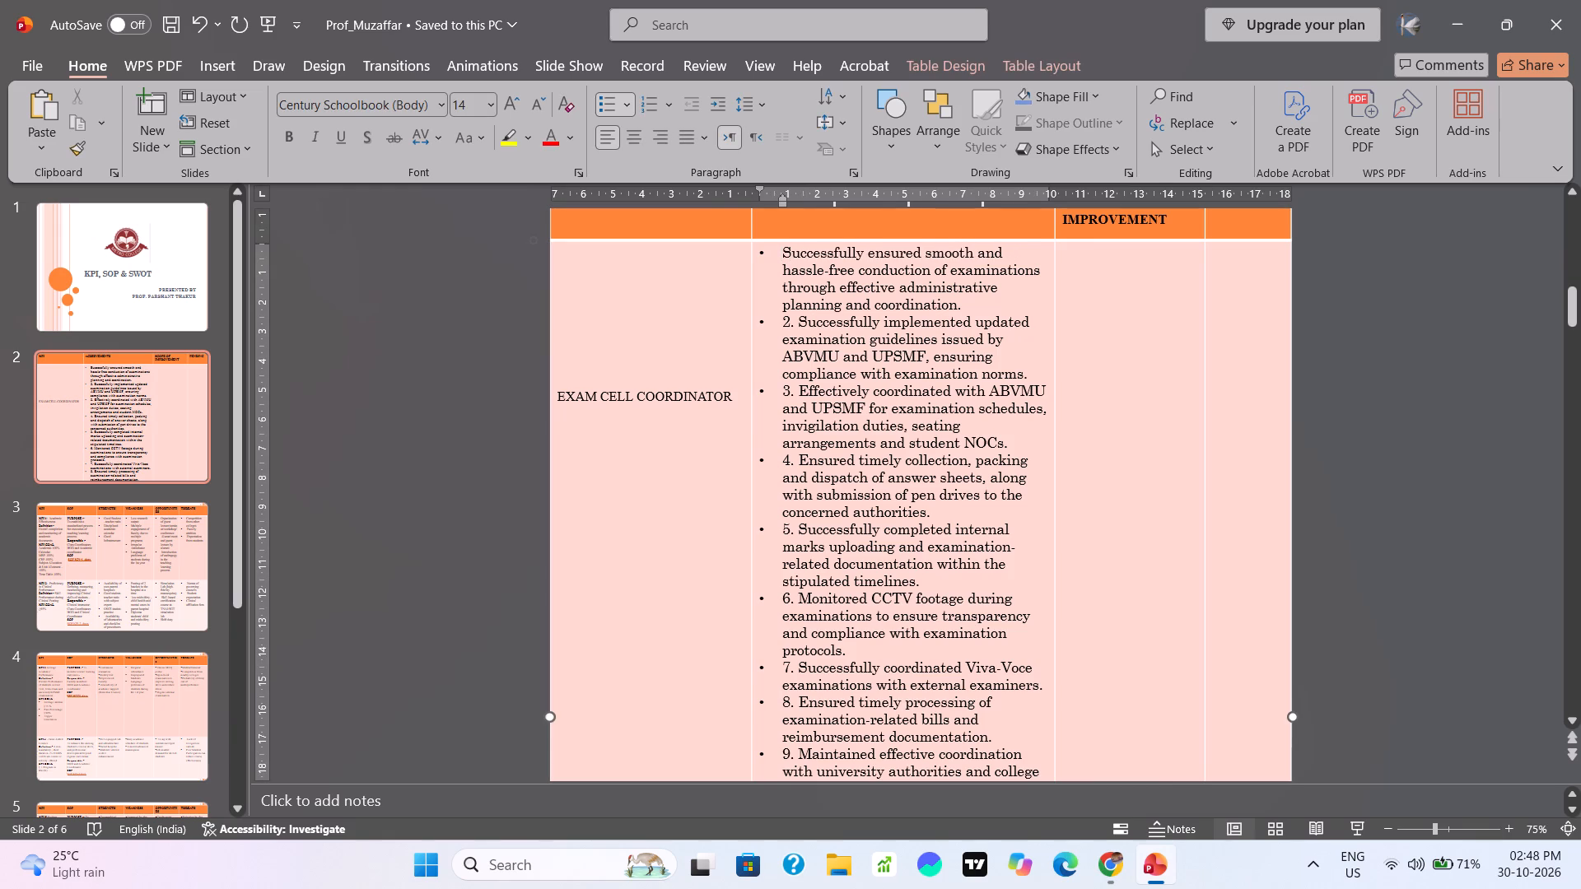
key("Down")
key("Down")
key("Down")
key("Down")
key("Delete")
key("Delete")
key("Delete")
Remove the typed numbers 3. and 4. from the ABVMU/UPSMF coordination and answer-sheet collection bullets.
key("Down")
key("Down")
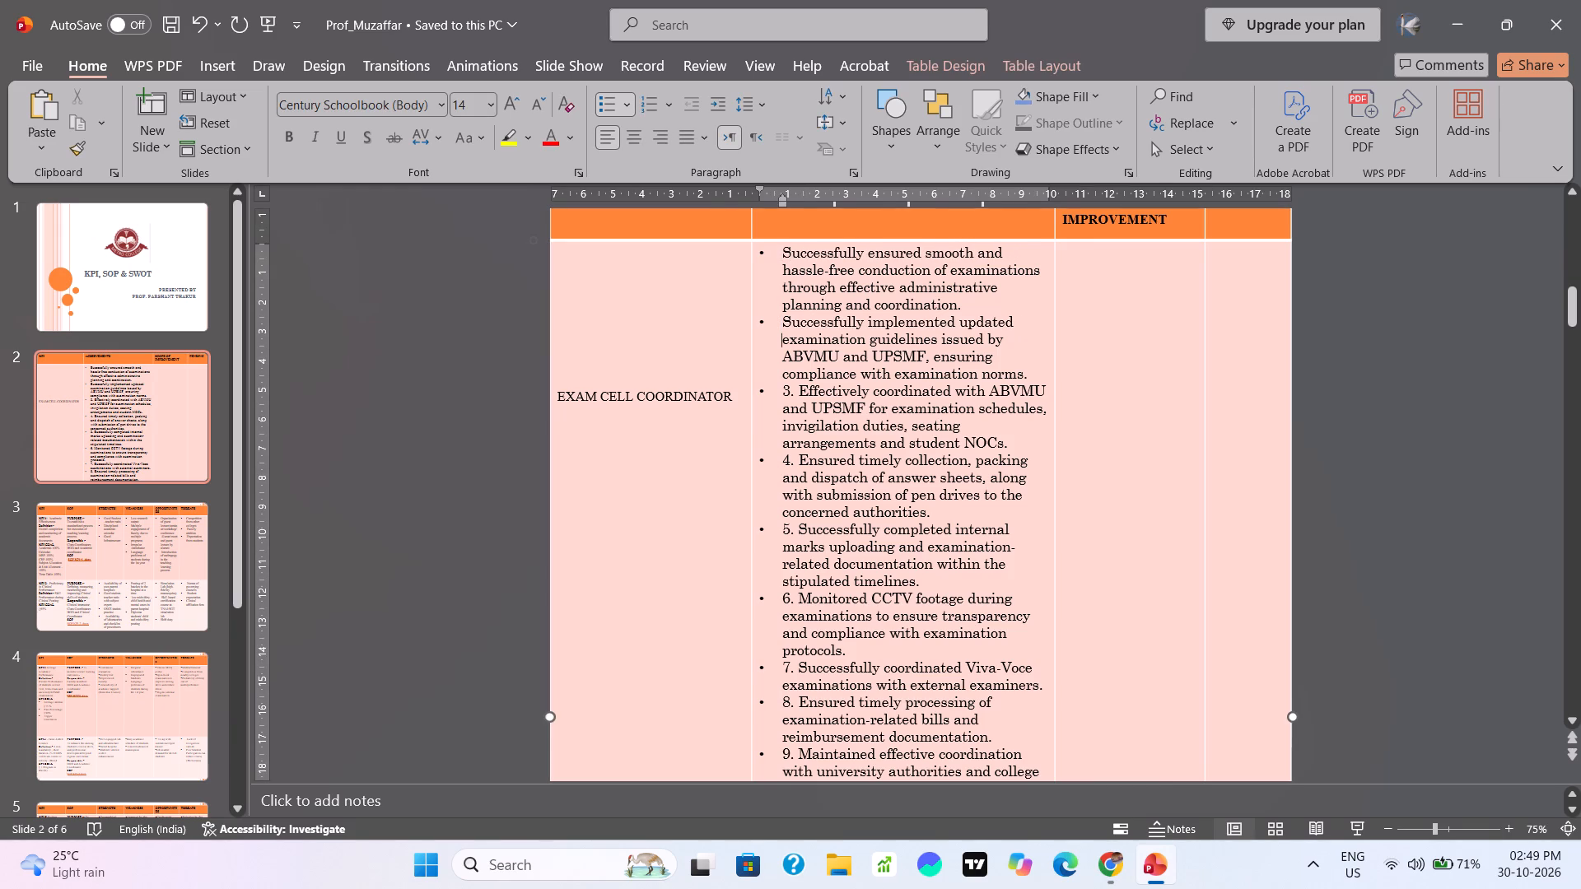
key("Down")
key("Down")
key("Delete")
key("Delete")
key("Delete")
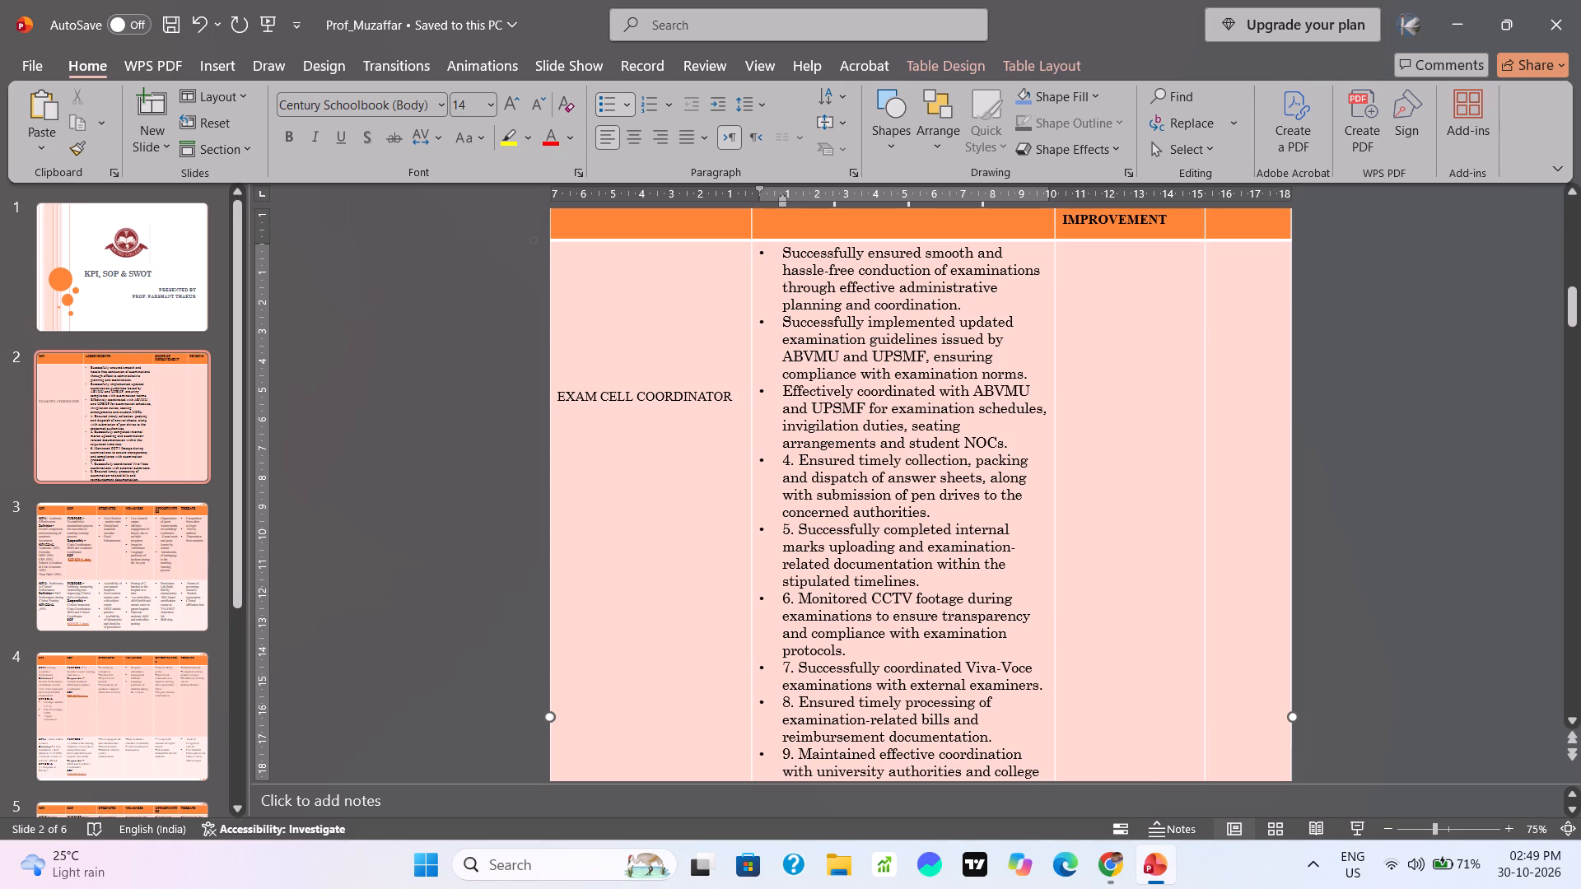
key("Down")
key("Down")
key("Down")
key("Down")
key("Delete")
key("Delete")
key("Delete")
Remove the typed numbers 5. and 6. from the internal marks and CCTV footage bullets.
key("Down")
key("Down")
key("Down")
key("Down")
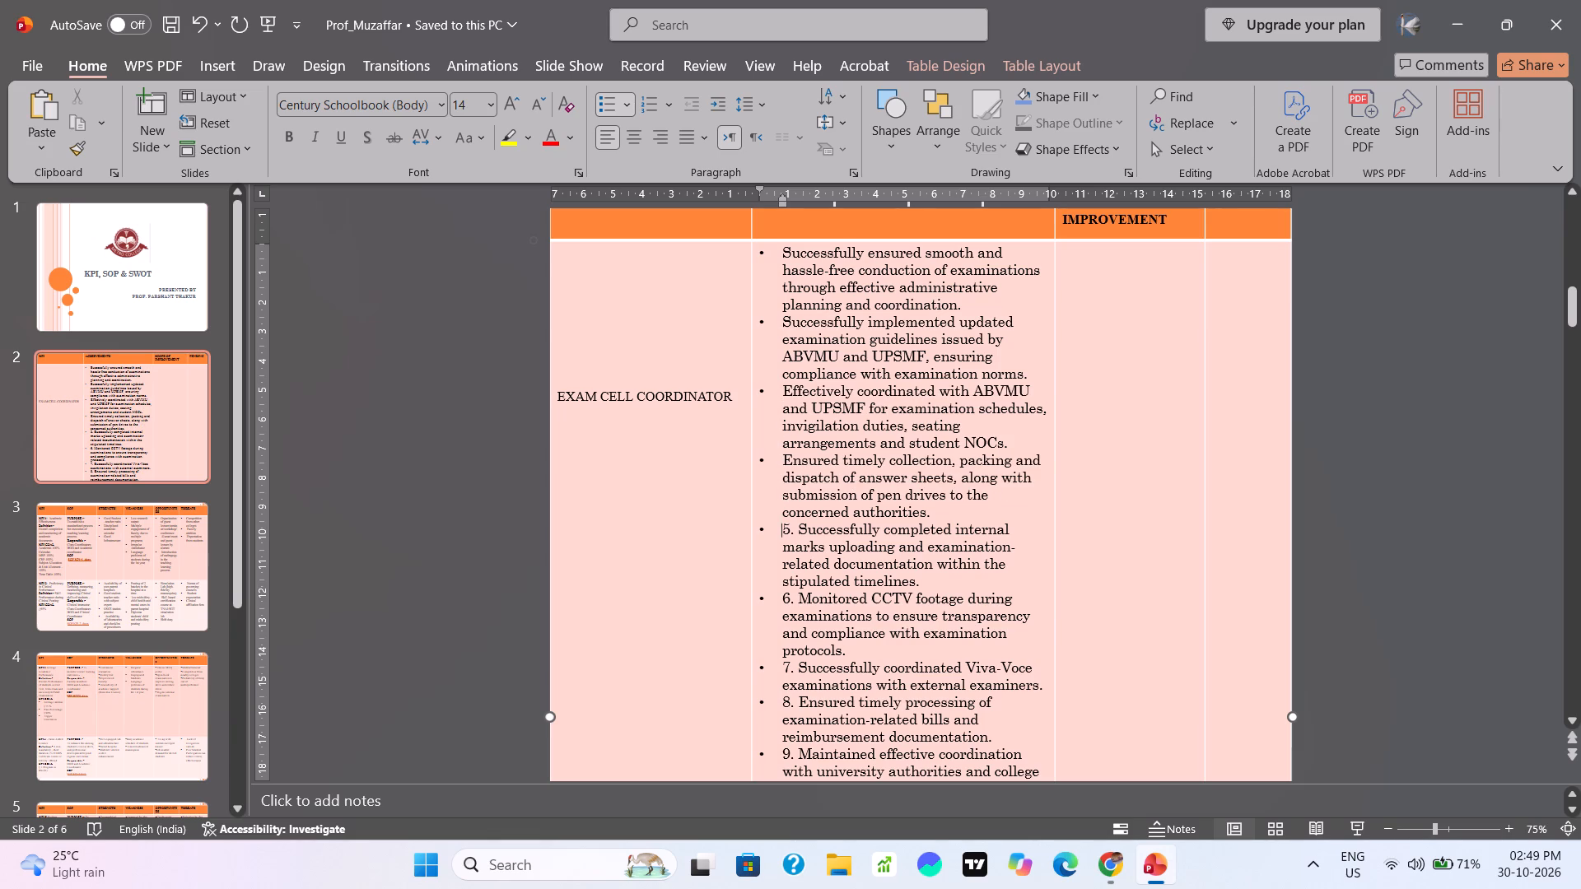
key("Delete")
key("Delete")
key("Delete")
key("Down")
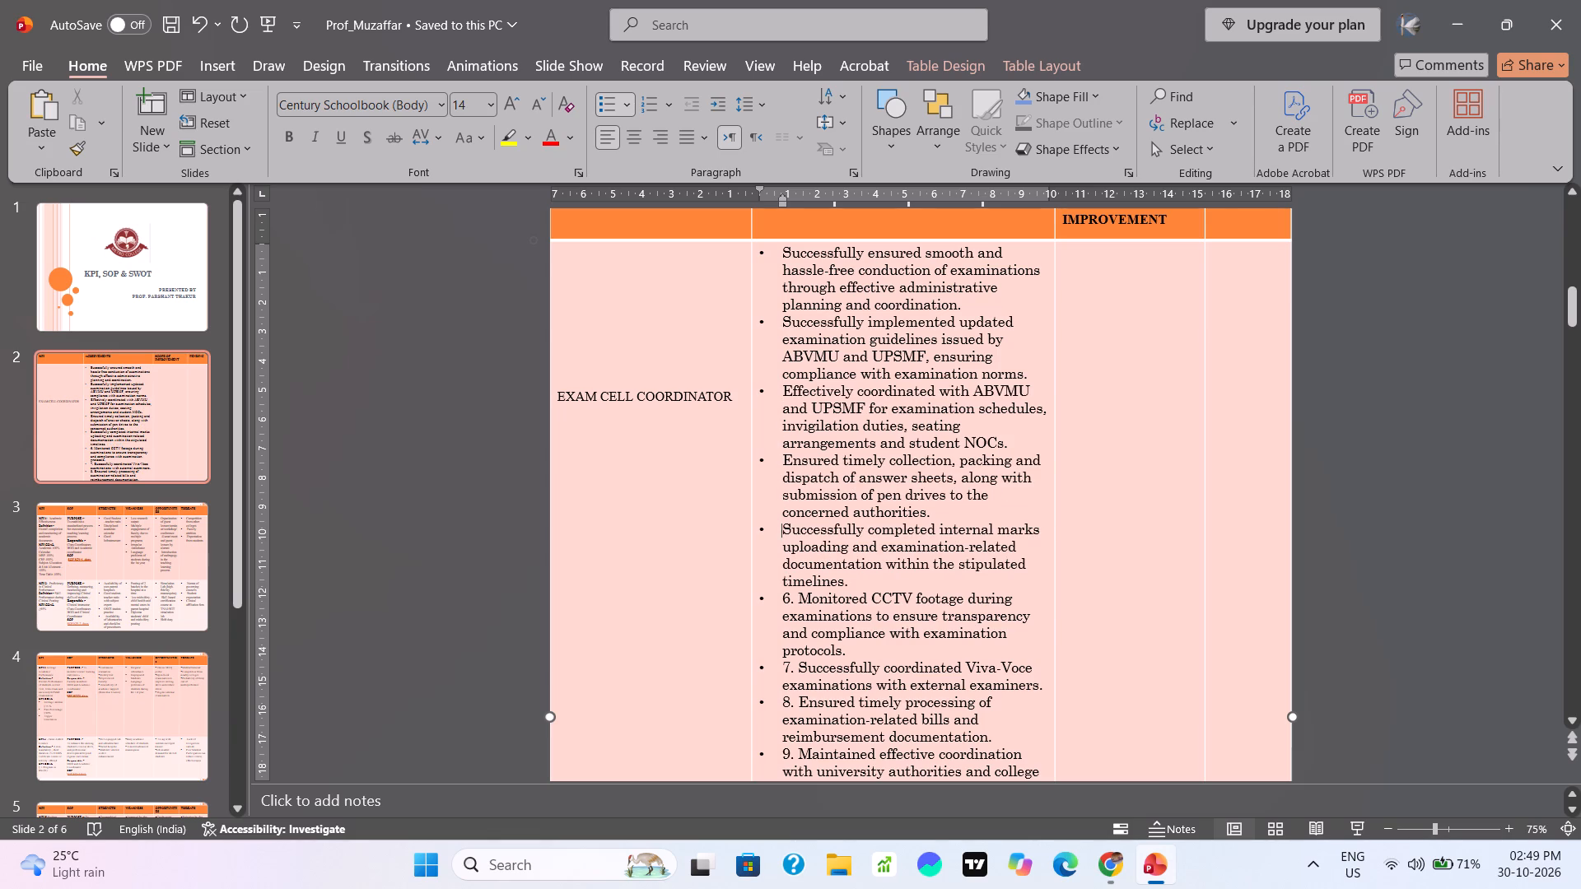
key("Down")
key("Down")
key("Down")
key("Delete")
key("Delete")
key("Delete")
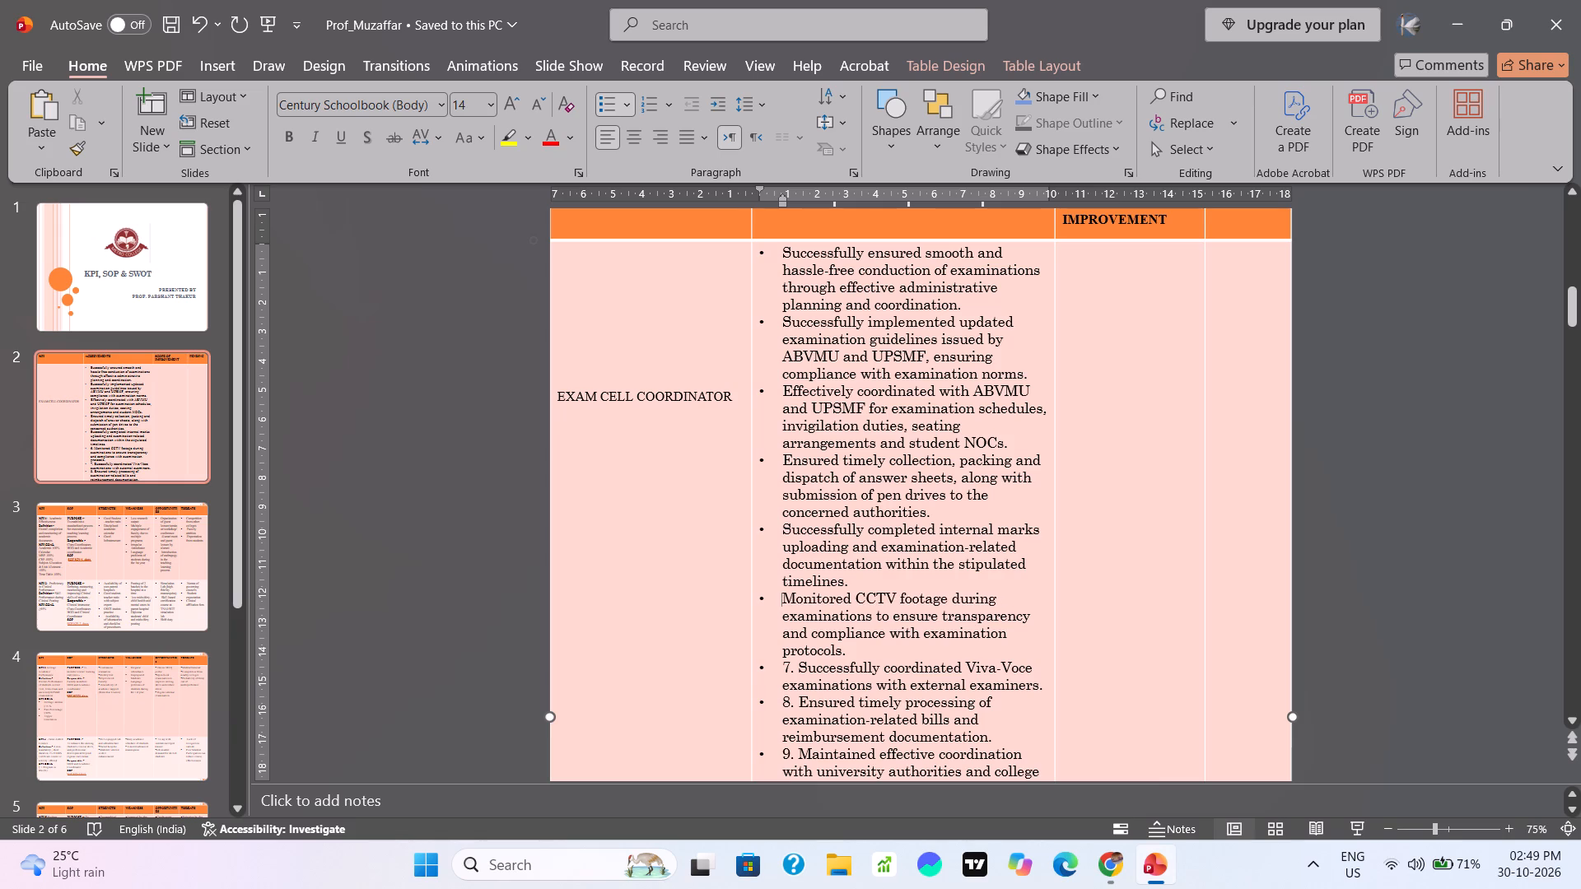
Remove the typed numbers 7. and 8. from the Viva-Voce and bills and reimbursement bullets.
key("Down")
key("Down")
key("Down")
key("Down")
key("Delete")
key("Delete")
key("Delete")
key("Down")
key("Down")
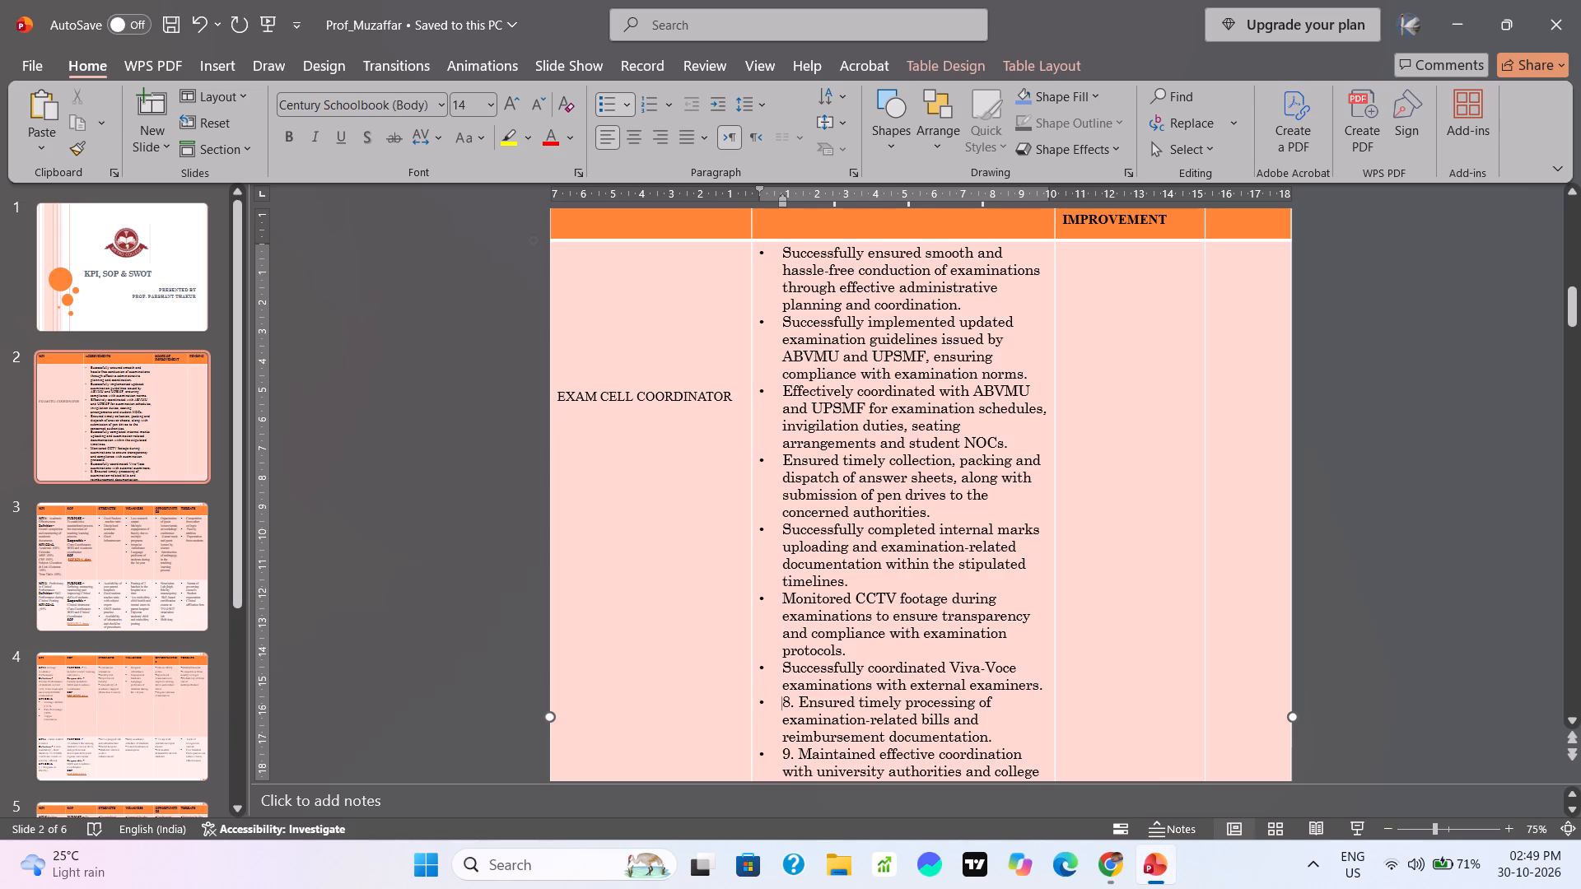
key("Down")
key("Up")
key("Delete")
key("Delete")
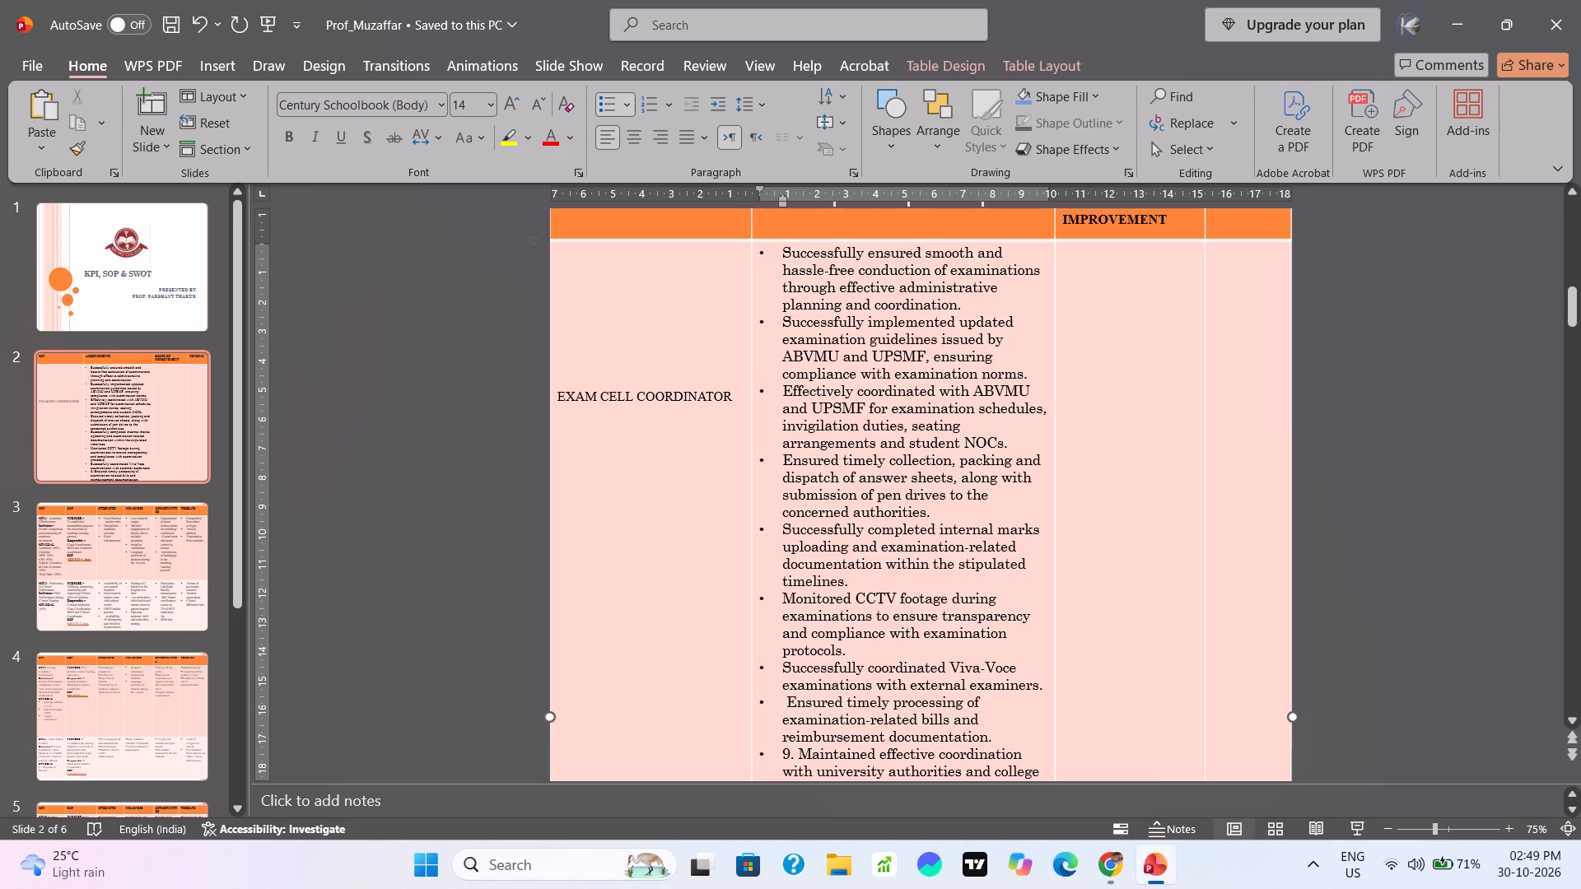
key("Delete")
Remove the typed number 9. from the last achievement bullet, about coordination with university authorities and college staff.
key("Down")
key("Down")
key("Down")
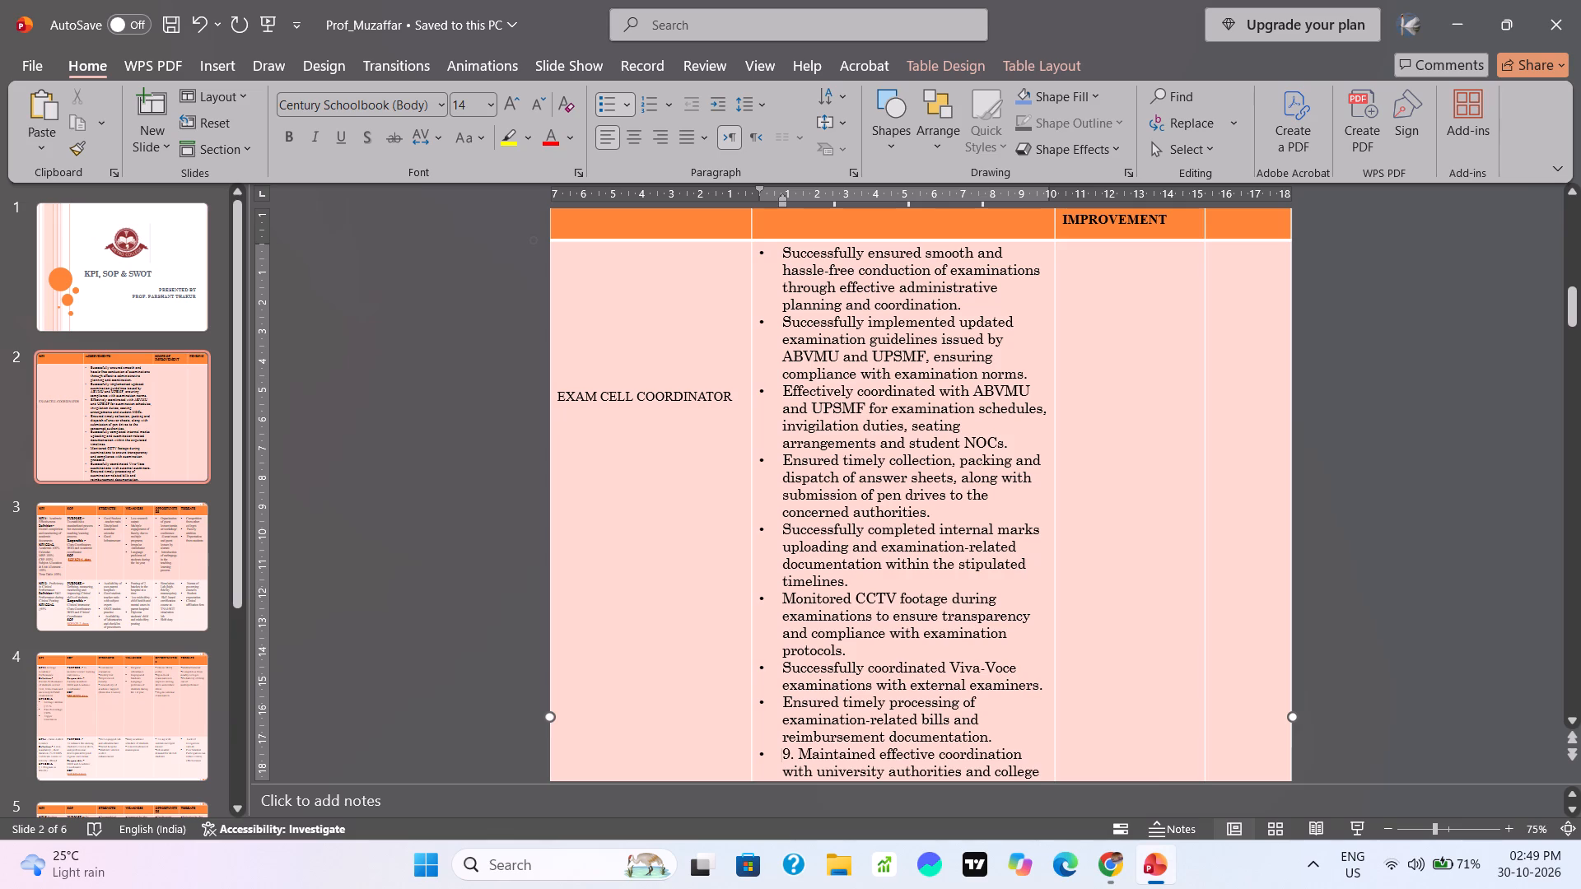
key("Delete")
key("Delete")
key("Delete")
key("Down")
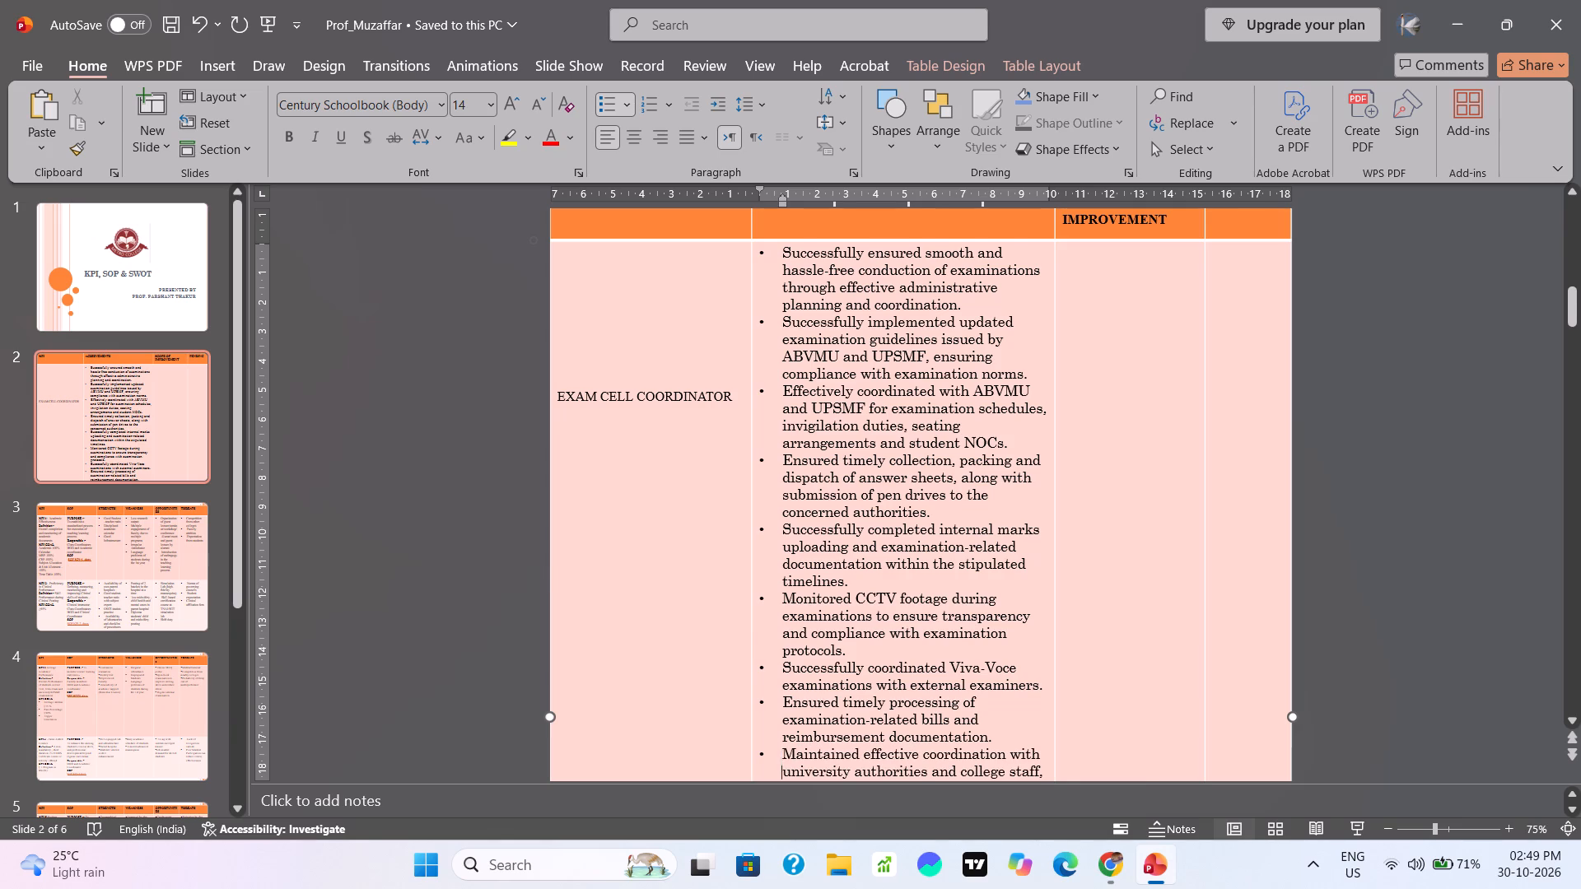
Go back up through the Exam Cell Coordinator achievements from the last bullet to check the list.
key("Down")
key("Down")
key("Up")
key("Up")
key("Up")
key("Up")
key("Up")
key("Up")
key("Up")
key("Up")
key("Up")
key("Up")
key("Up")
key("Up")
key("Up")
key("Up")
key("Up")
key("Up")
key("Up")
key("Up")
key("Up")
key("Up")
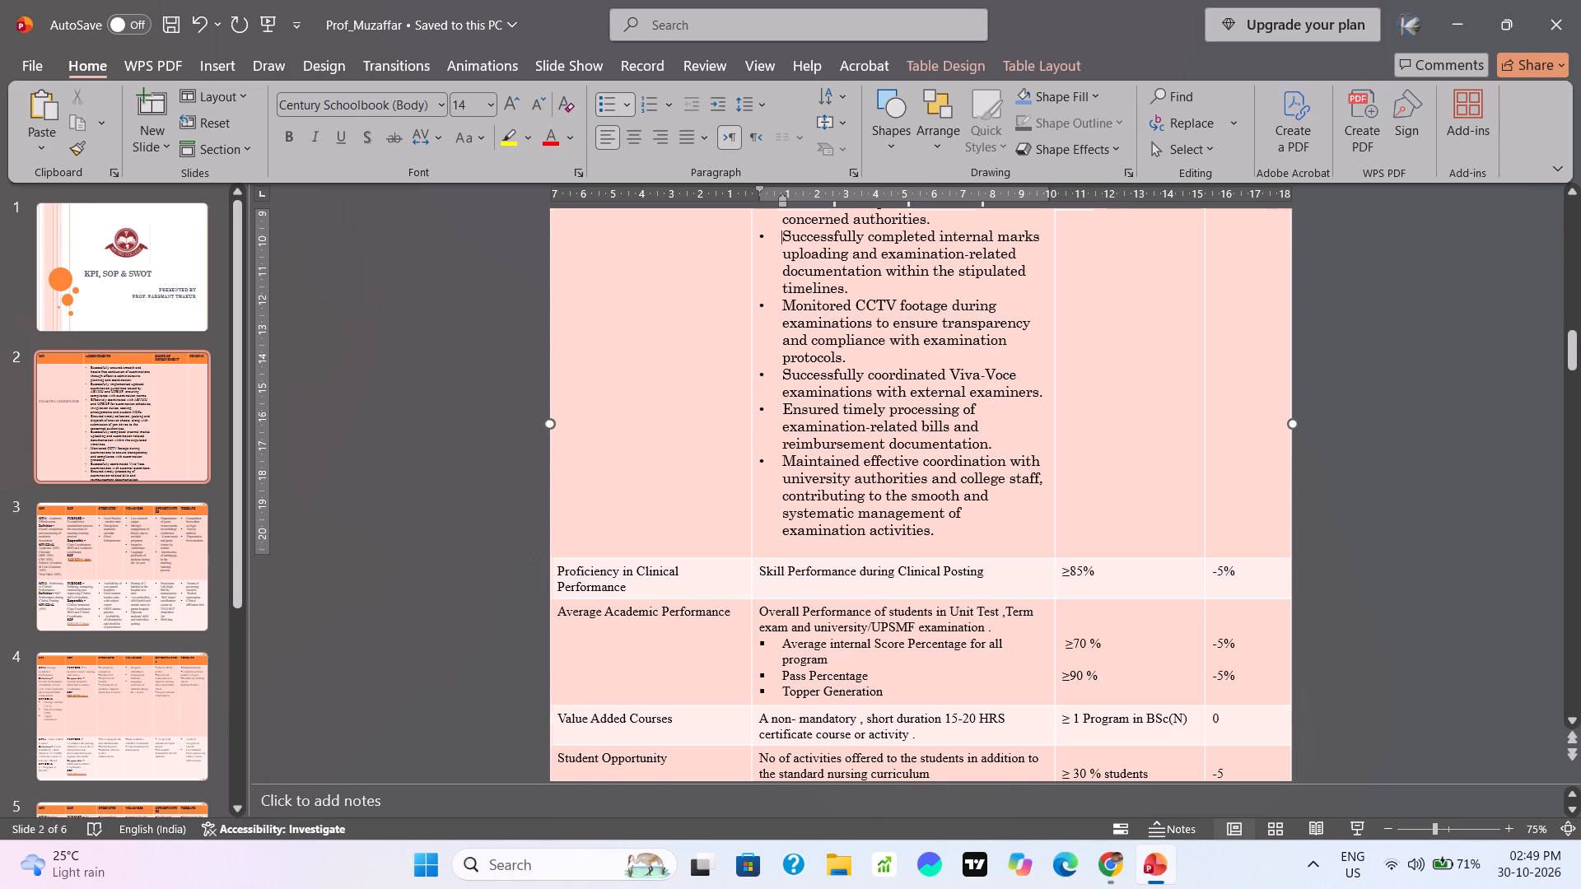
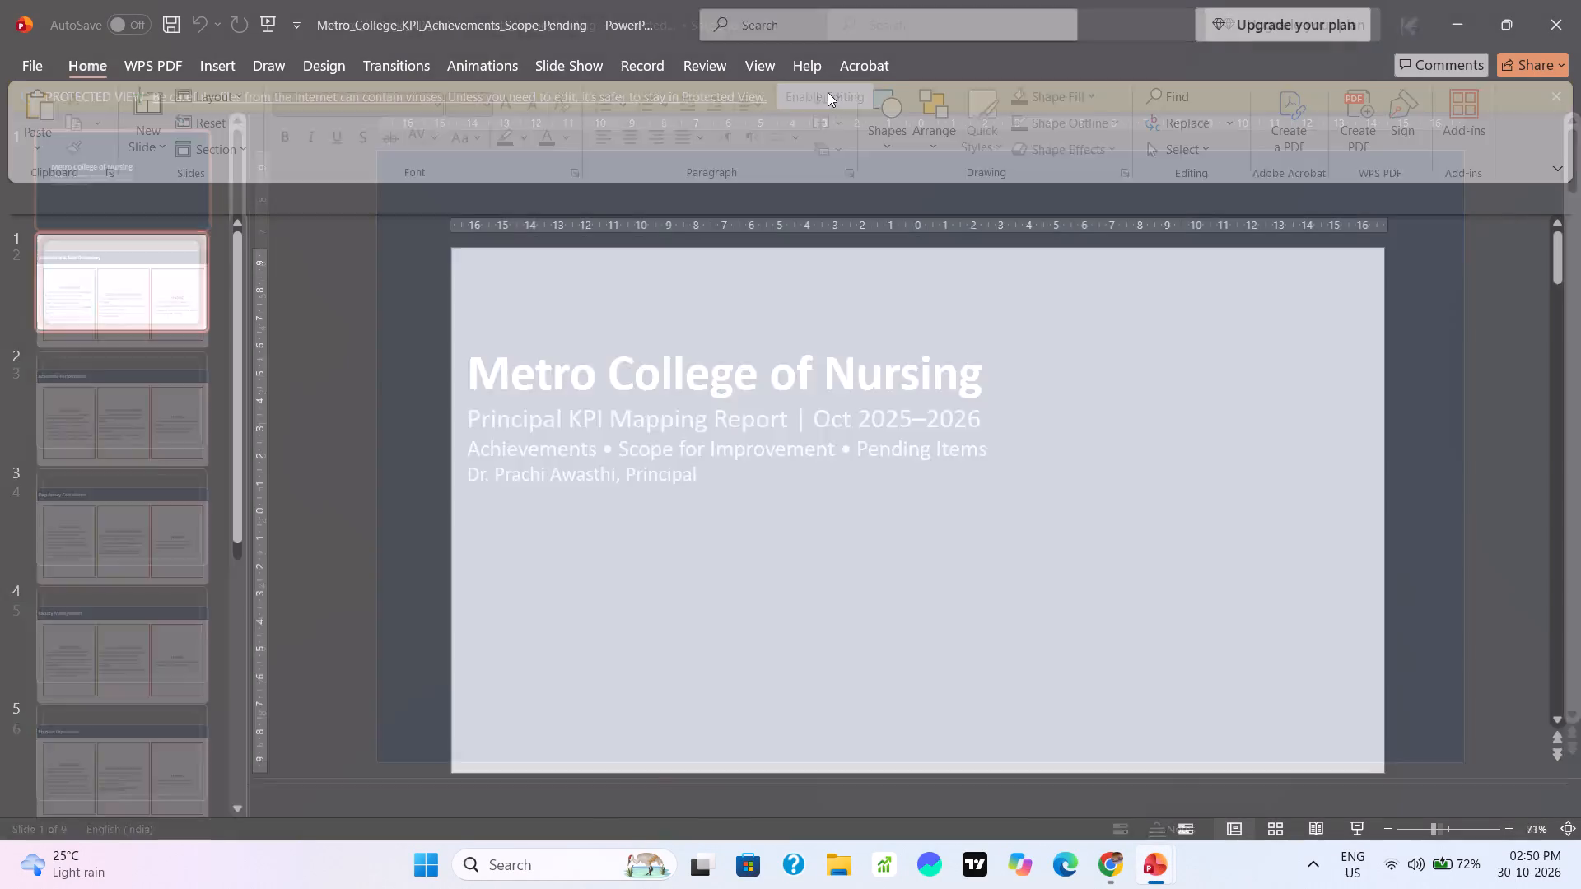
Look through the KPI report slides from Admissions & Seat Occupancy through Academic Performance to Regulatory Compliance.
key("Down")
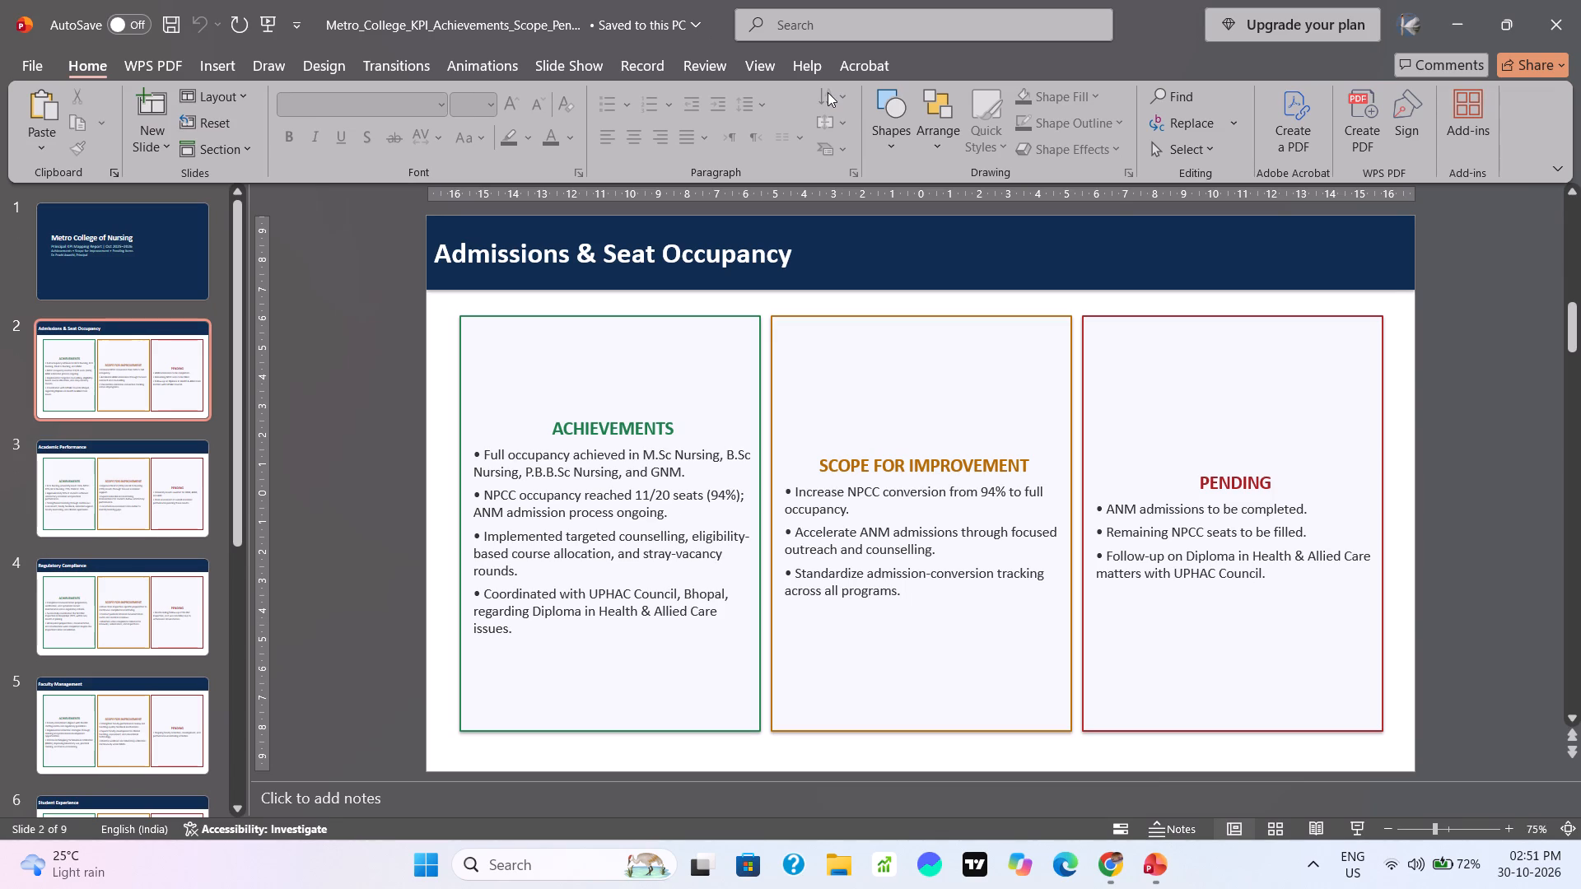
key("Down")
key("Down")
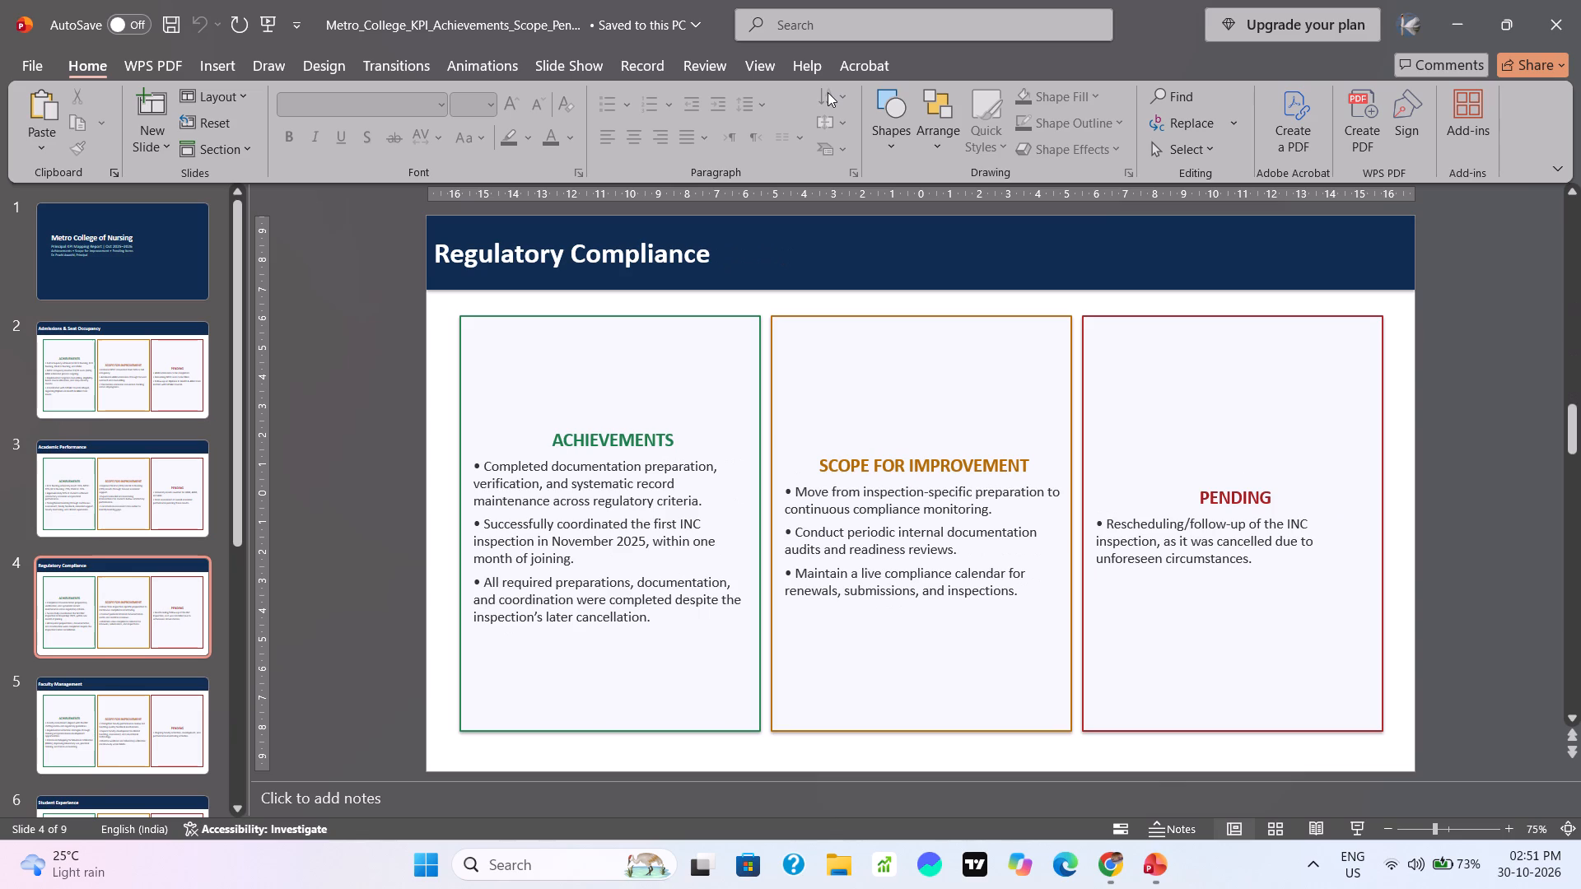
Review the opening slides of the Metro College KPI presentation back to the title slide, ending on the Admissions & Seat Occupancy slide.
key("Up")
key("Up")
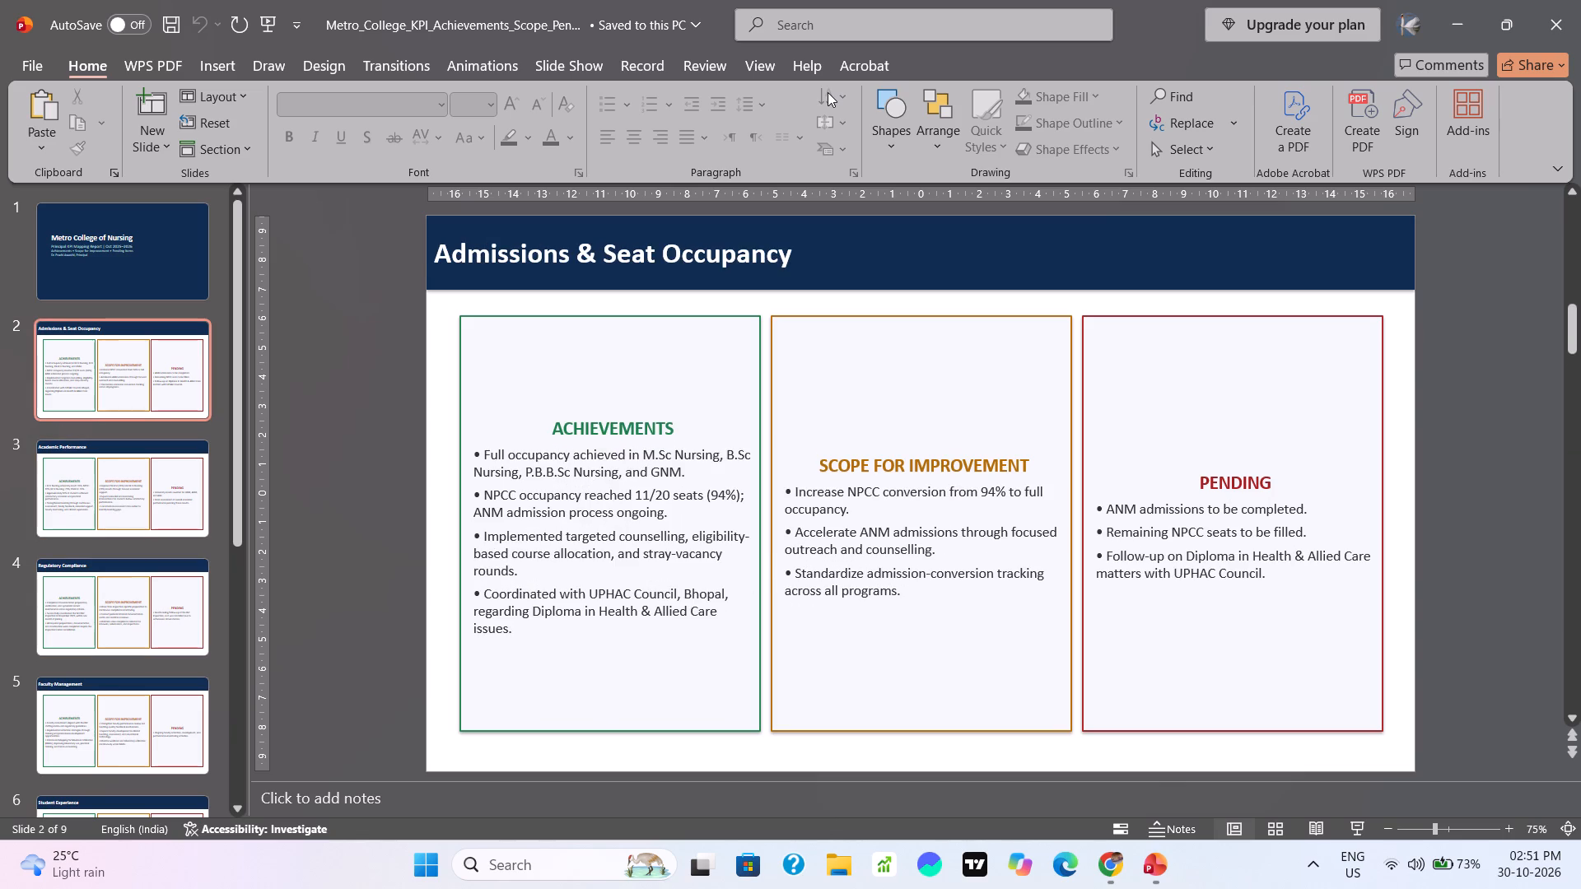
key("Up")
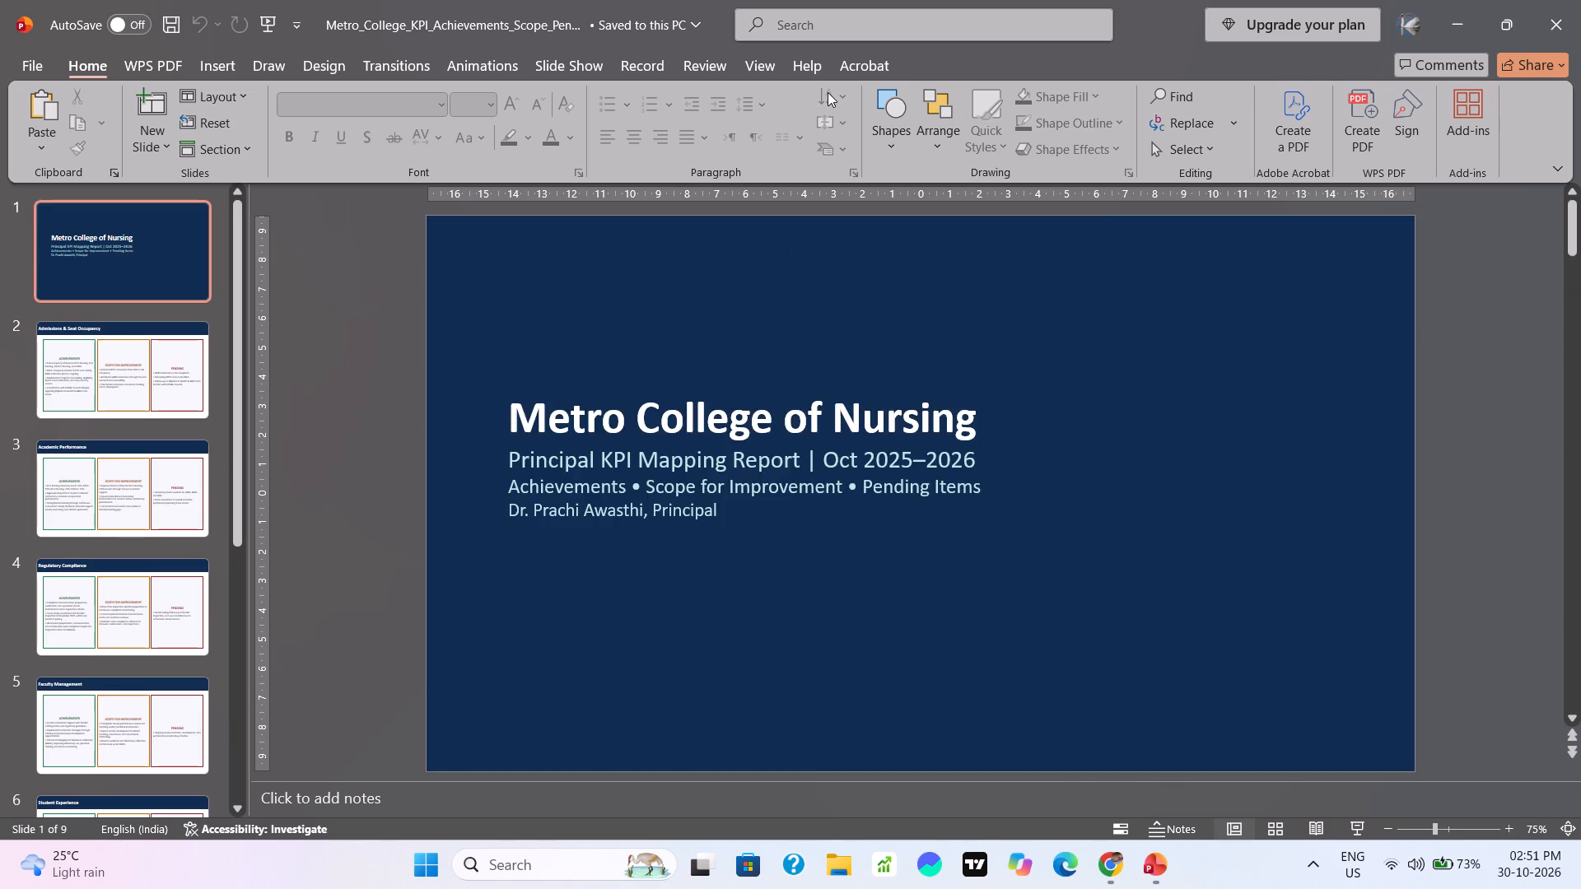
key("Down")
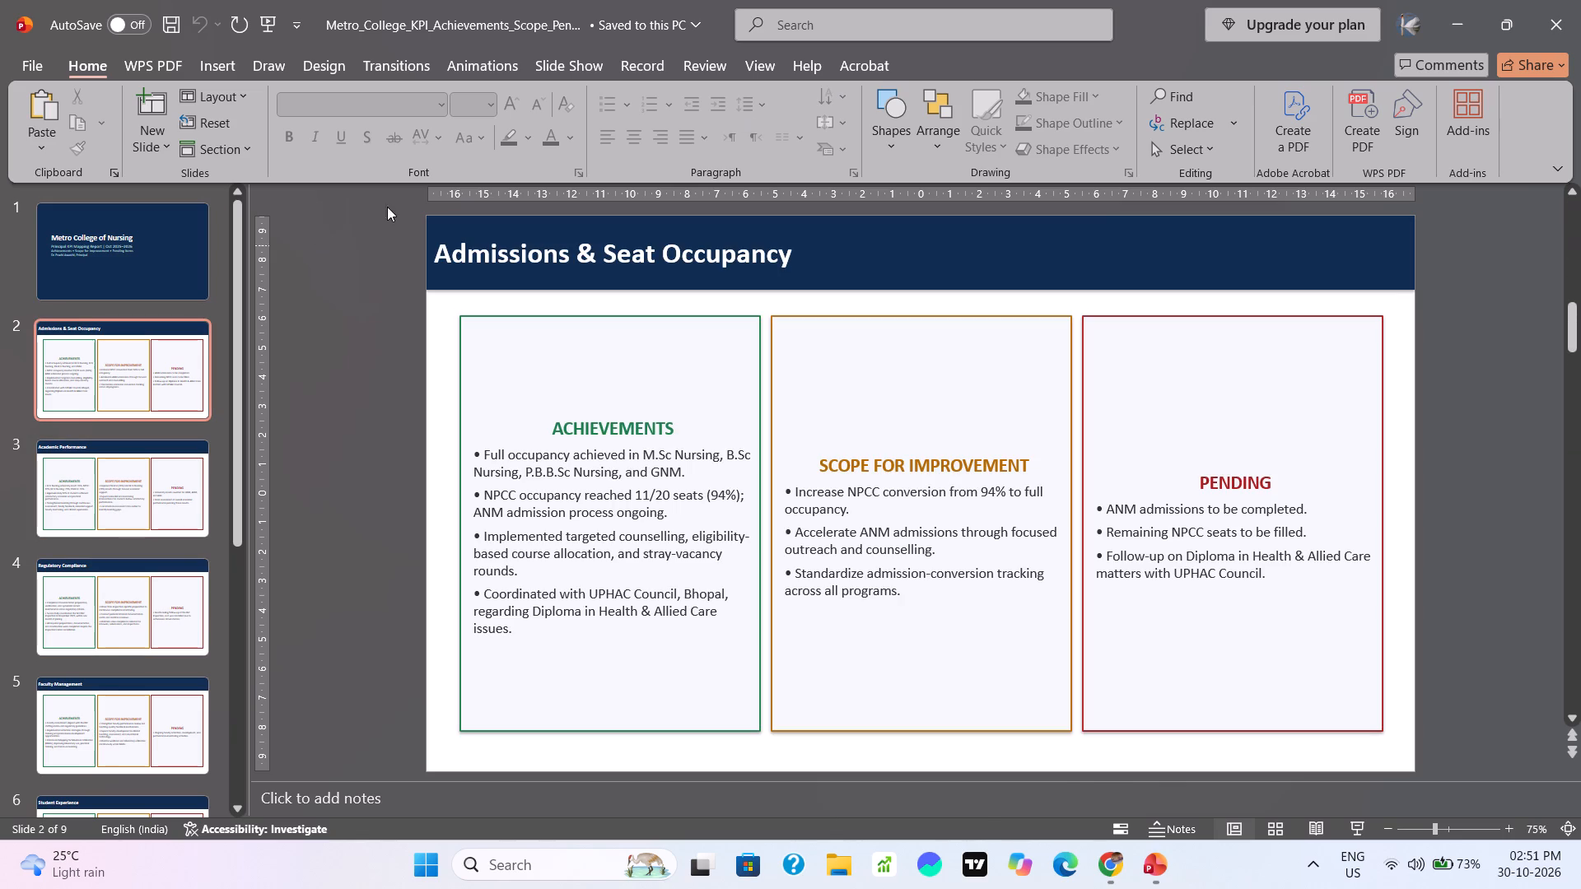
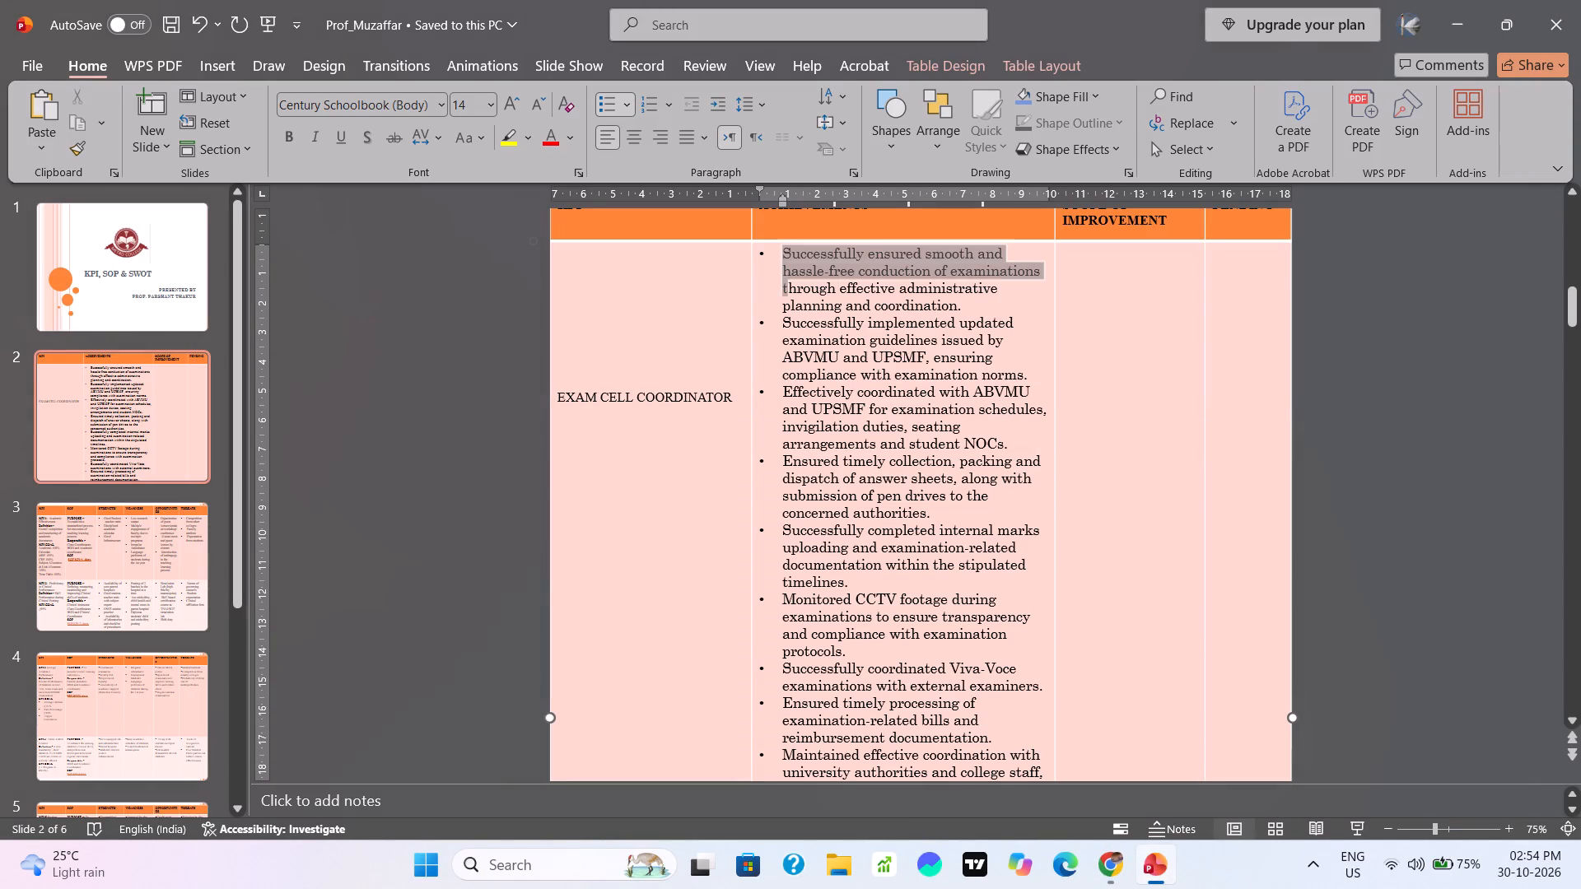
Replace the bulleted achievements in the slide 2 table's Exam Cell Coordinator row with the copied three-point condensed version.
left_click_drag(841, 484, 958, 499)
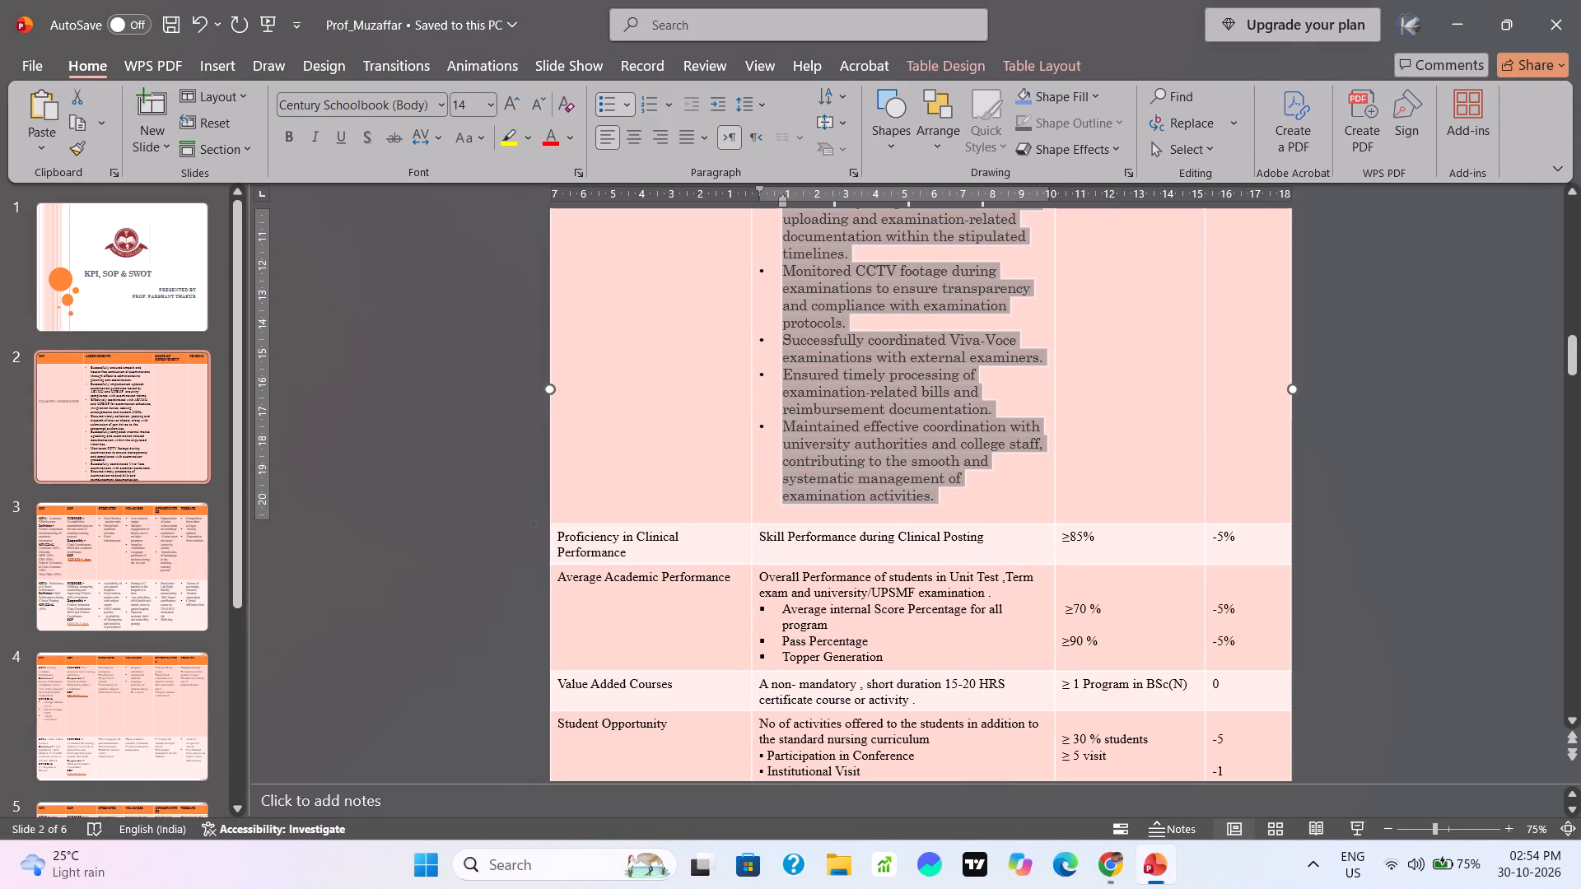
left_click_drag(958, 499, 961, 504)
key("BackSpace")
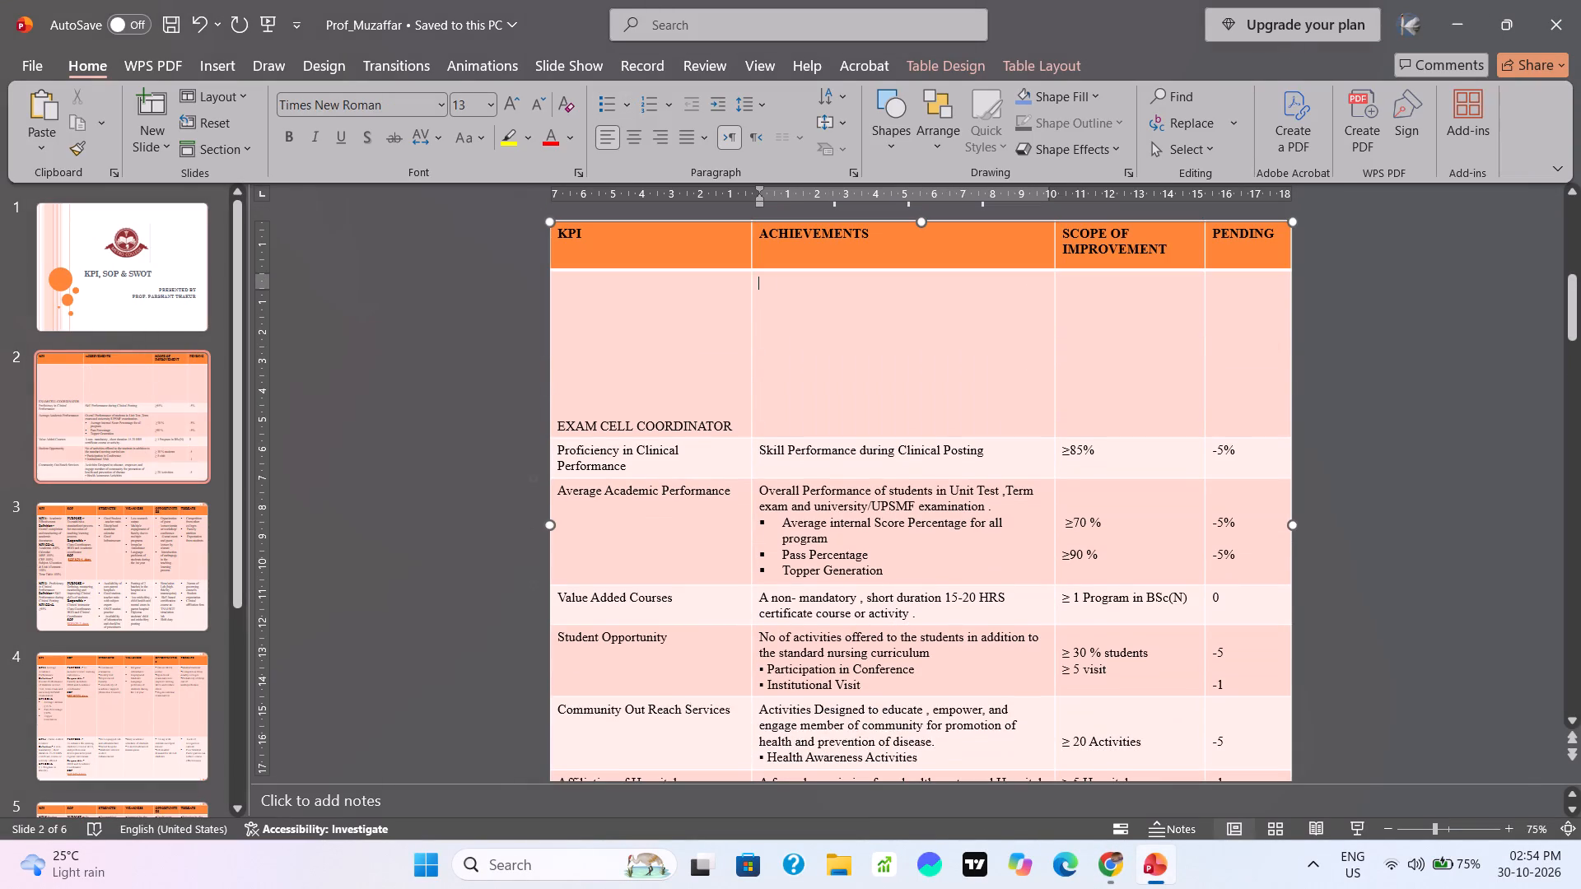
left_click(812, 295)
Paste the copied three-point achievements summary into the empty Achievements cell of the Exam Cell Coordinator row on slide 2.
key("ctrl+v")
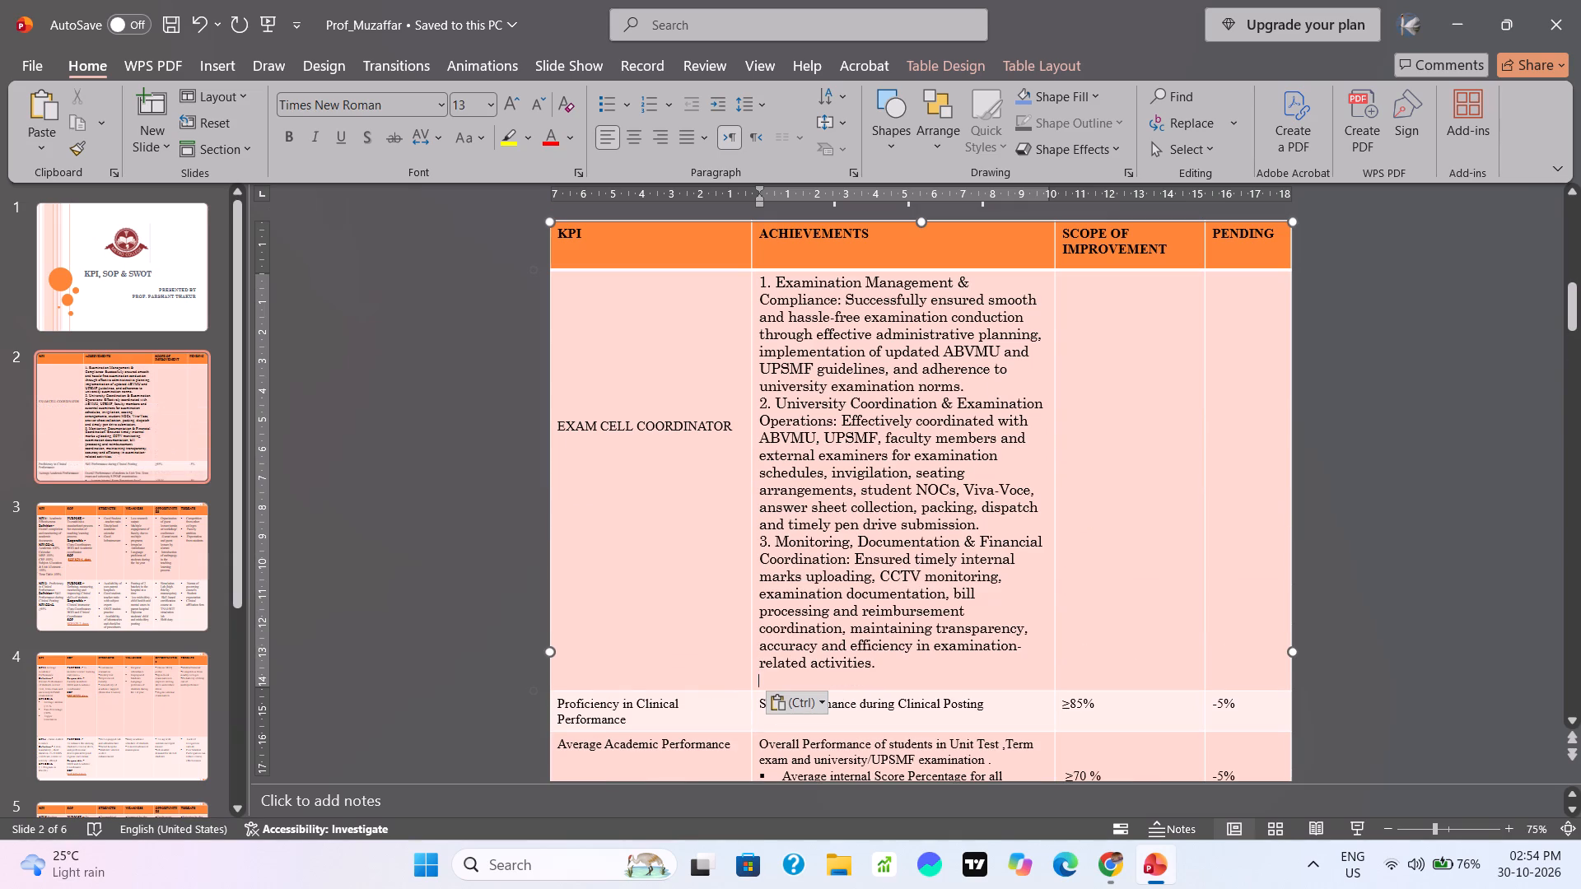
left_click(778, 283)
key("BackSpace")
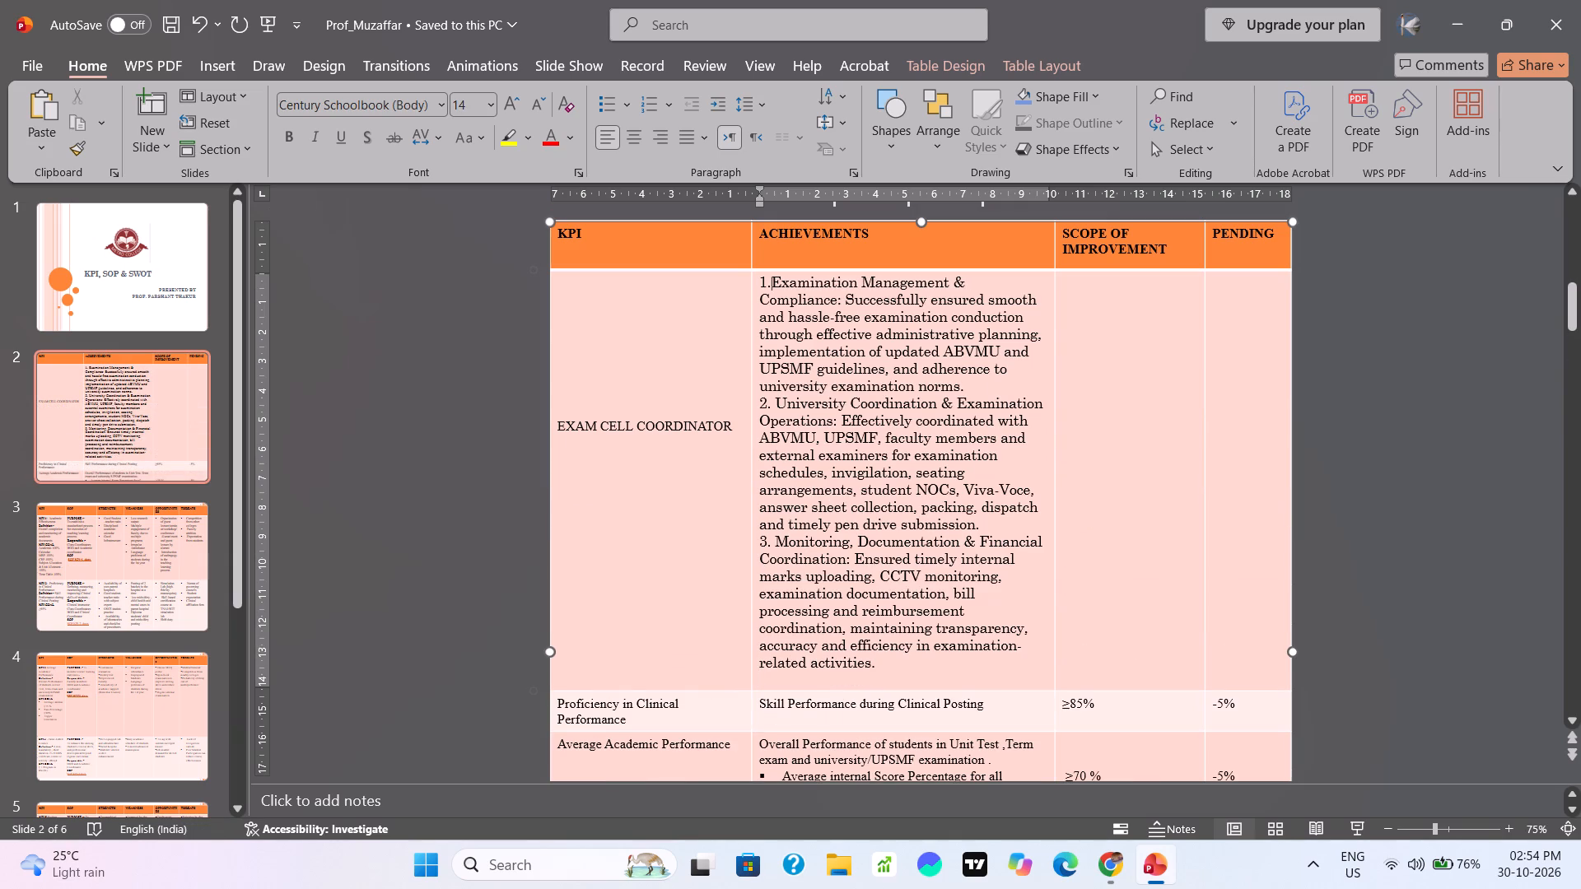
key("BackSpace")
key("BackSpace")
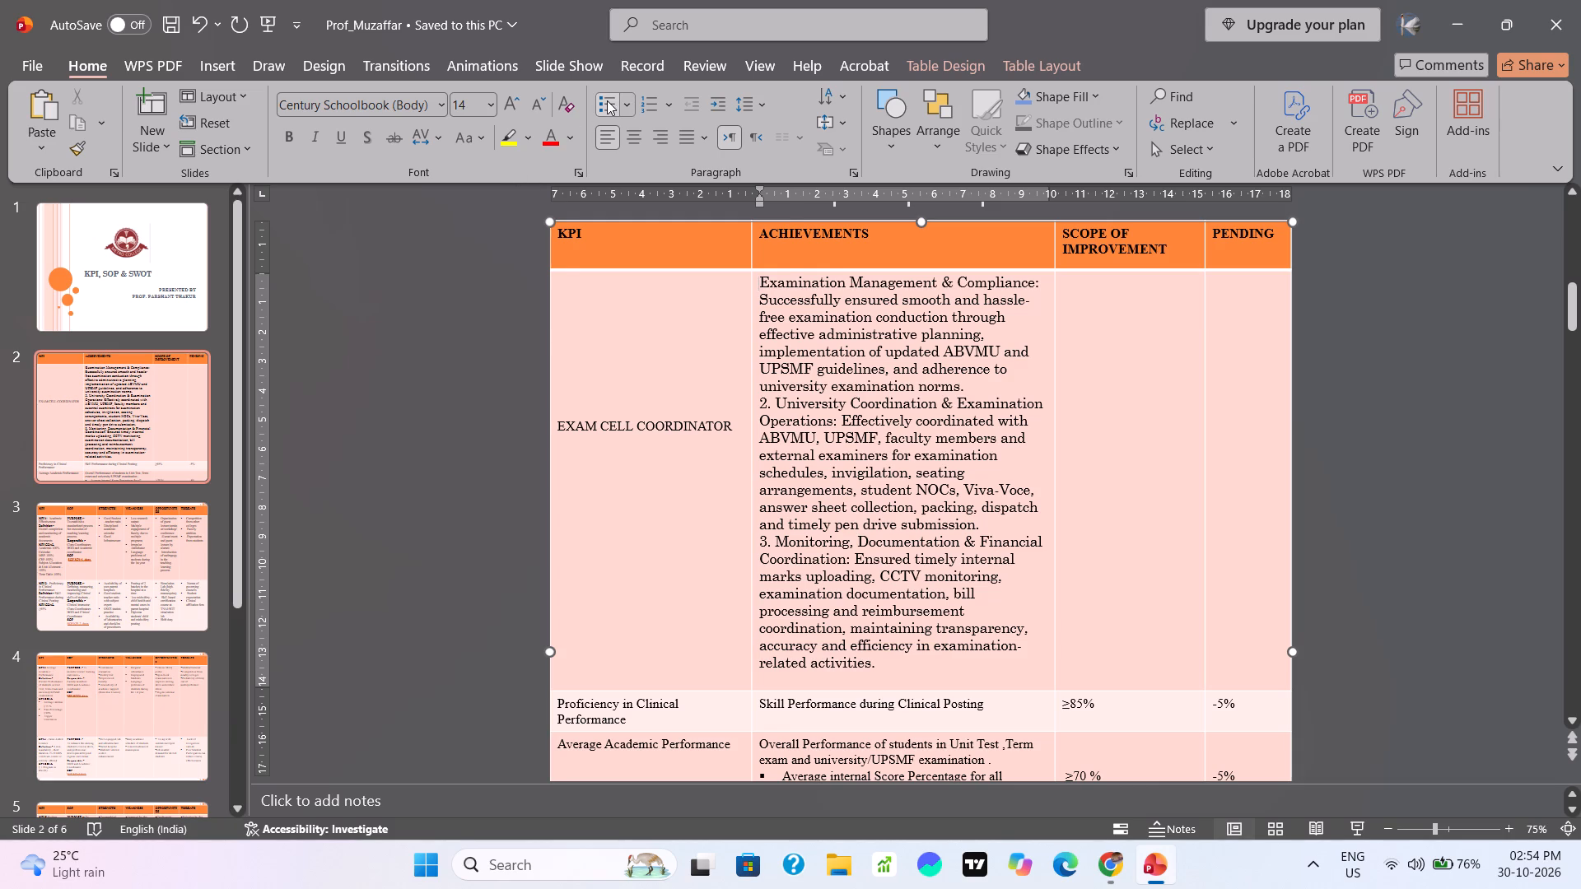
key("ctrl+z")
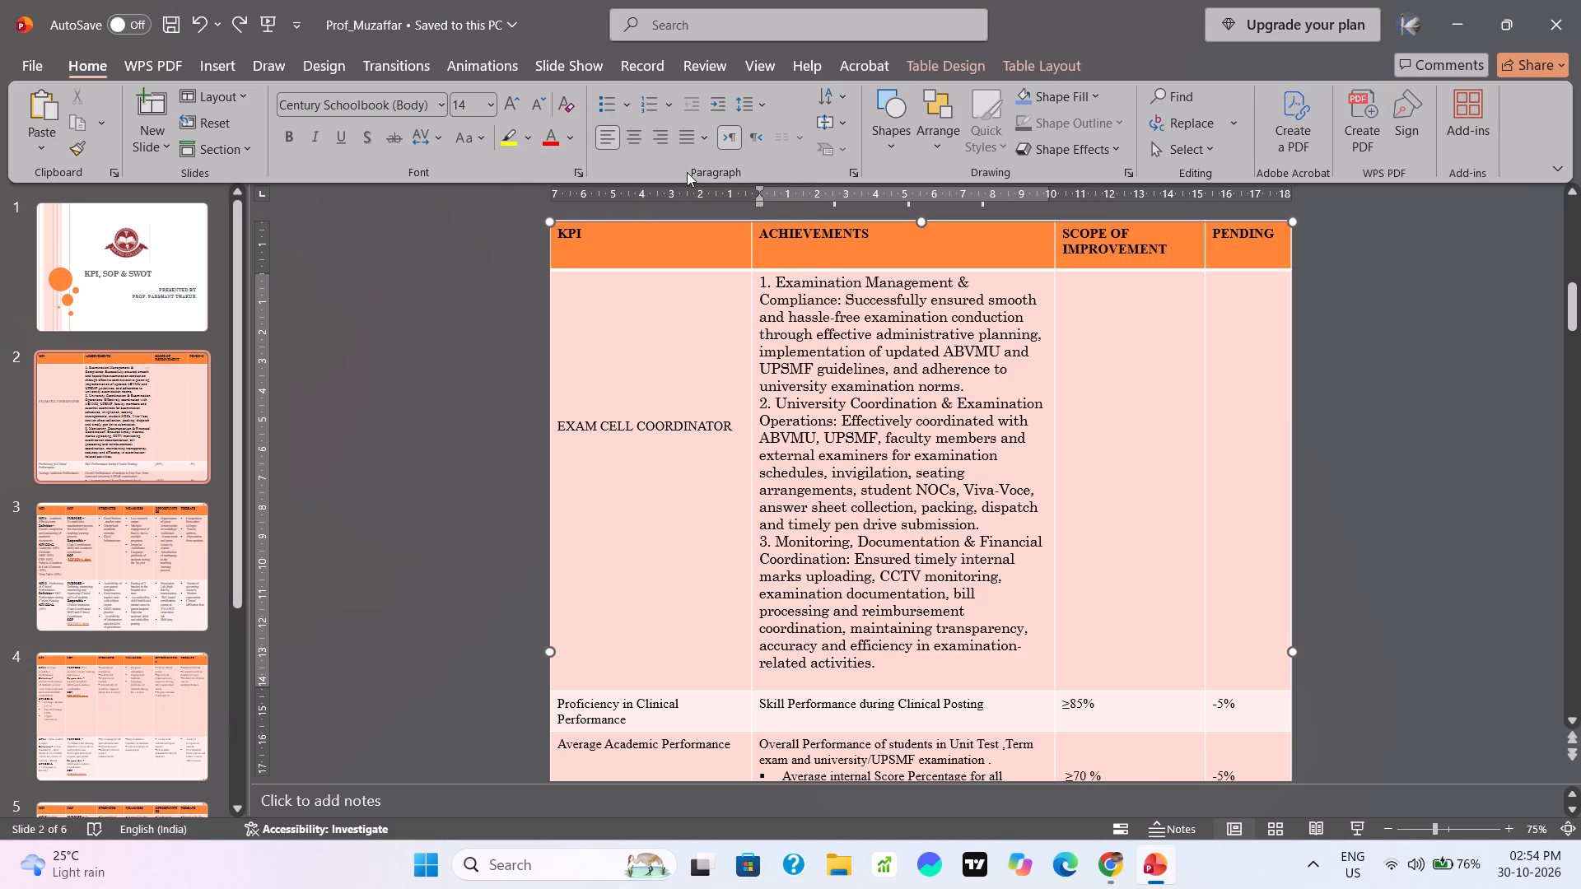
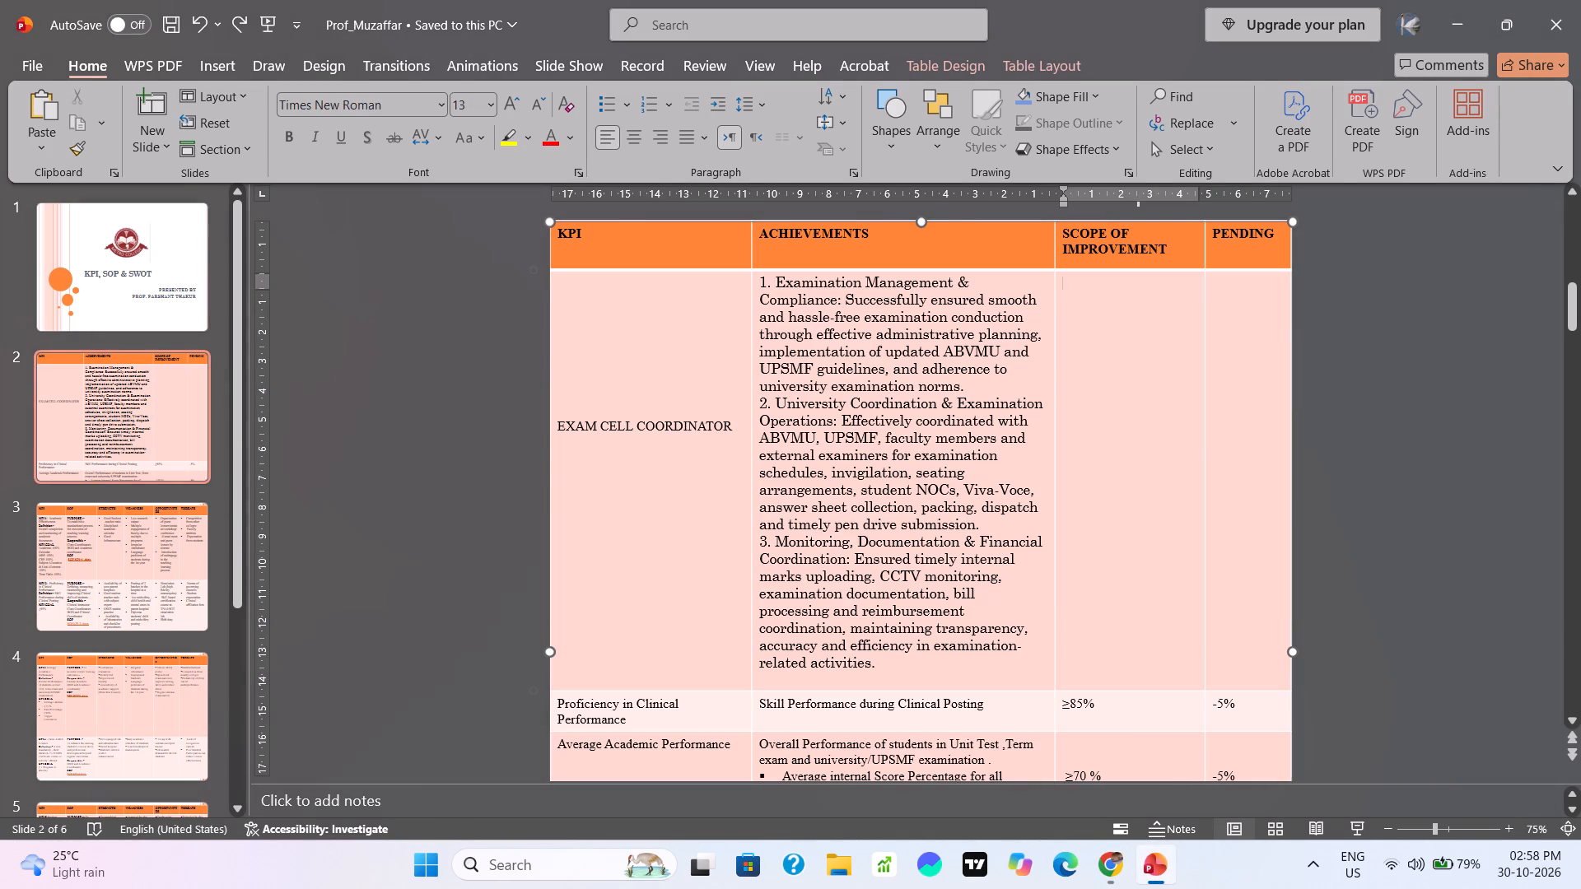
key("ctrl+v")
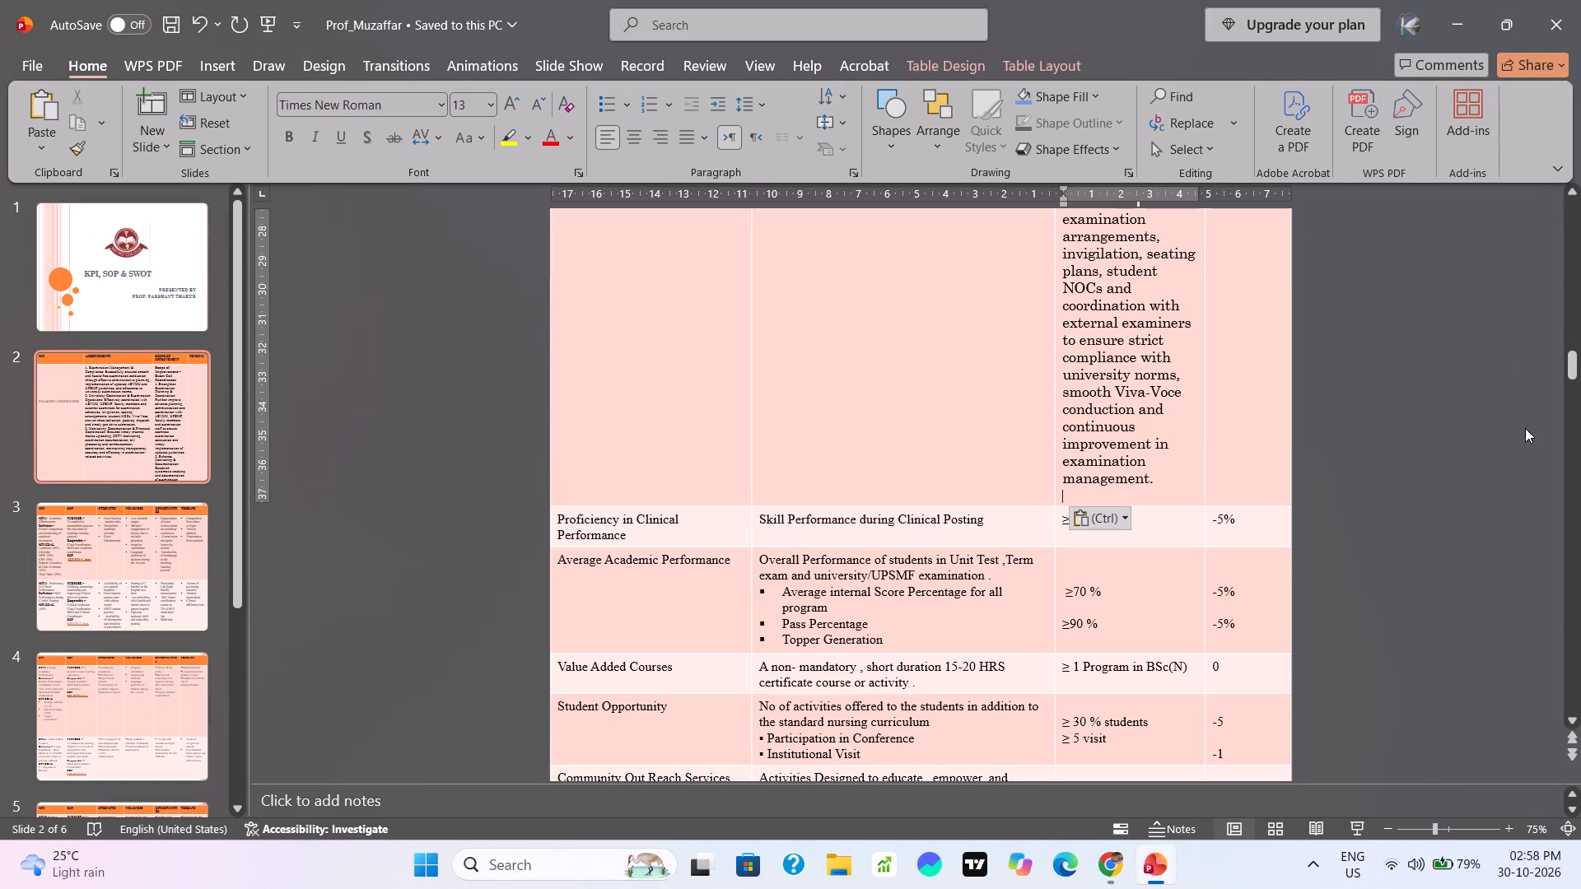
left_click(1364, 373)
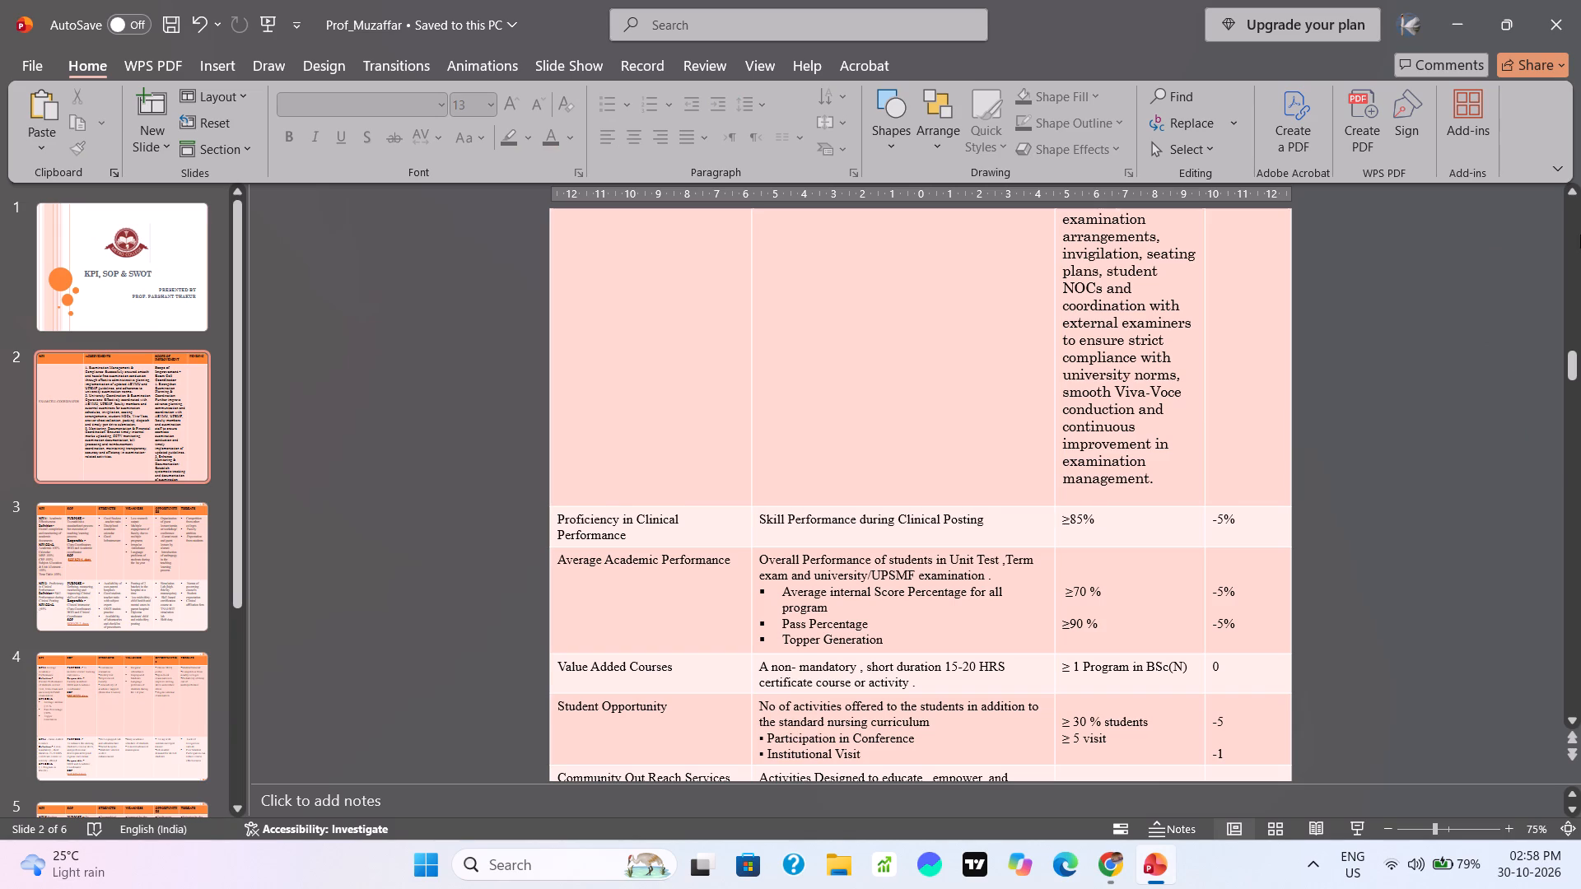
Narrow the table's KPI and Pending columns and widen the Scope of Improvement column on both sides to fit the pasted text.
triple_click(1572, 193)
double_click(1572, 193)
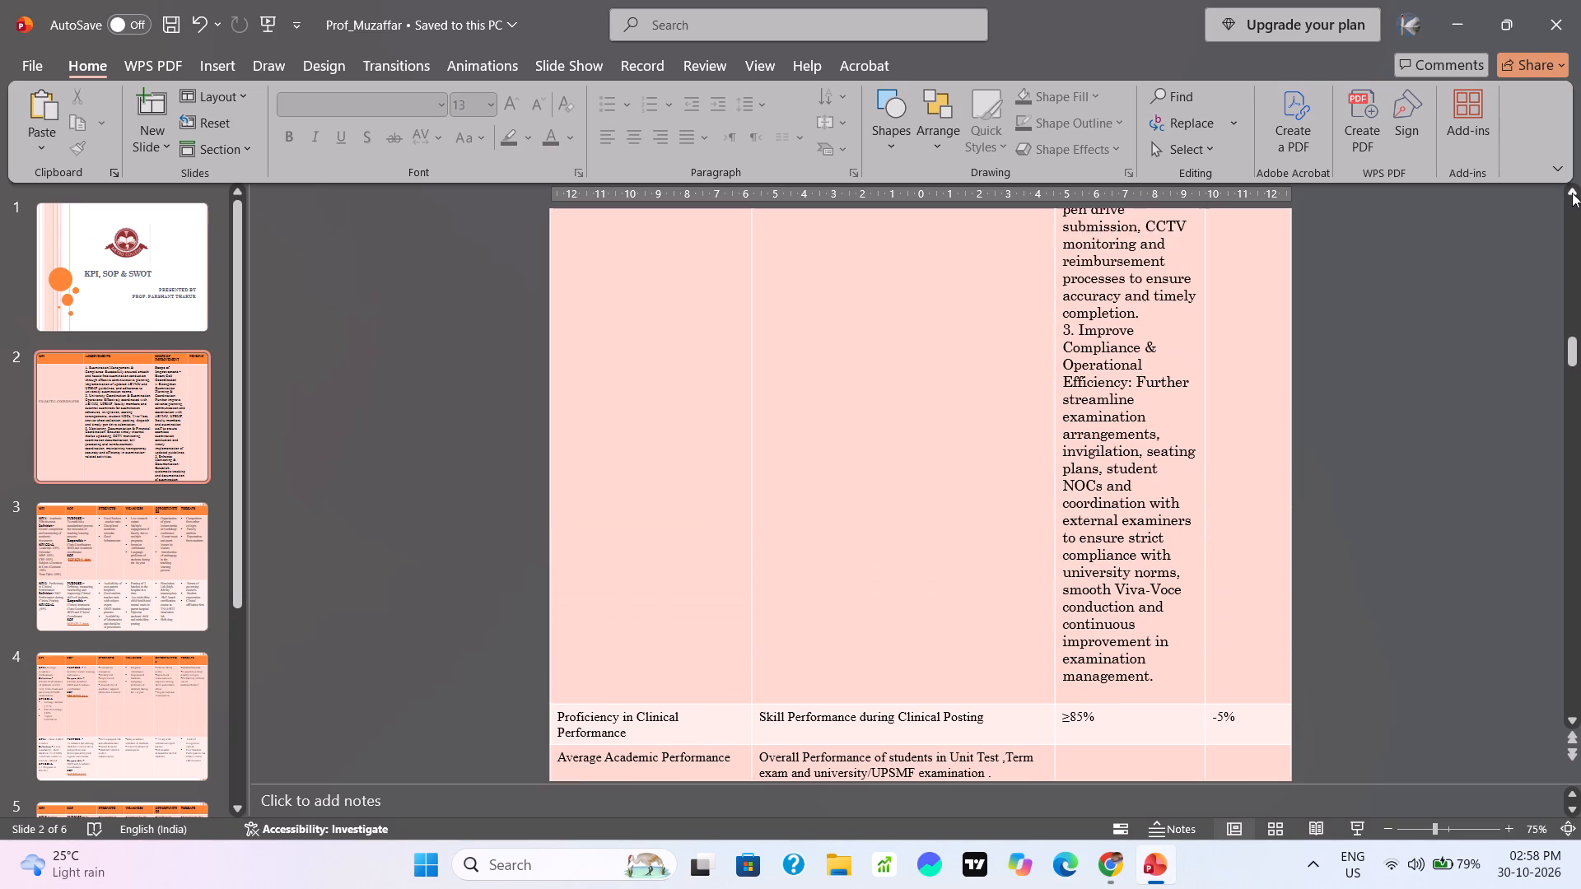
double_click(1572, 193)
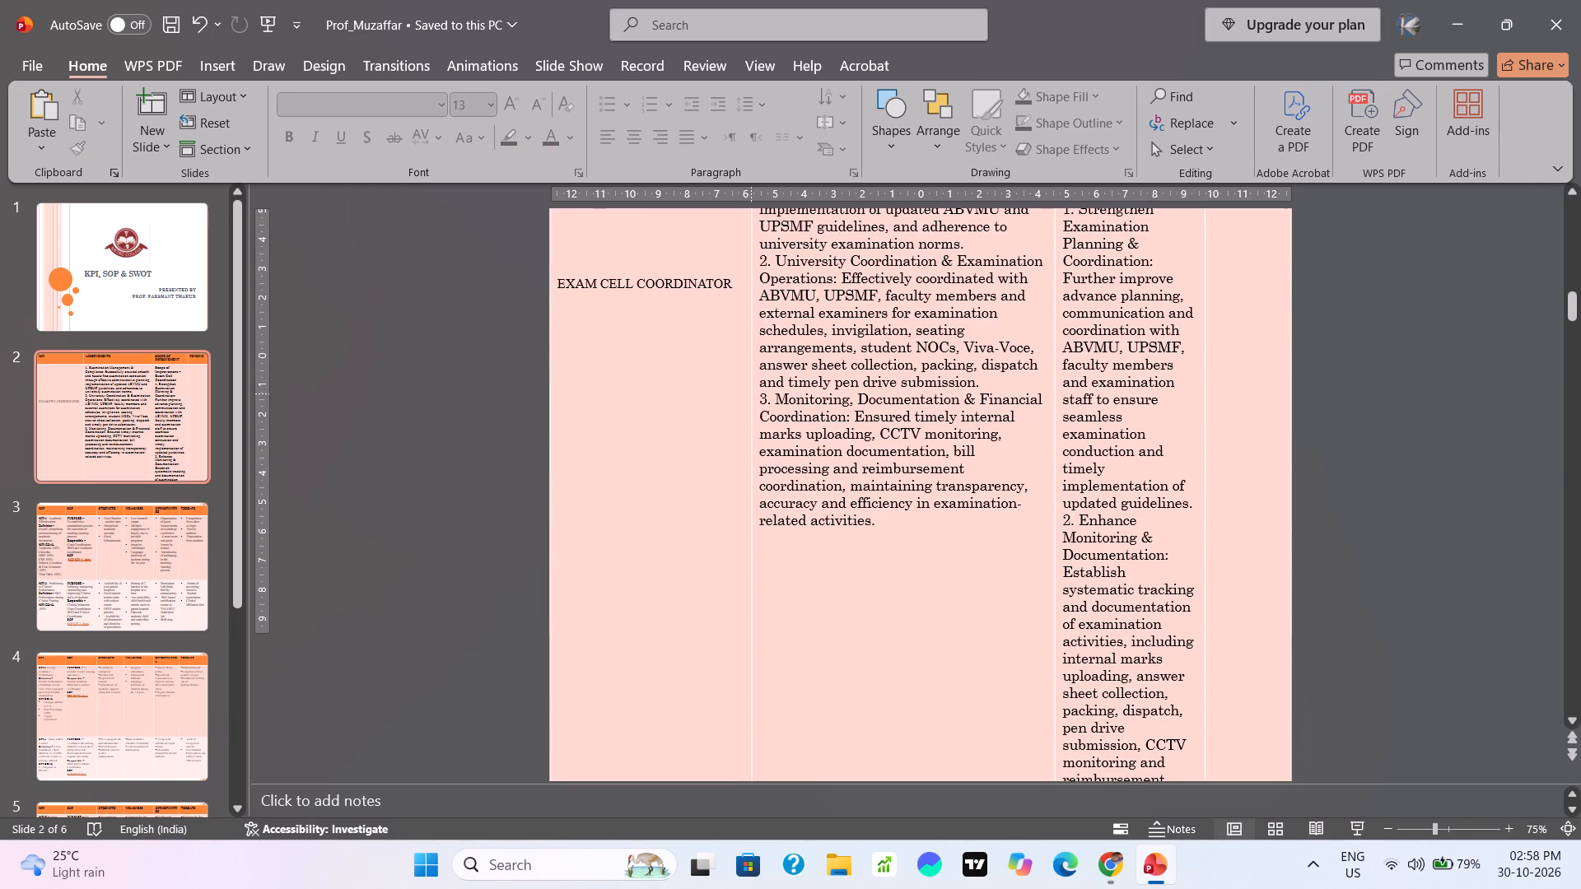
left_click_drag(751, 393, 669, 413)
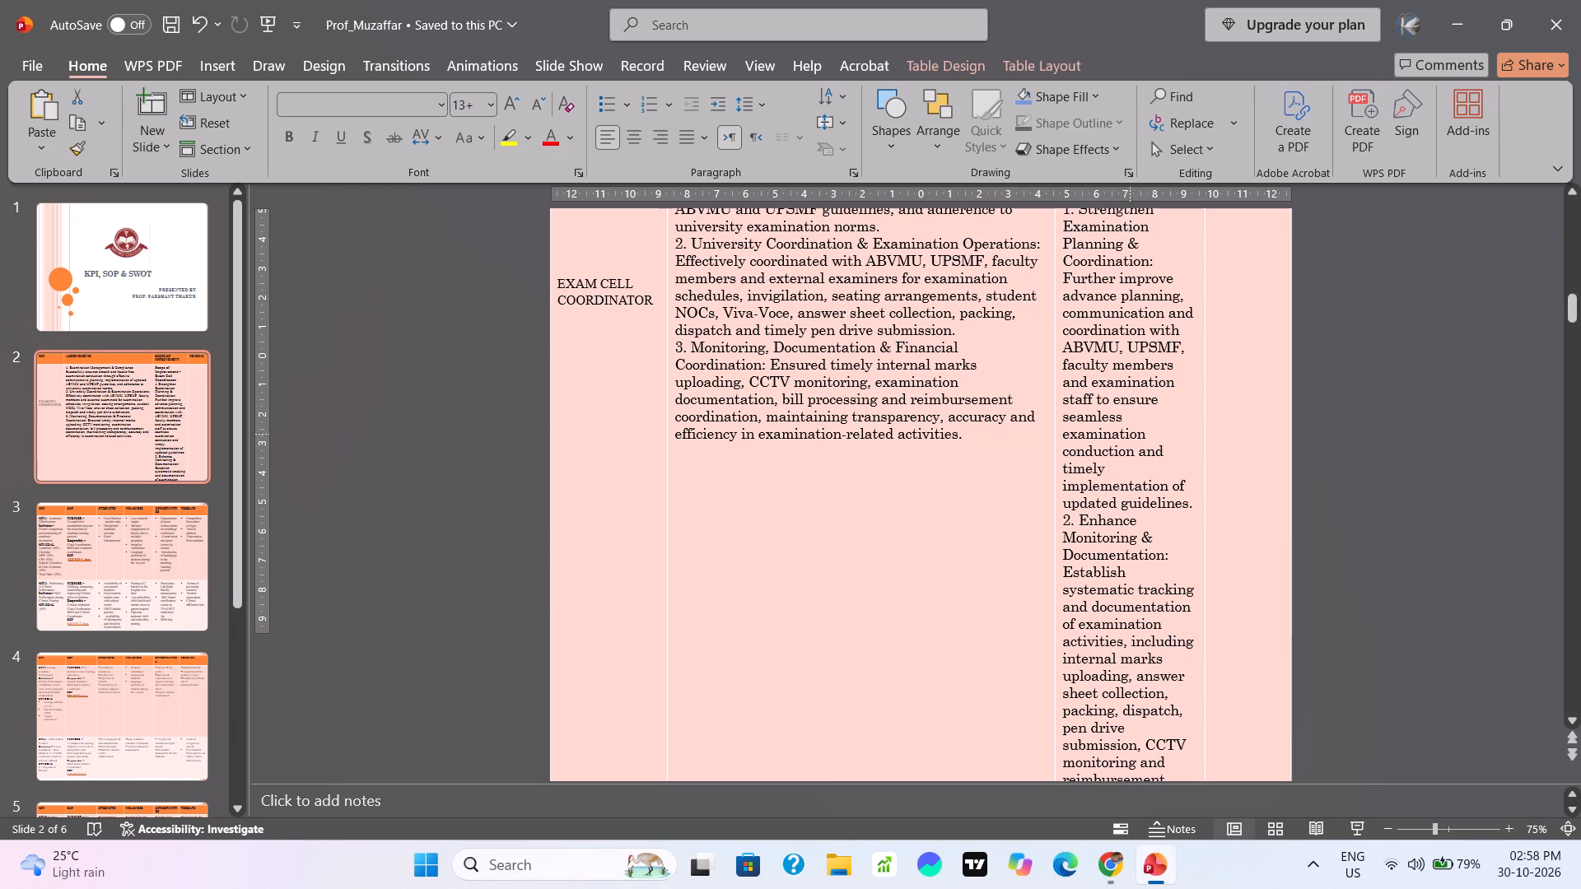
left_click_drag(1052, 421, 1015, 438)
left_click_drag(1015, 438, 979, 456)
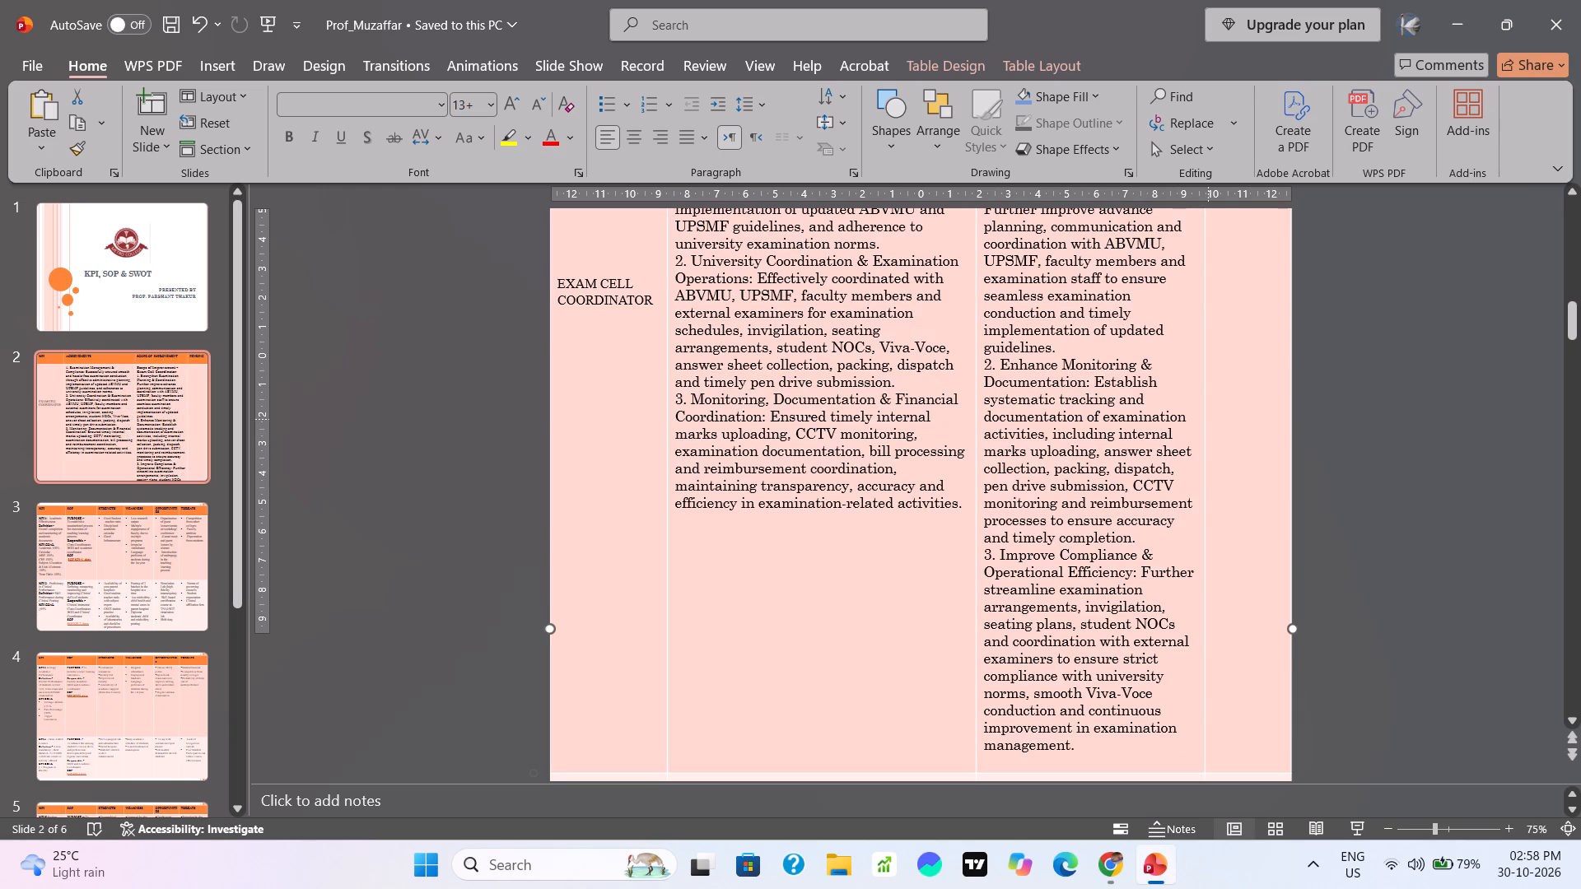
left_click_drag(1200, 422, 1213, 429)
left_click_drag(1213, 429, 1228, 429)
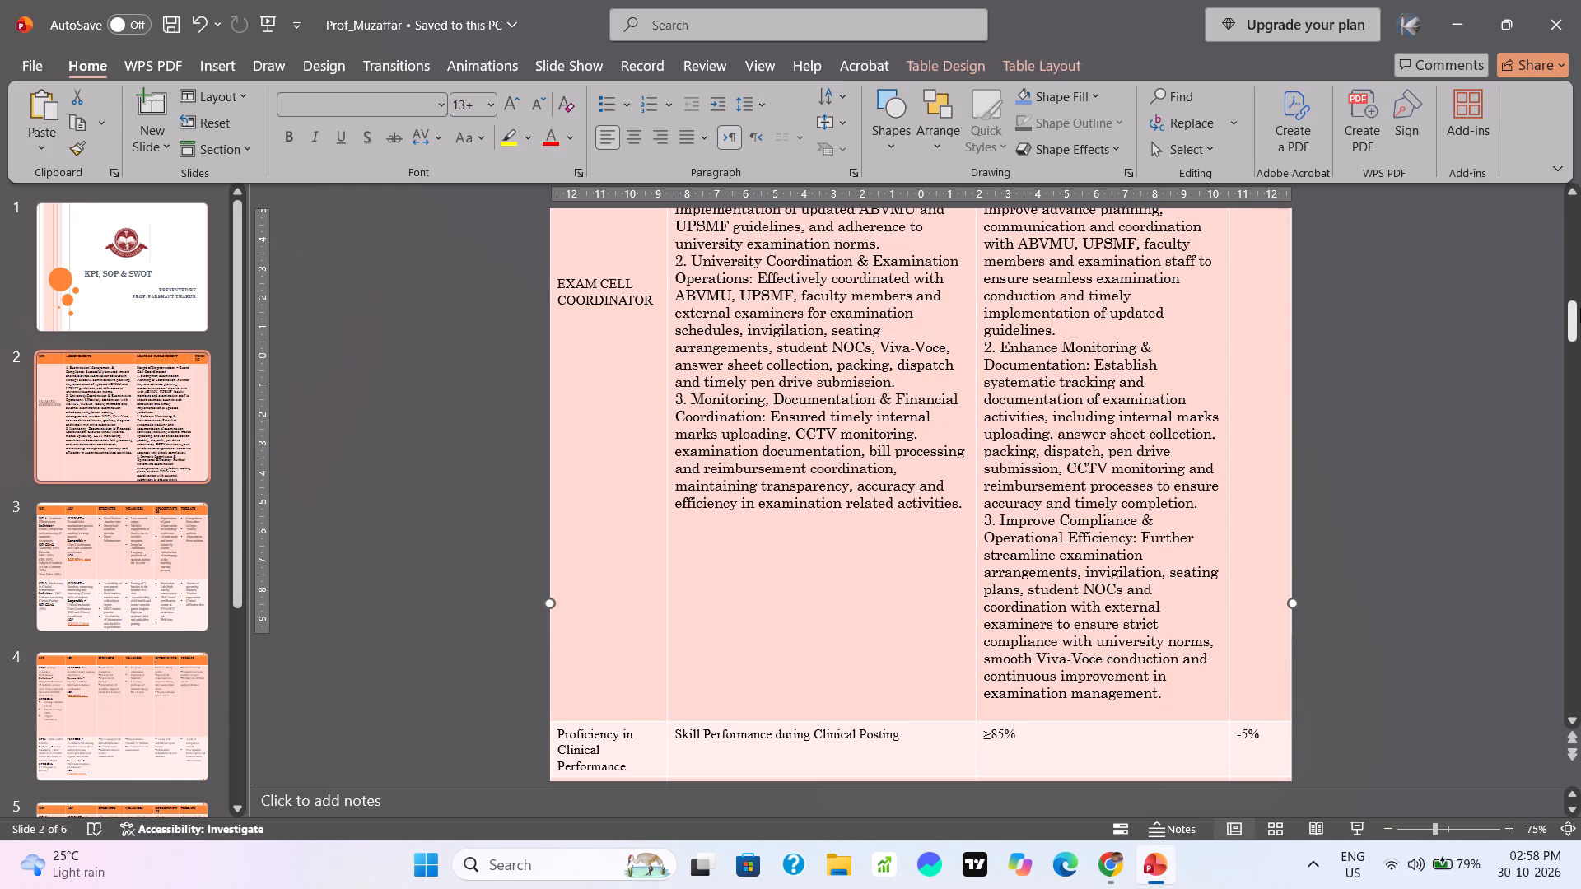
Delete the bold heading "Scope of Improvement – Exam Cell Coordinator" above point 1 in the Scope of Improvement cell.
left_click(1579, 316)
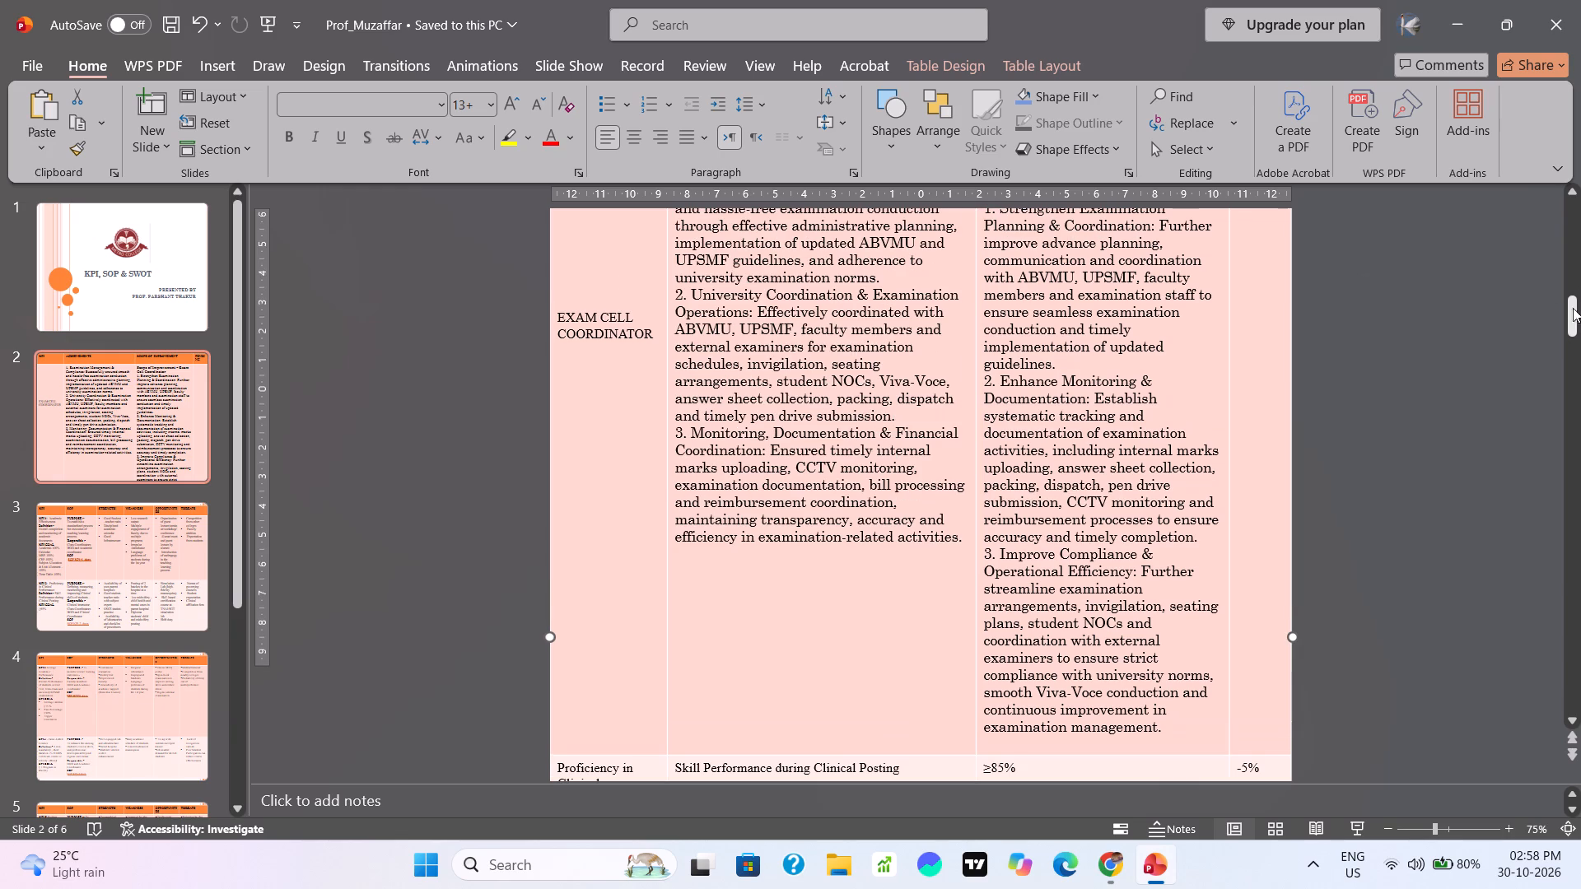
triple_click(1576, 187)
left_click(1576, 187)
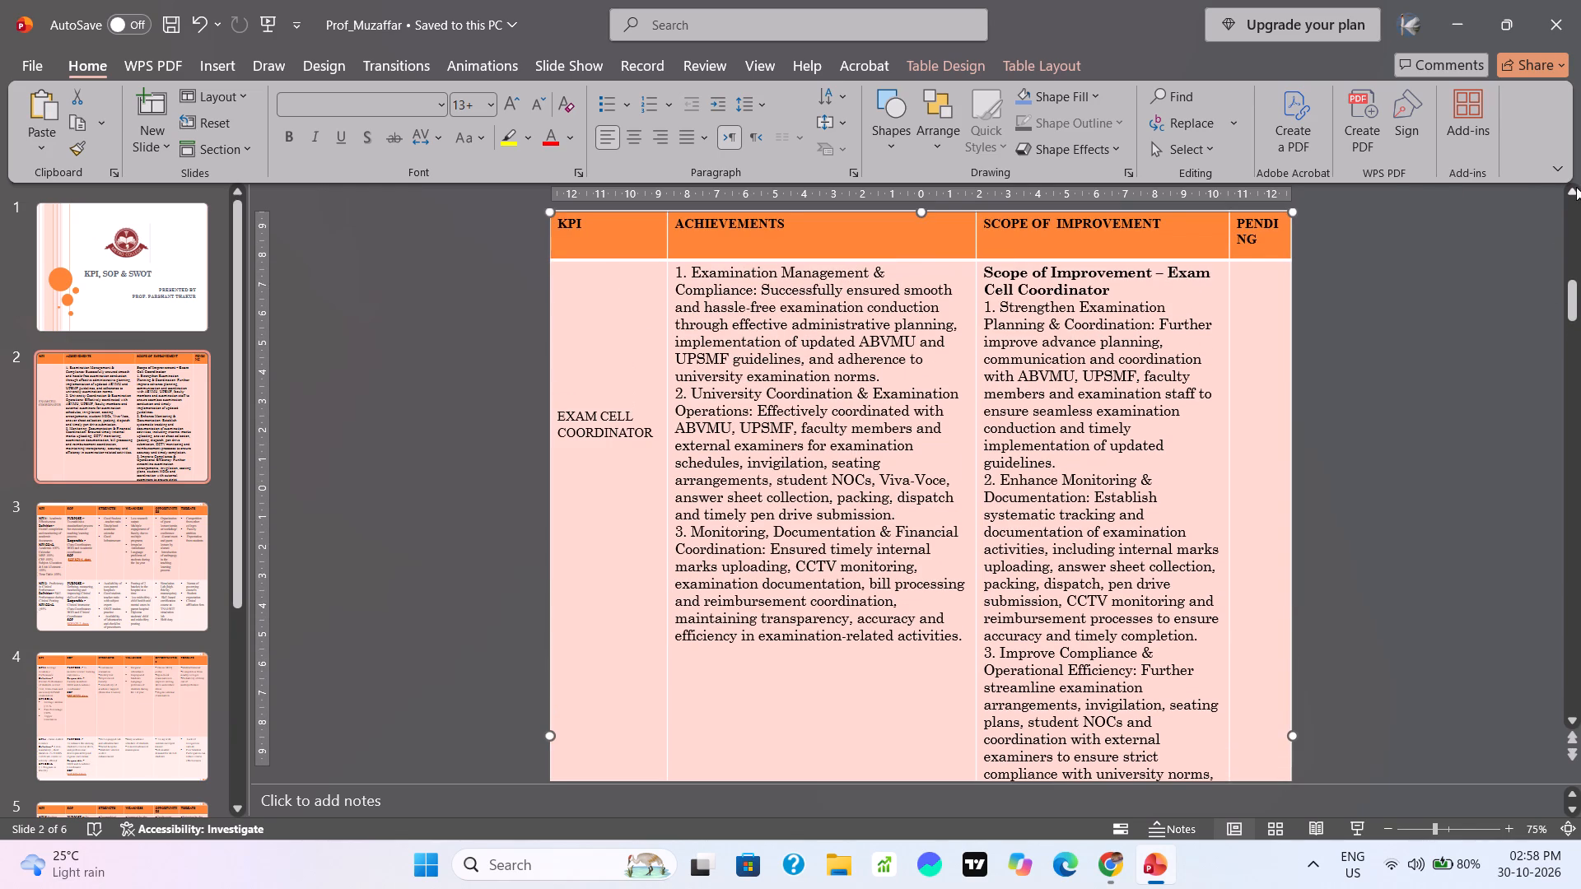
left_click_drag(1117, 287, 972, 277)
left_click(1065, 291)
left_click_drag(1101, 292, 1041, 284)
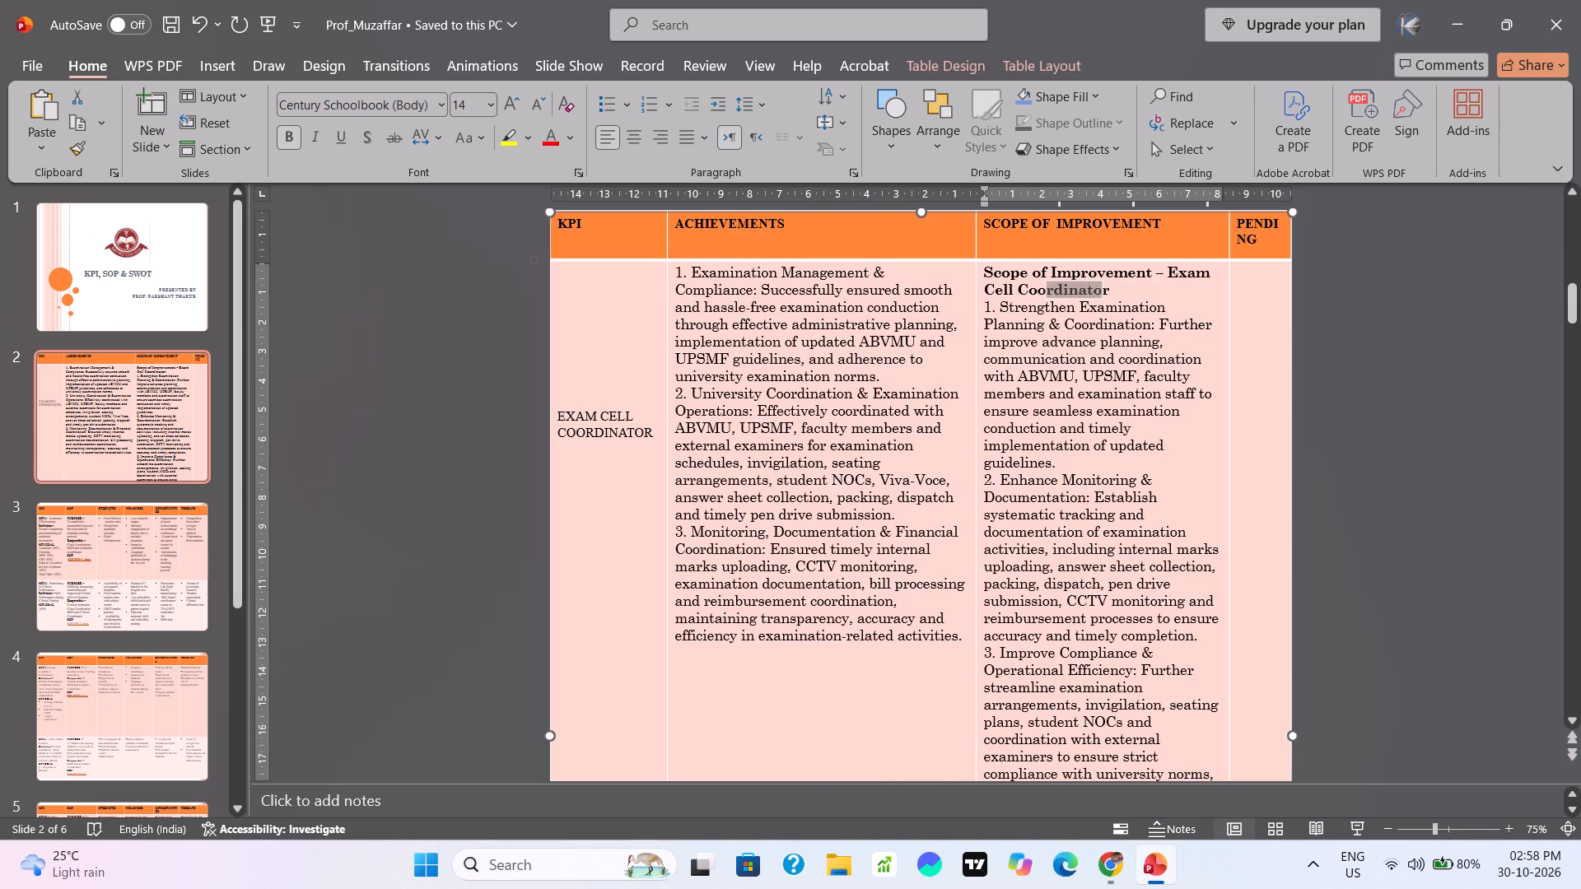
left_click_drag(1041, 284, 986, 277)
key("Delete")
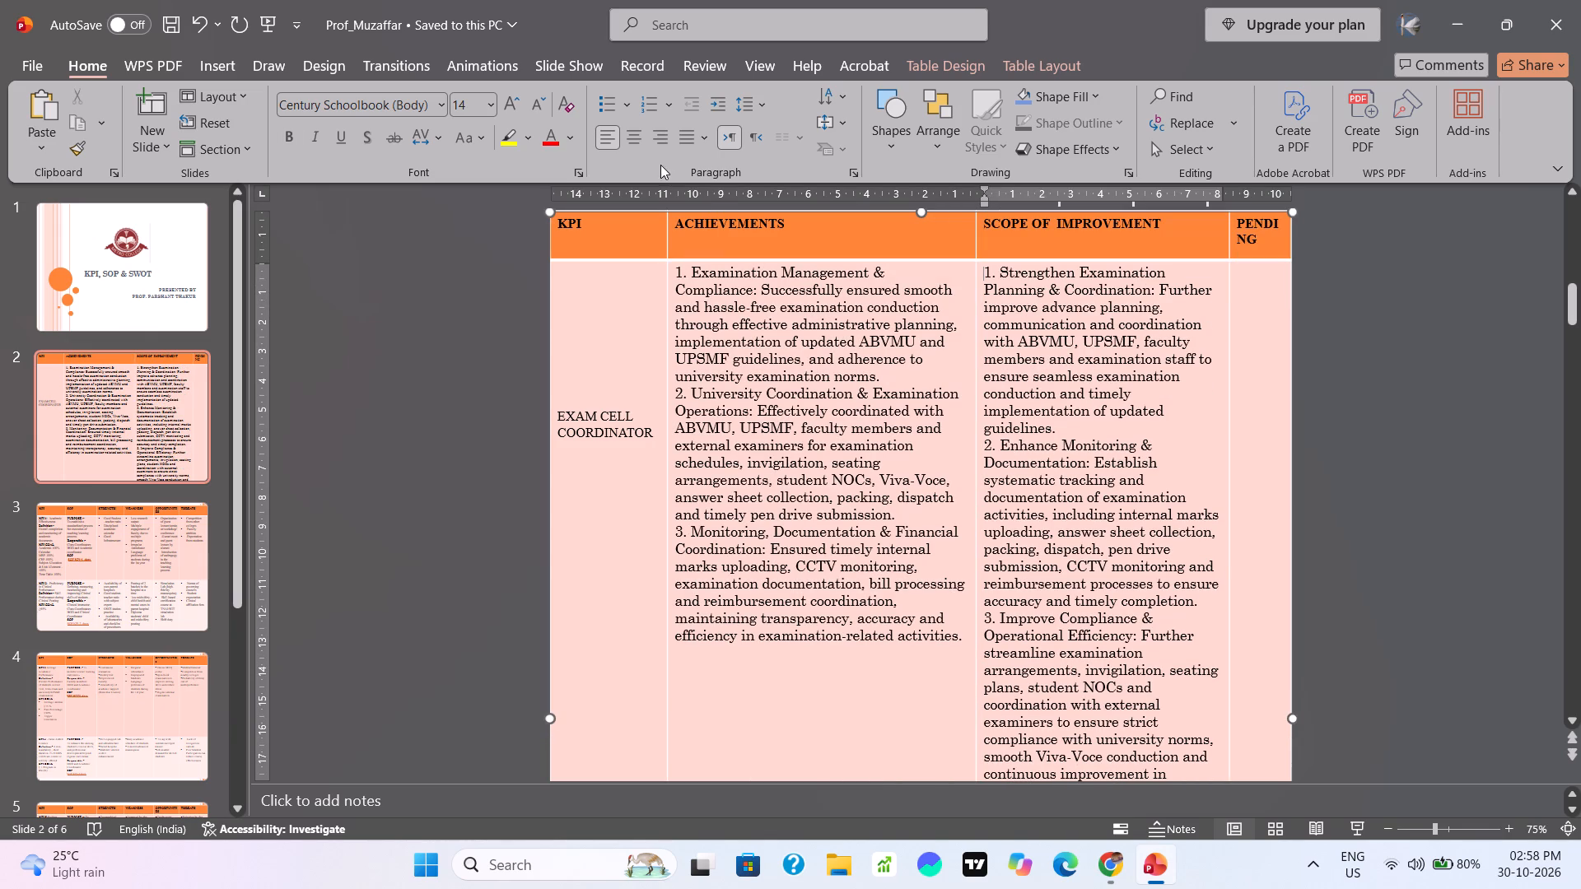
Narrow the KPI column further and shift the Achievements–Scope of Improvement boundary to widen the Scope of Improvement column.
left_click_drag(665, 226, 642, 229)
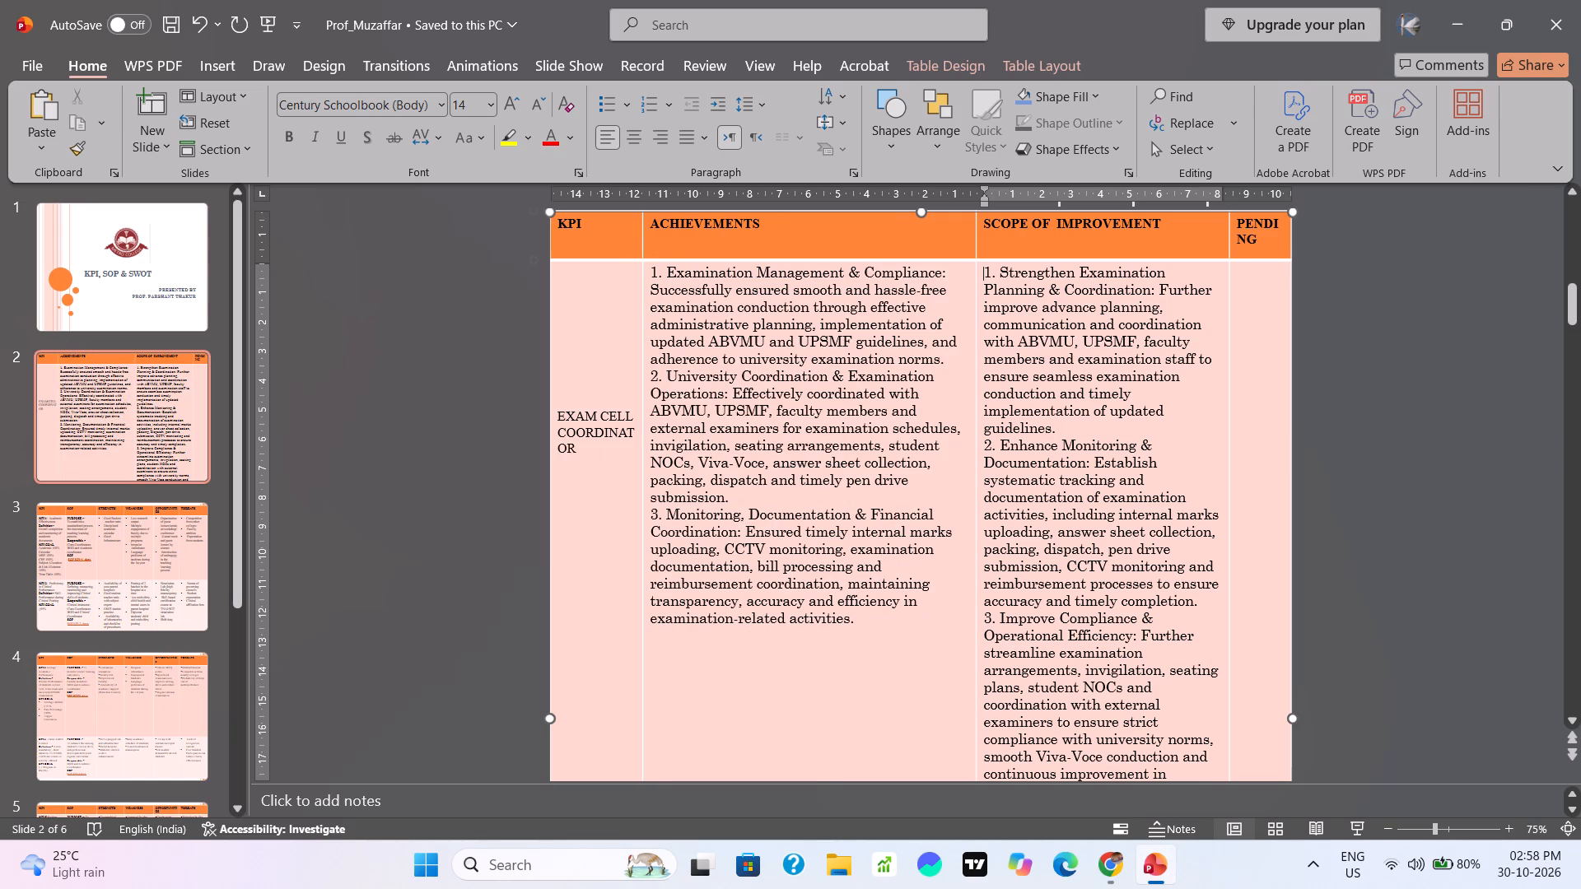
left_click_drag(972, 230, 949, 238)
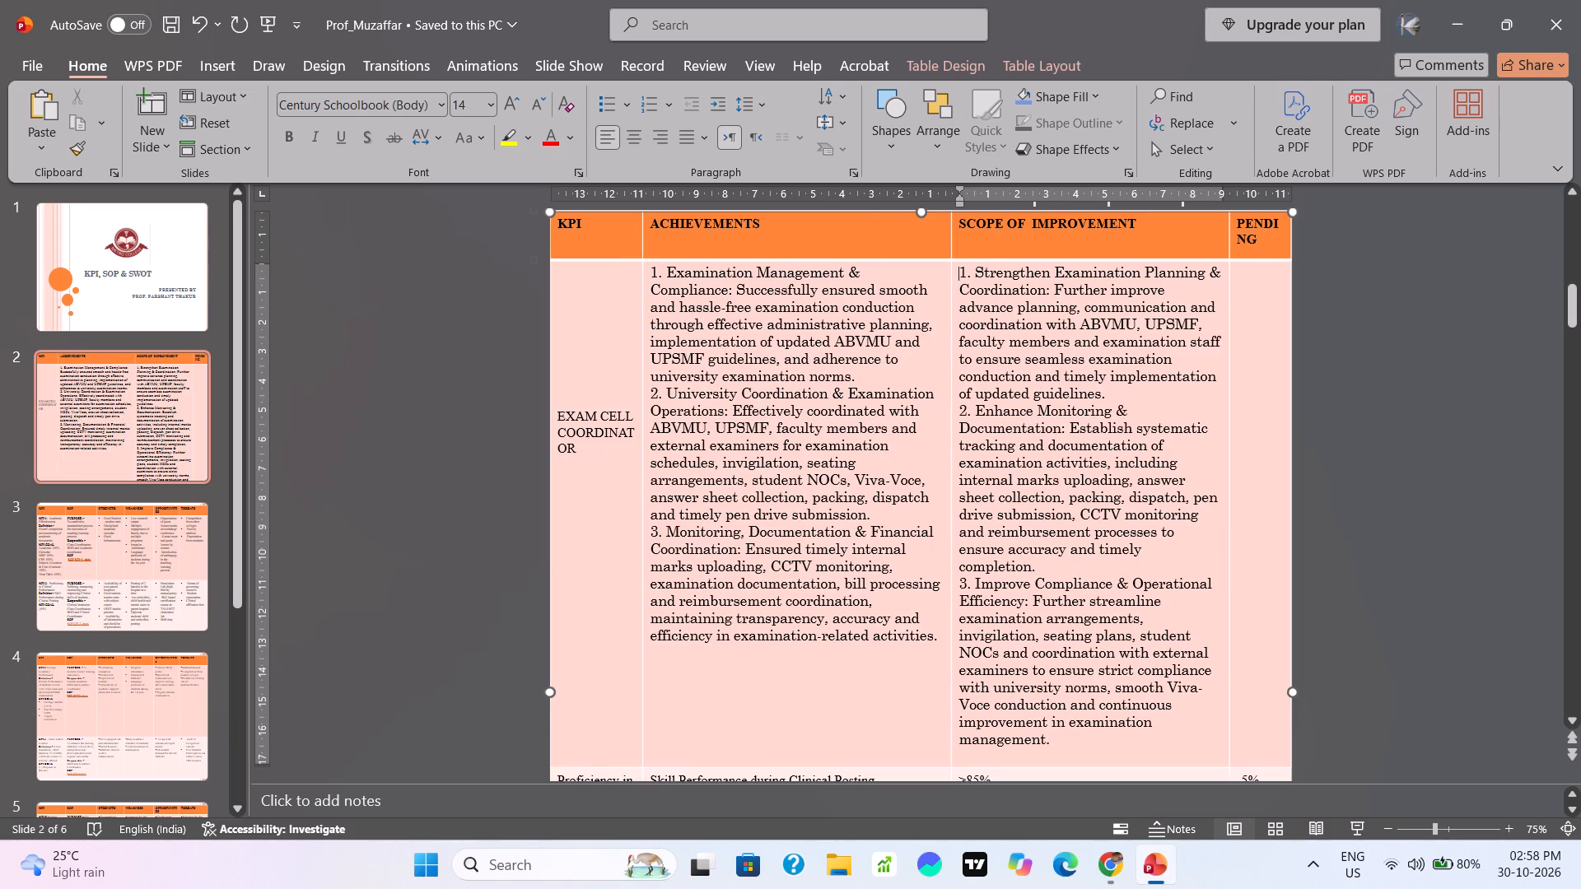
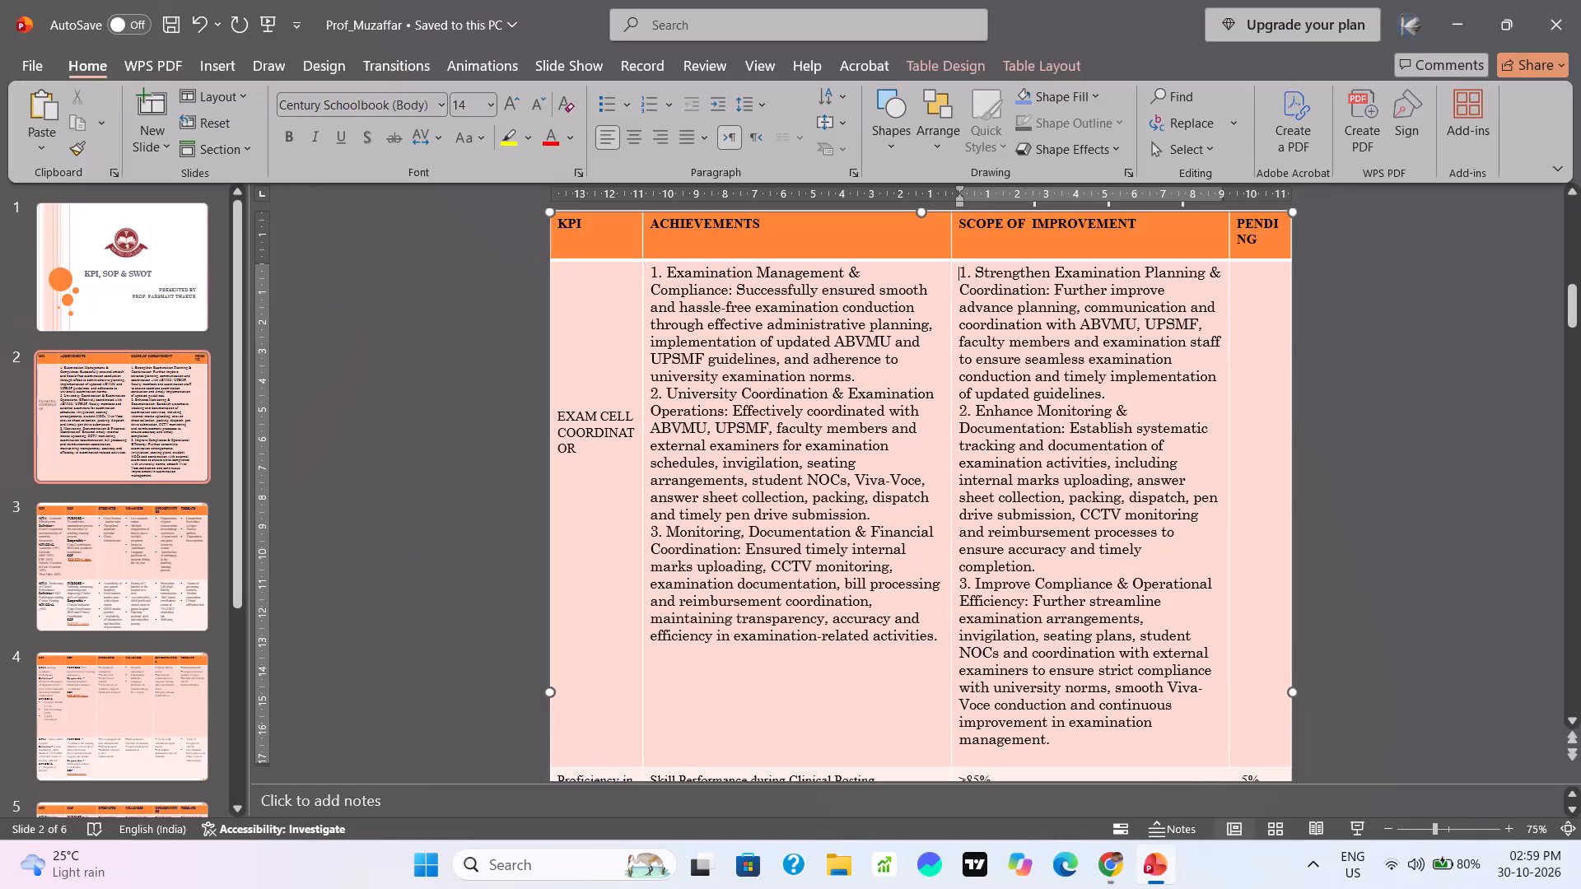
Enter NIL in the Pending cell of the Exam Cell Coordinator row, preceded by eight blank lines to align it with the KPI name.
left_click(1267, 462)
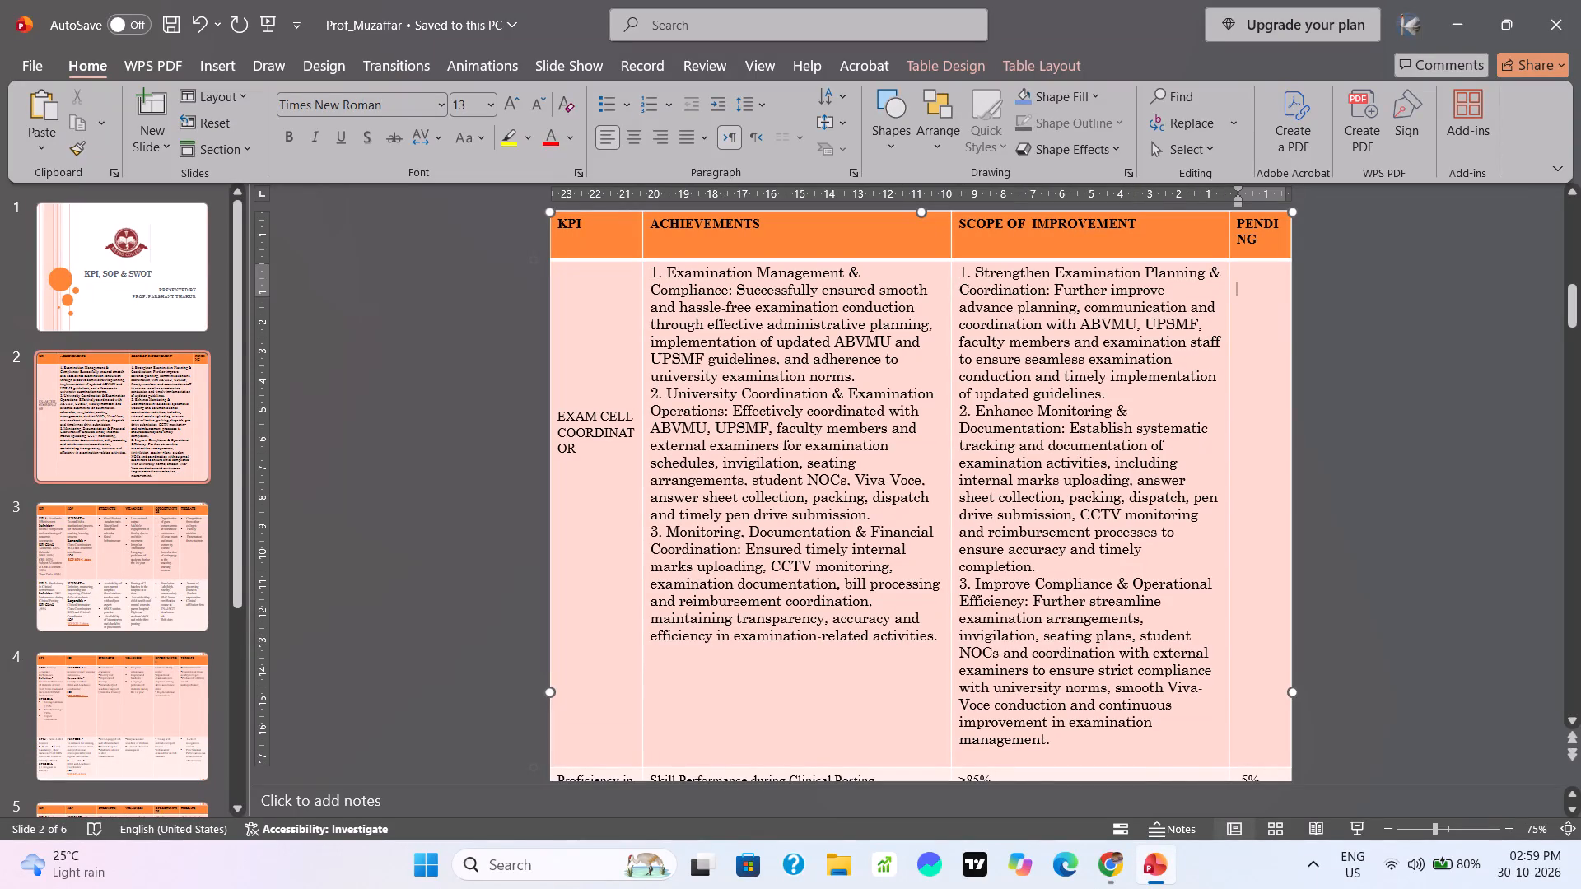
key("Return")
key("Return")
key("Return")
key("Return")
key("Return")
key("Return")
key("Return")
key("Return")
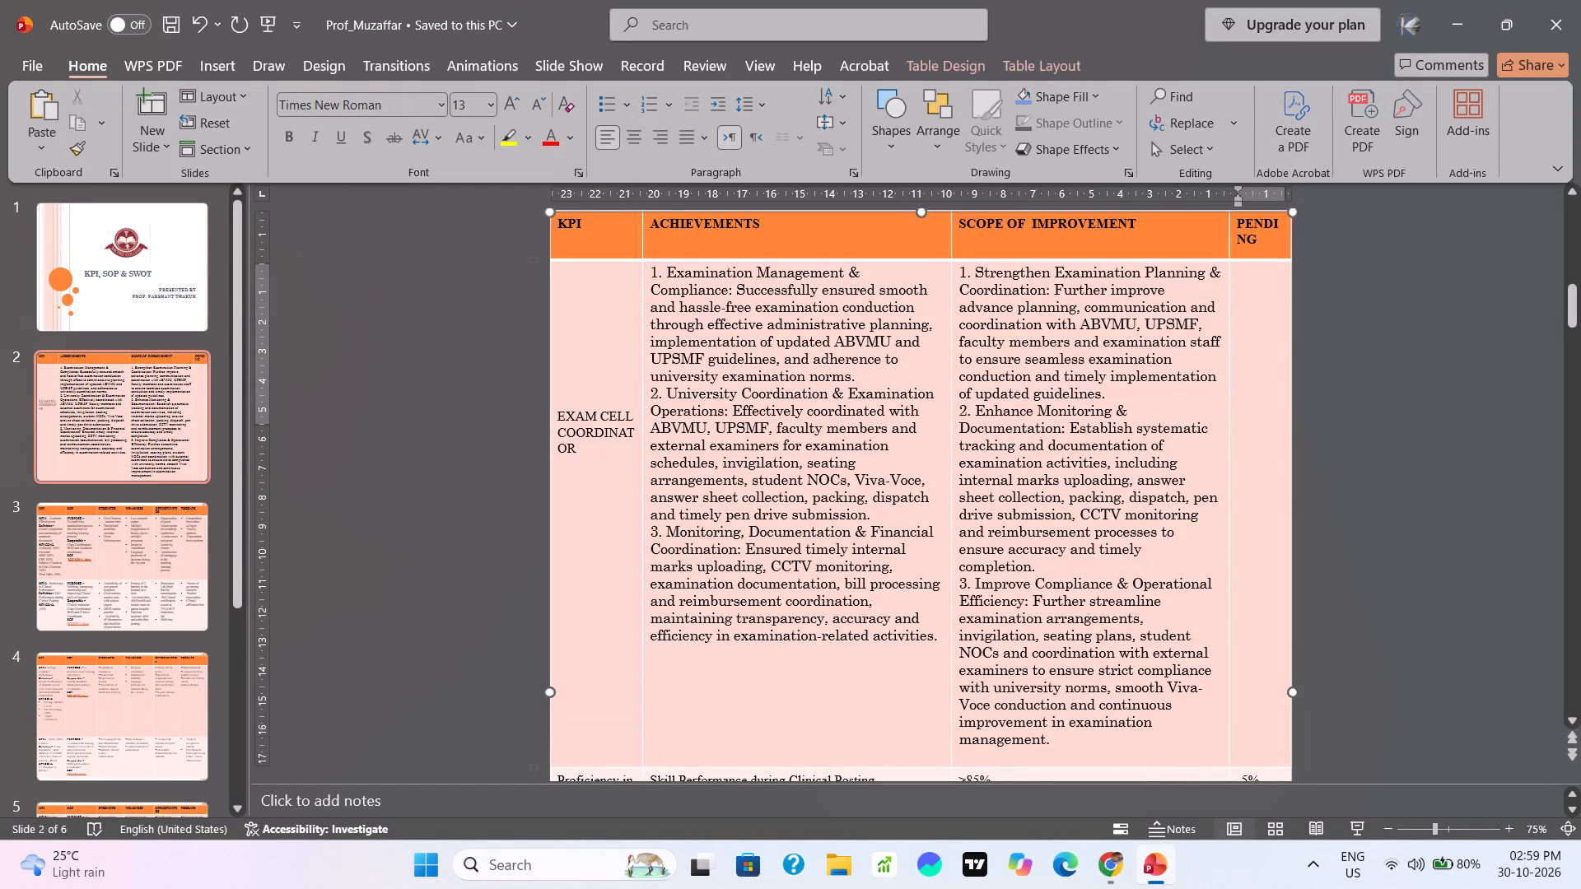
type("NIL")
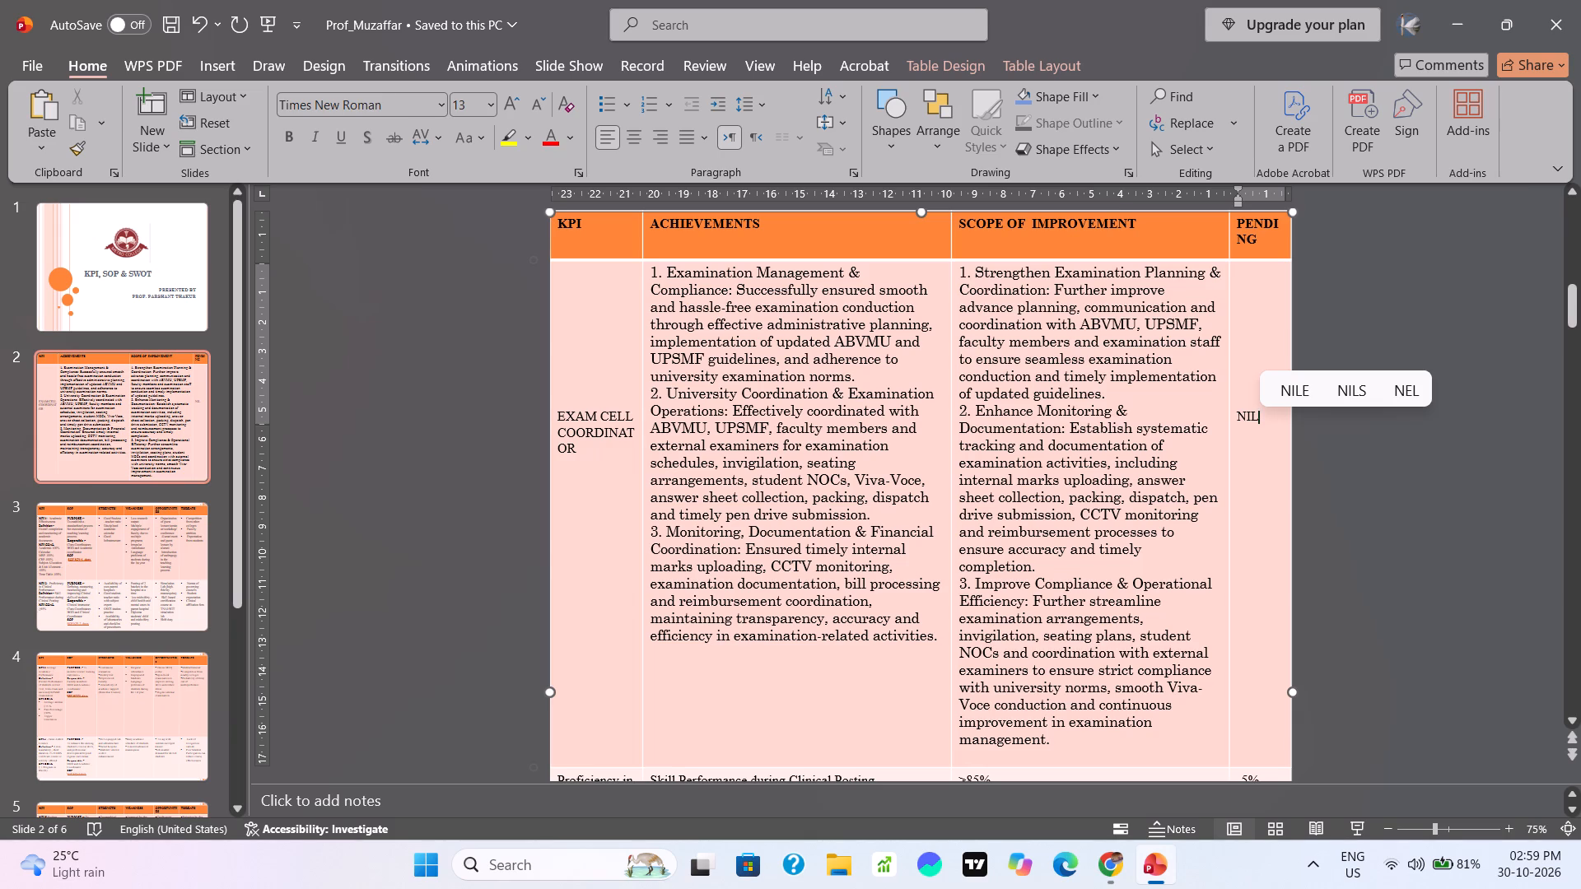
Insert a line break after EXAM in the Exam Cell Coordinator KPI cell so CELL starts on its own line.
left_click(597, 419)
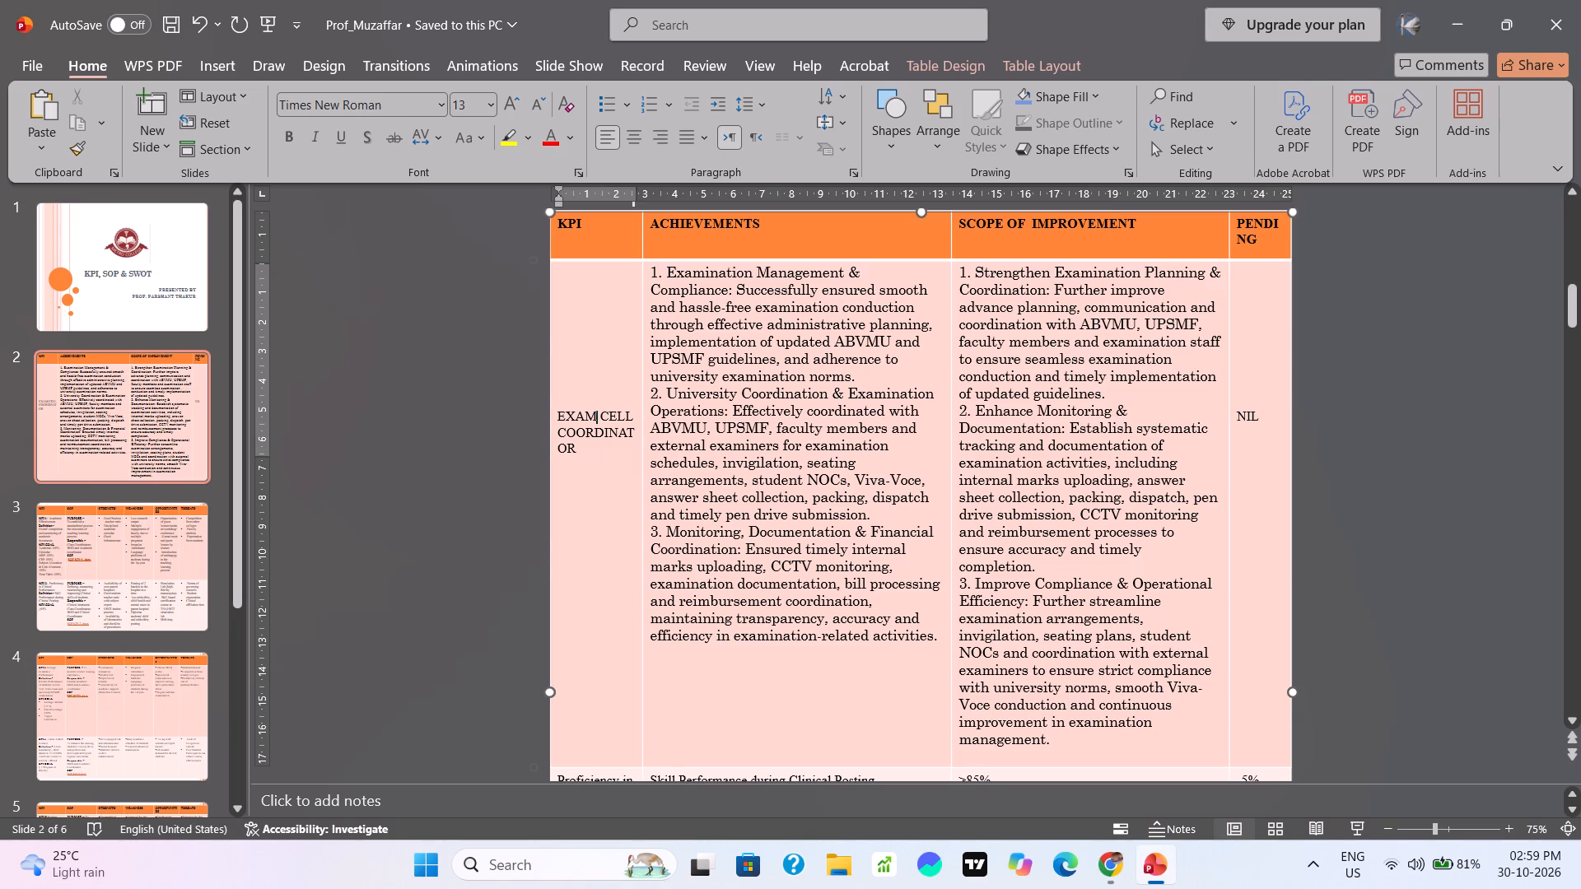
key("Return")
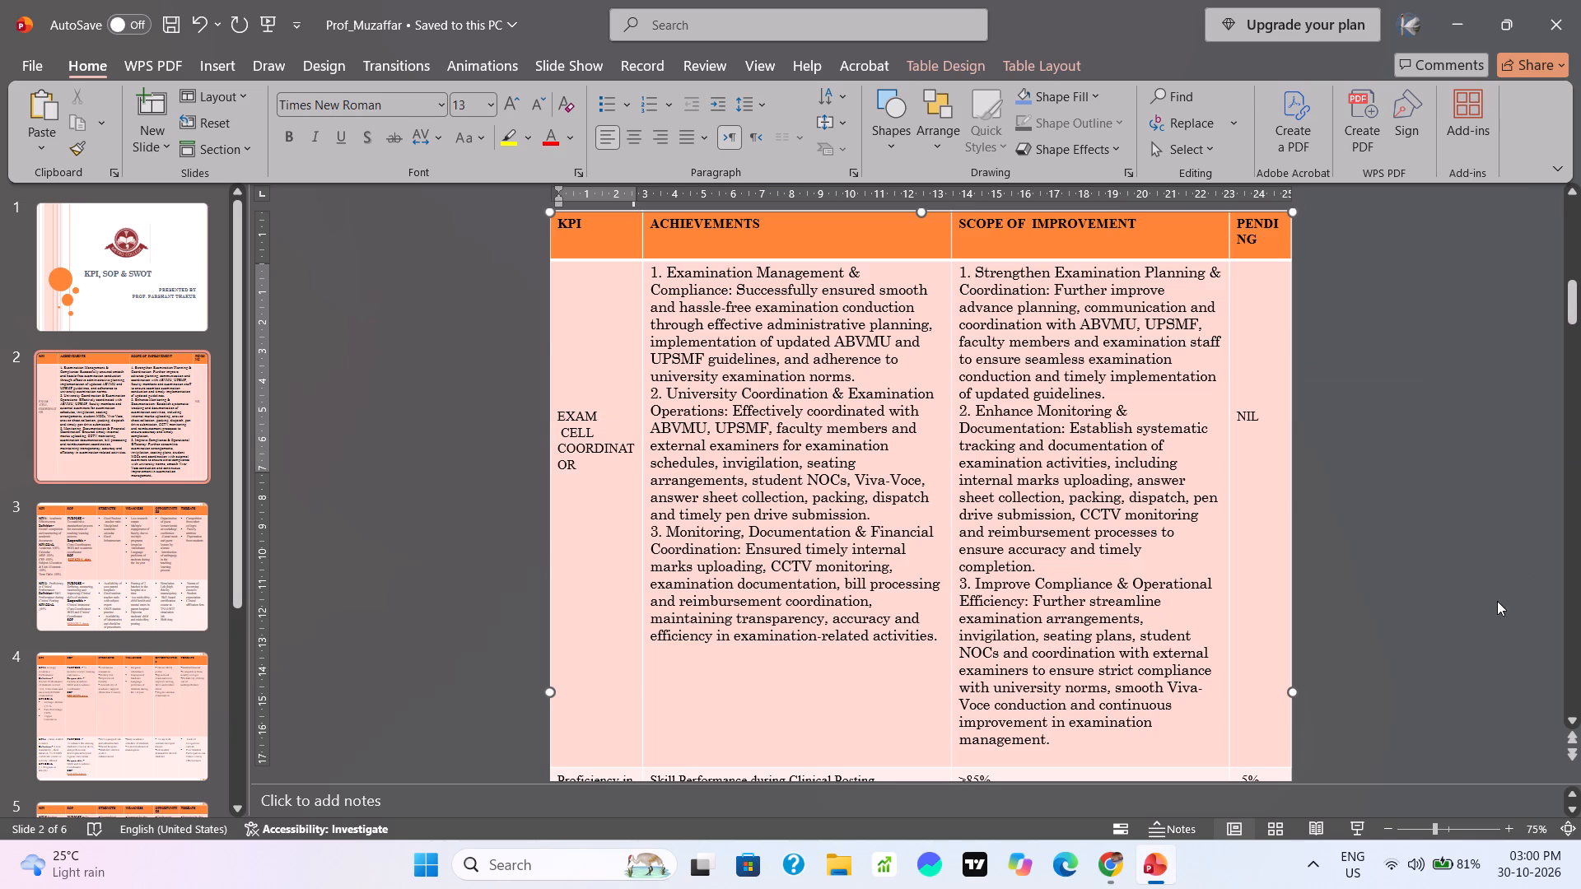
Examine the remaining table rows below the Exam Cell Coordinator row on slide 2.
double_click(1569, 717)
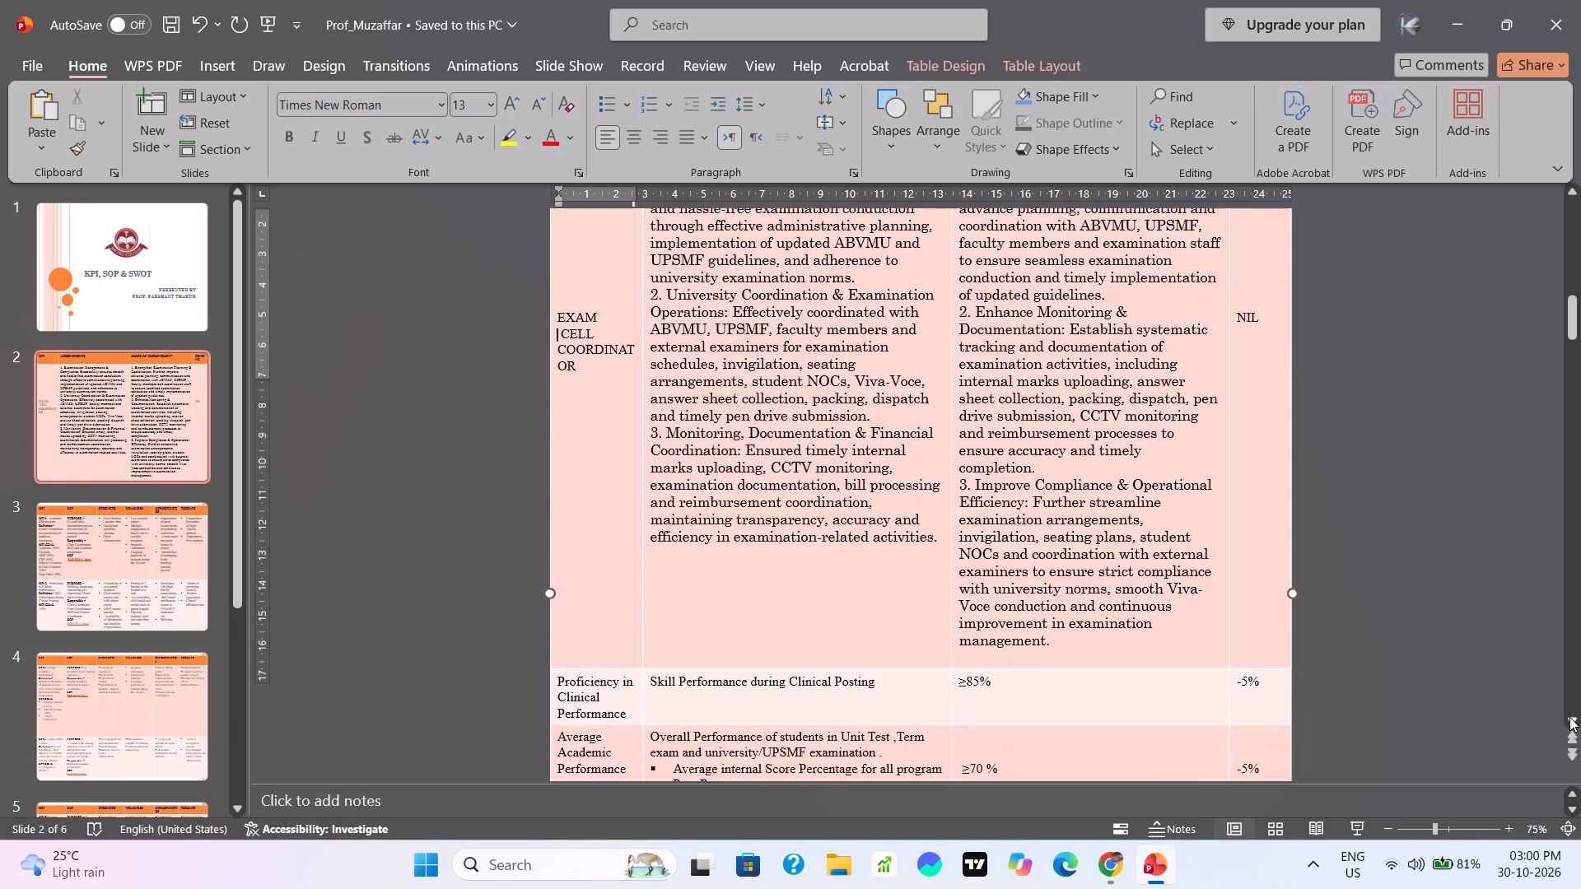
double_click(1569, 717)
triple_click(1569, 717)
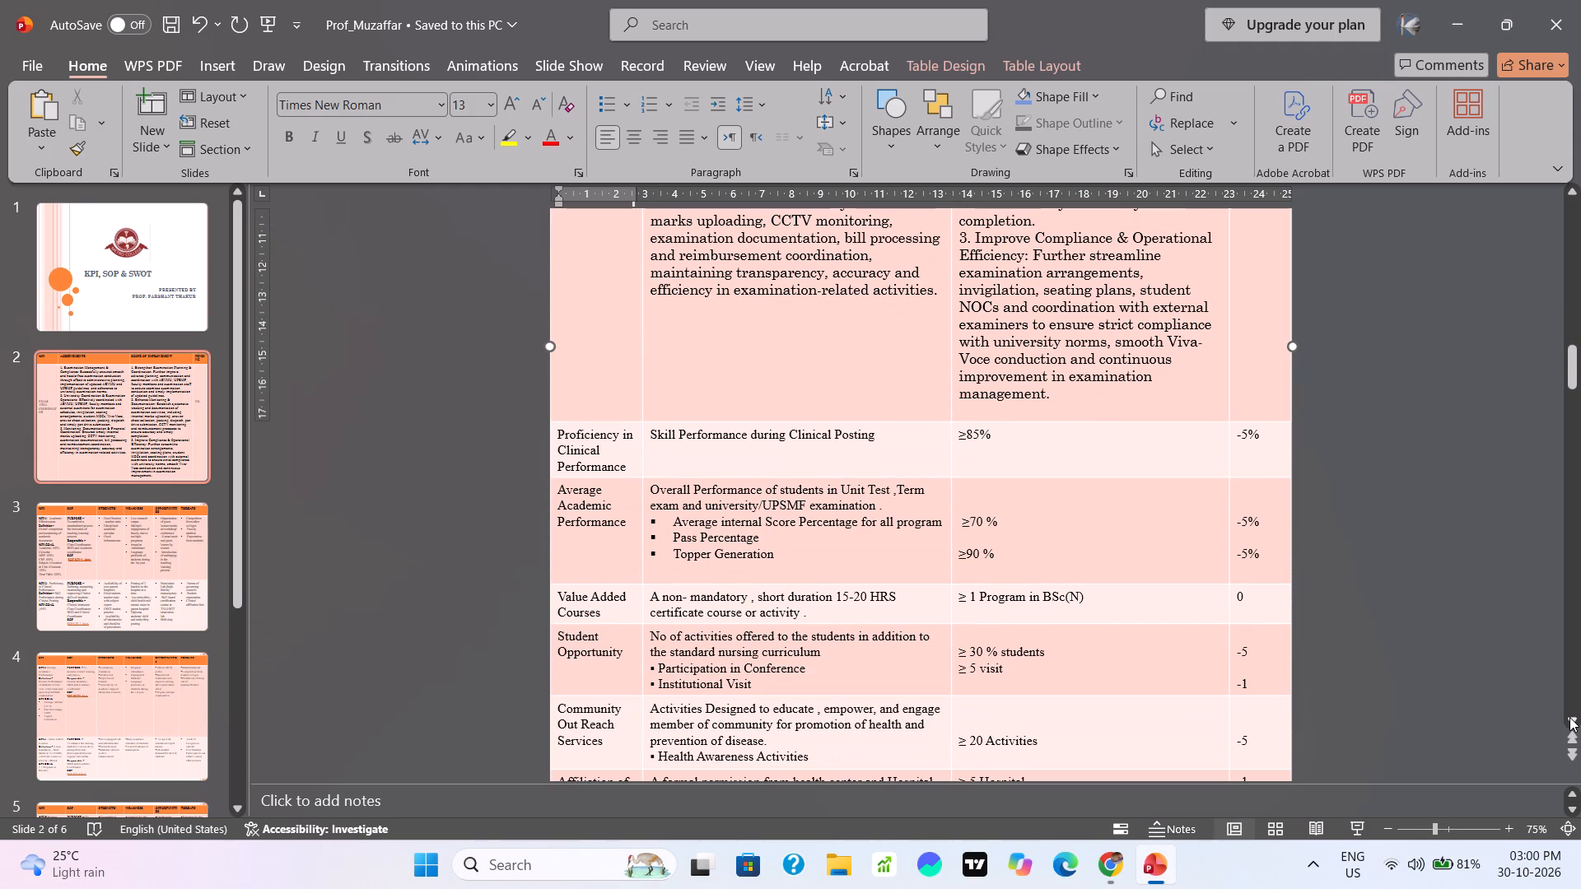
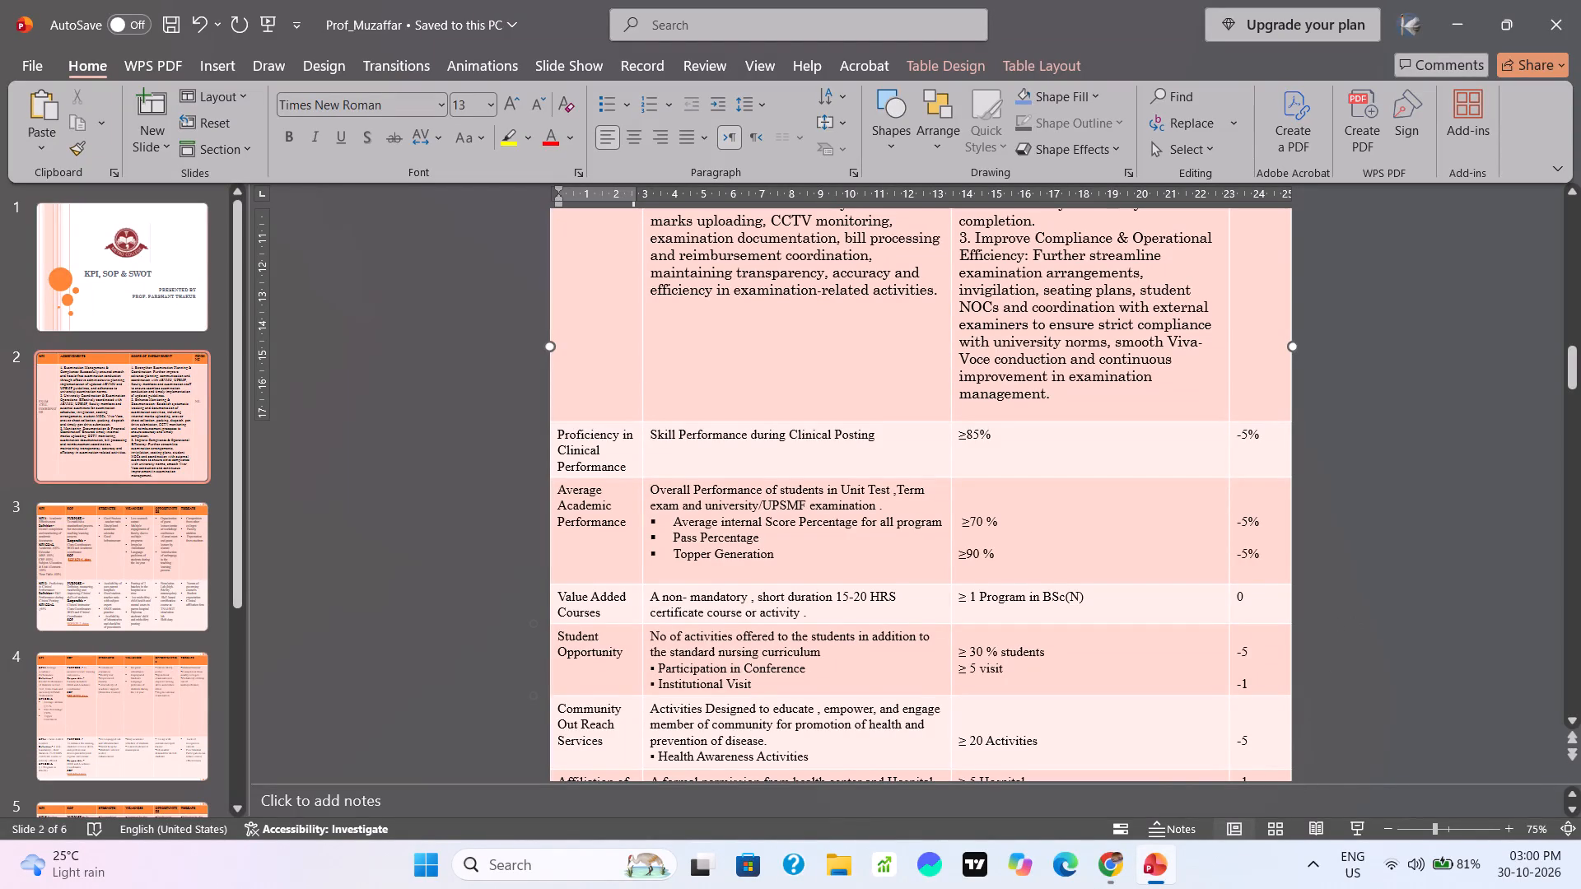
left_click(1162, 859)
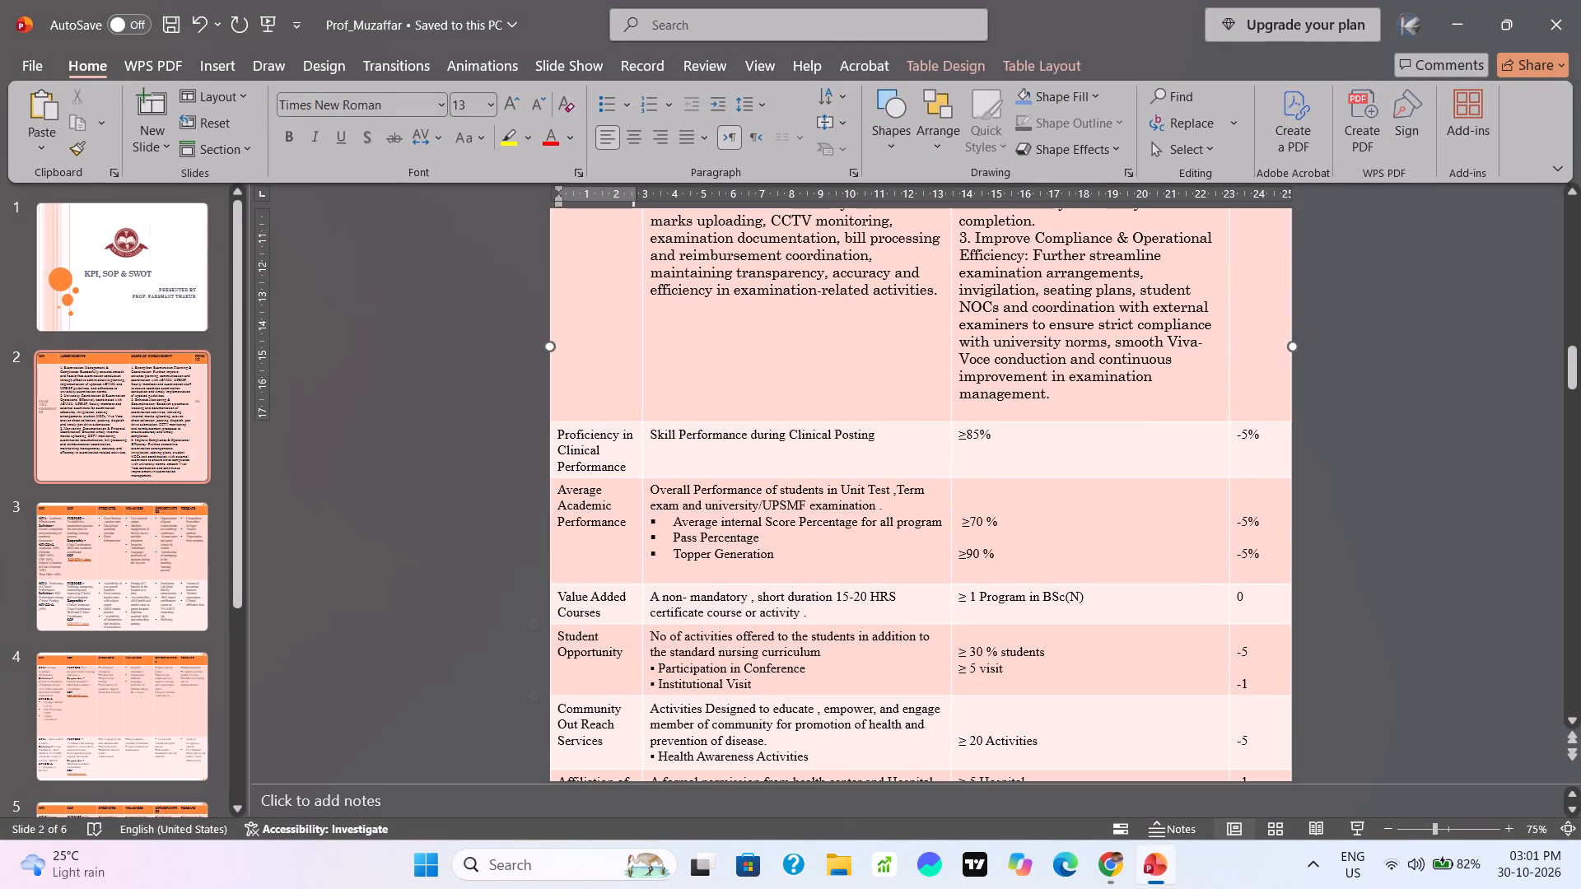
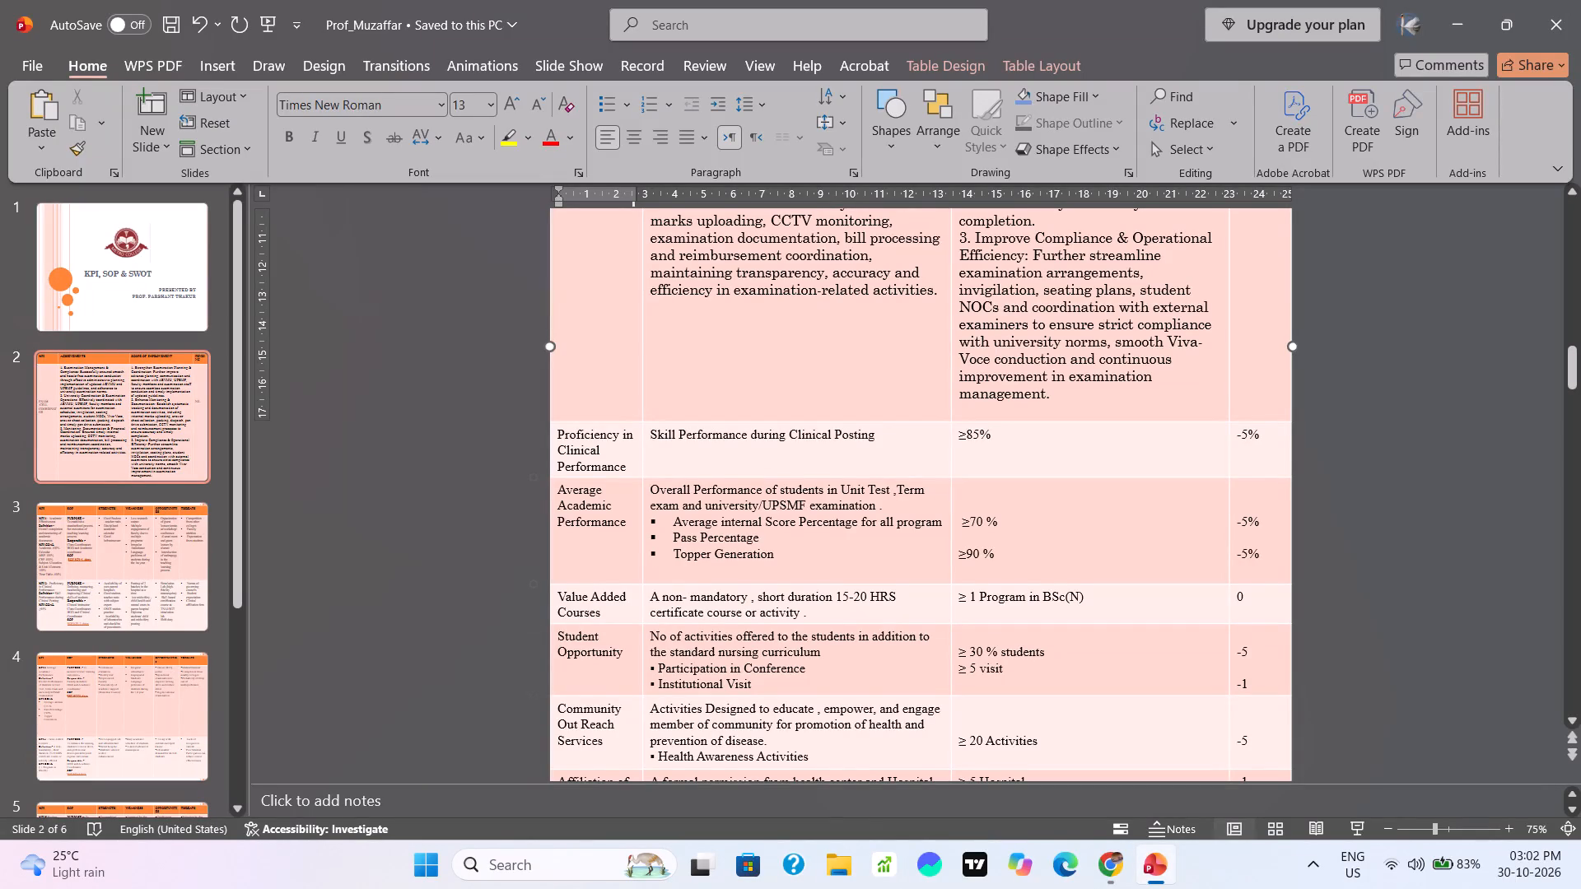
Replace the "Proficiency in Clinical Performance" row label in the slide 2 table with "Being an HOD".
left_click_drag(631, 468, 582, 463)
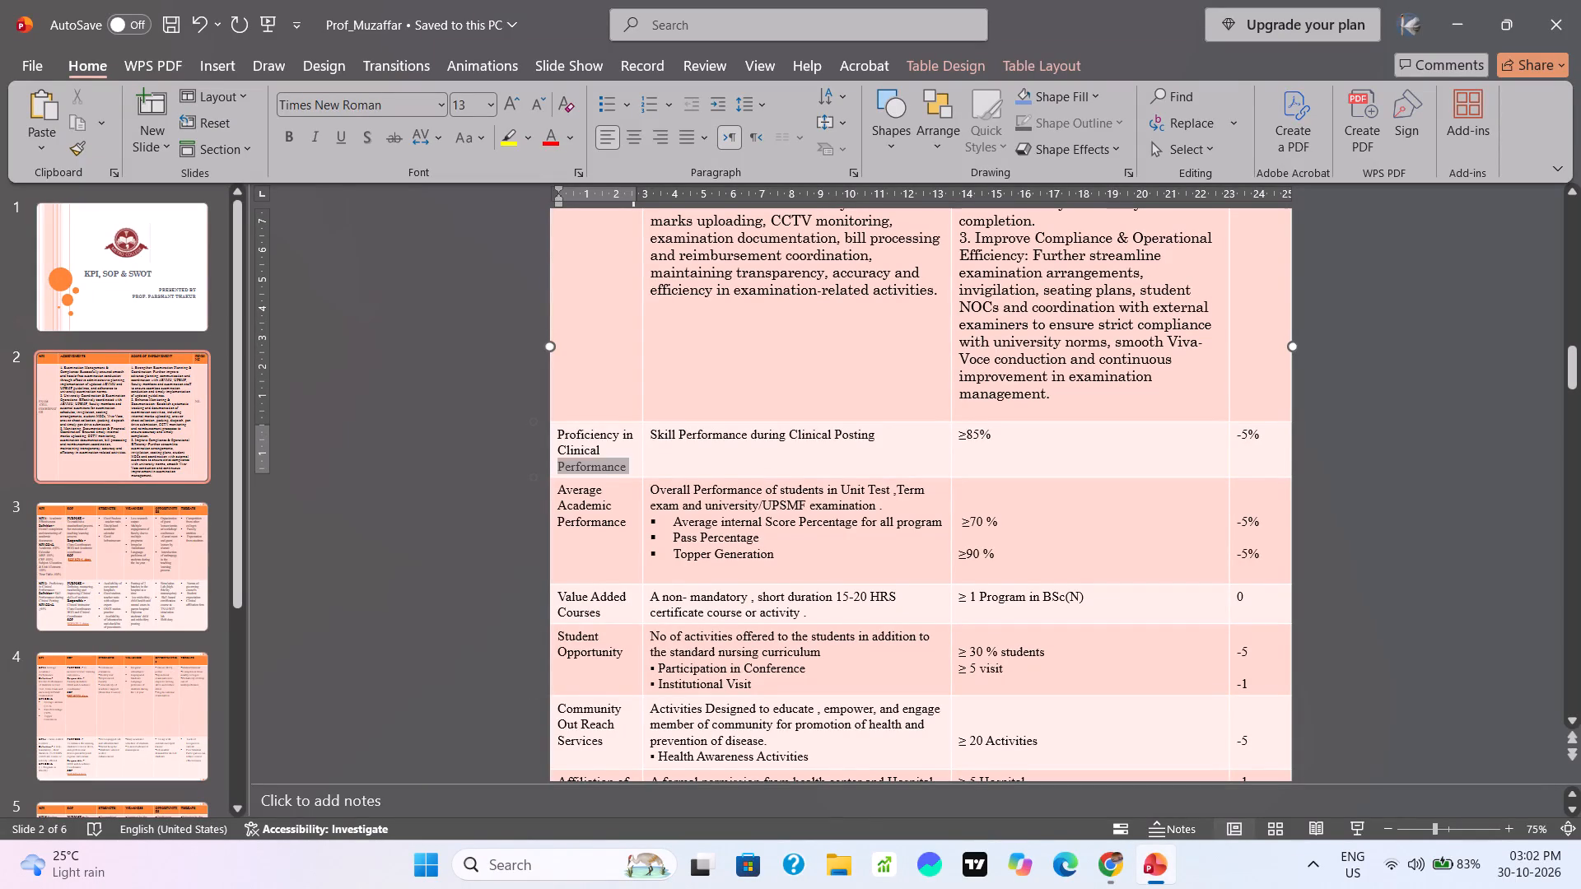
left_click_drag(582, 463, 570, 437)
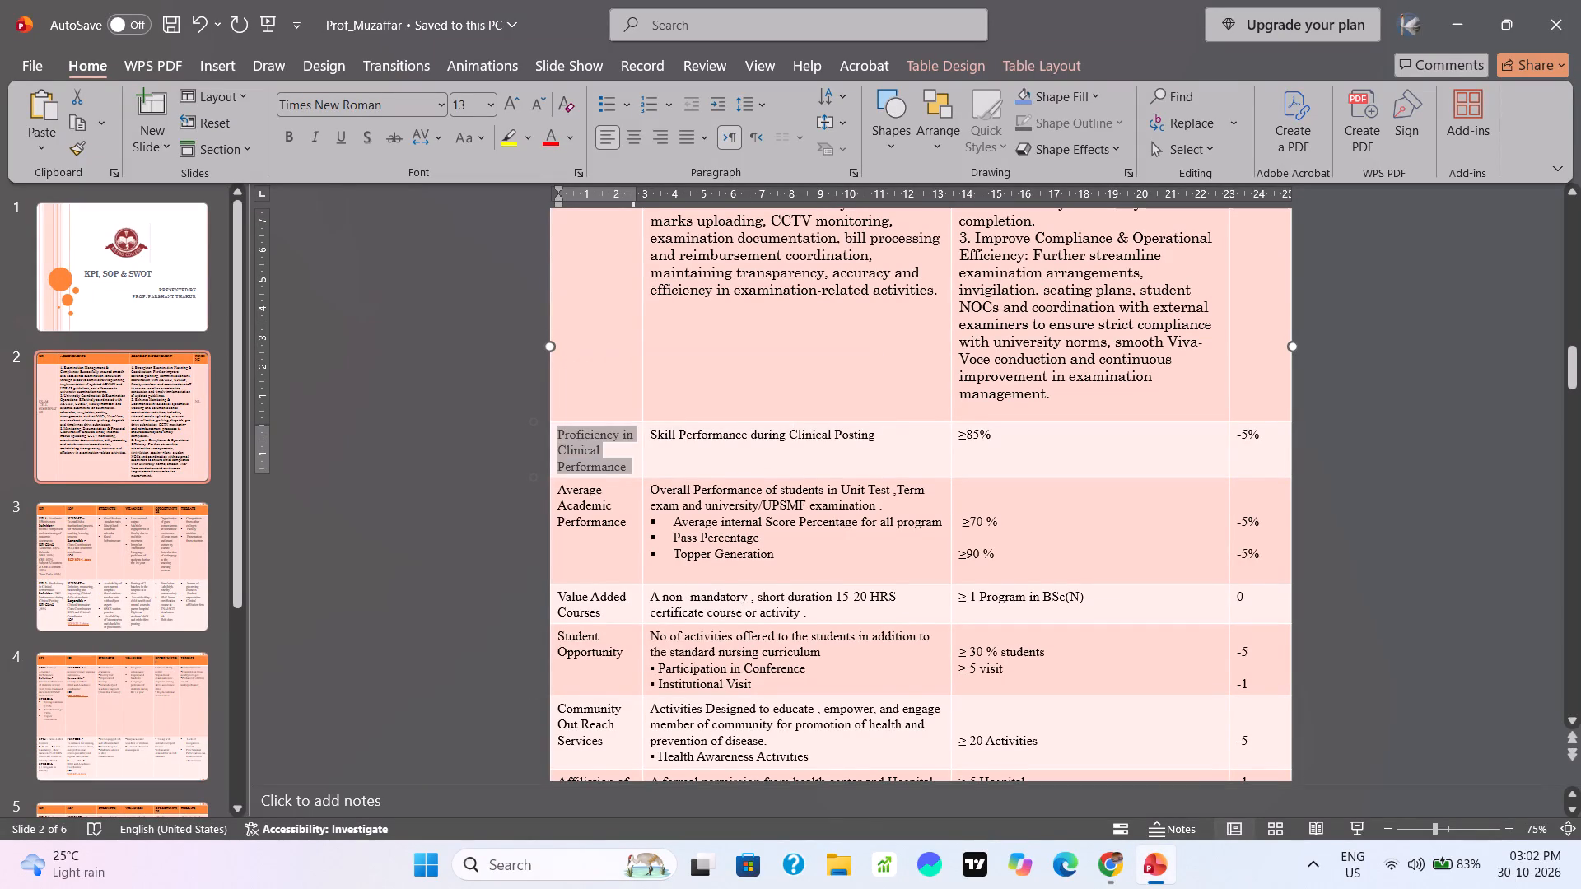
type("Being")
key("space")
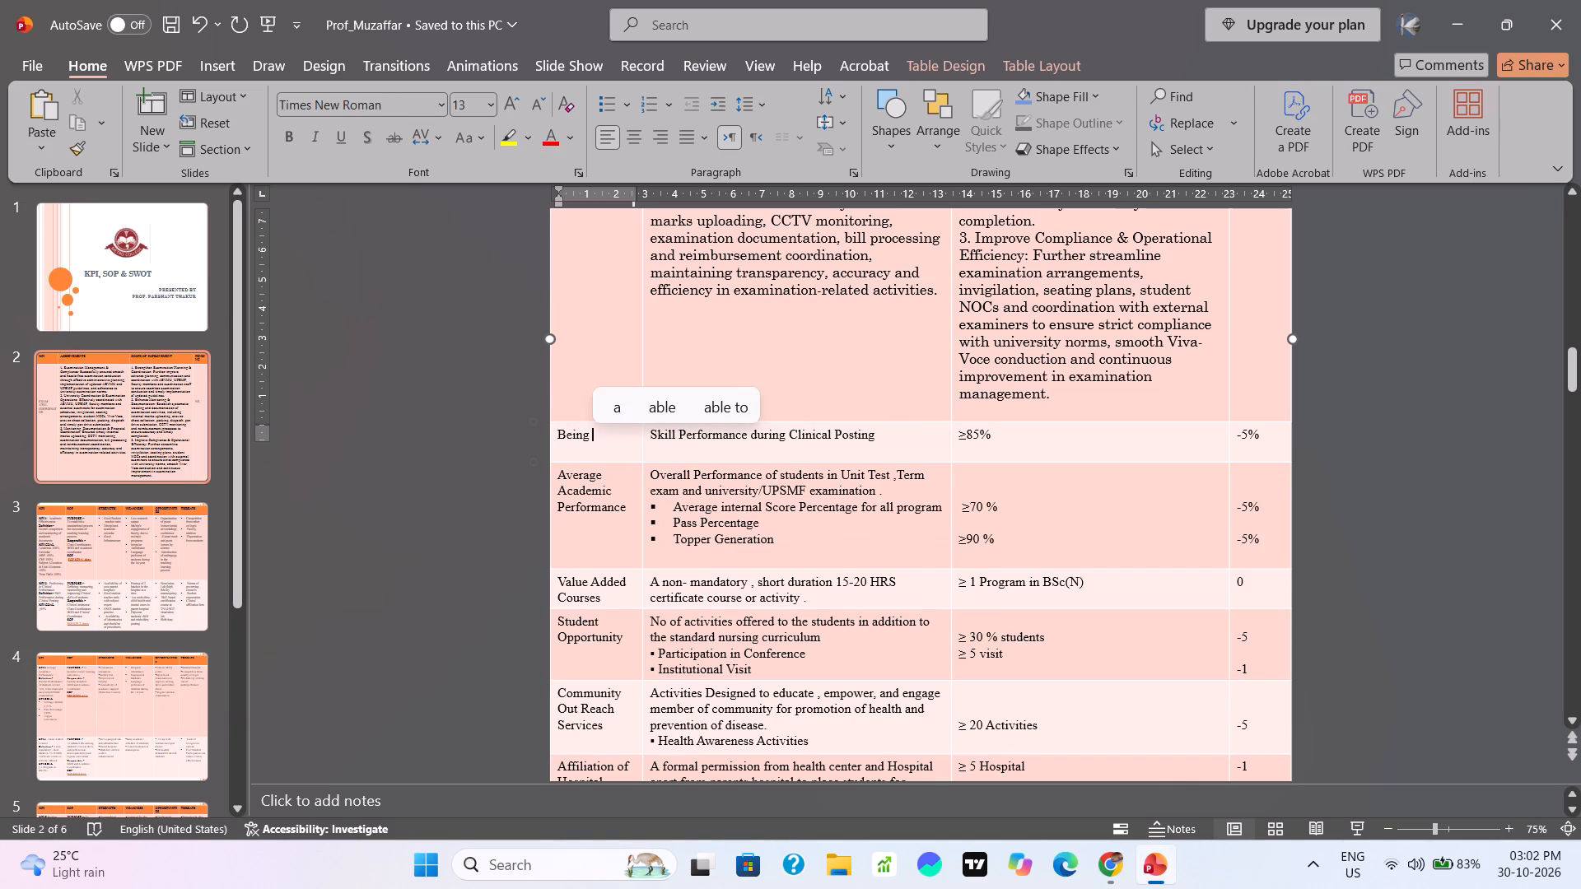
type("an HOD")
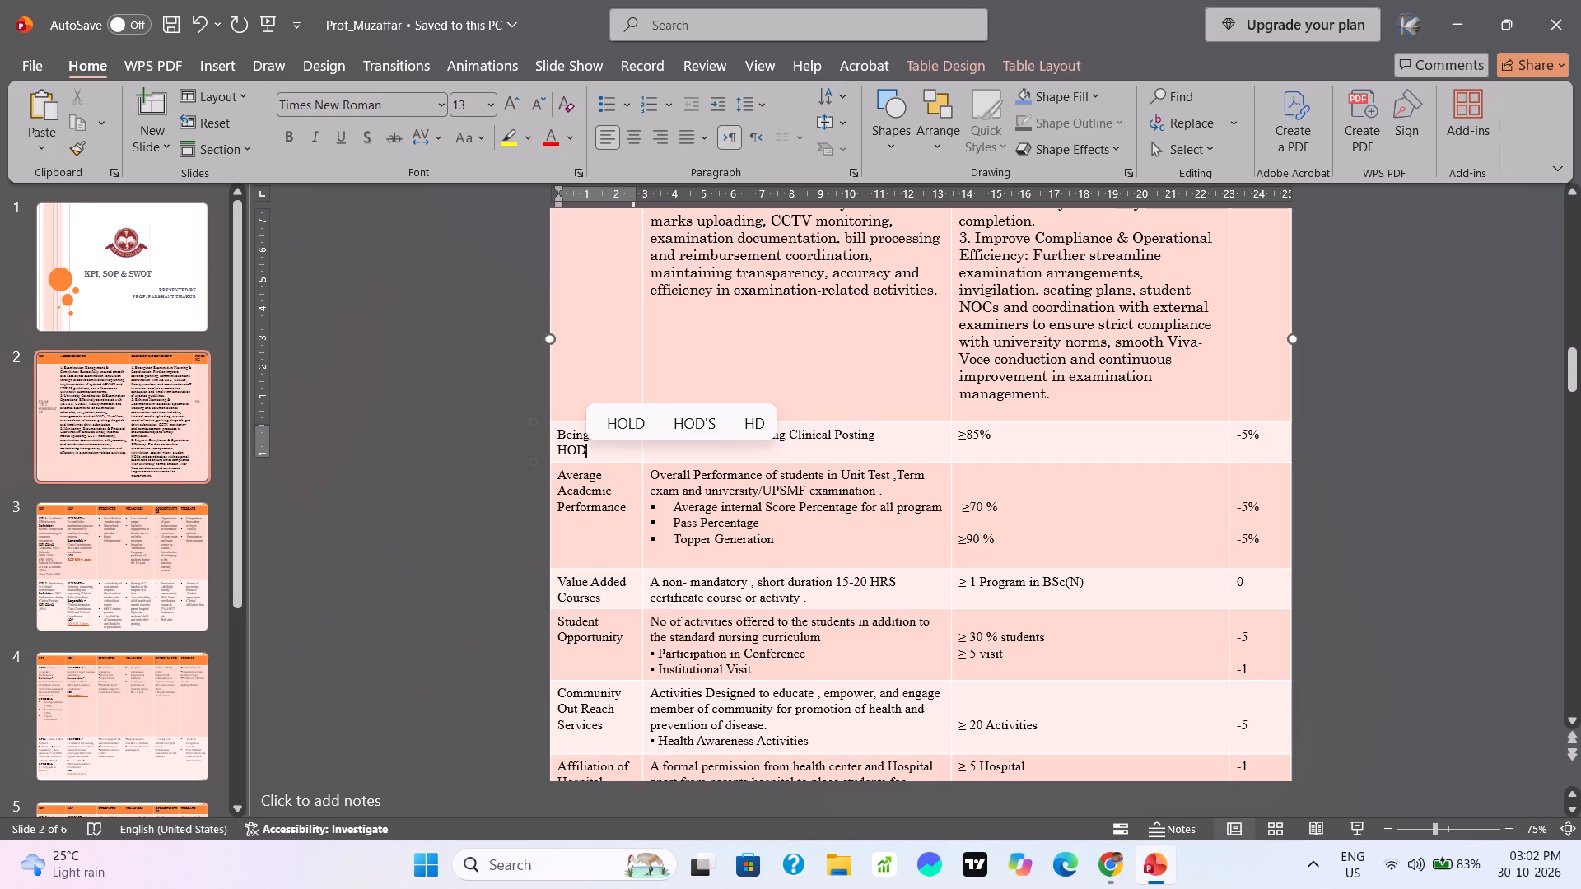
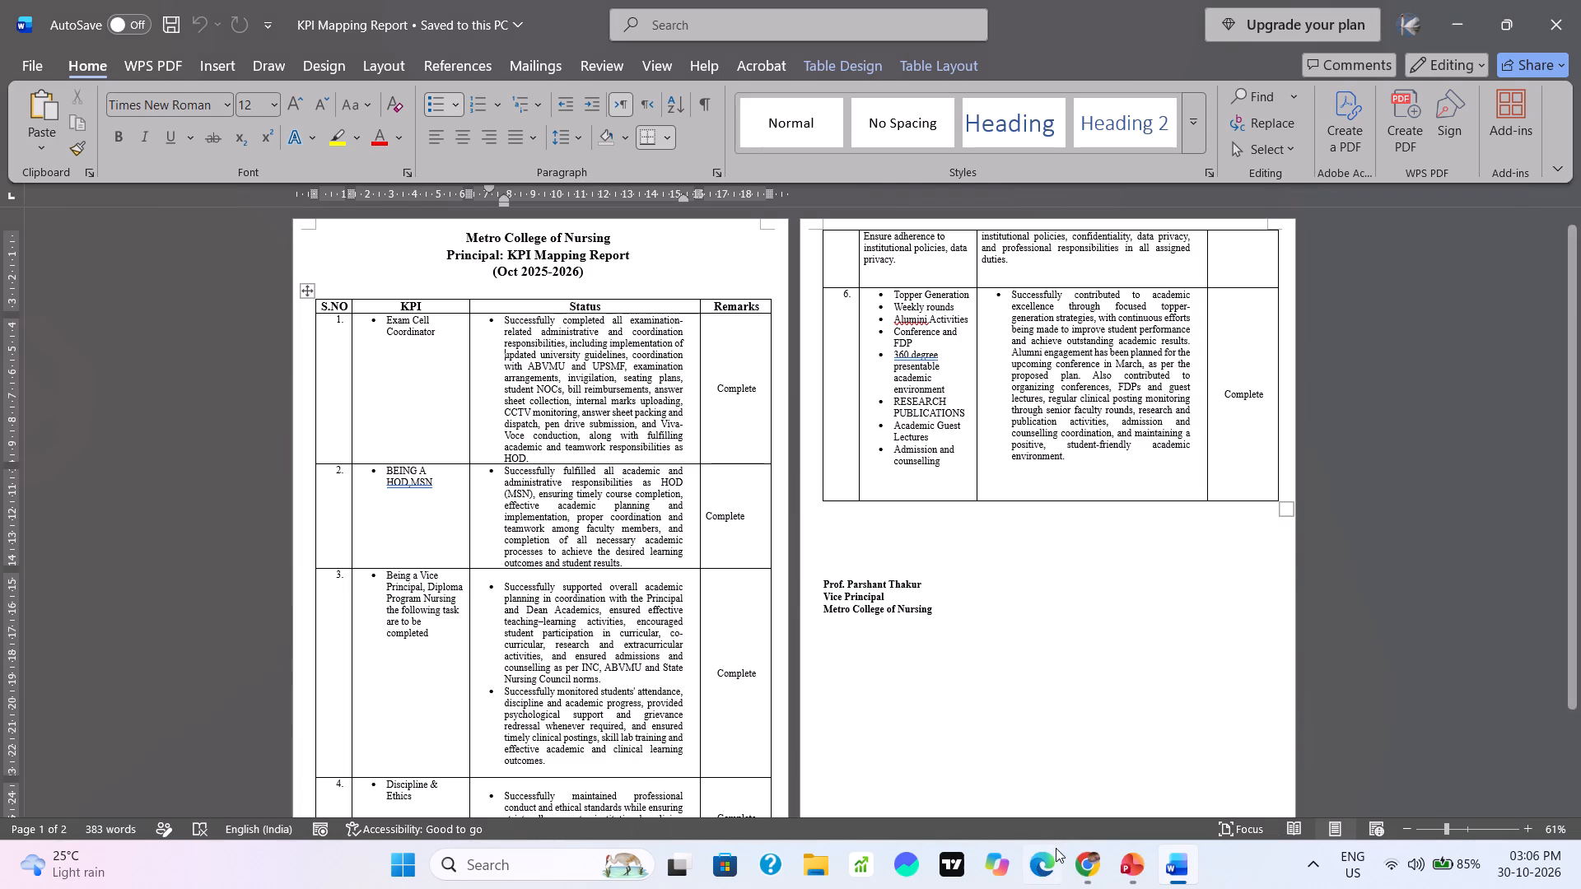
Switch to the presentation, review the Exam Cell Coordinator row of the slide 2 table, and return to the Word report.
left_click(1129, 877)
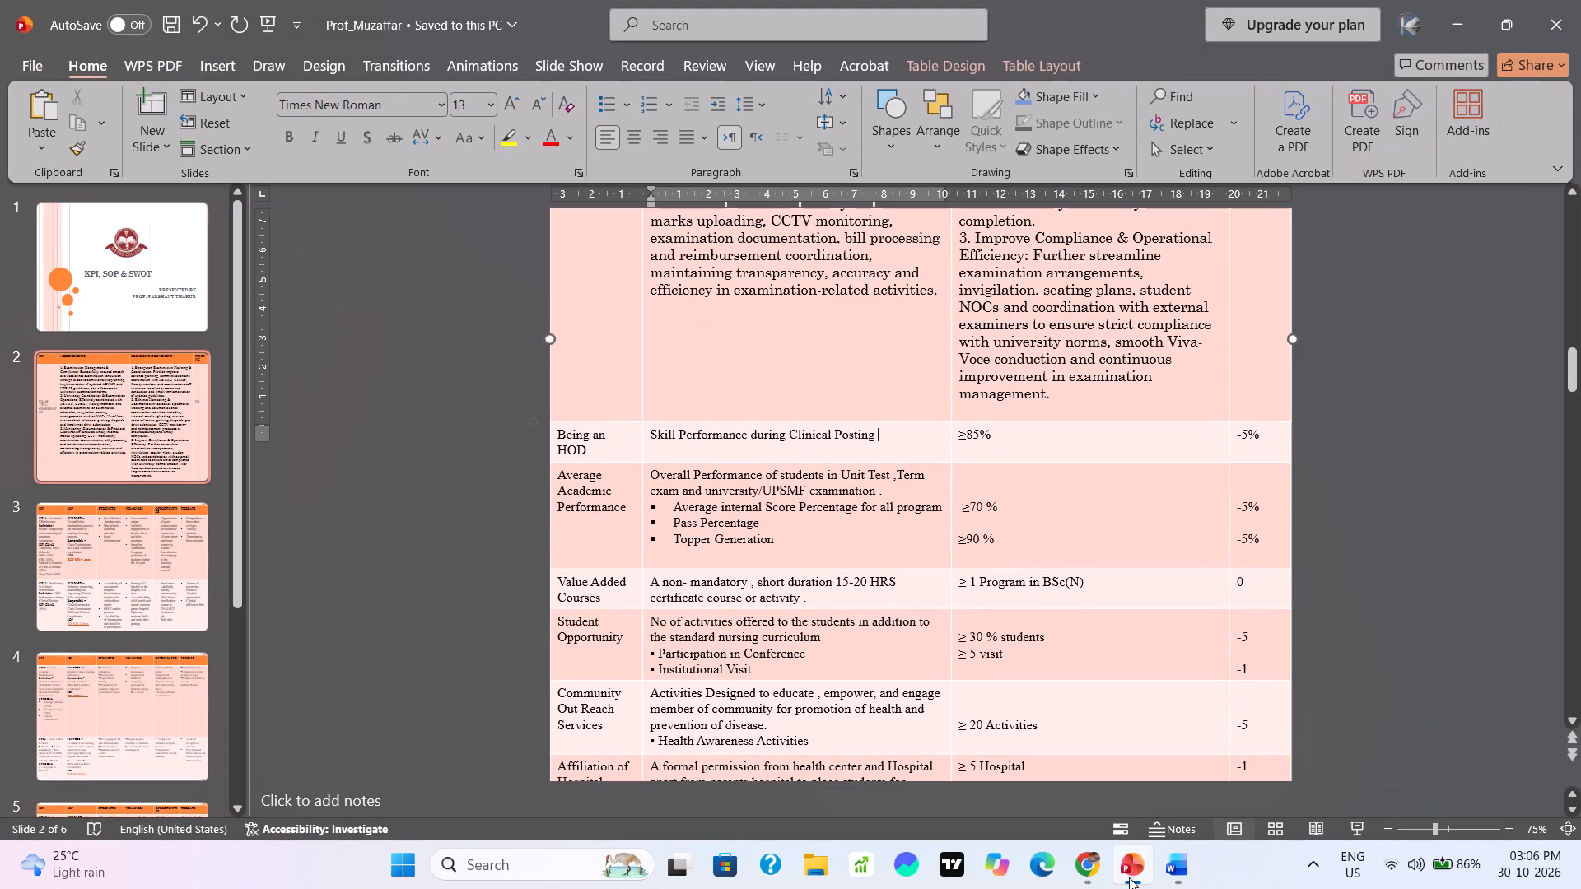
left_click_drag(1575, 359, 1574, 333)
left_click(1574, 333)
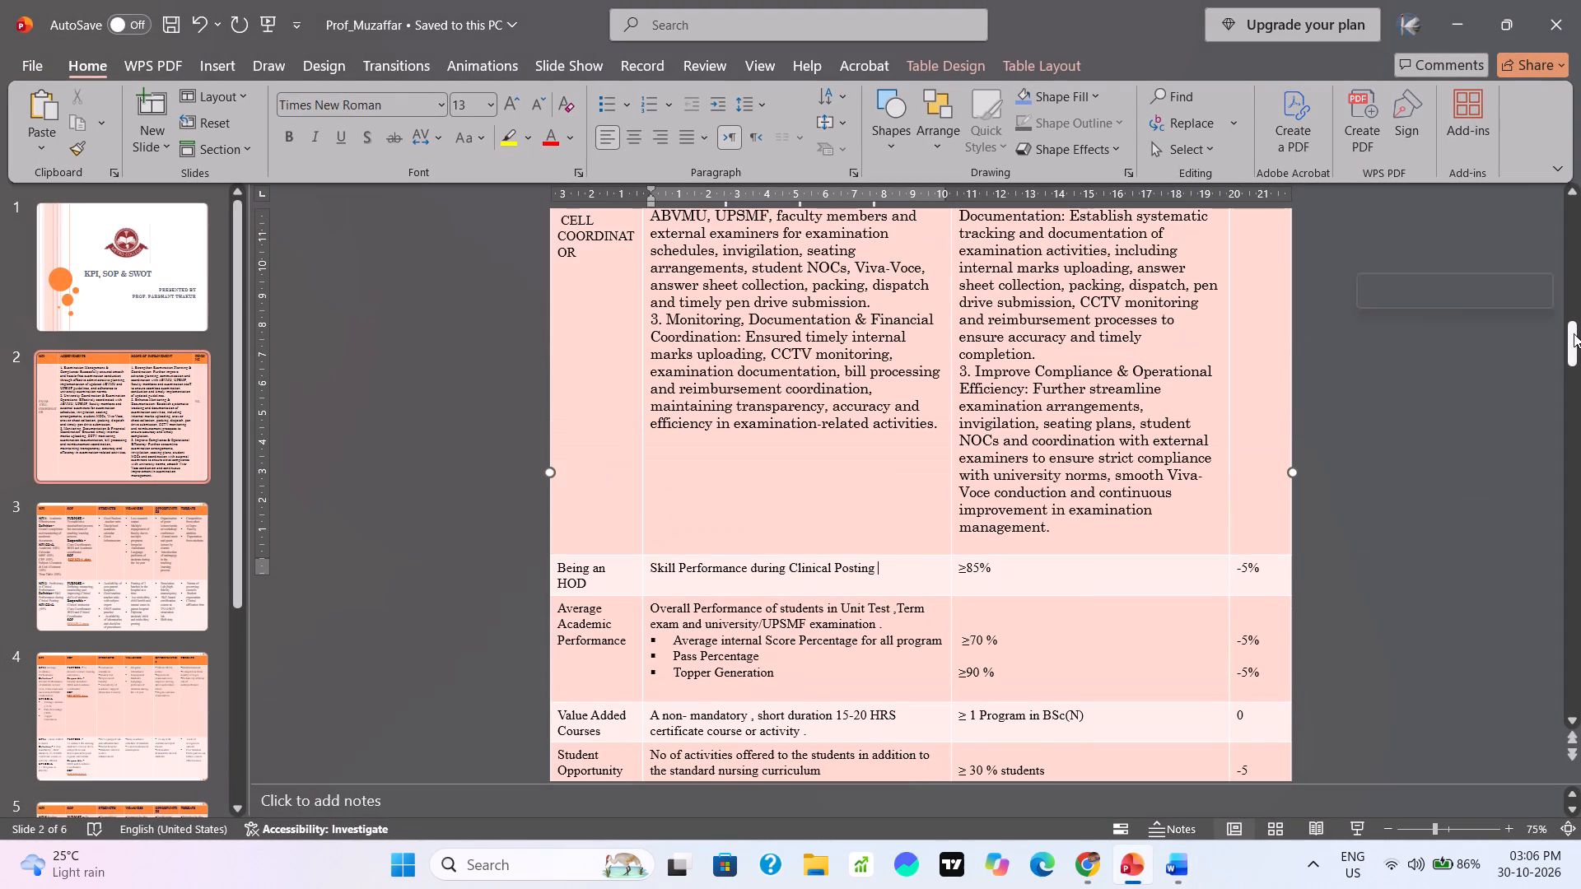
double_click(1573, 189)
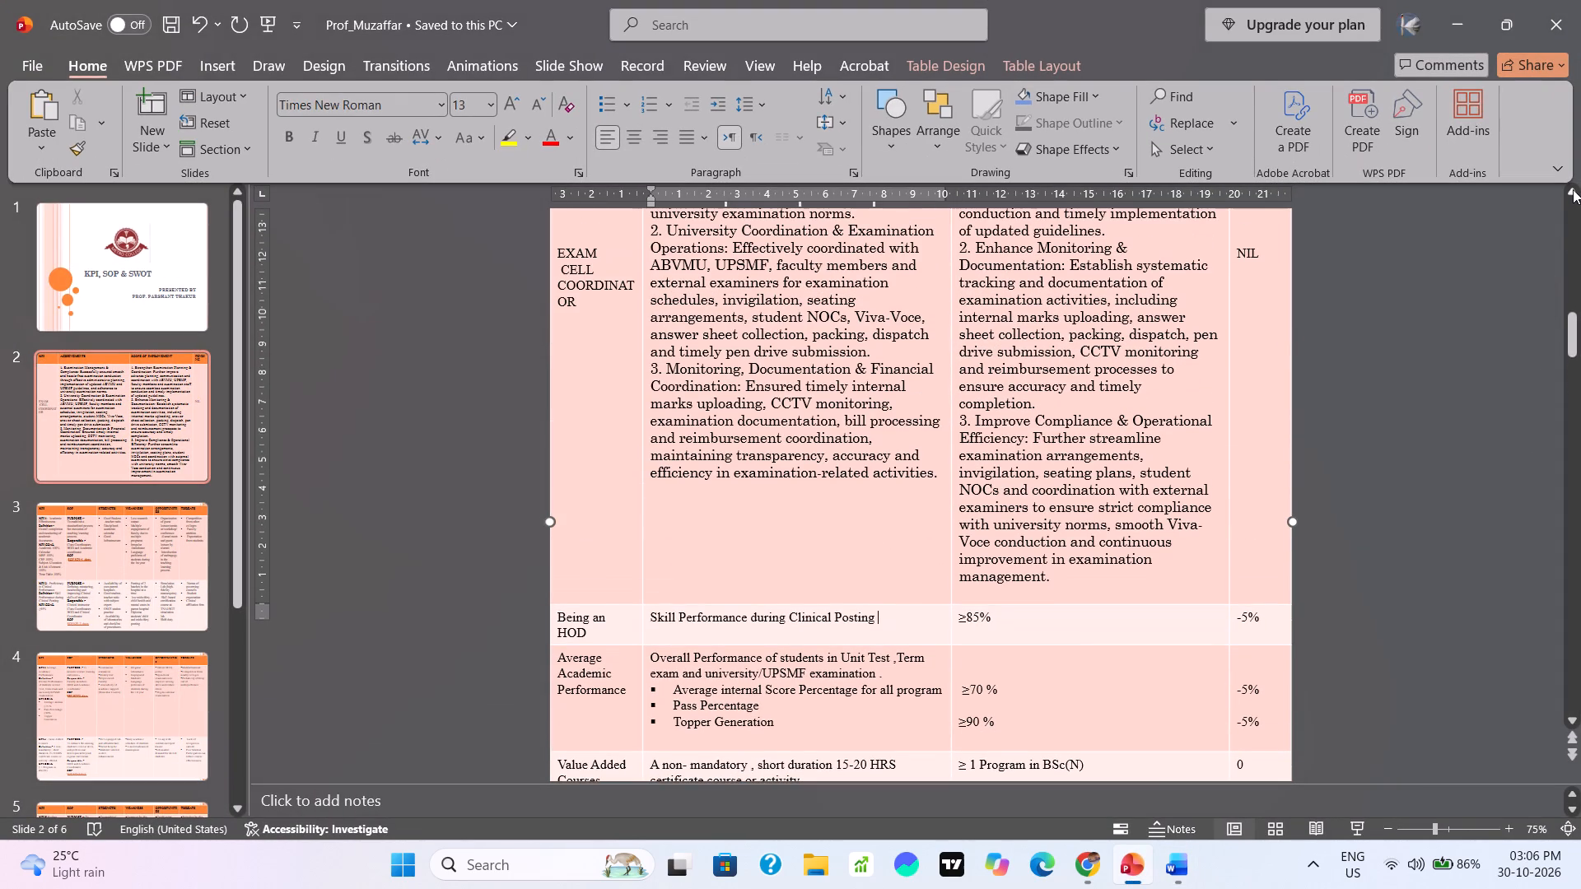
double_click(1573, 189)
triple_click(1573, 189)
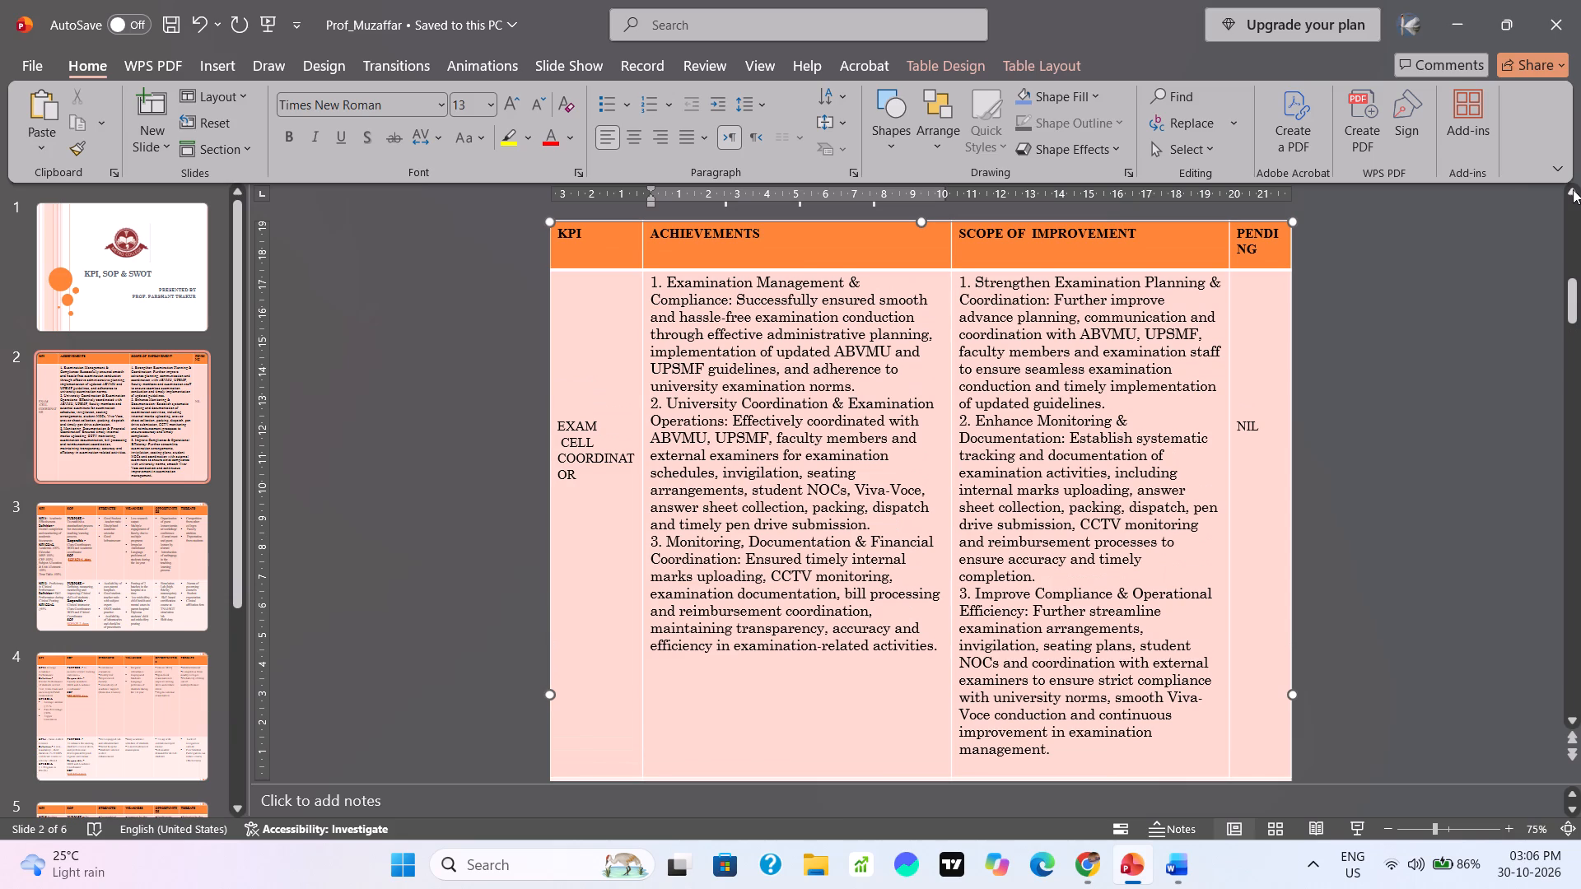
left_click(1454, 7)
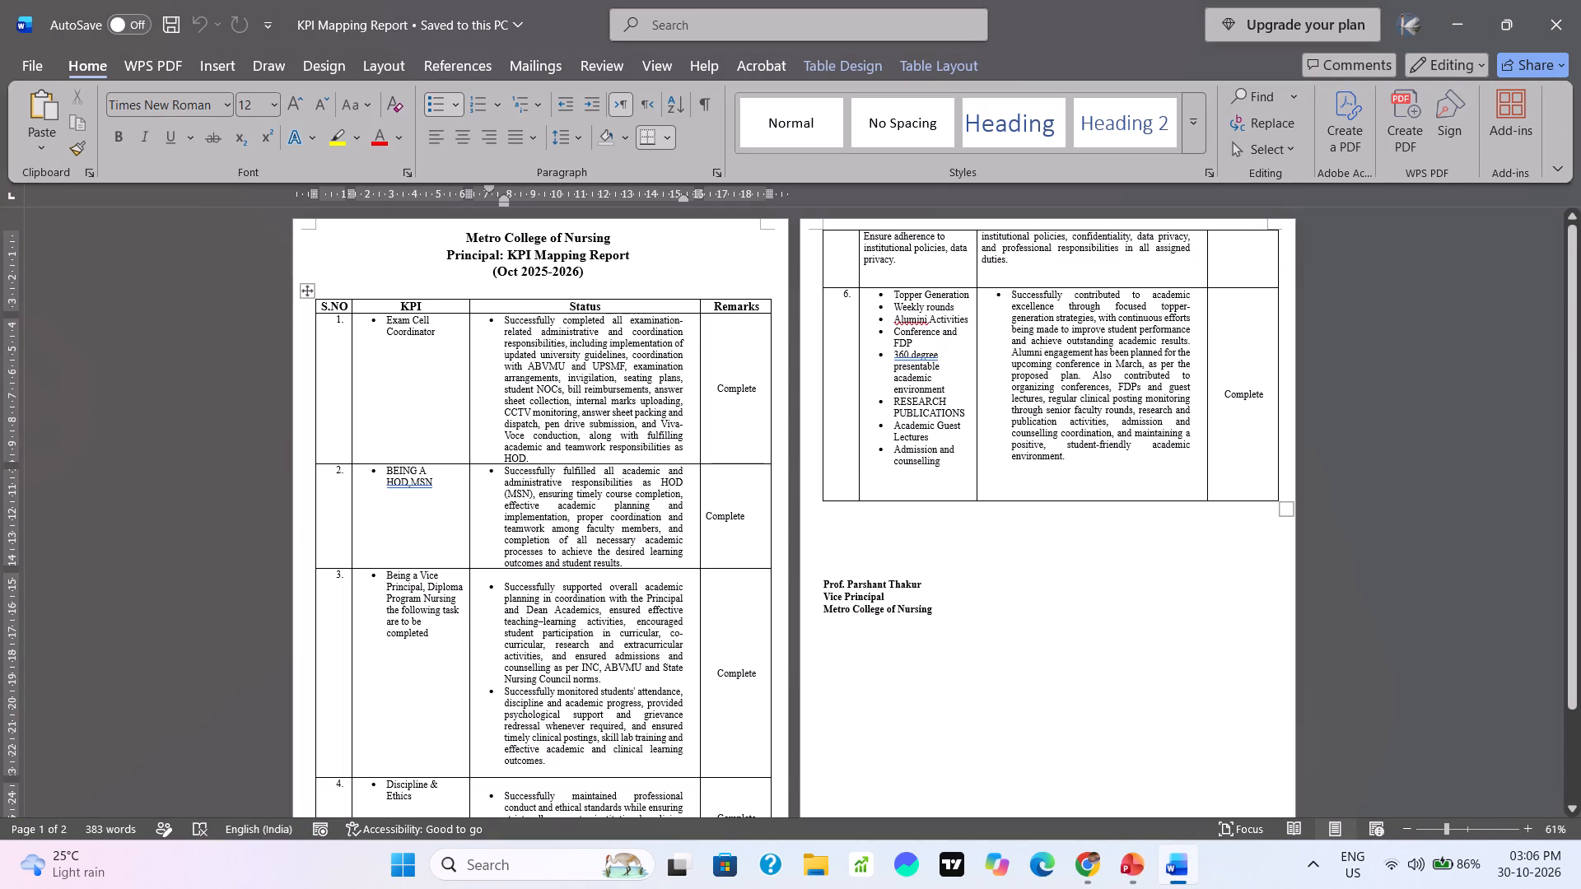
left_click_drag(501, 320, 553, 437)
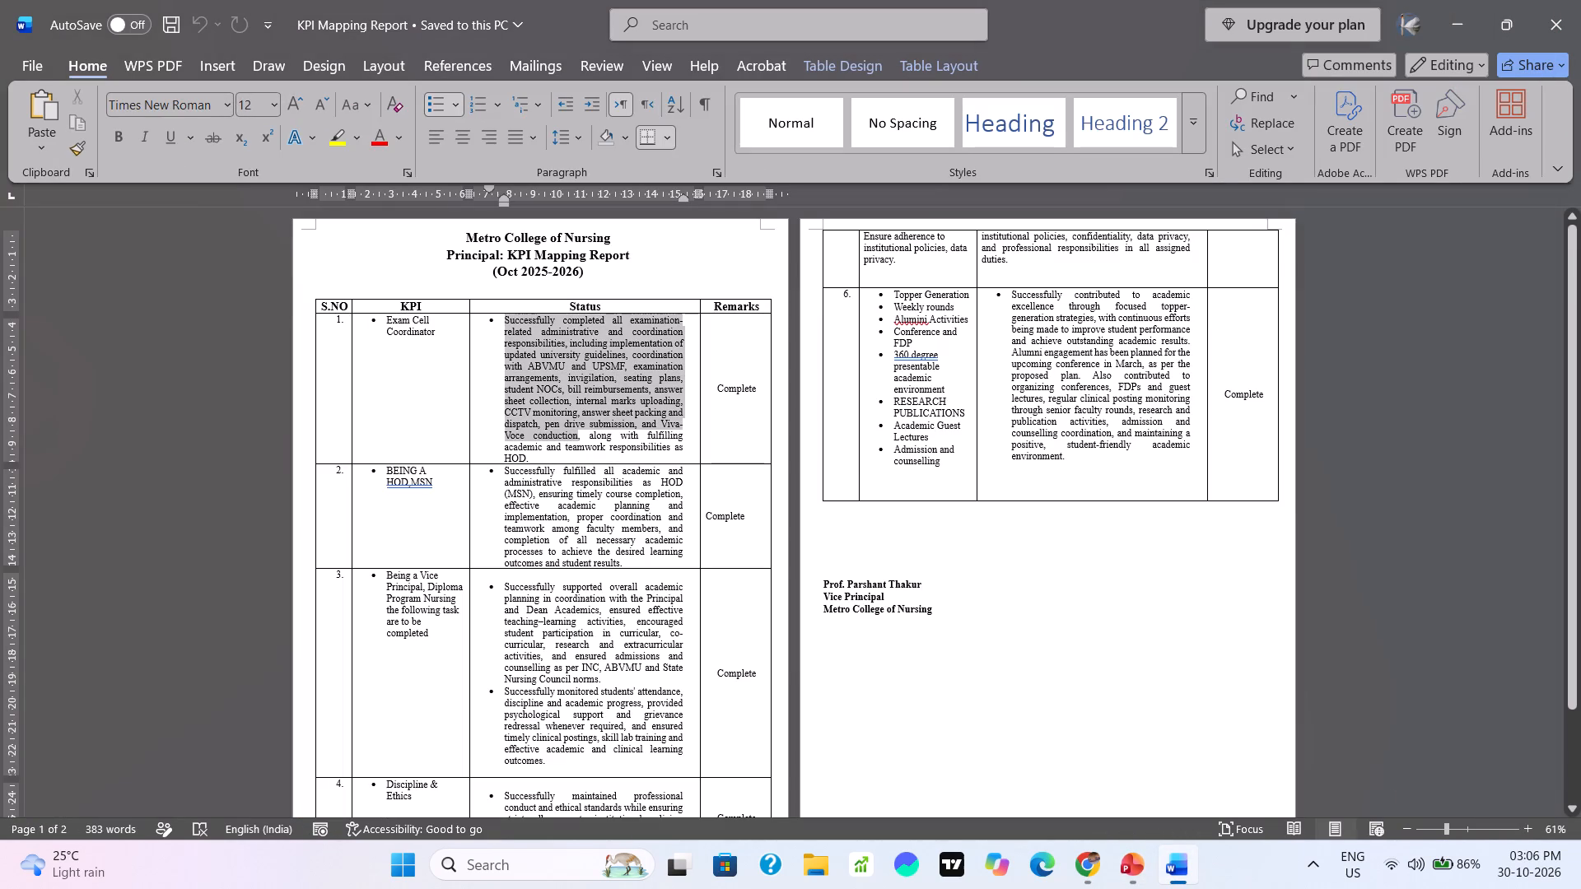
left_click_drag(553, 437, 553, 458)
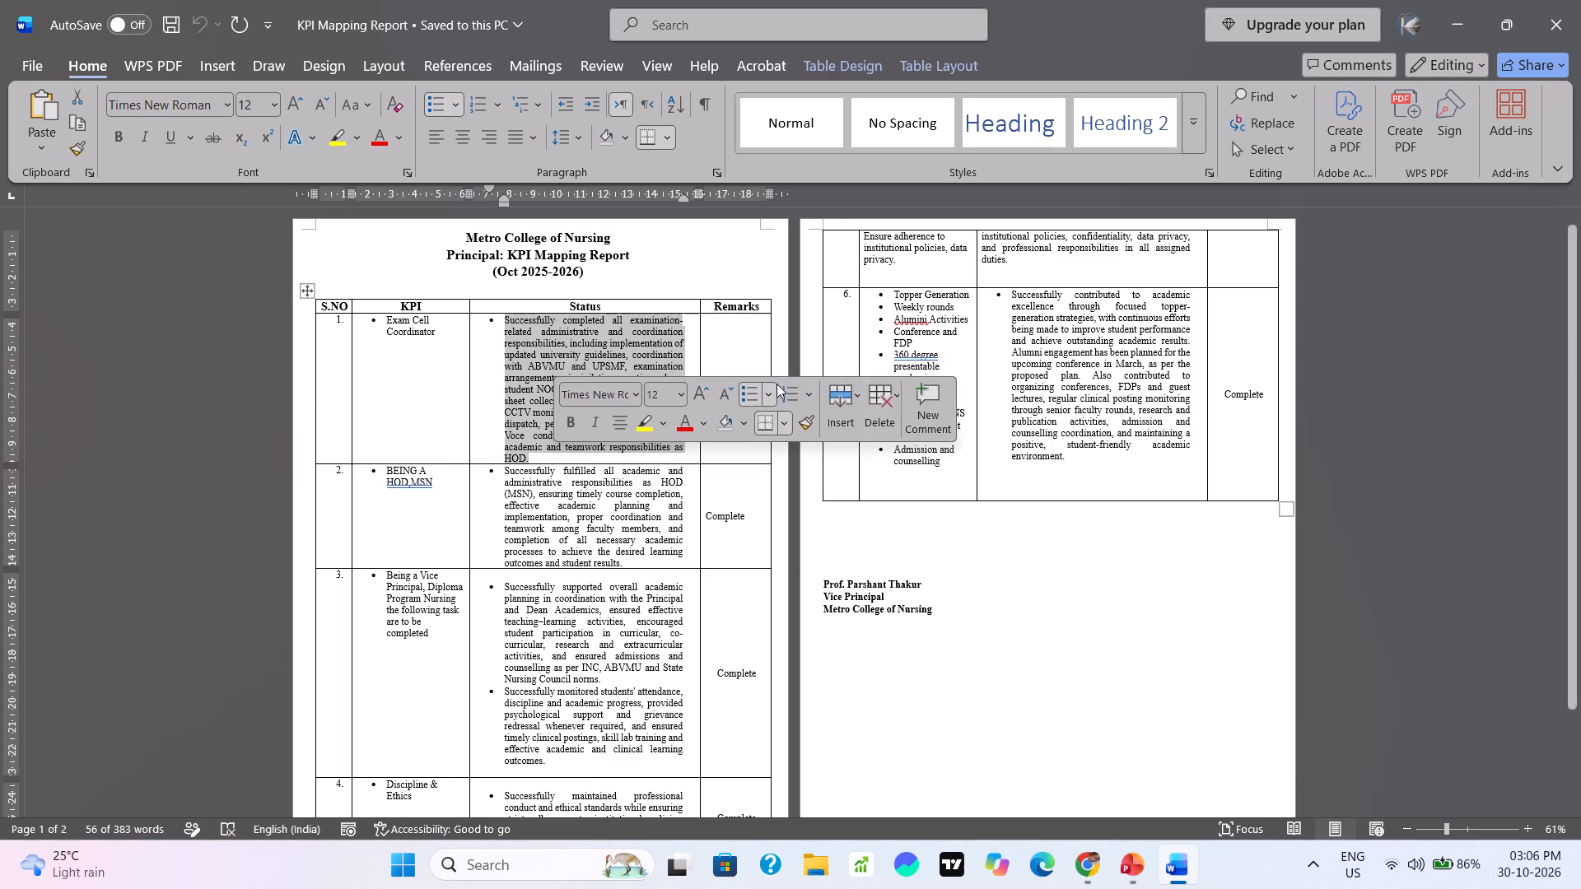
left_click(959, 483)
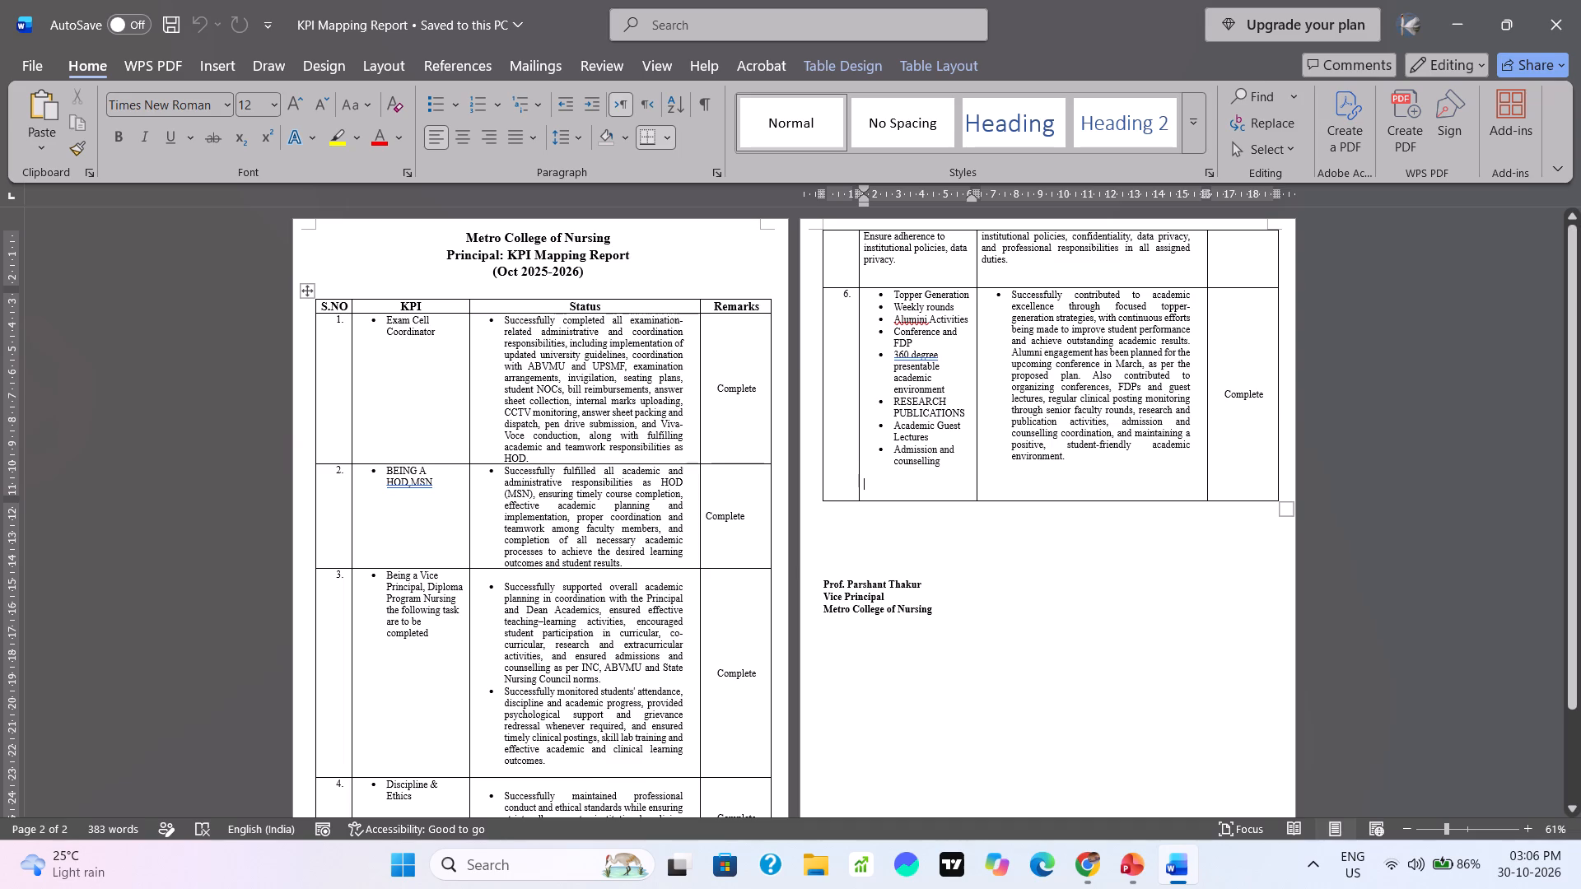
Change "Voce" to "Voice" in the Status text of the report's Exam Cell Coordinator row.
left_click(513, 440)
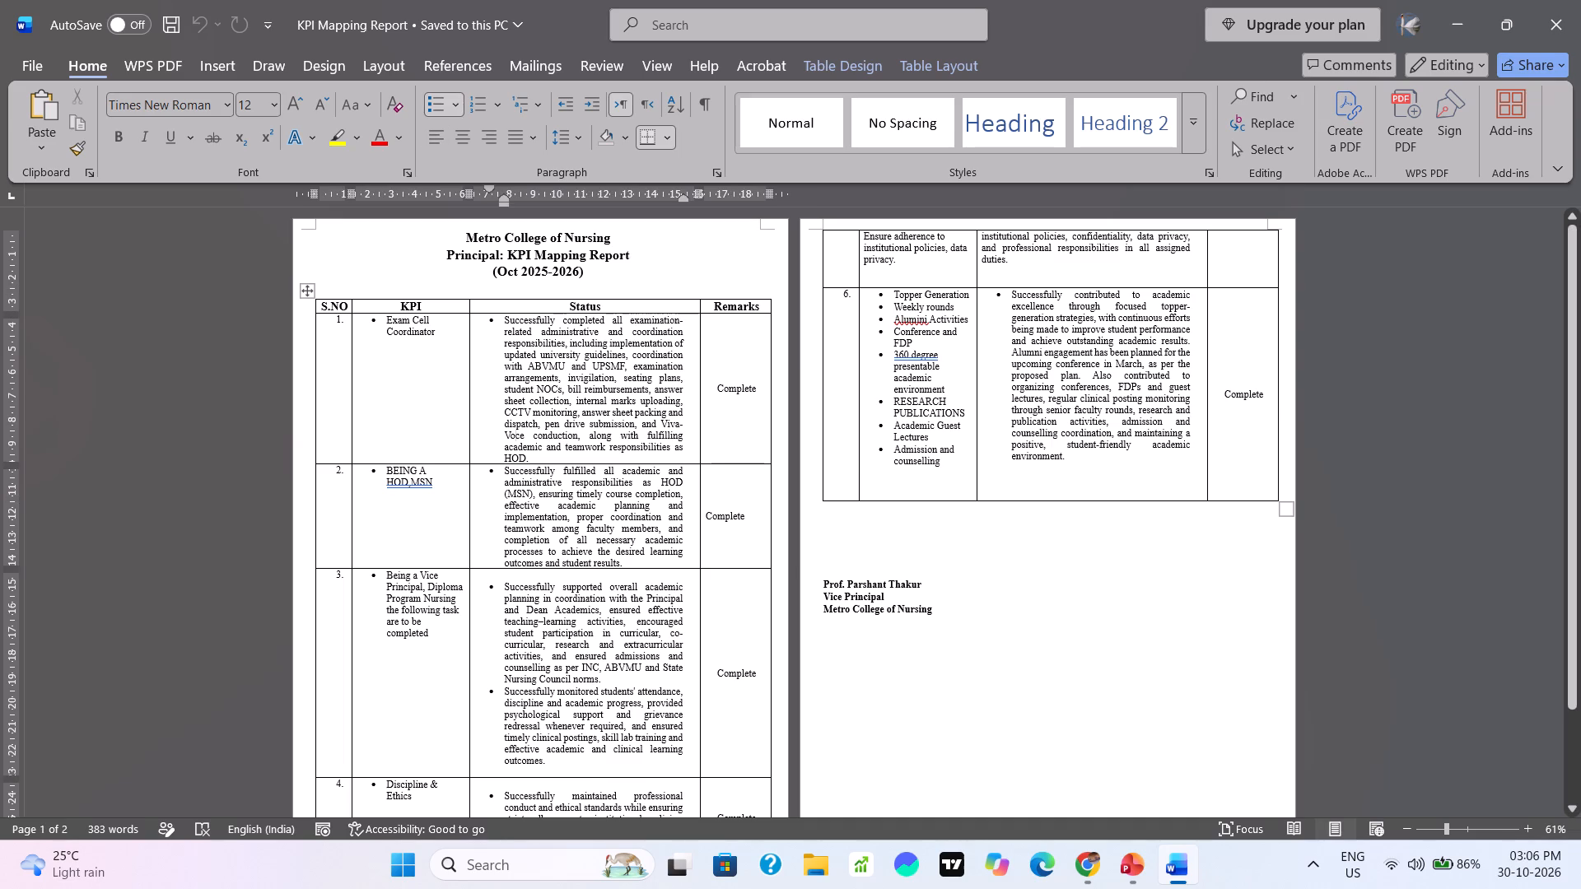
key("i")
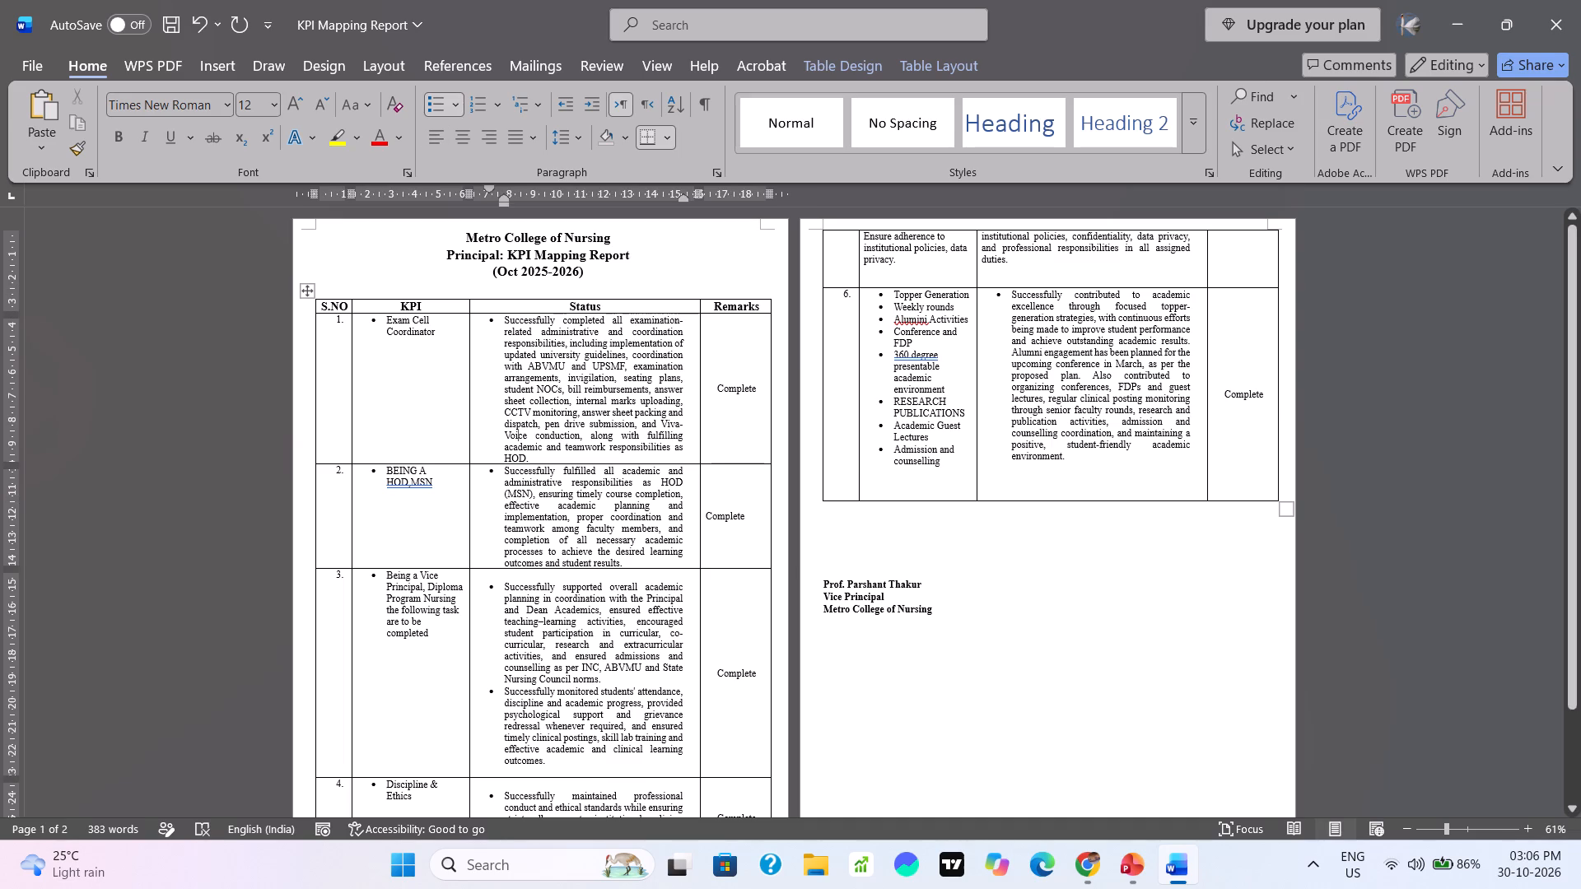
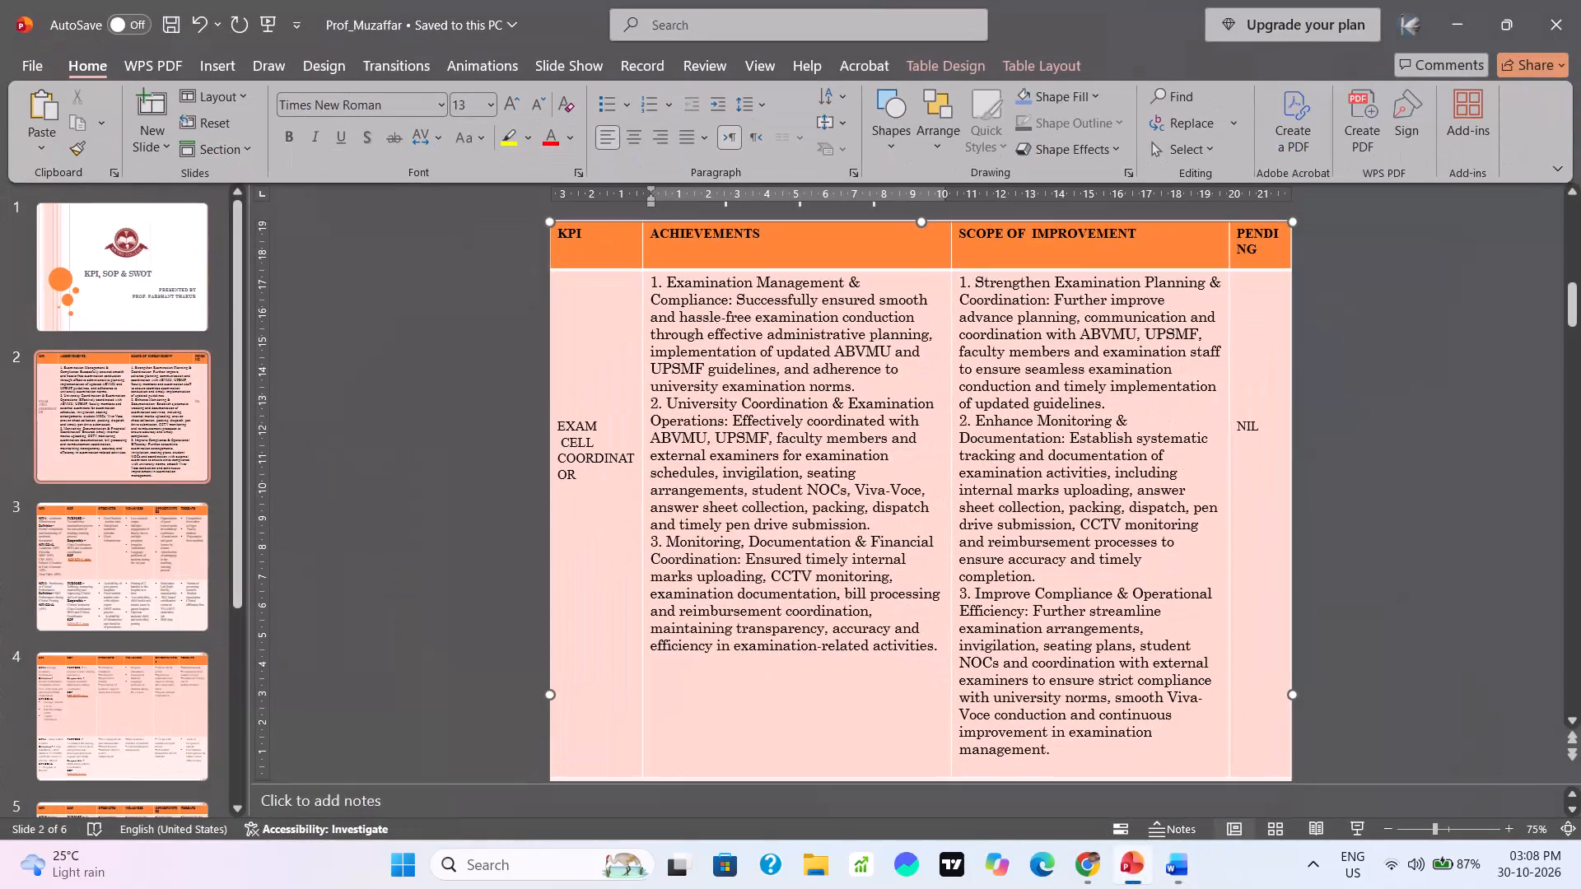
key("alt+Tab")
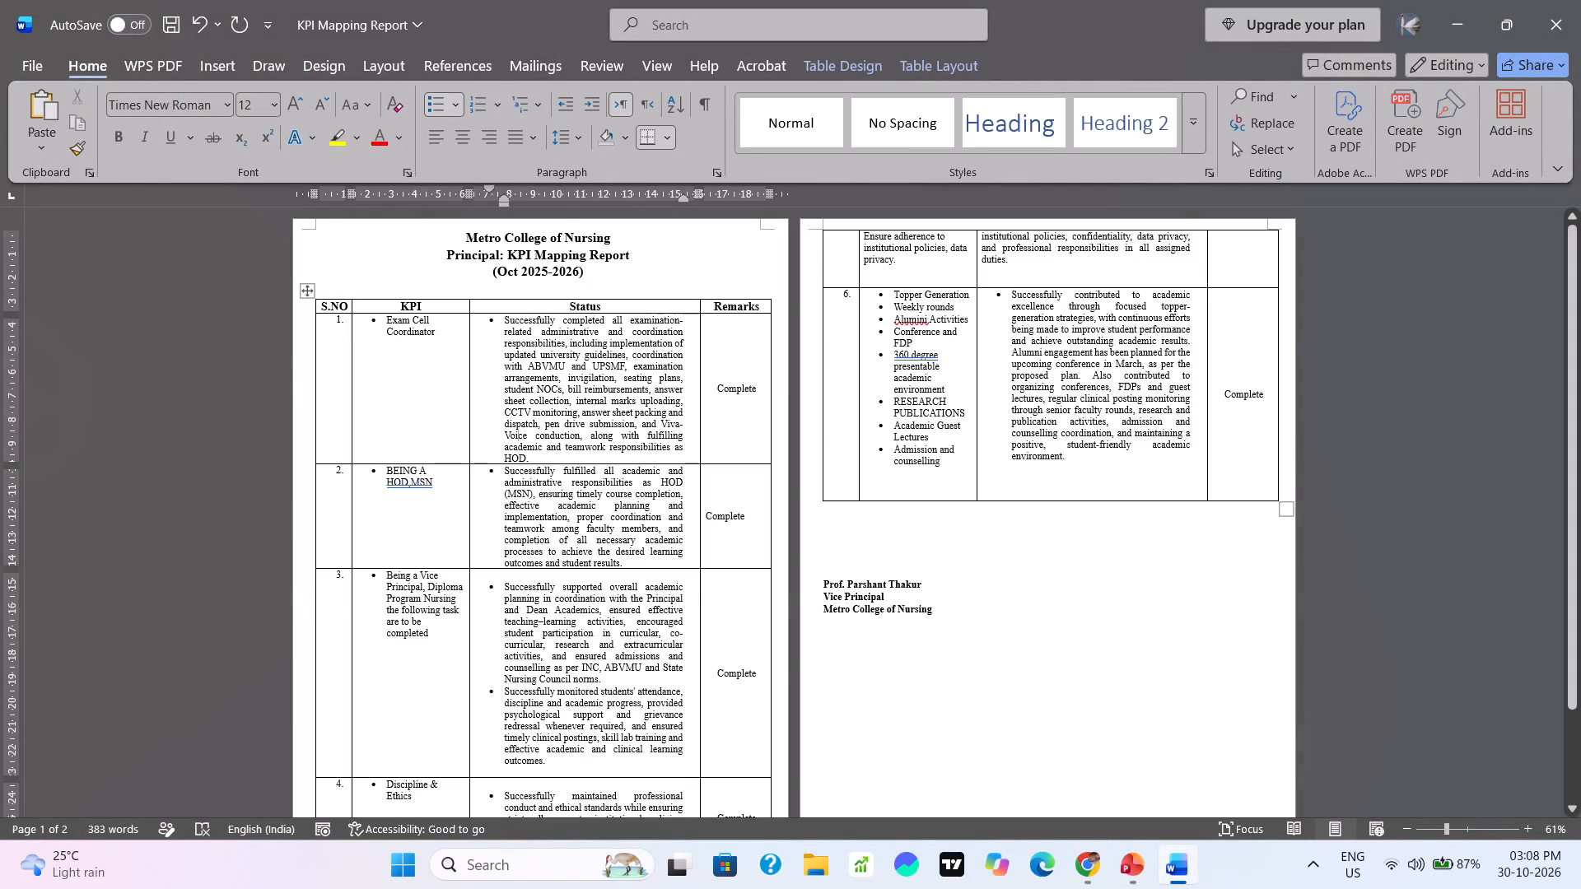
key("alt+Tab")
key("alt+Tab")
key("alt+Tab")
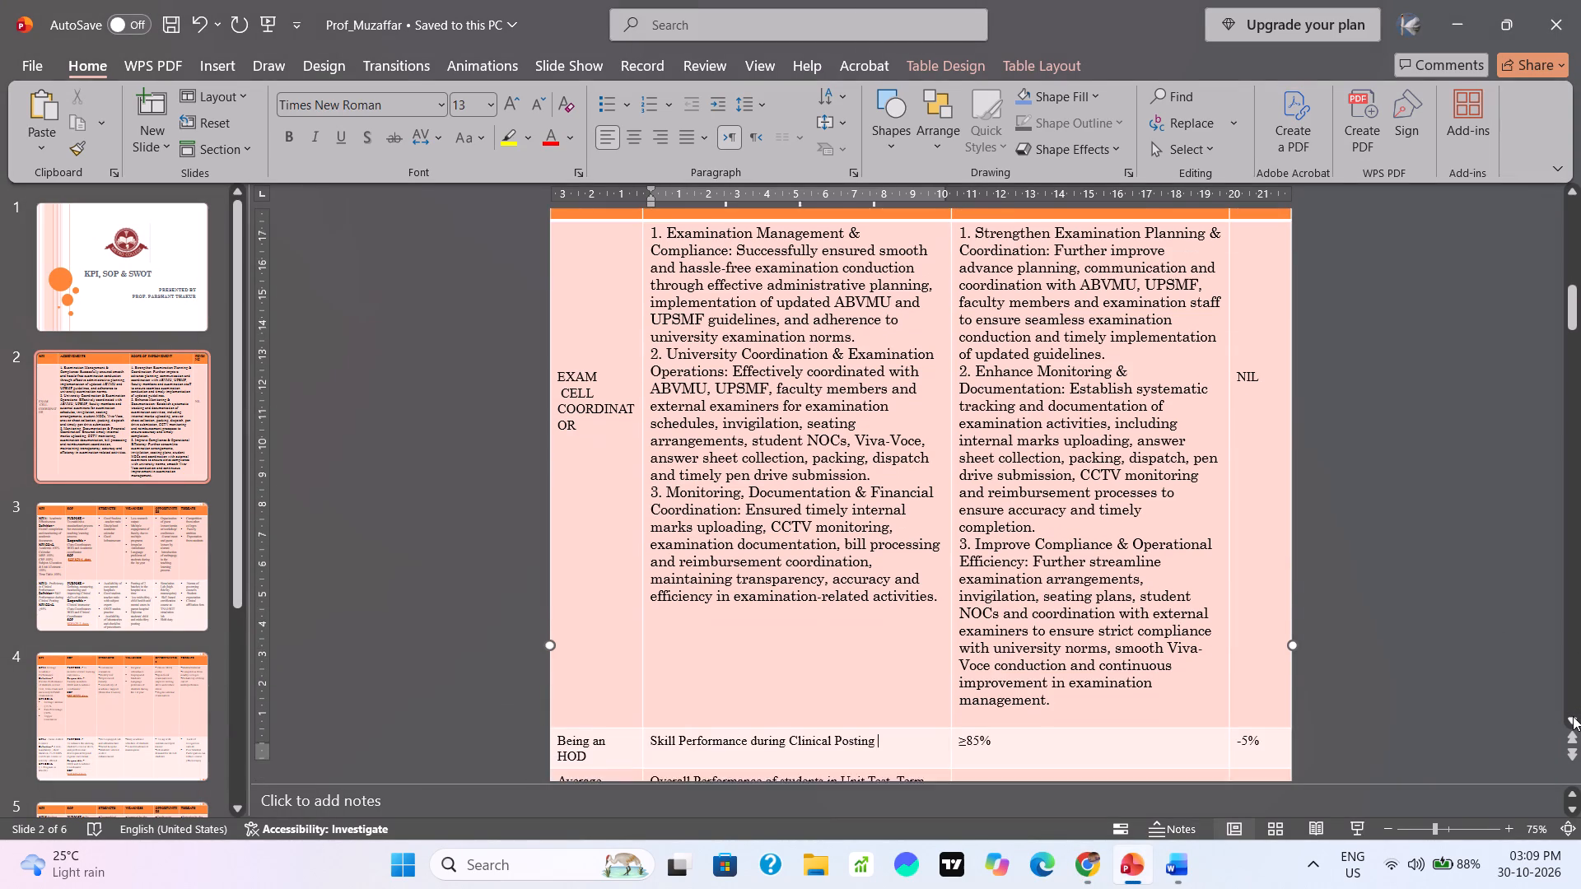
triple_click(1573, 716)
triple_click(1573, 716)
triple_click(1573, 716)
triple_click(1573, 716)
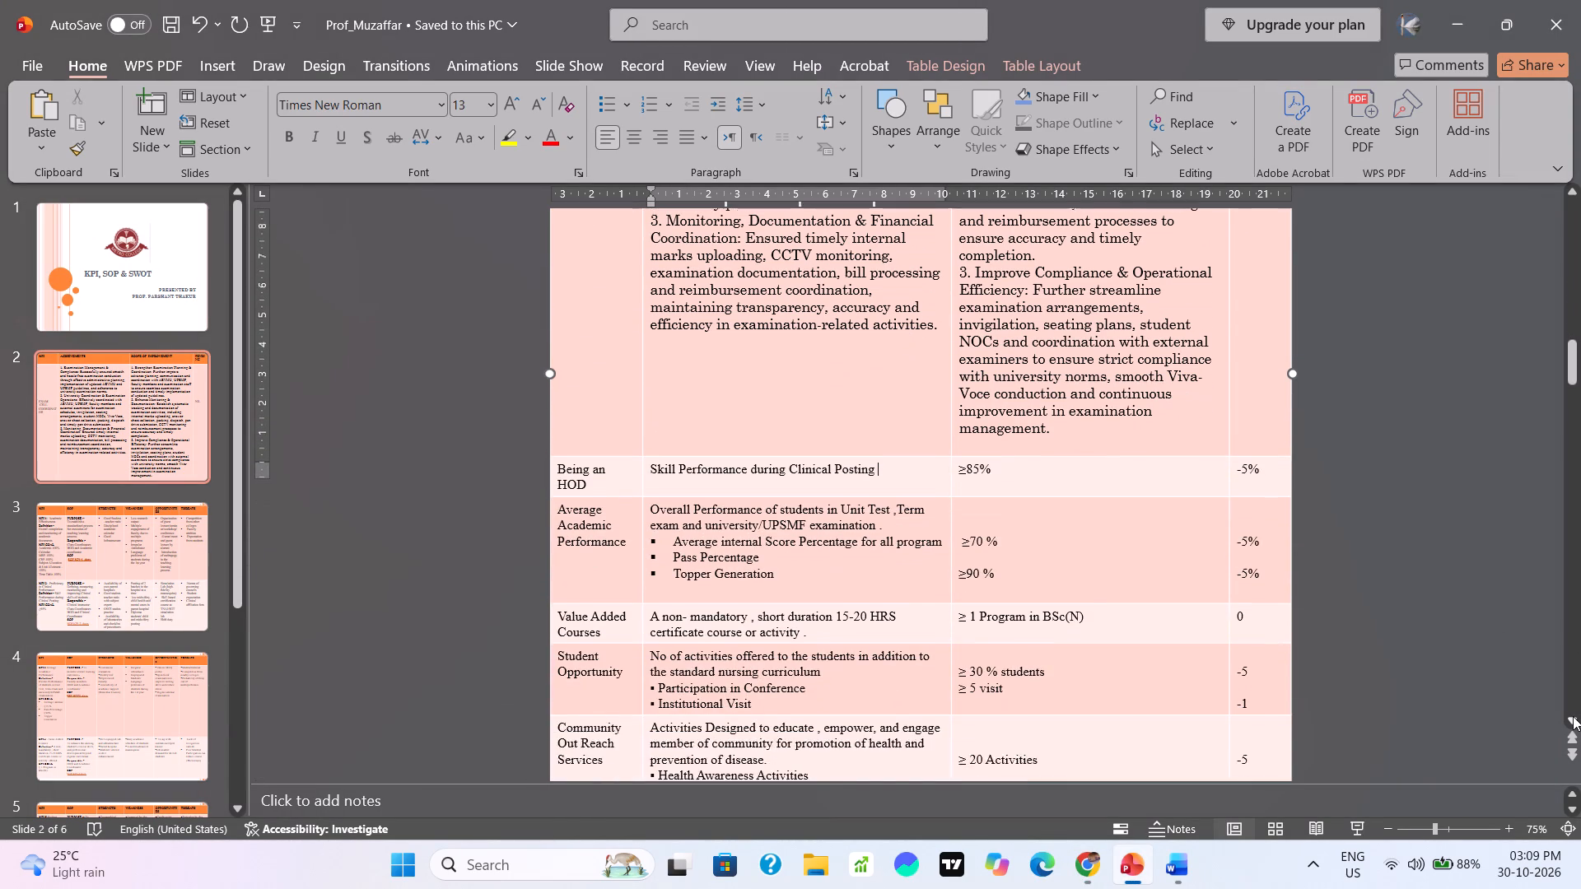
triple_click(1573, 716)
double_click(1573, 716)
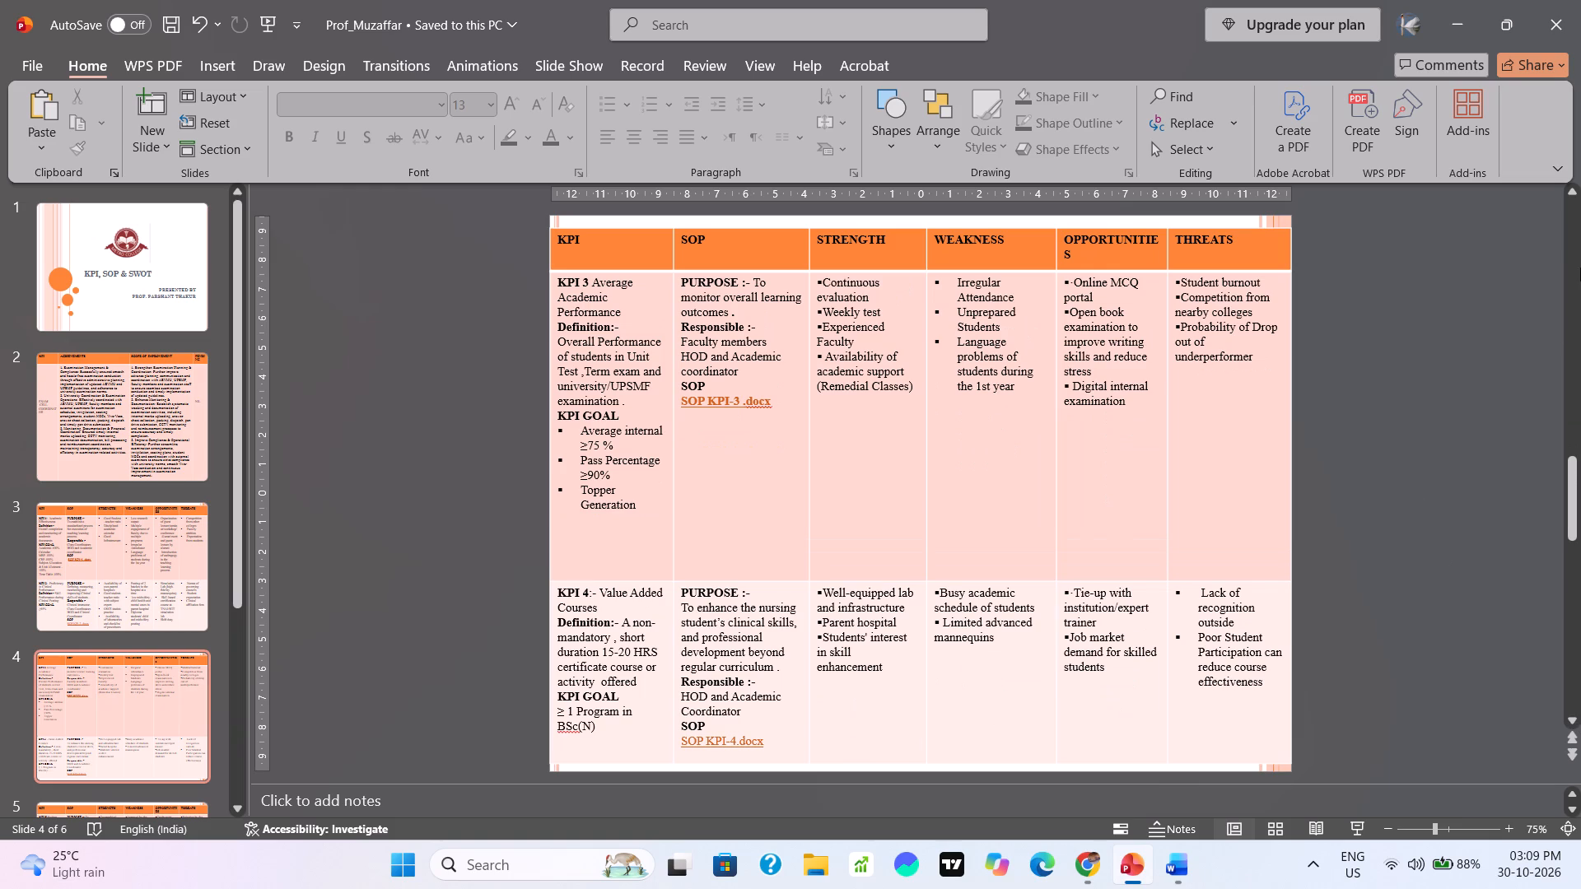
triple_click(1575, 196)
left_click(1575, 196)
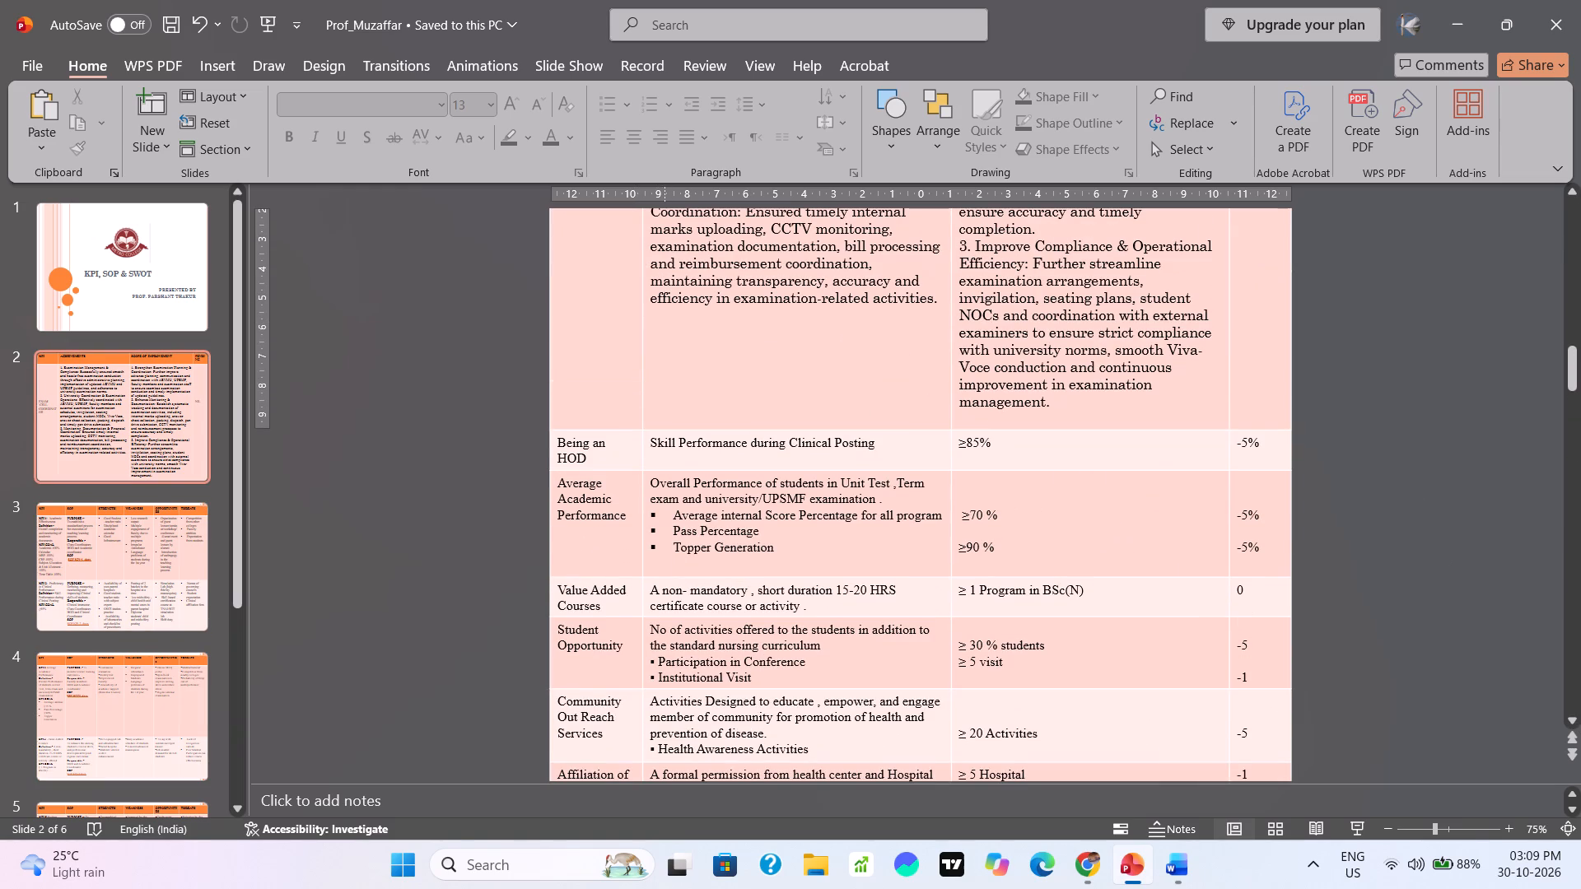
left_click(562, 444)
left_click(568, 444)
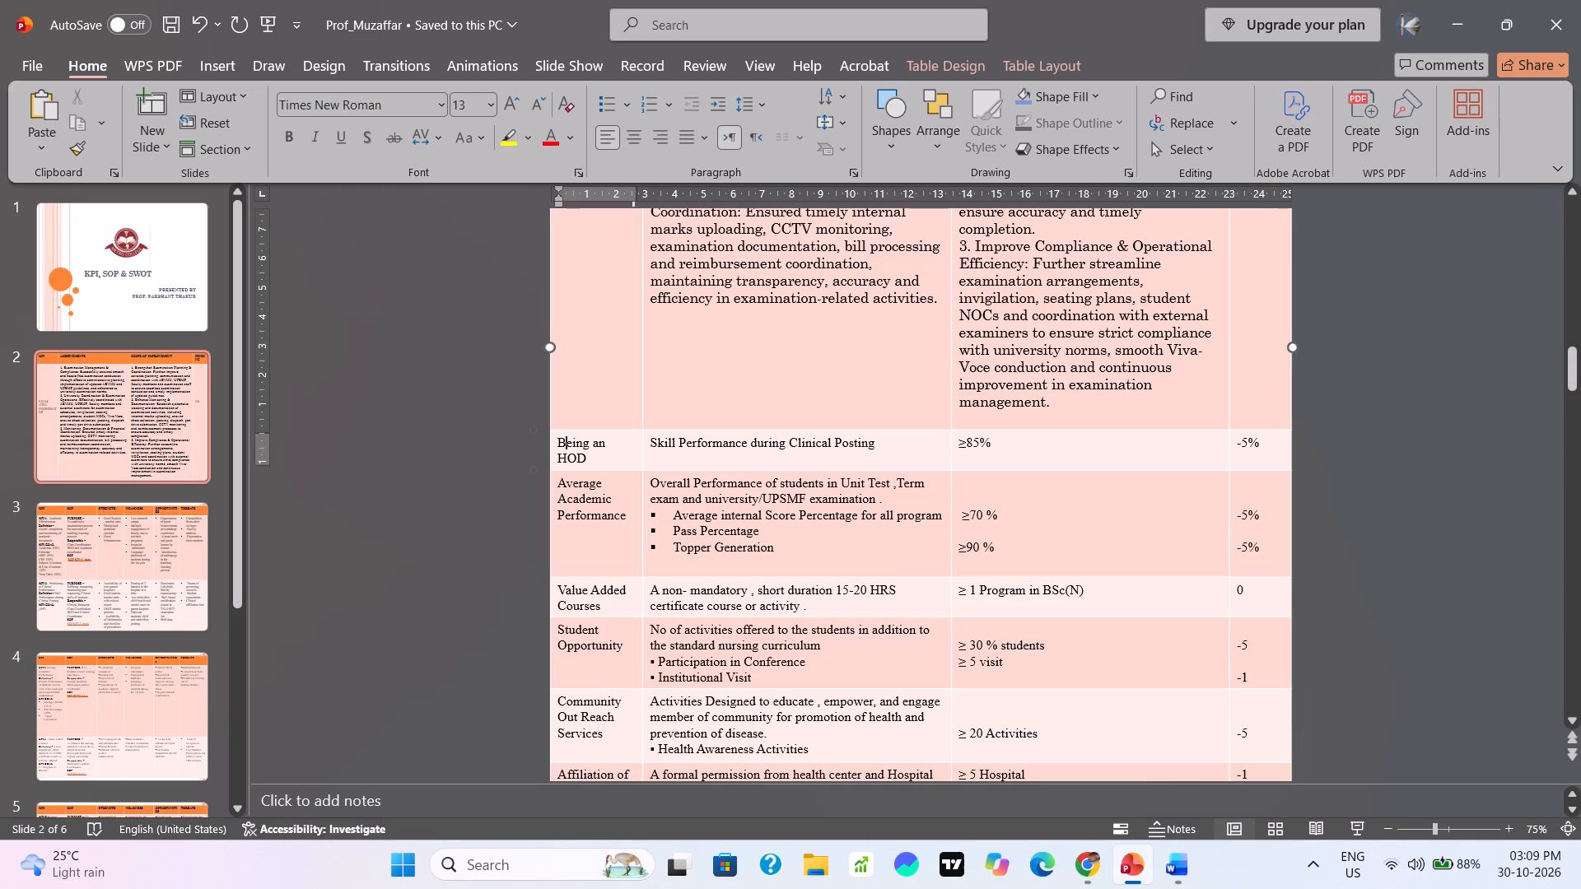
key("Left")
key("shift+Right")
key("shift+Right")
key("shift+Down")
key("shift+Down")
key("shift+Down")
key("shift+Down")
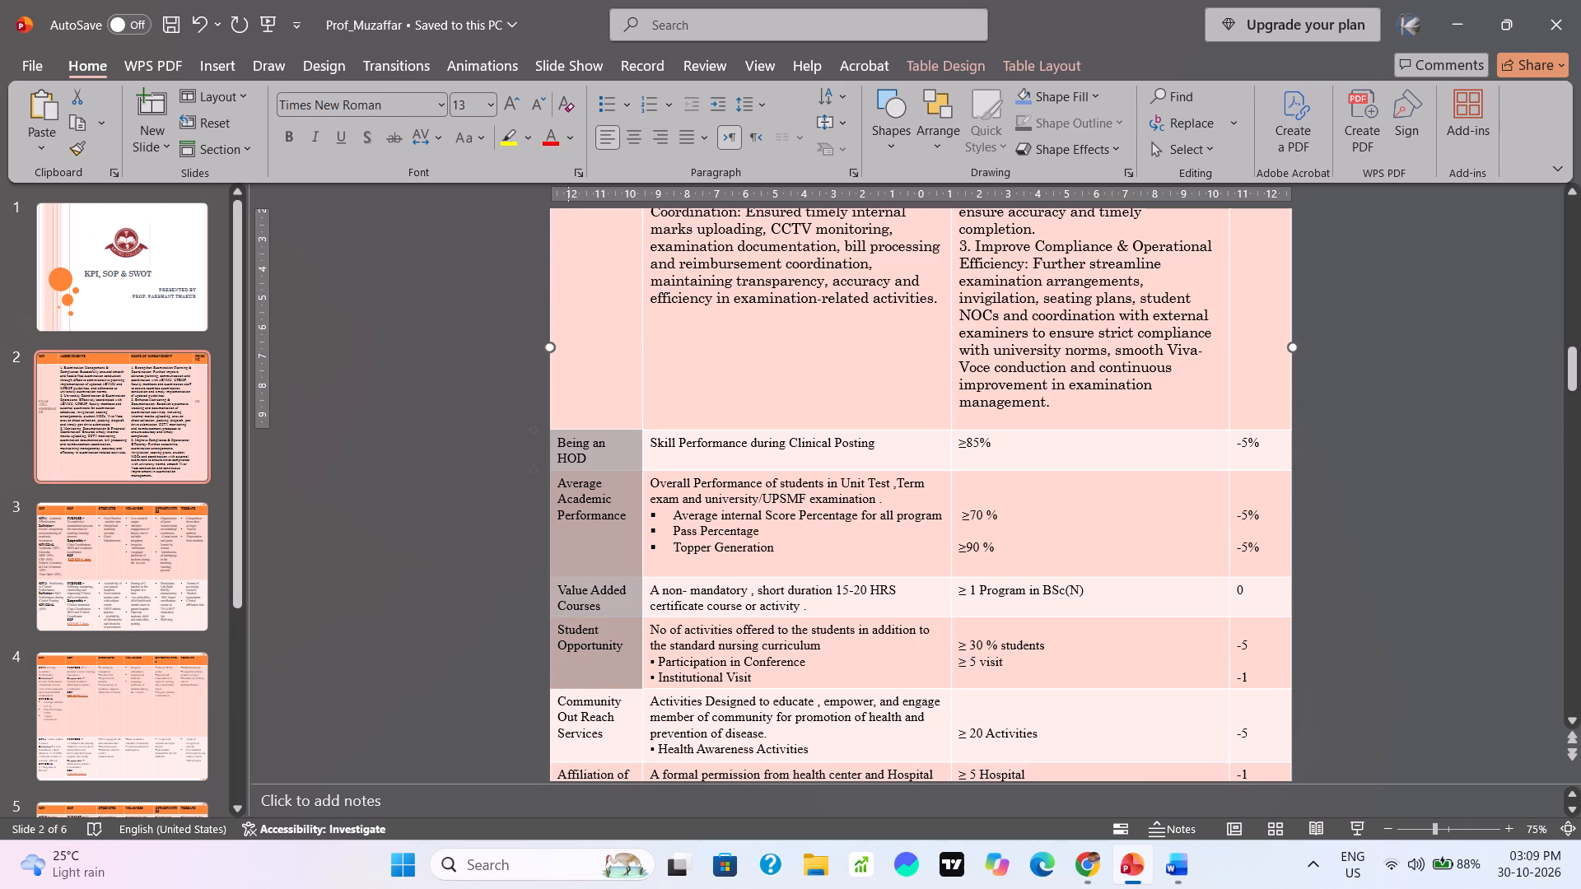
key("shift+Down")
key("shift+Right")
key("shift+Right")
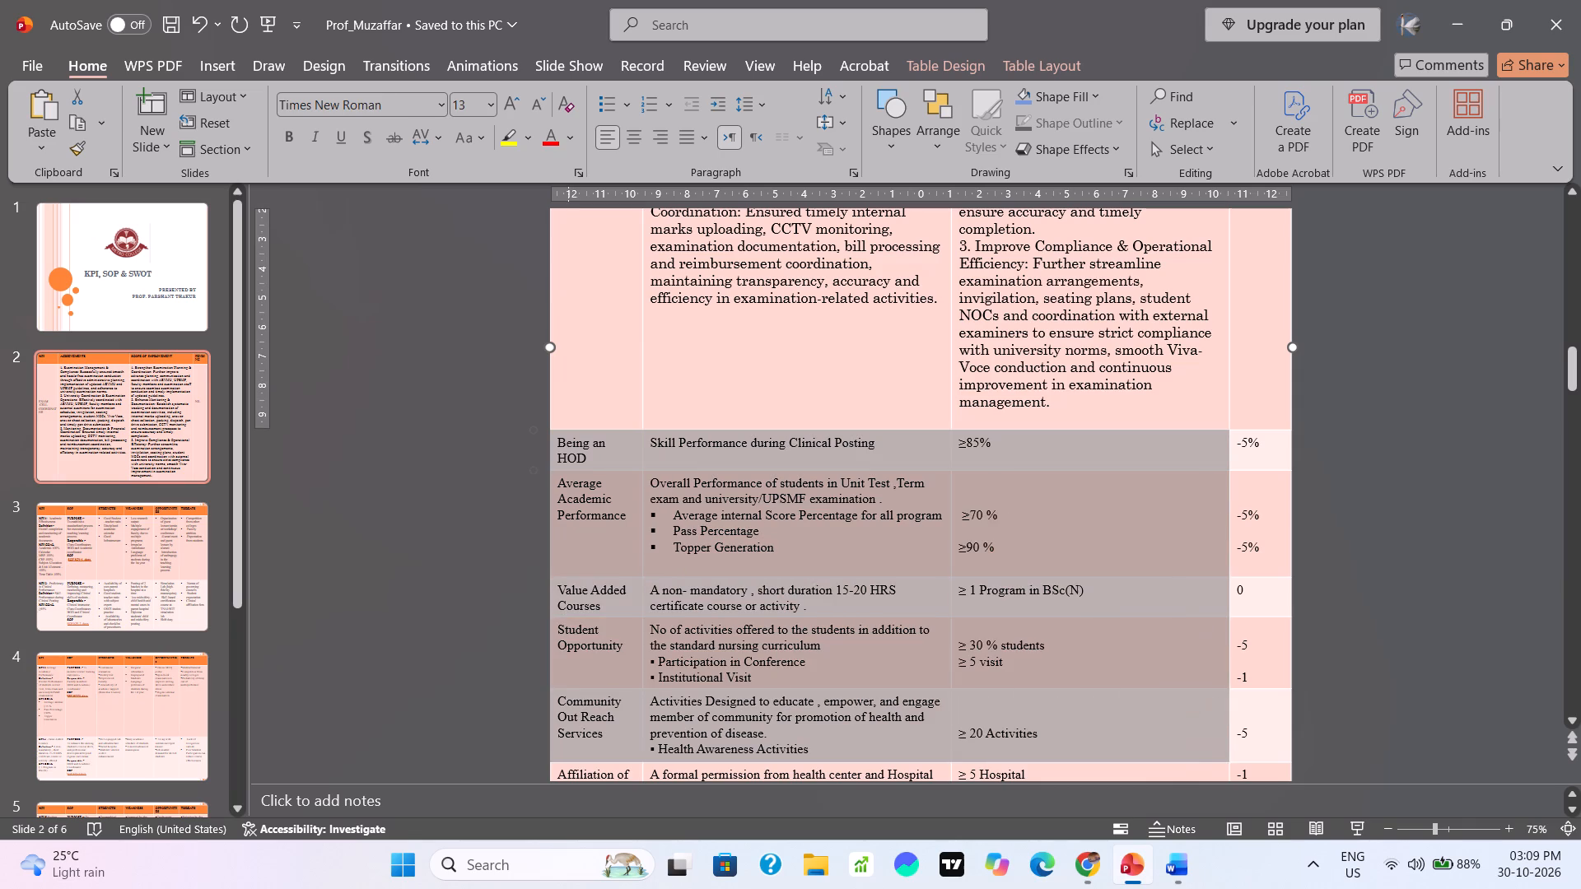
key("shift+Down")
key("shift+Right")
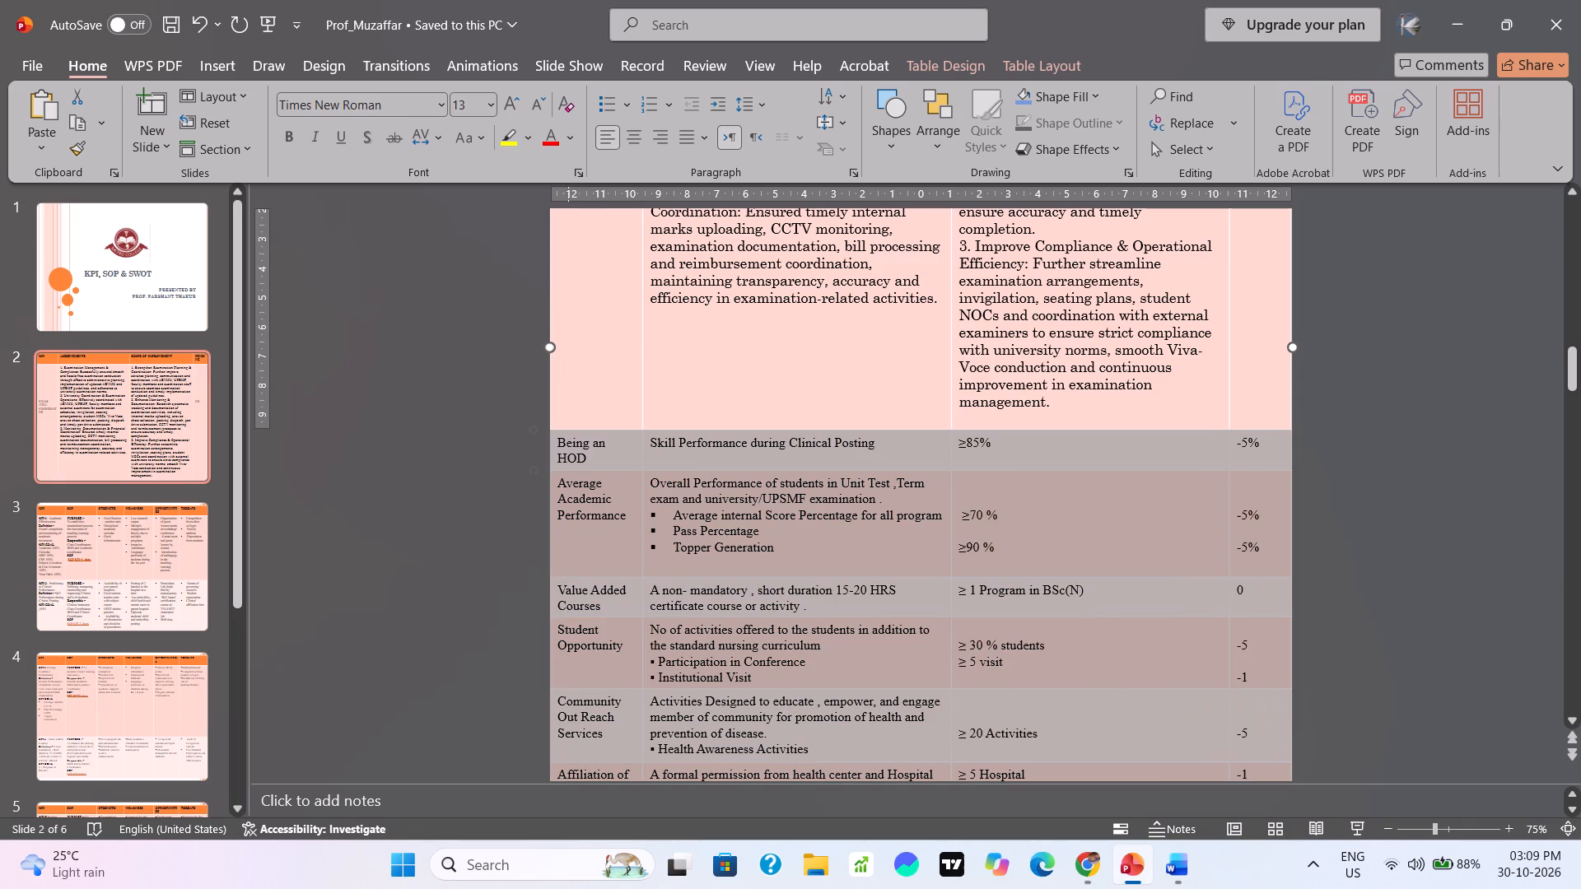
key("Delete")
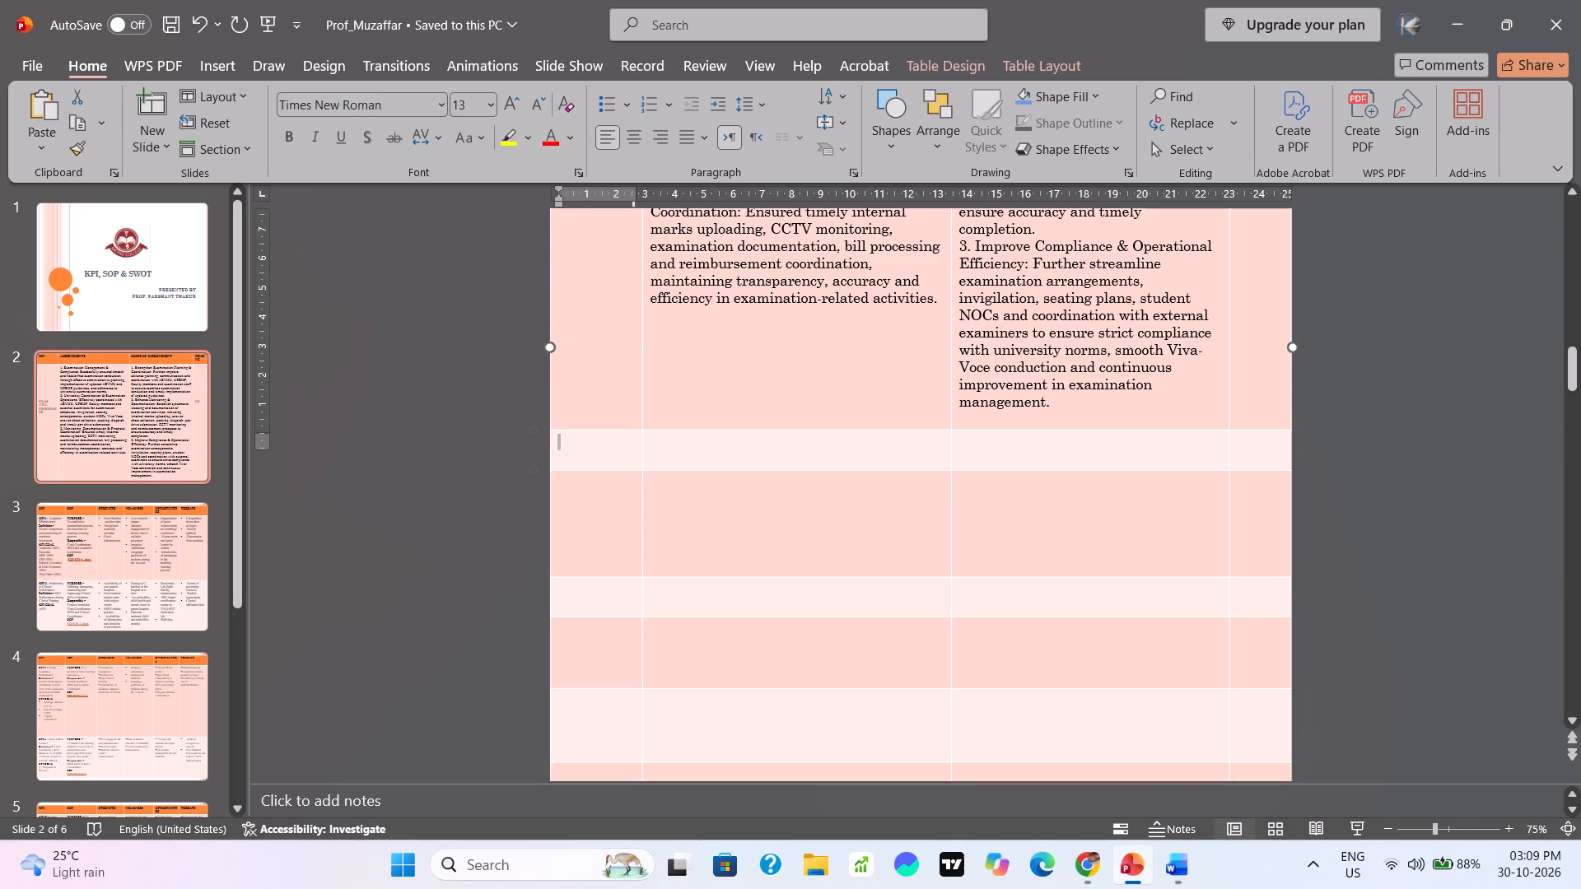
Remove all the emptied rows below the Exam Cell Coordinator row from the slide 2 table.
left_click_drag(644, 525, 763, 540)
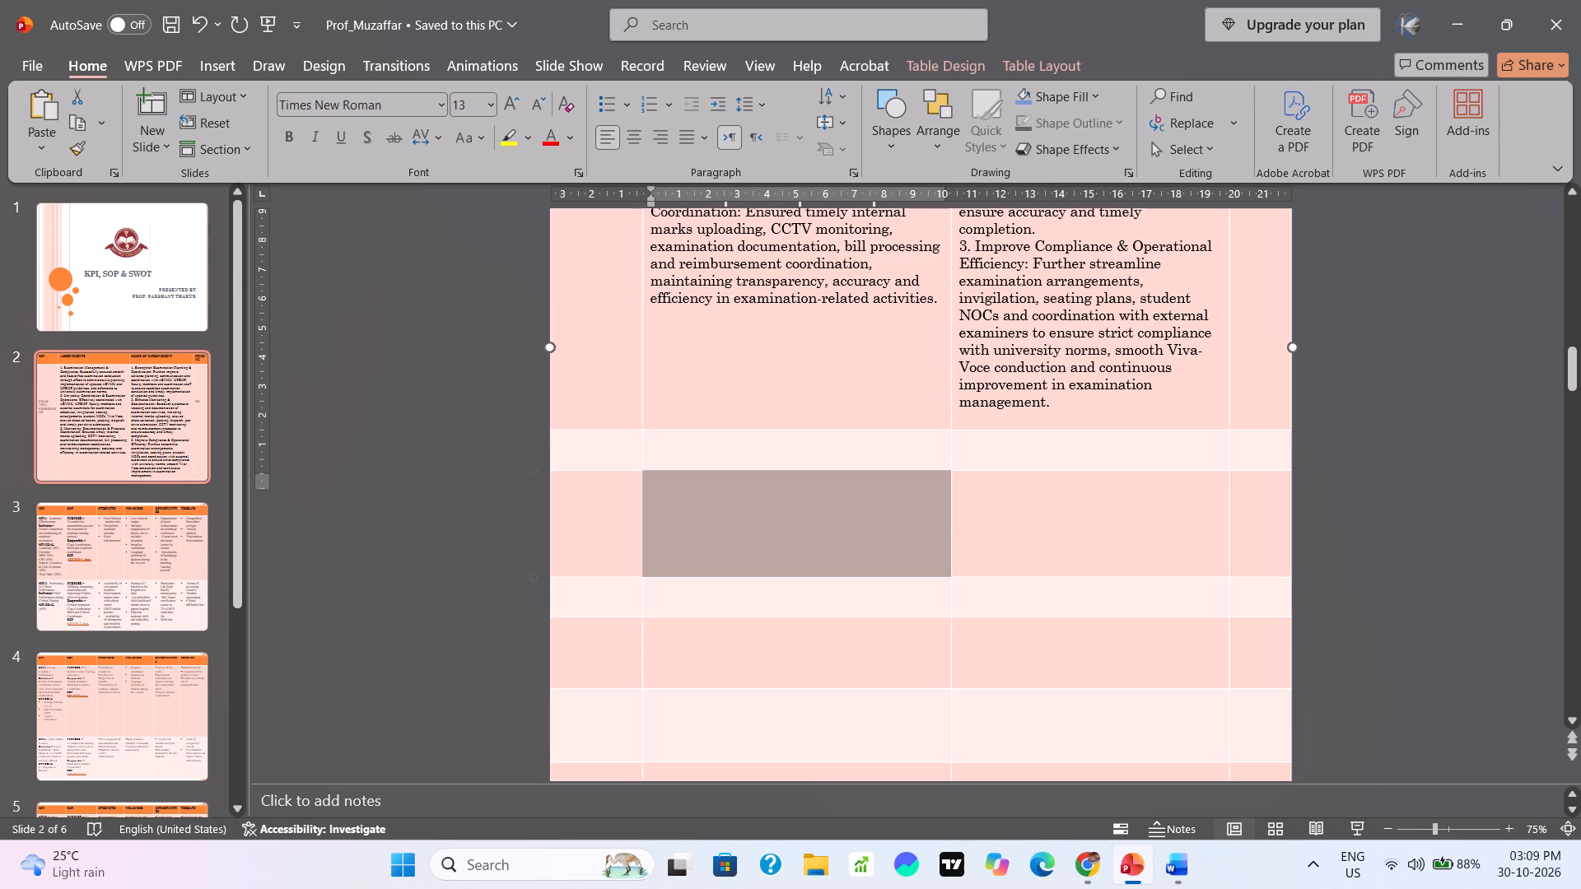
left_click_drag(763, 540, 769, 539)
left_click_drag(609, 451, 1046, 656)
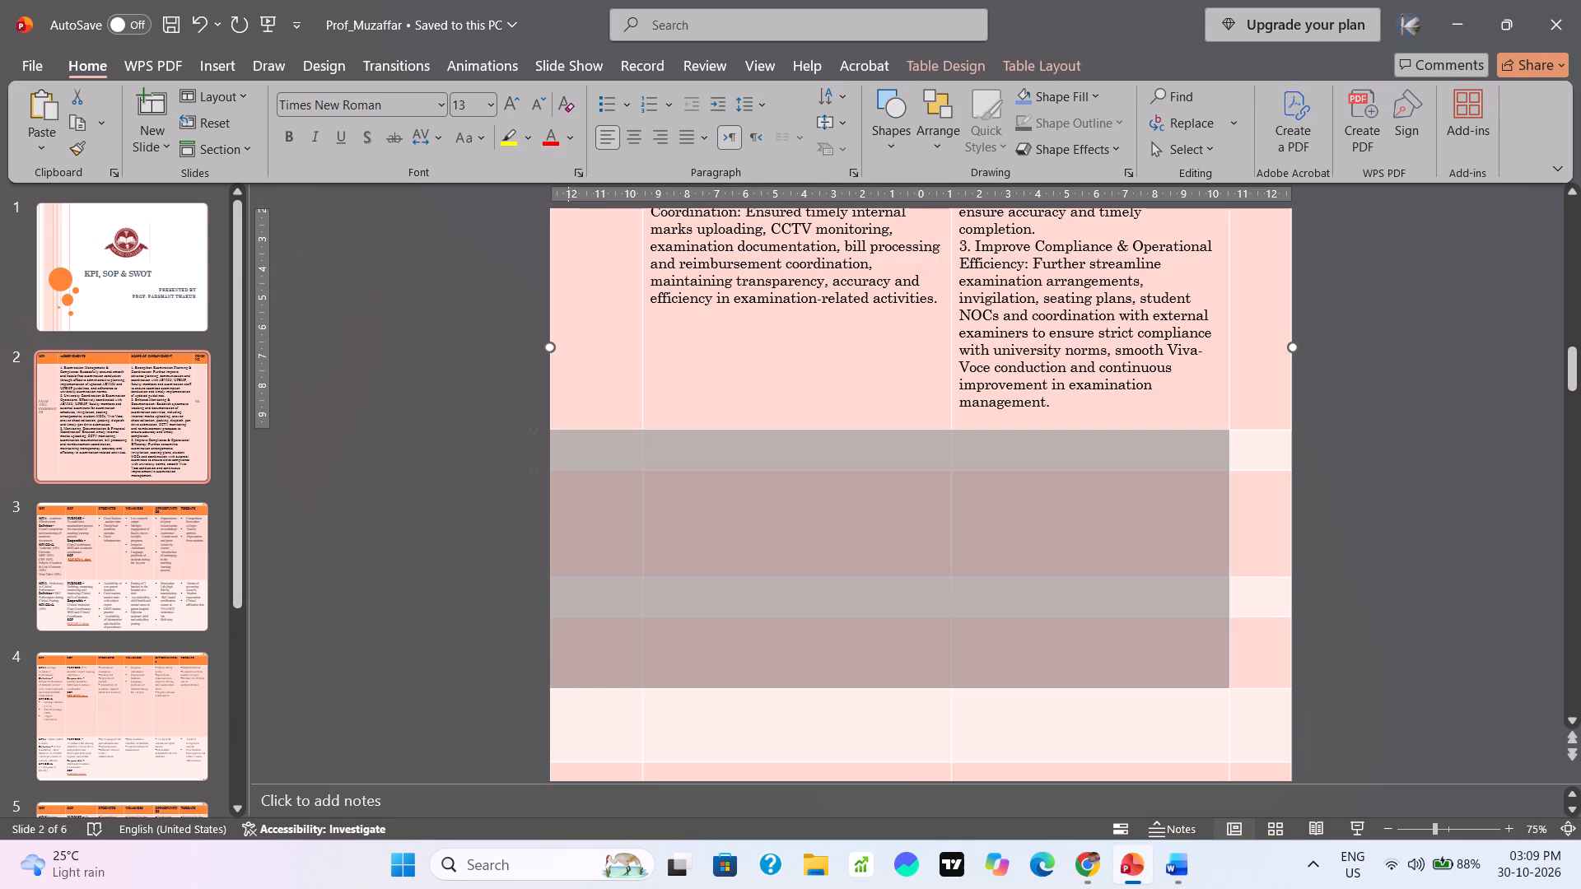
left_click_drag(1046, 656, 1266, 774)
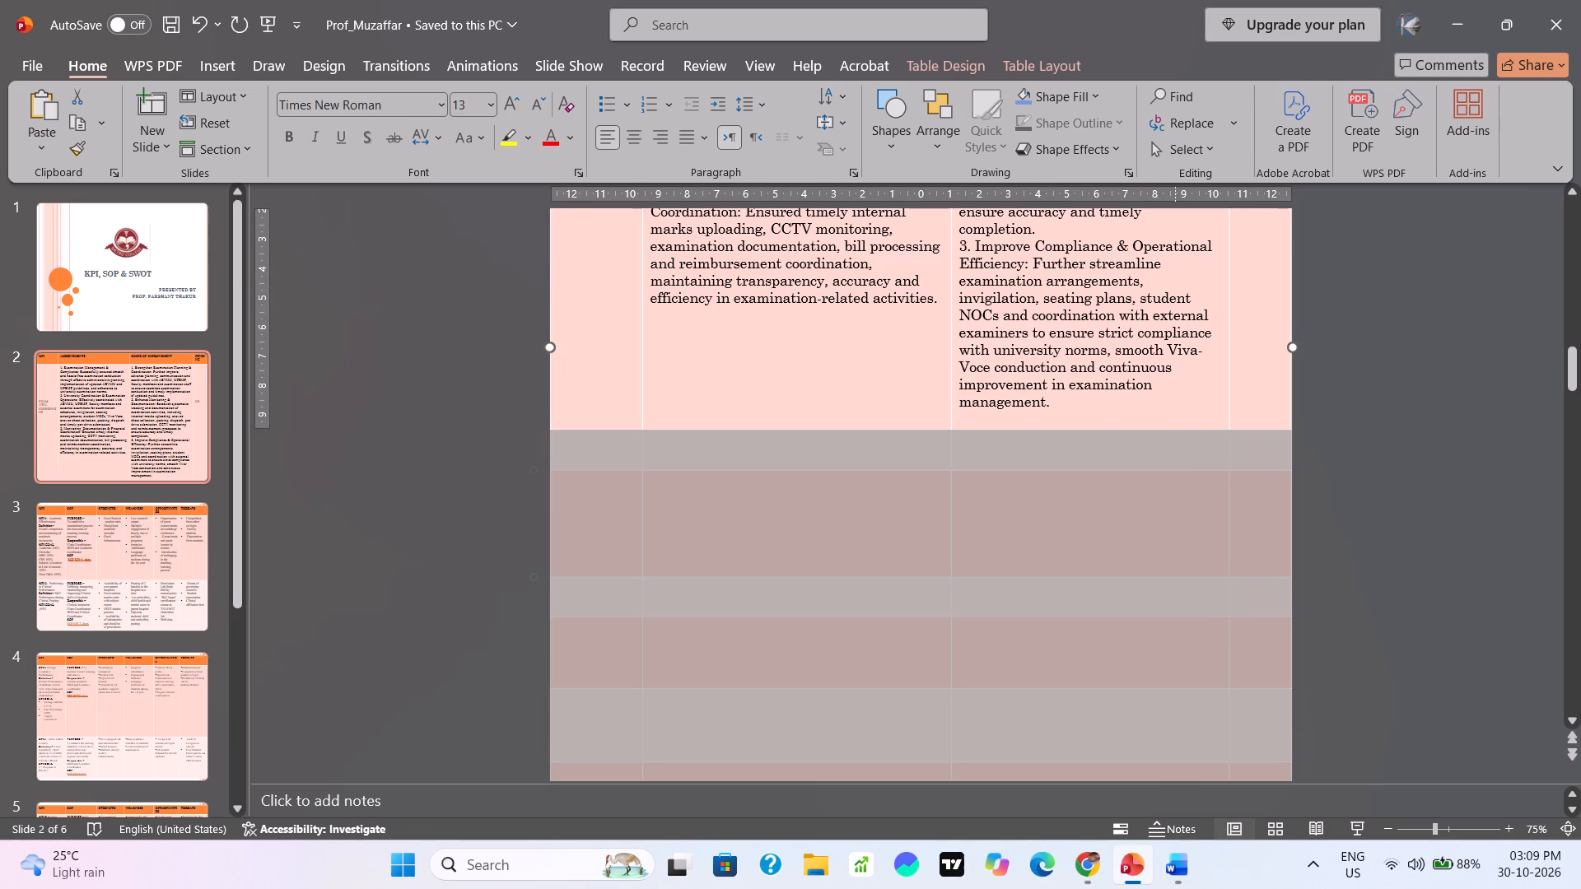
right_click(1175, 491)
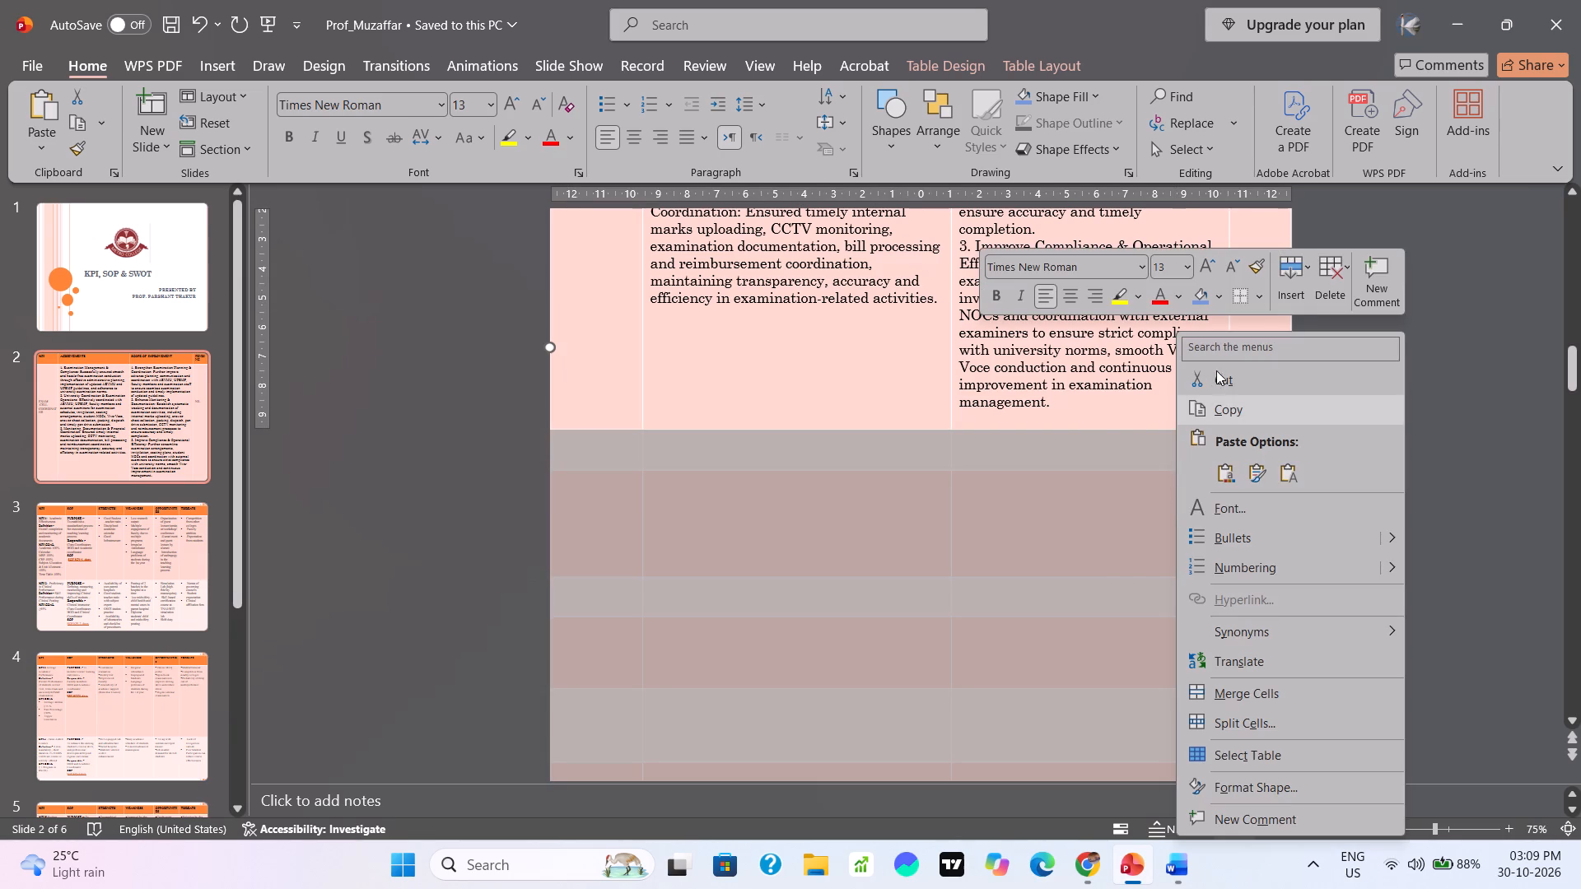
double_click(1219, 368)
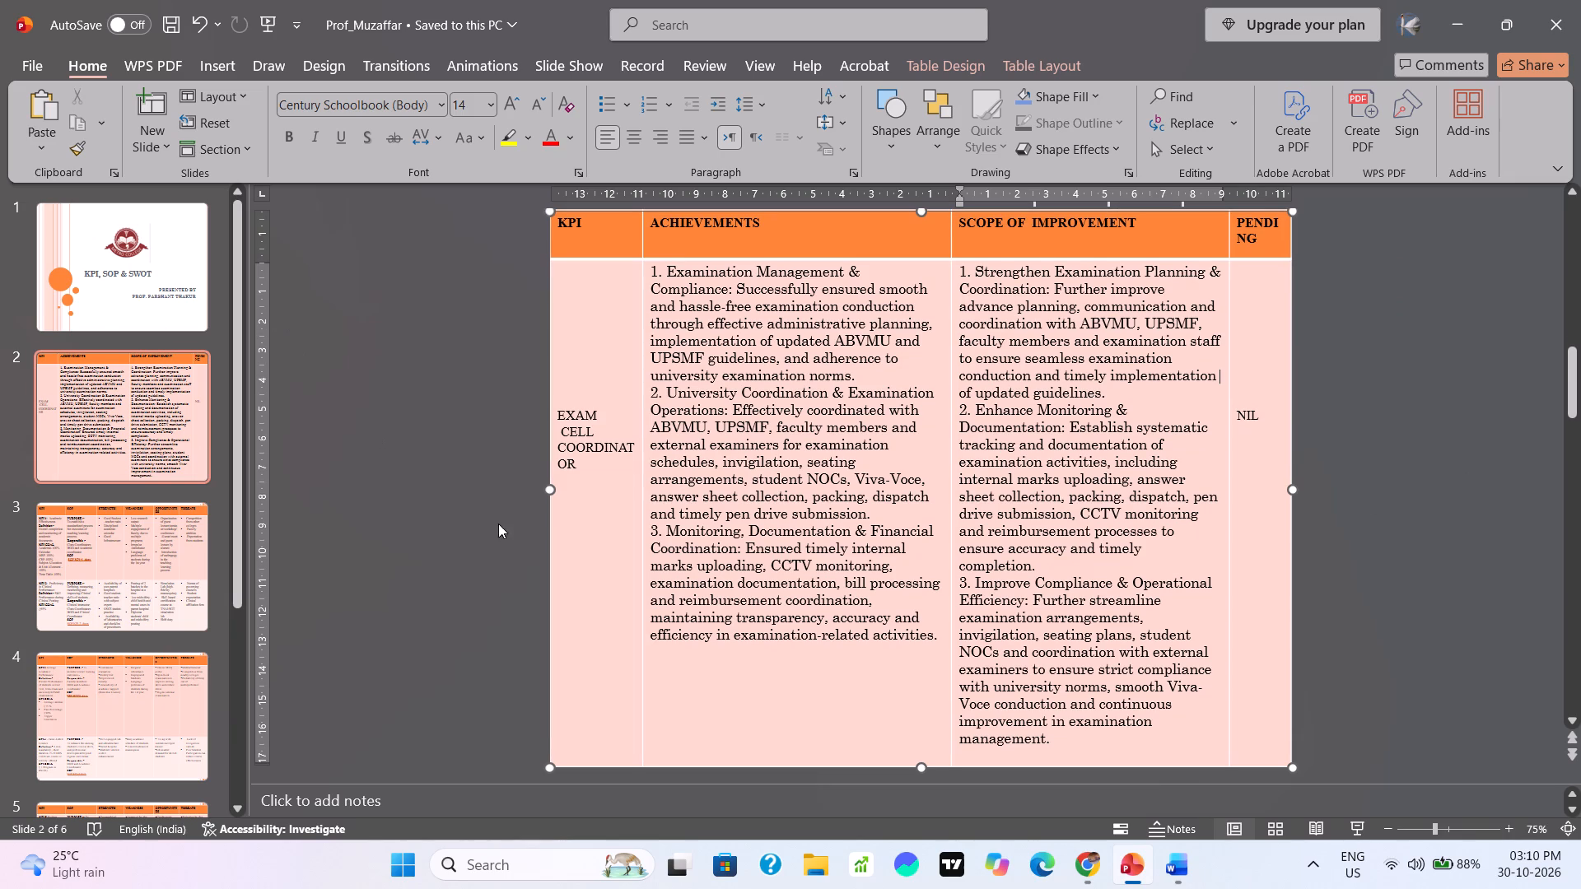
Insert a new blank slide directly after slide 2.
left_click(145, 386)
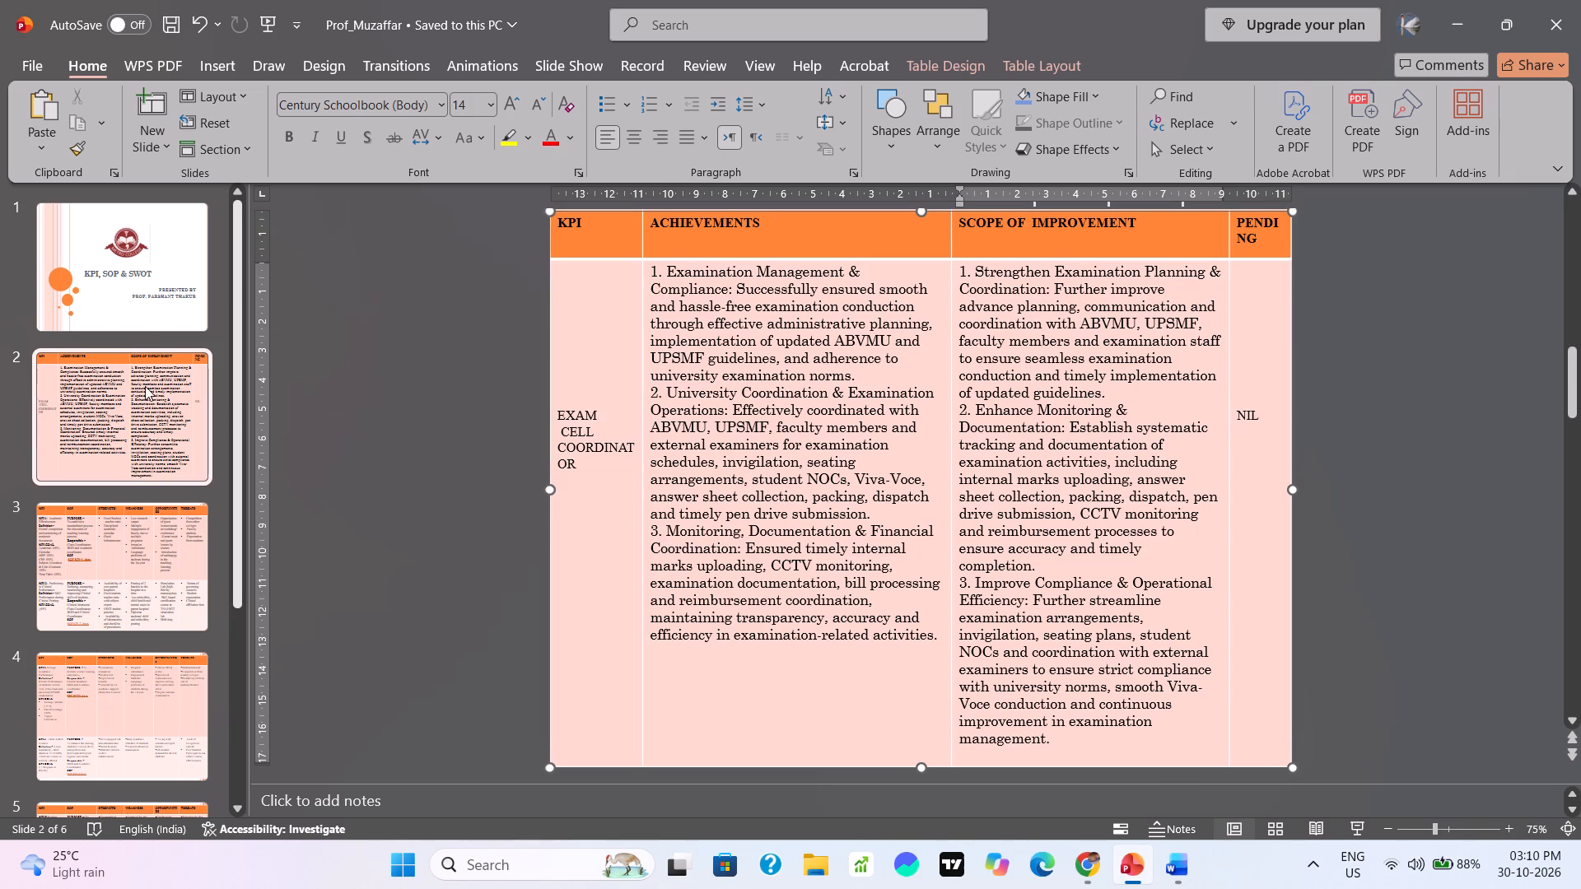
left_click(145, 491)
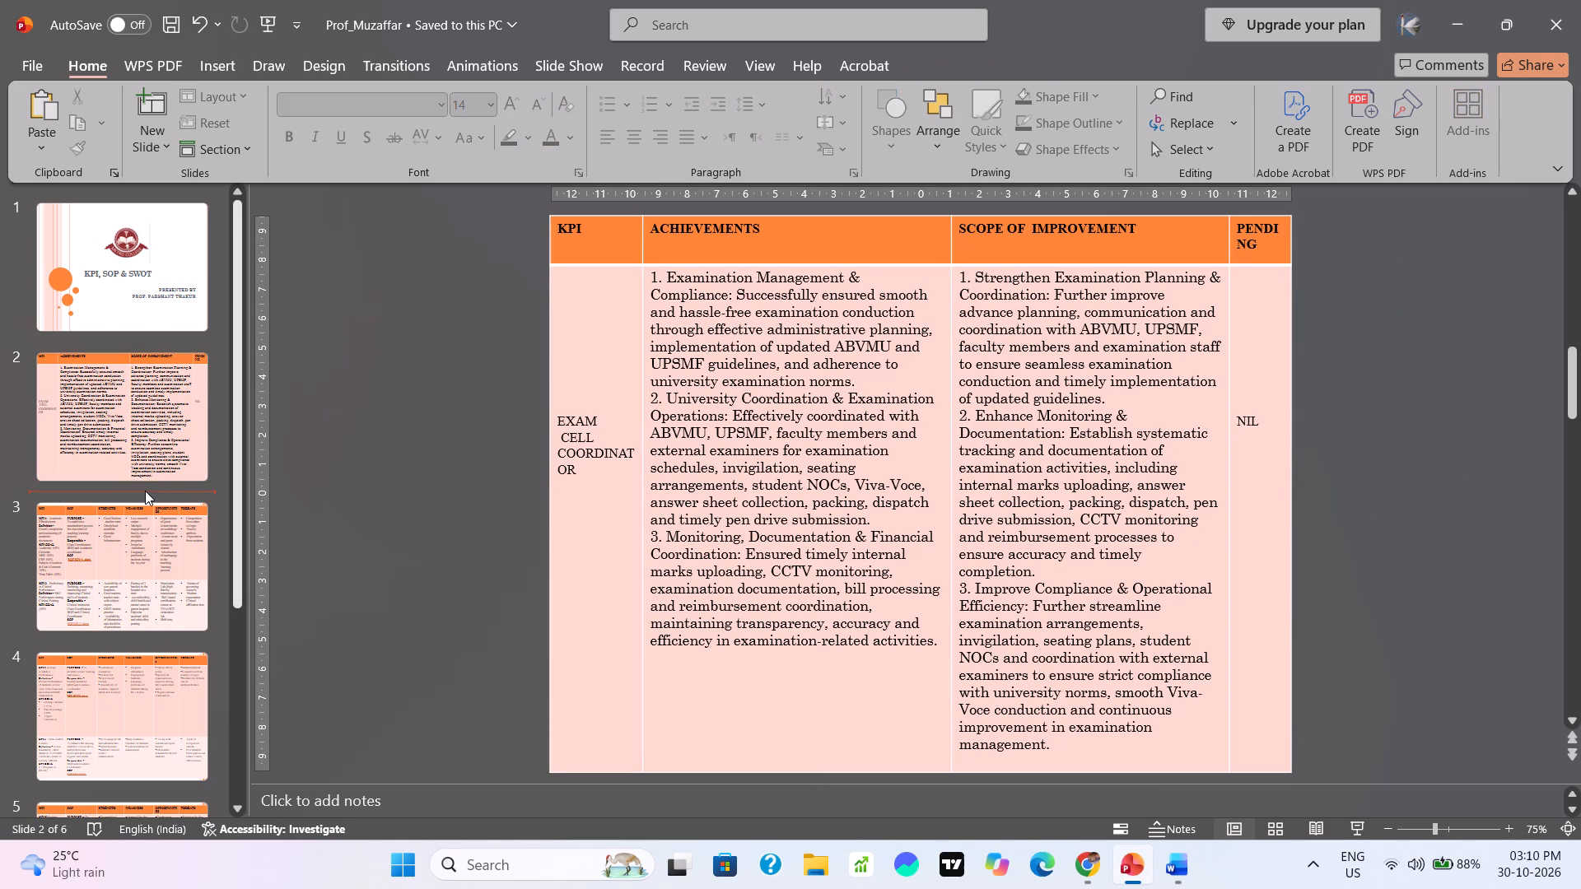
key("Return")
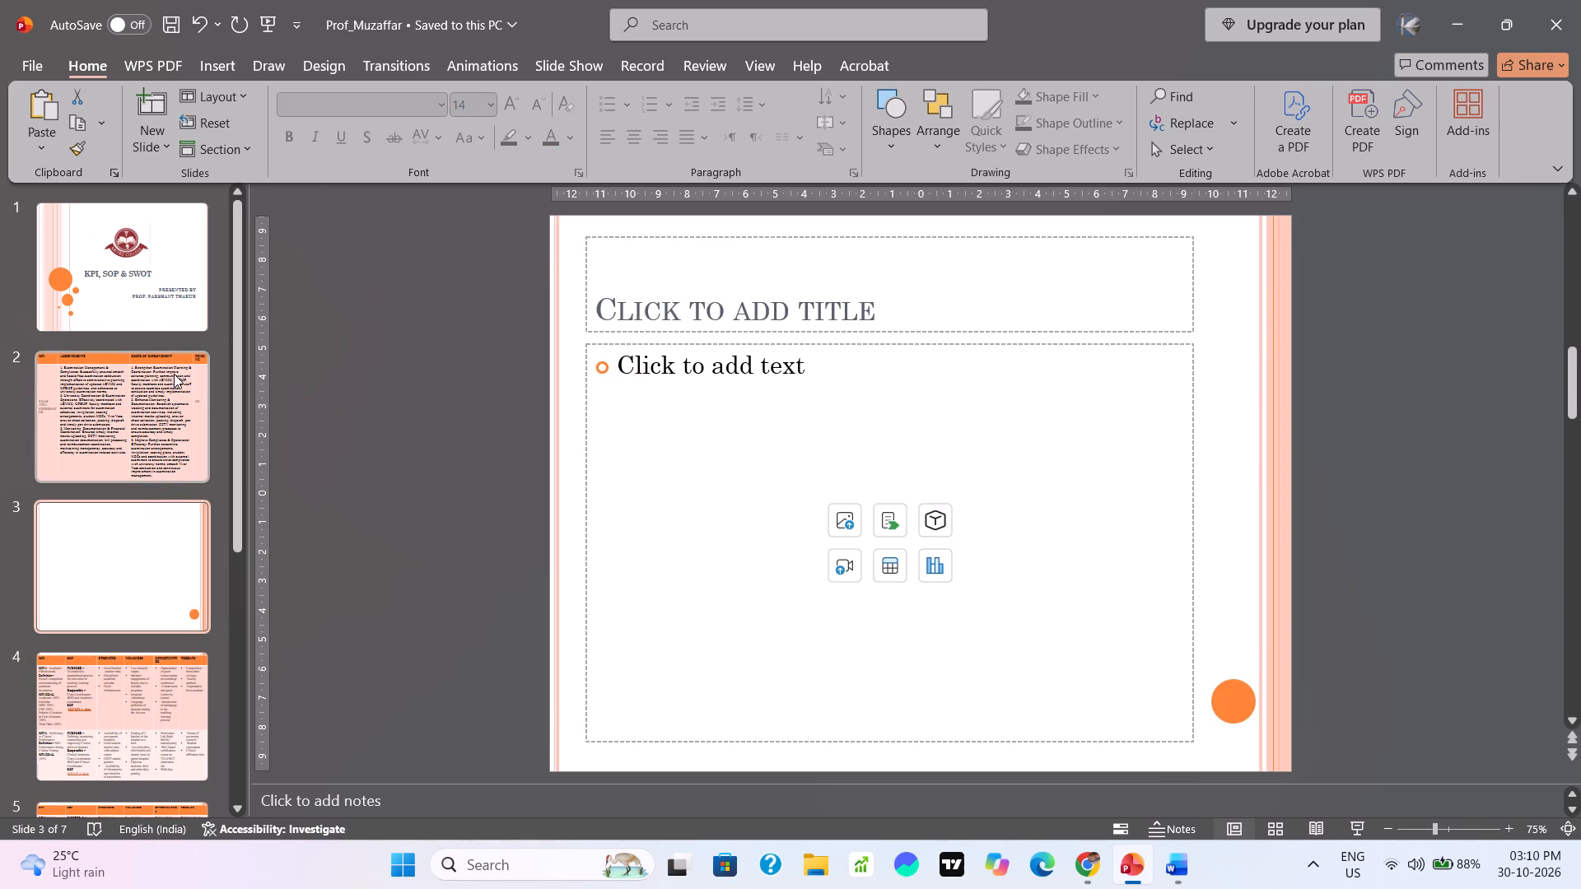
Copy the new blank slide 3 and paste the duplicate directly after it.
left_click(174, 374)
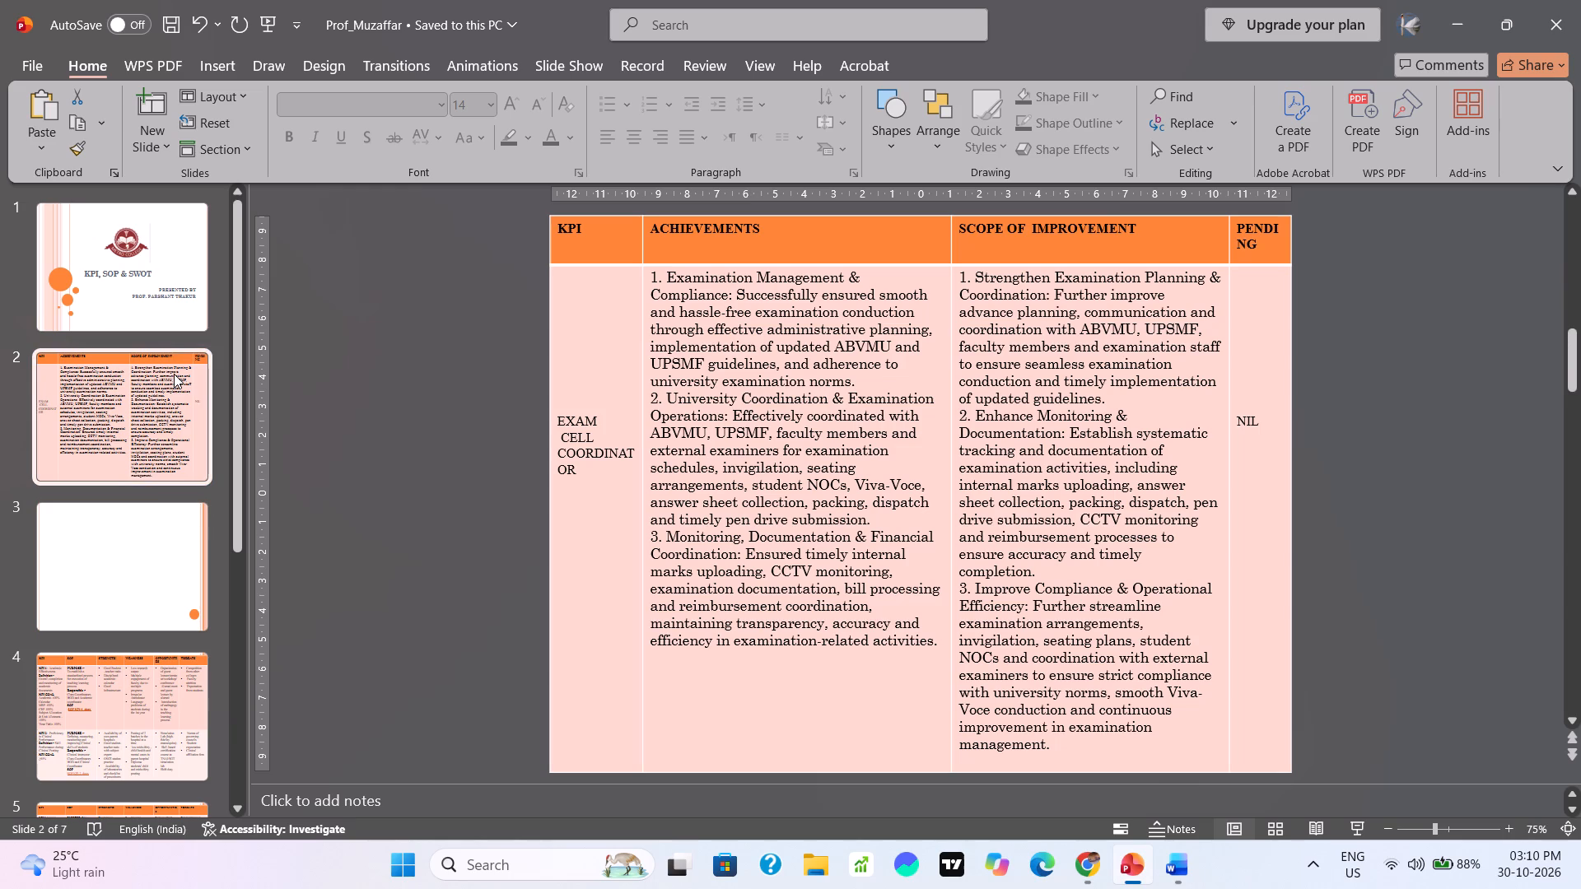
key("ctrl+c")
left_click(147, 520)
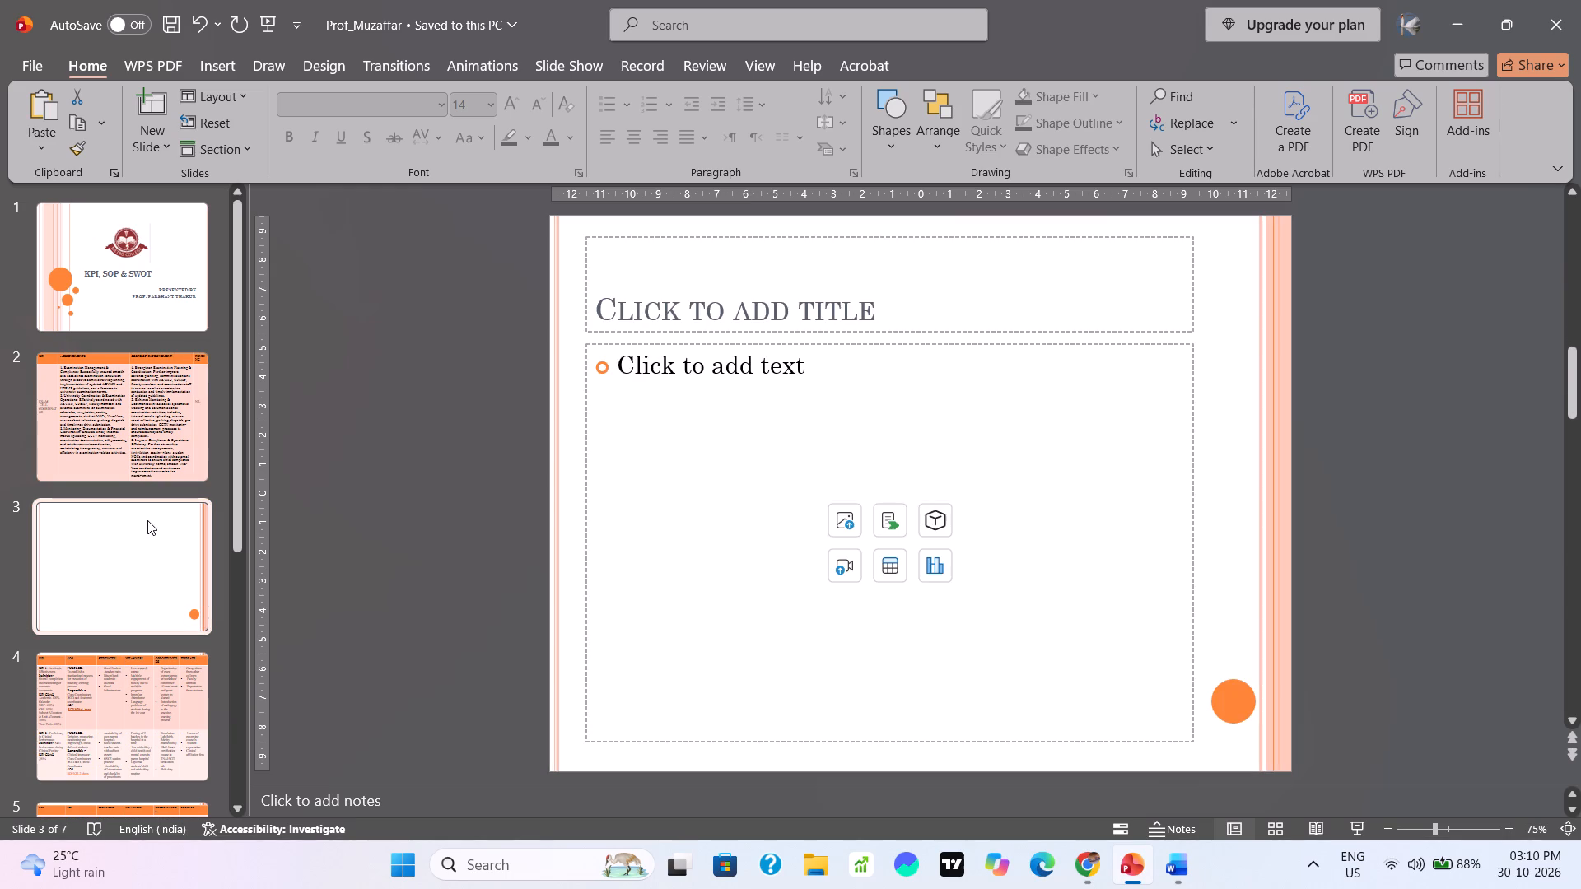
key("ctrl+c")
left_click(147, 520)
key("ctrl+v")
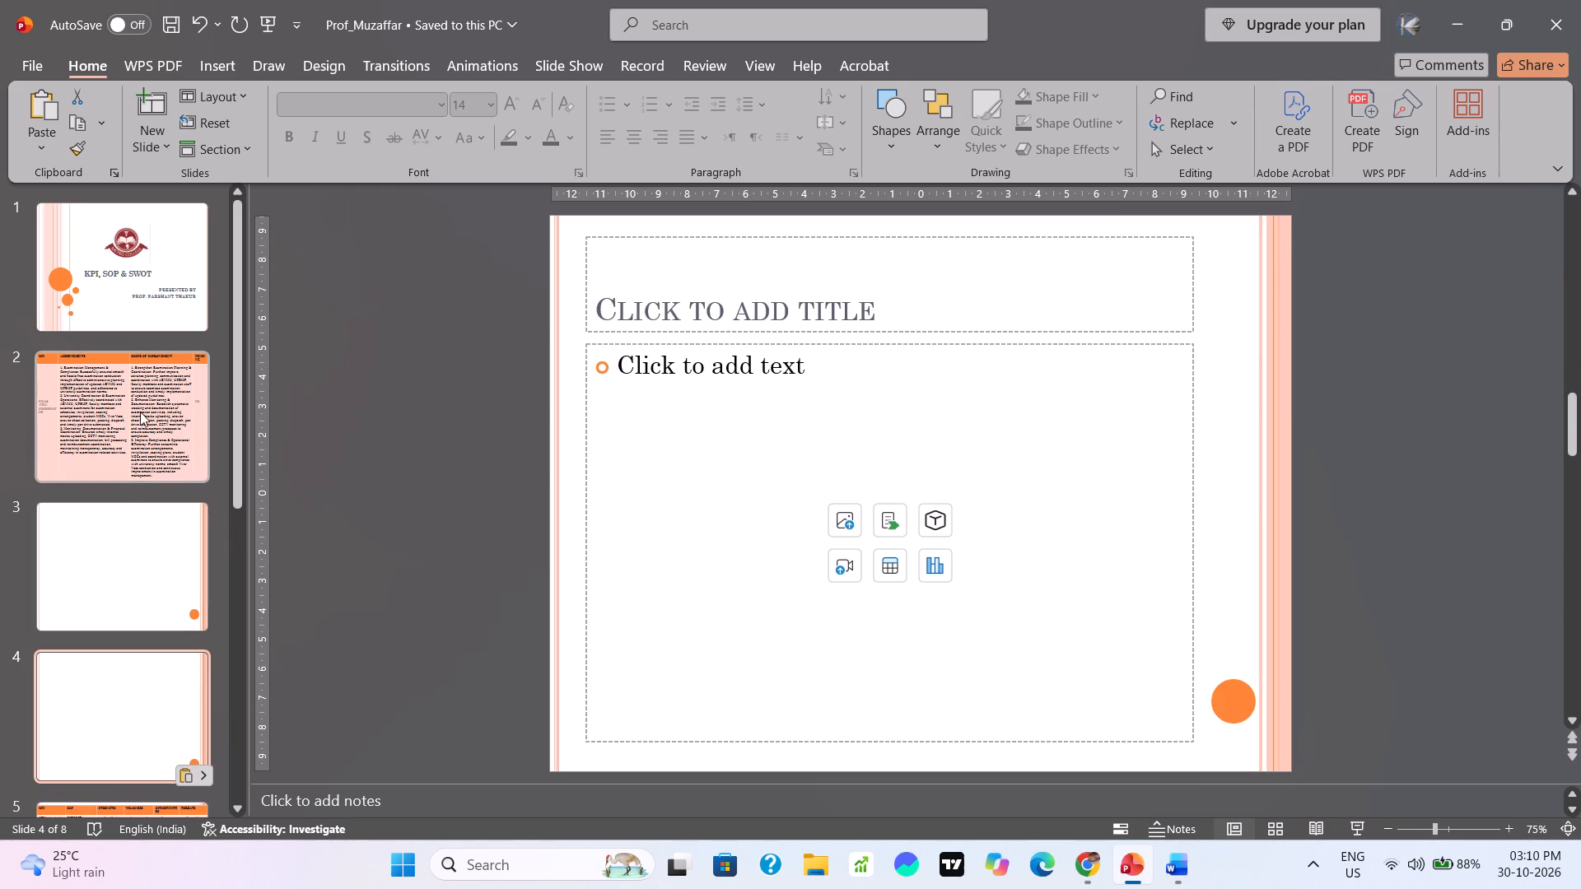
Copy the whole KPI table from slide 2 and paste it onto the blank slide 3.
left_click(141, 413)
left_click(651, 319)
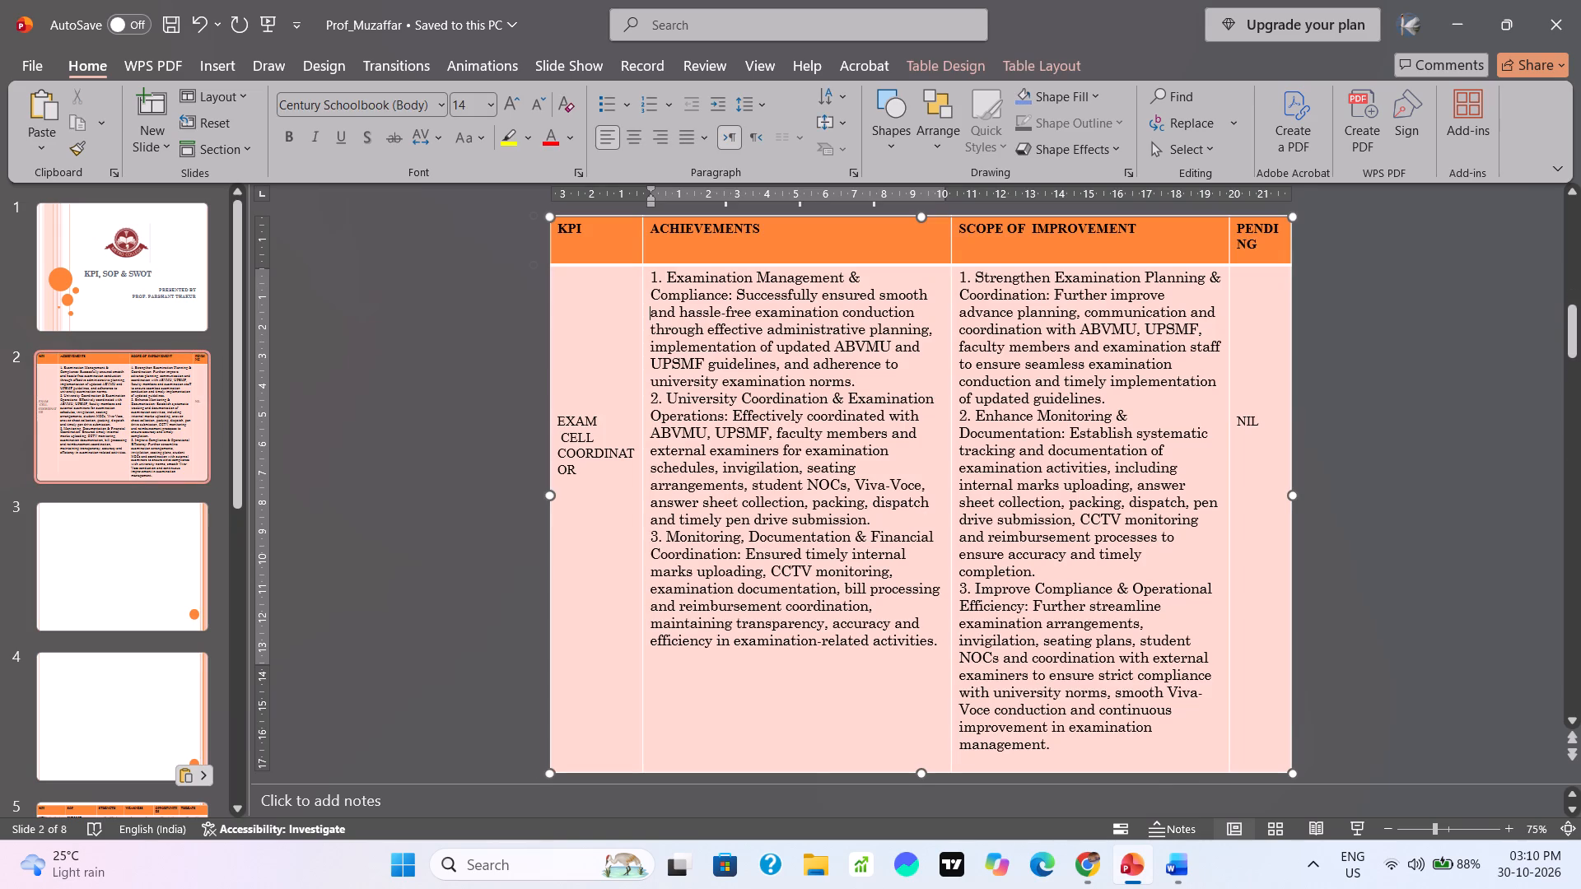
left_click(598, 239)
left_click(559, 236)
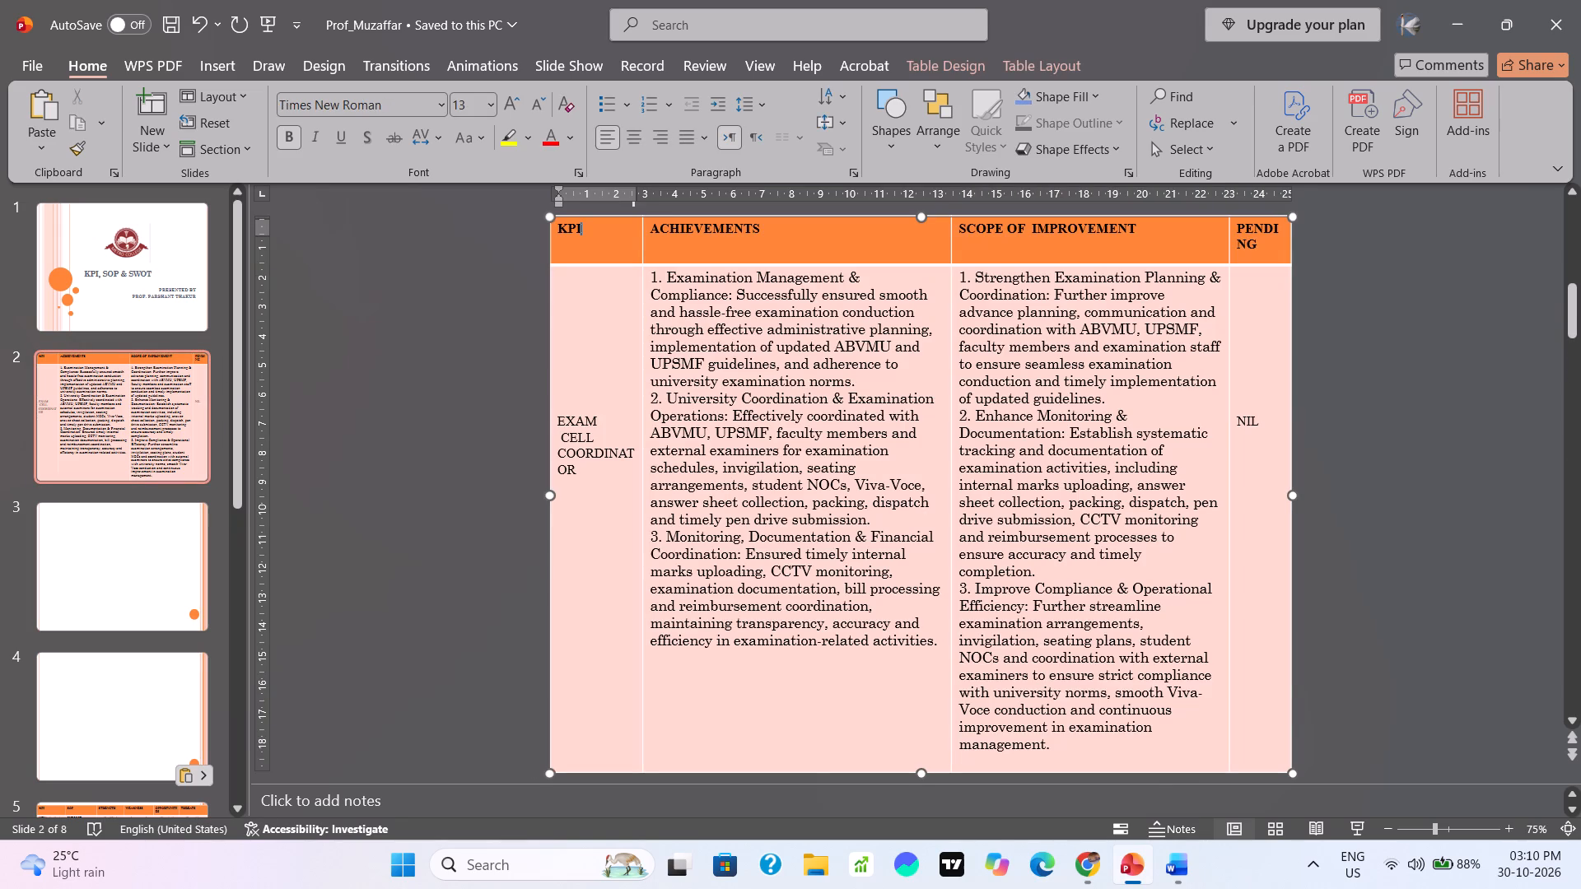
left_click(548, 236)
key("ctrl+c")
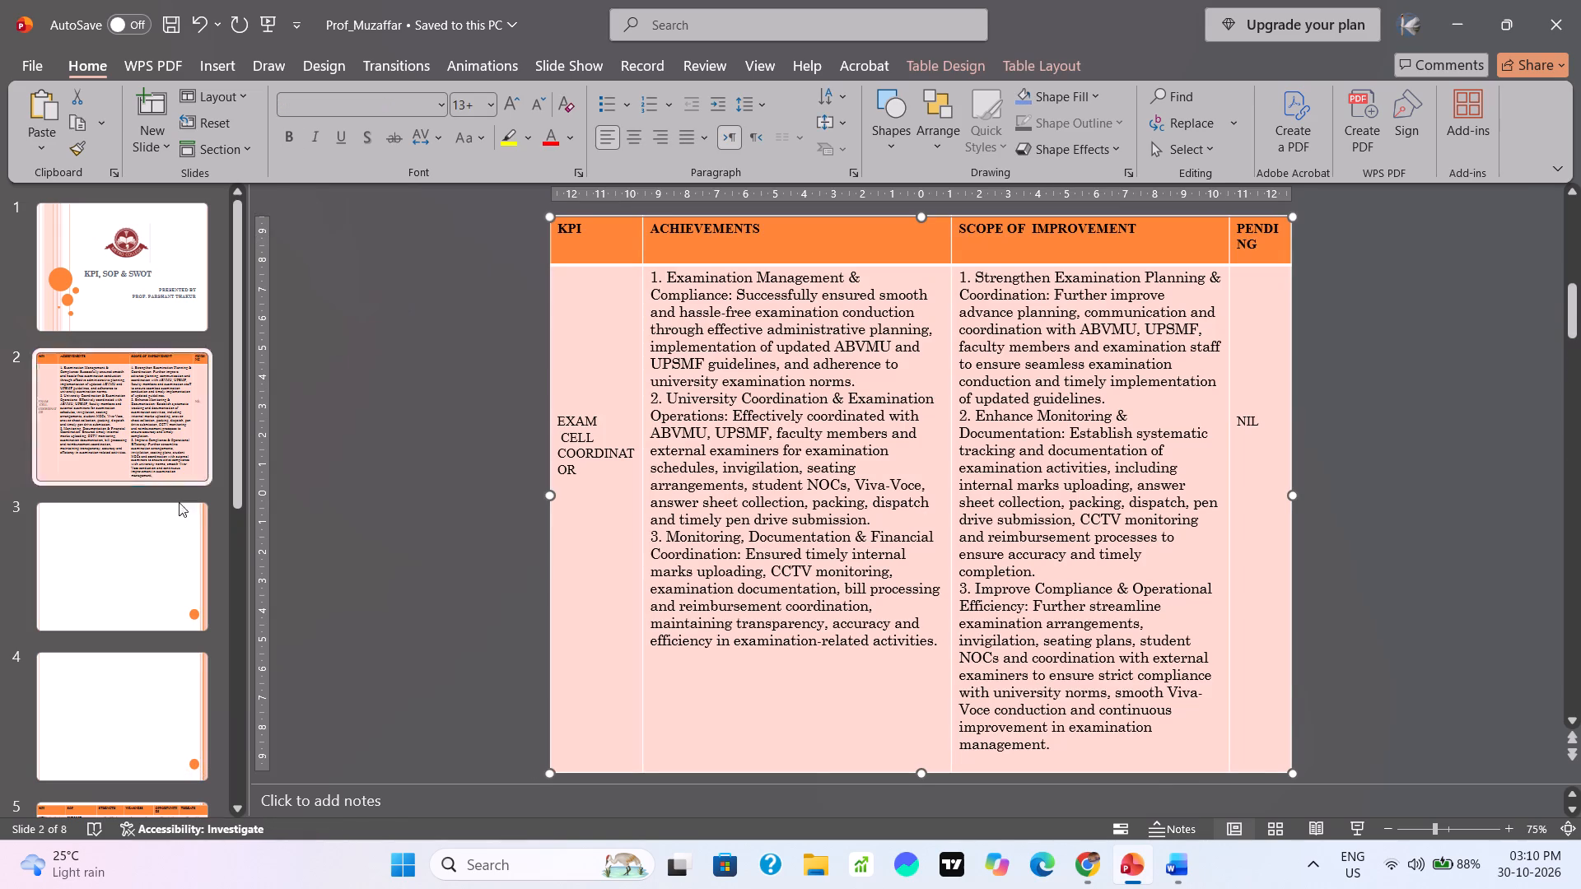
left_click(167, 519)
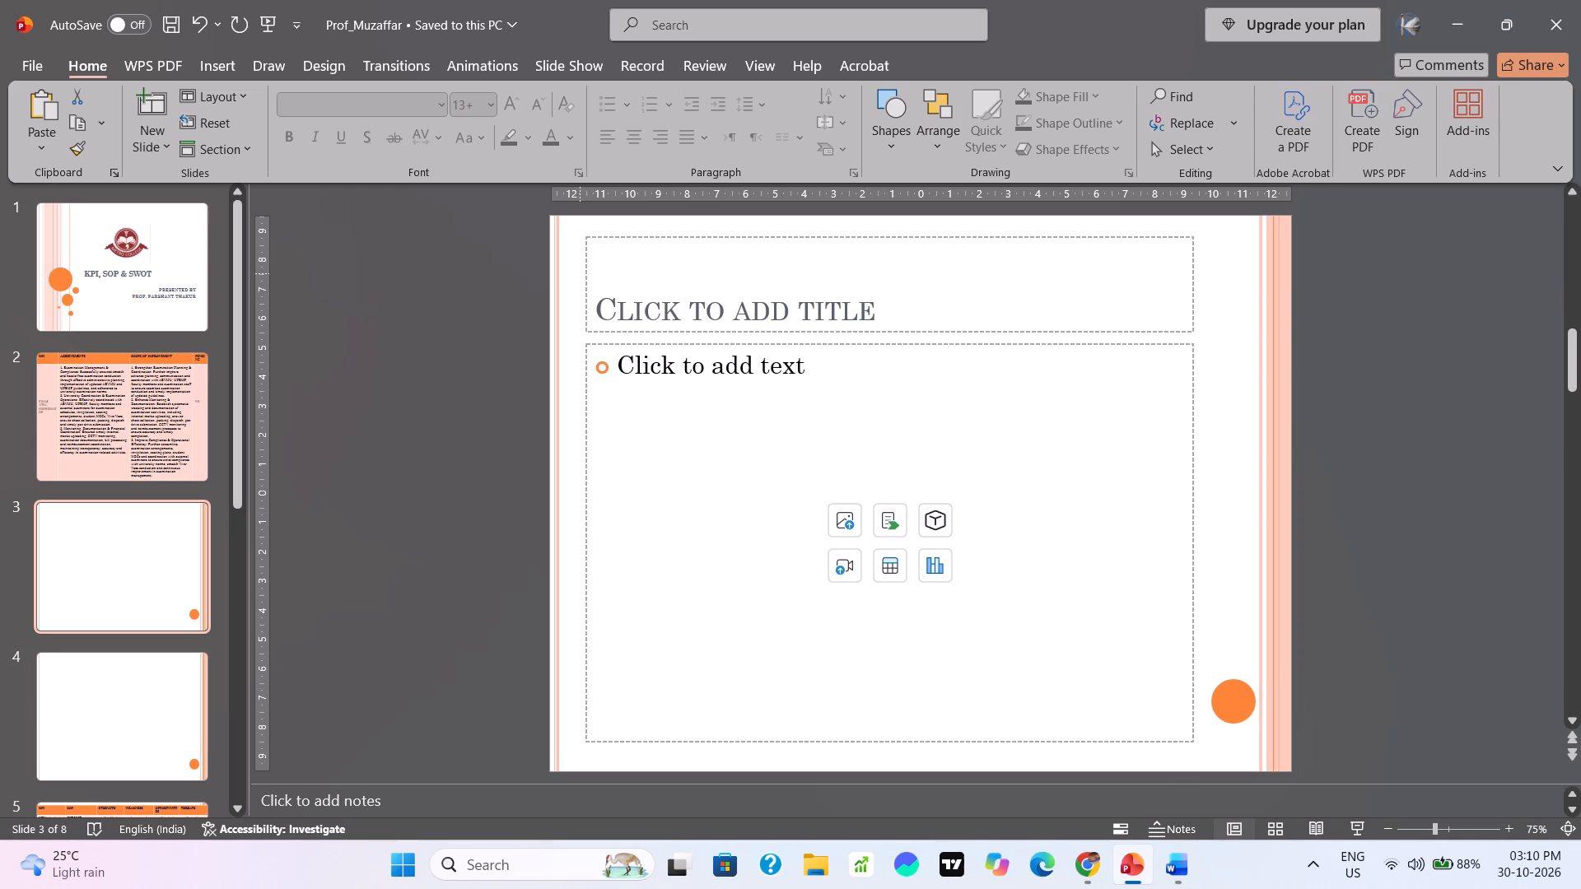
left_click(580, 273)
key("ctrl+v")
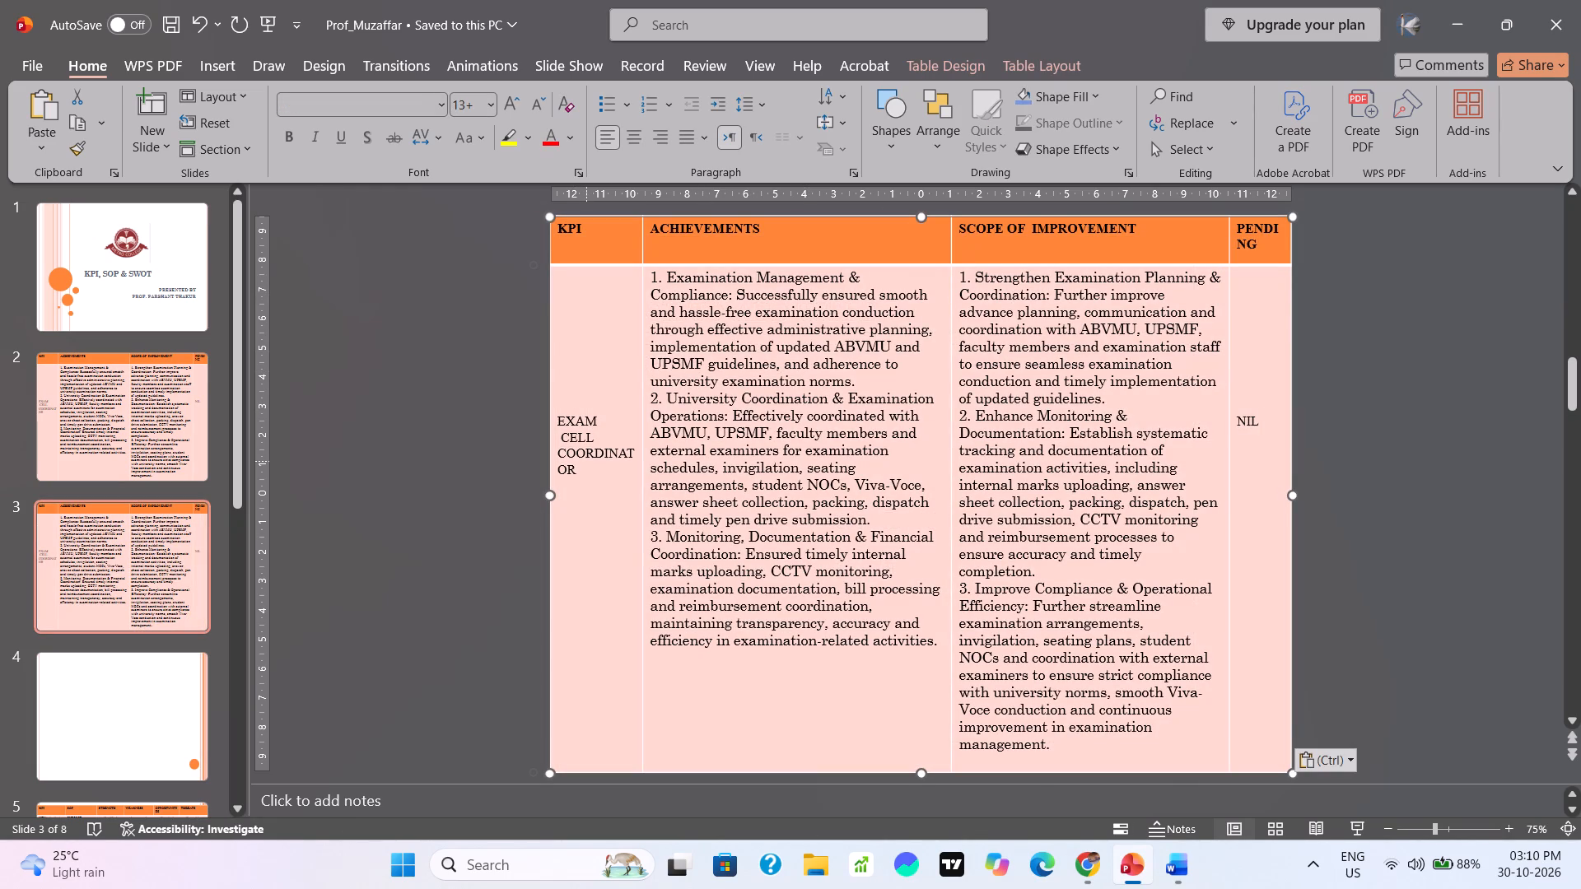
Replace the "EXAM CELL COORDINATOR" entry in slide 3's KPI column with "BEING A HOD, MSN".
left_click_drag(584, 474, 566, 445)
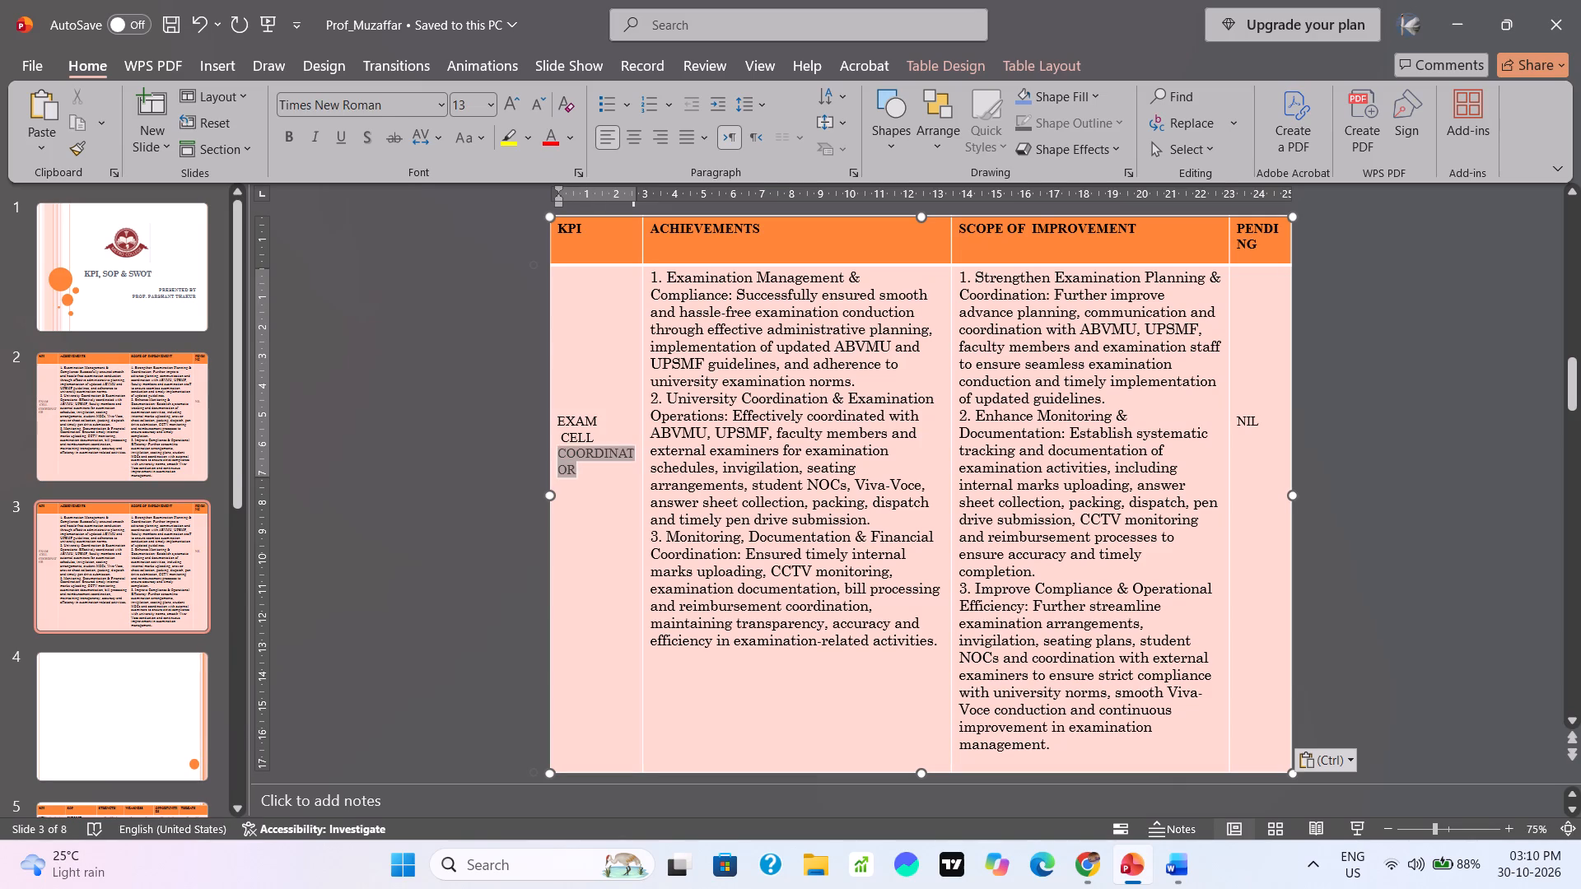
left_click_drag(566, 445, 564, 417)
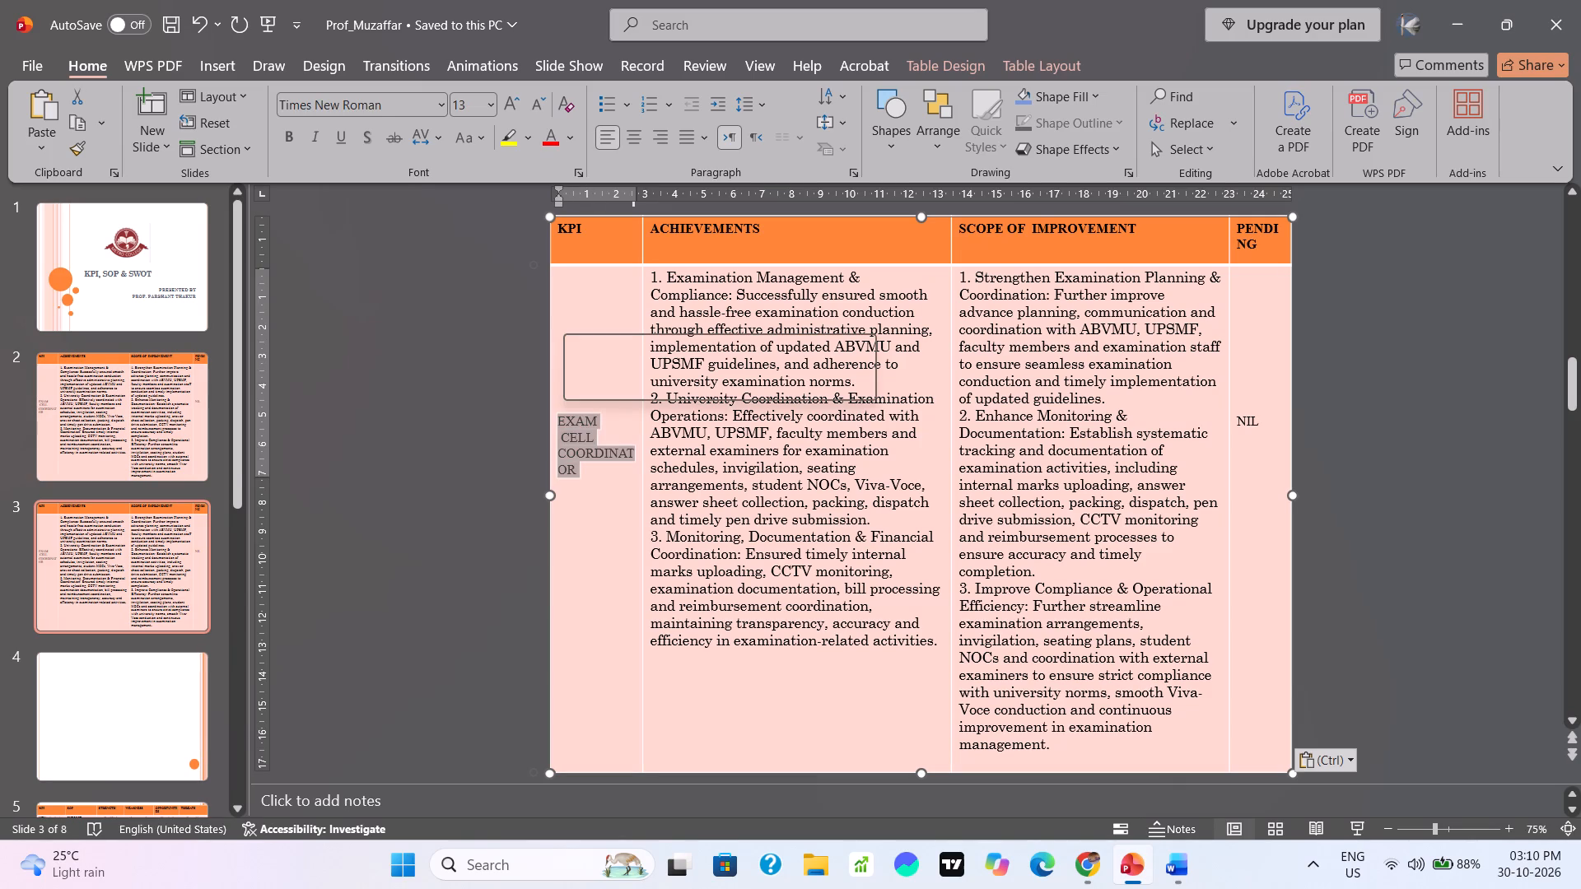
type("BEING")
key("space")
type("AN")
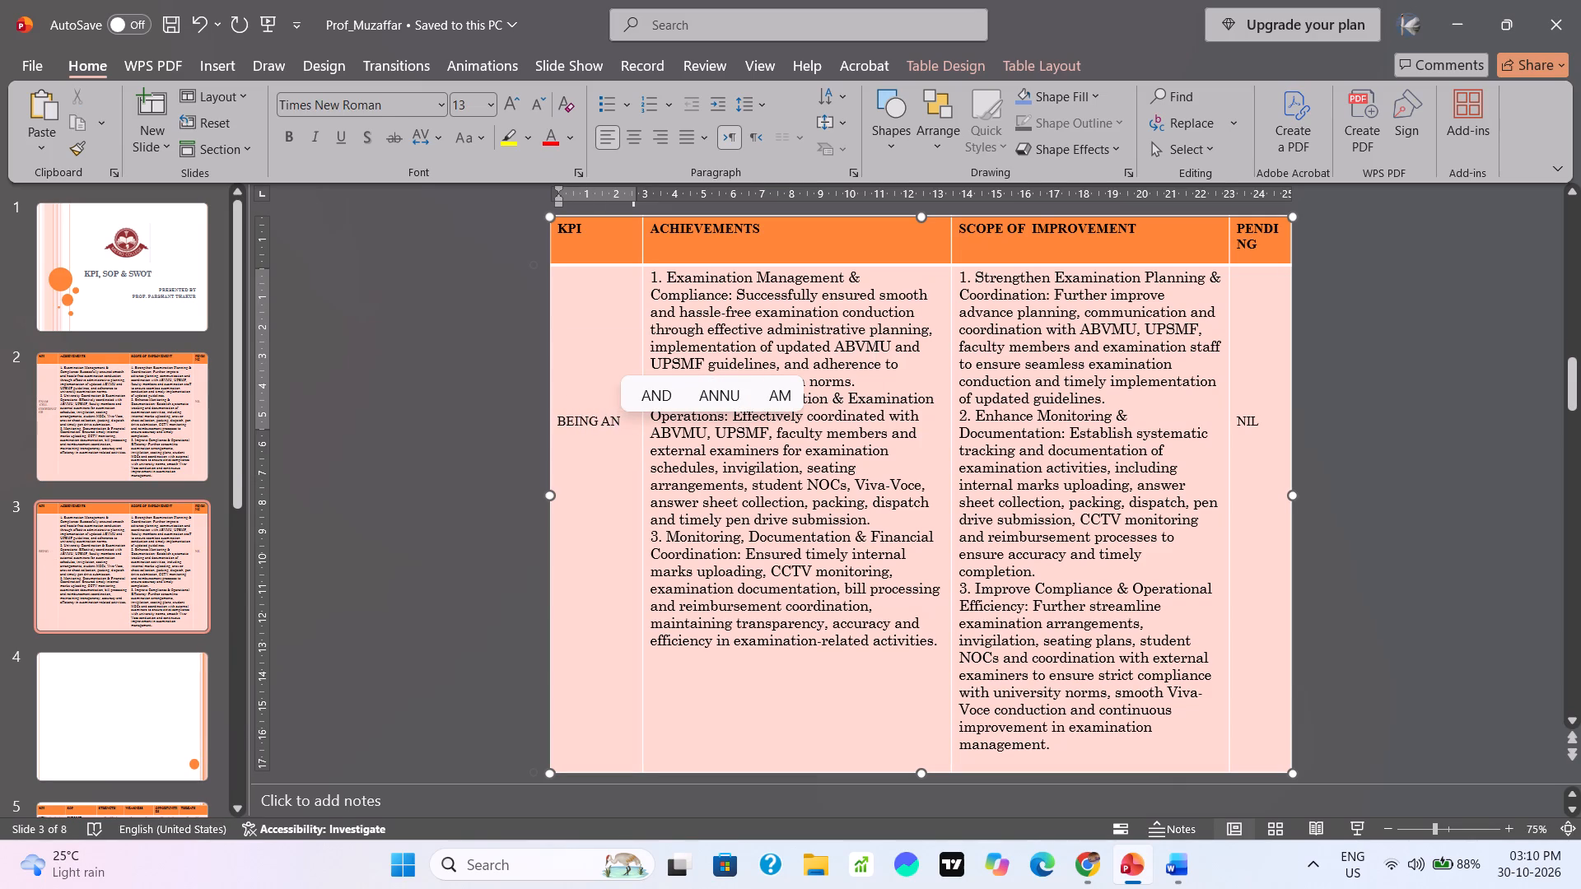
key("BackSpace")
key("BackSpace")
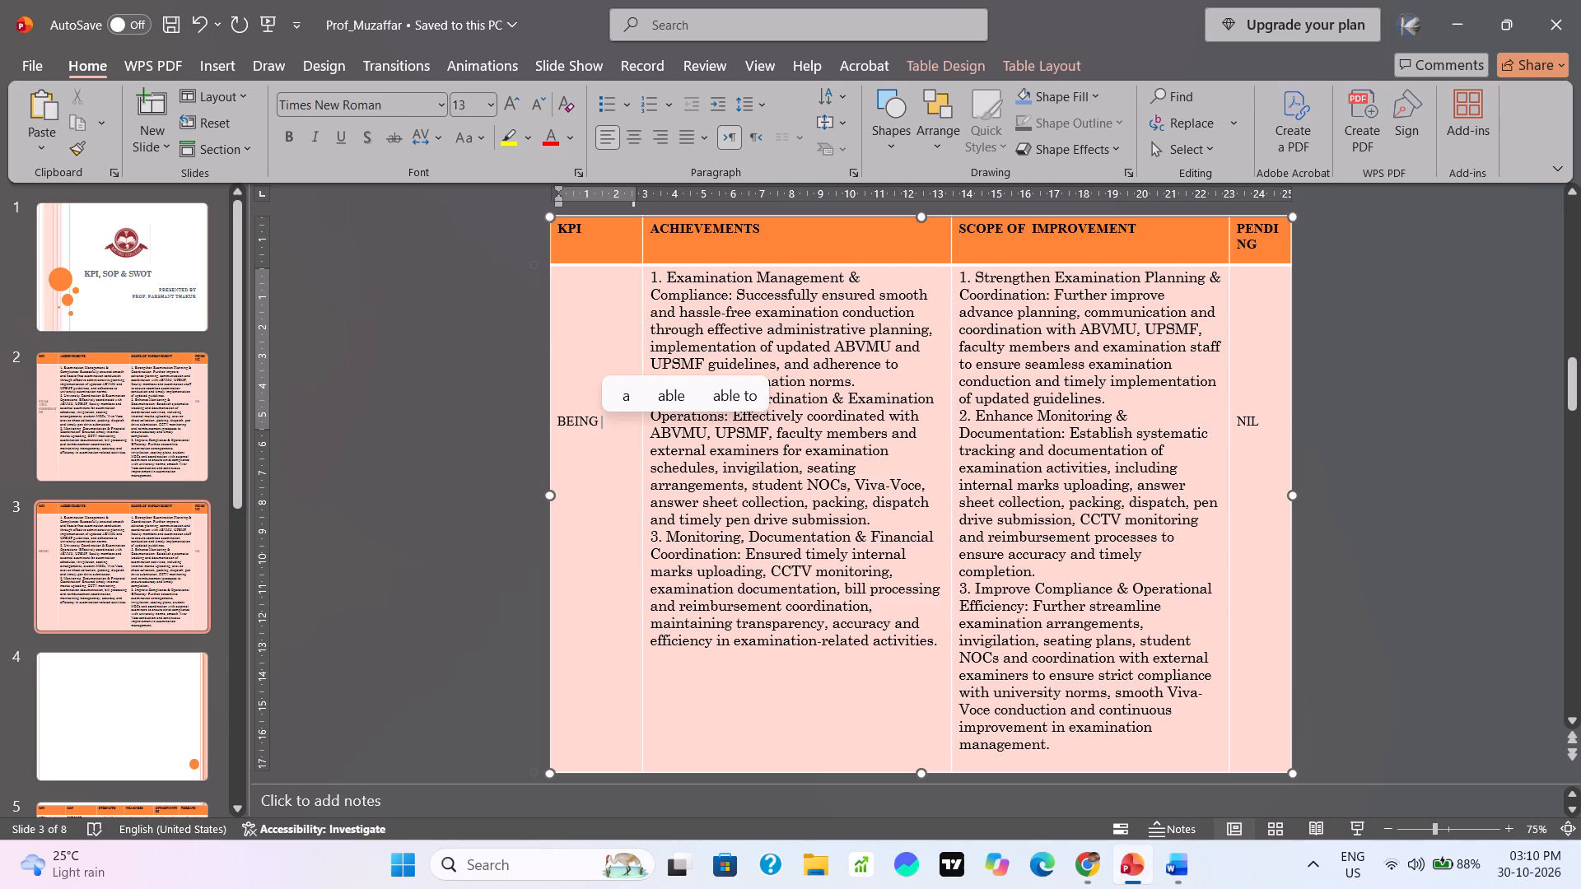
type("A HO")
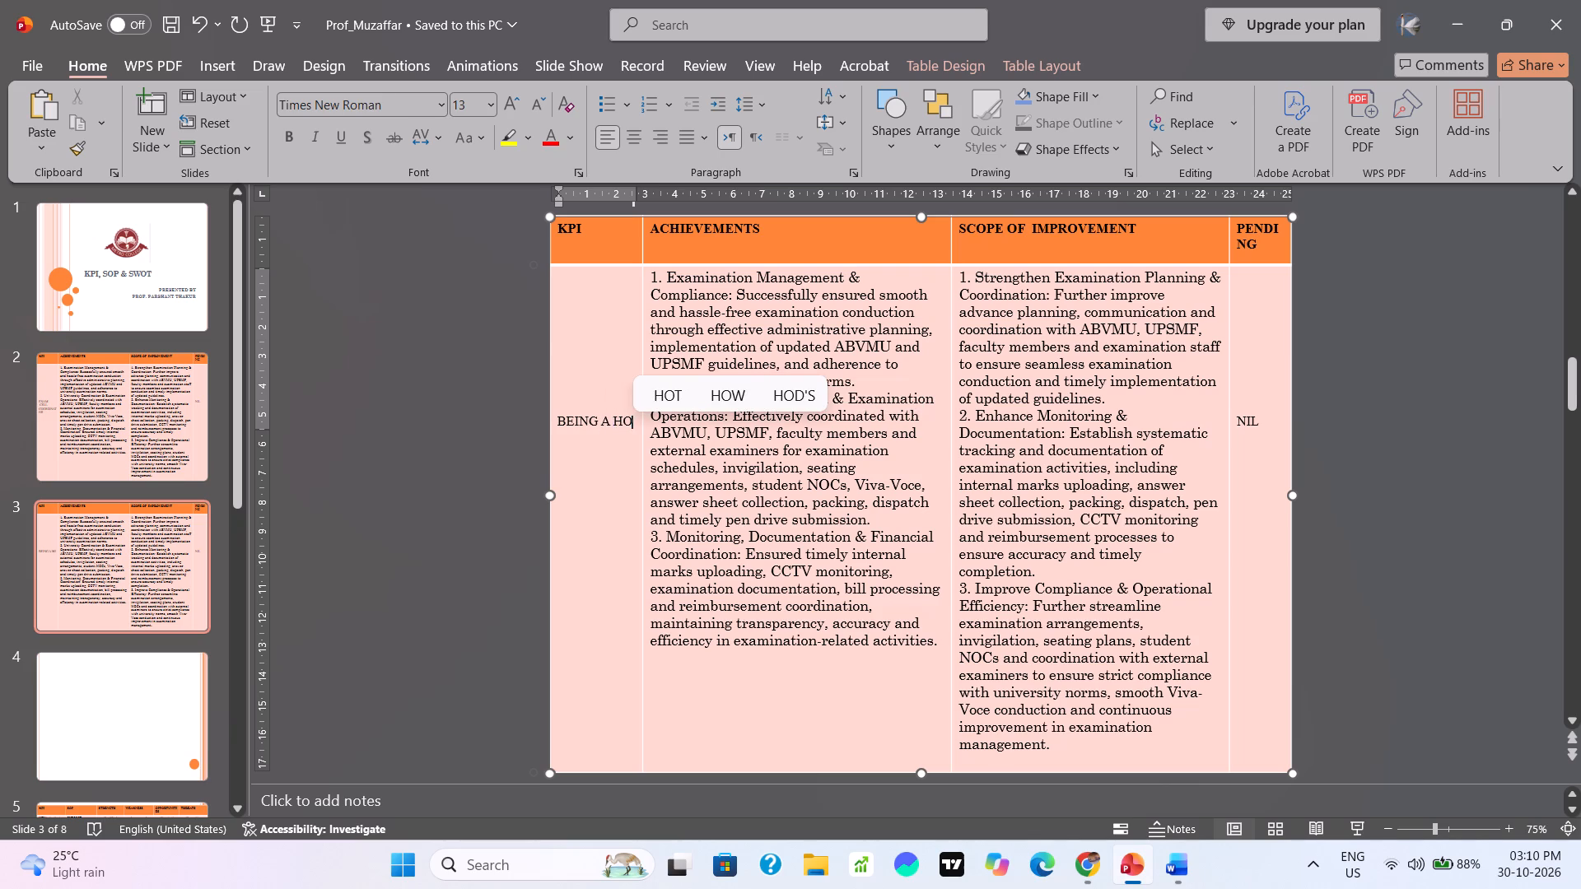
key("d")
type(", MSN")
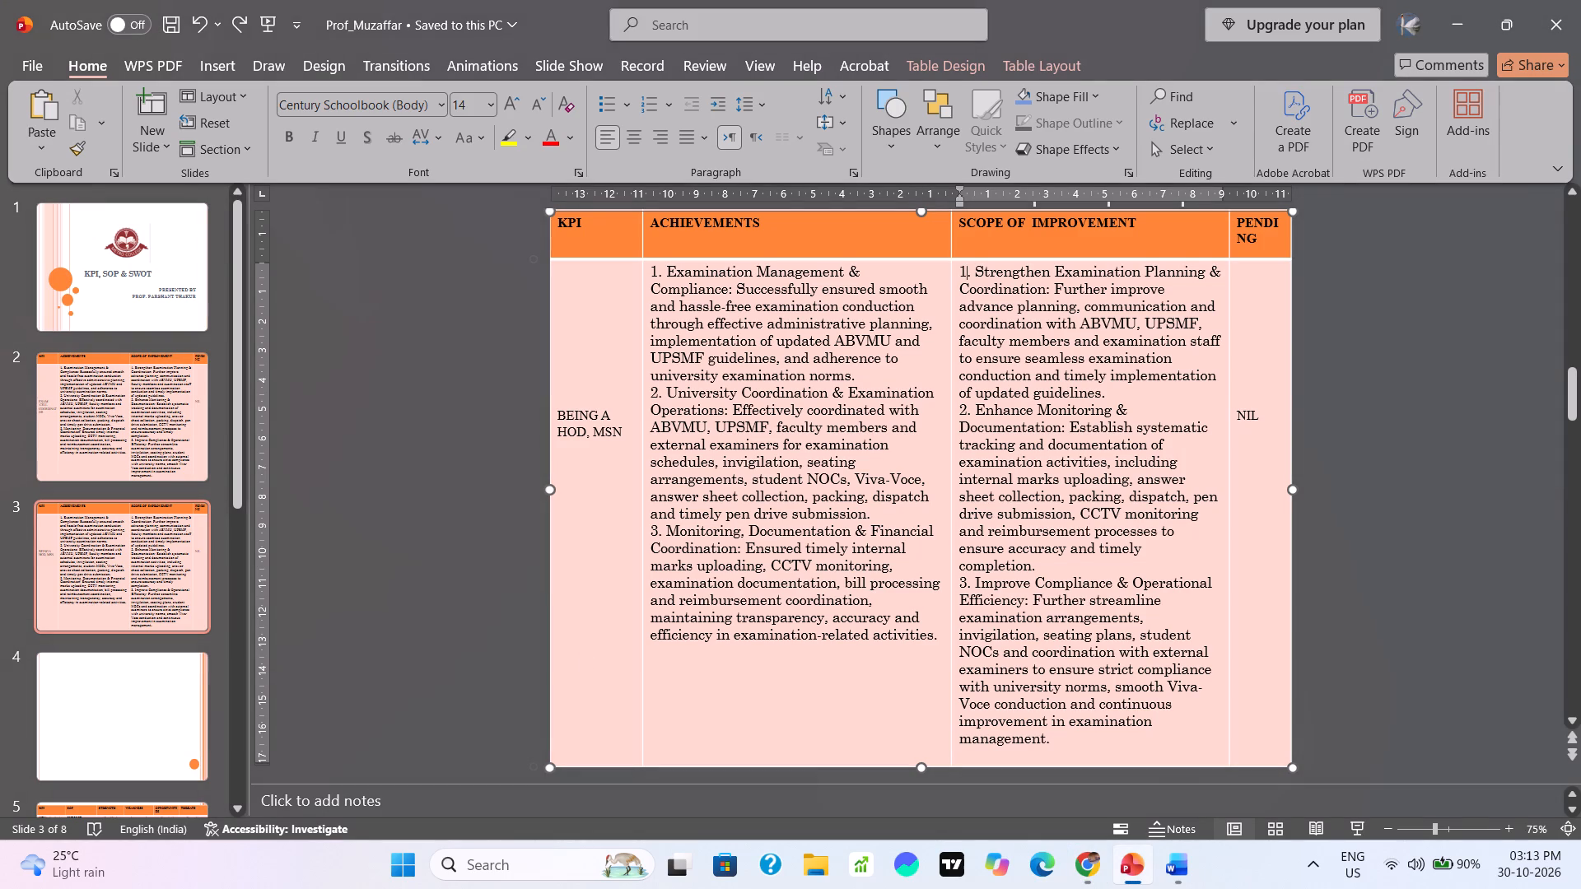
left_click_drag(962, 273, 1055, 735)
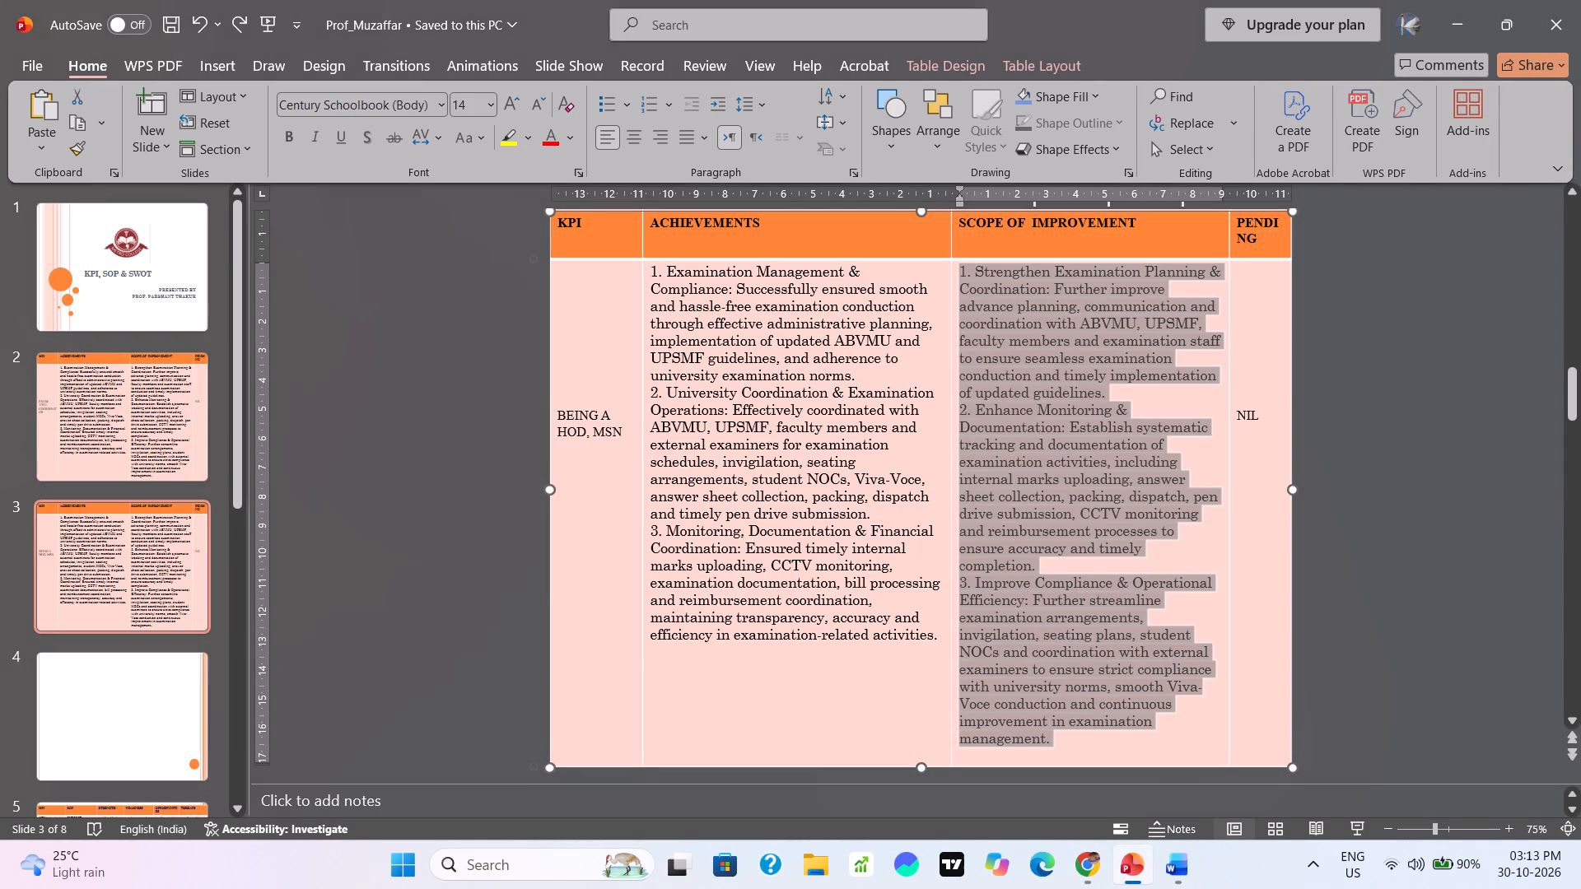
left_click_drag(1055, 735, 1055, 740)
key("ctrl+v")
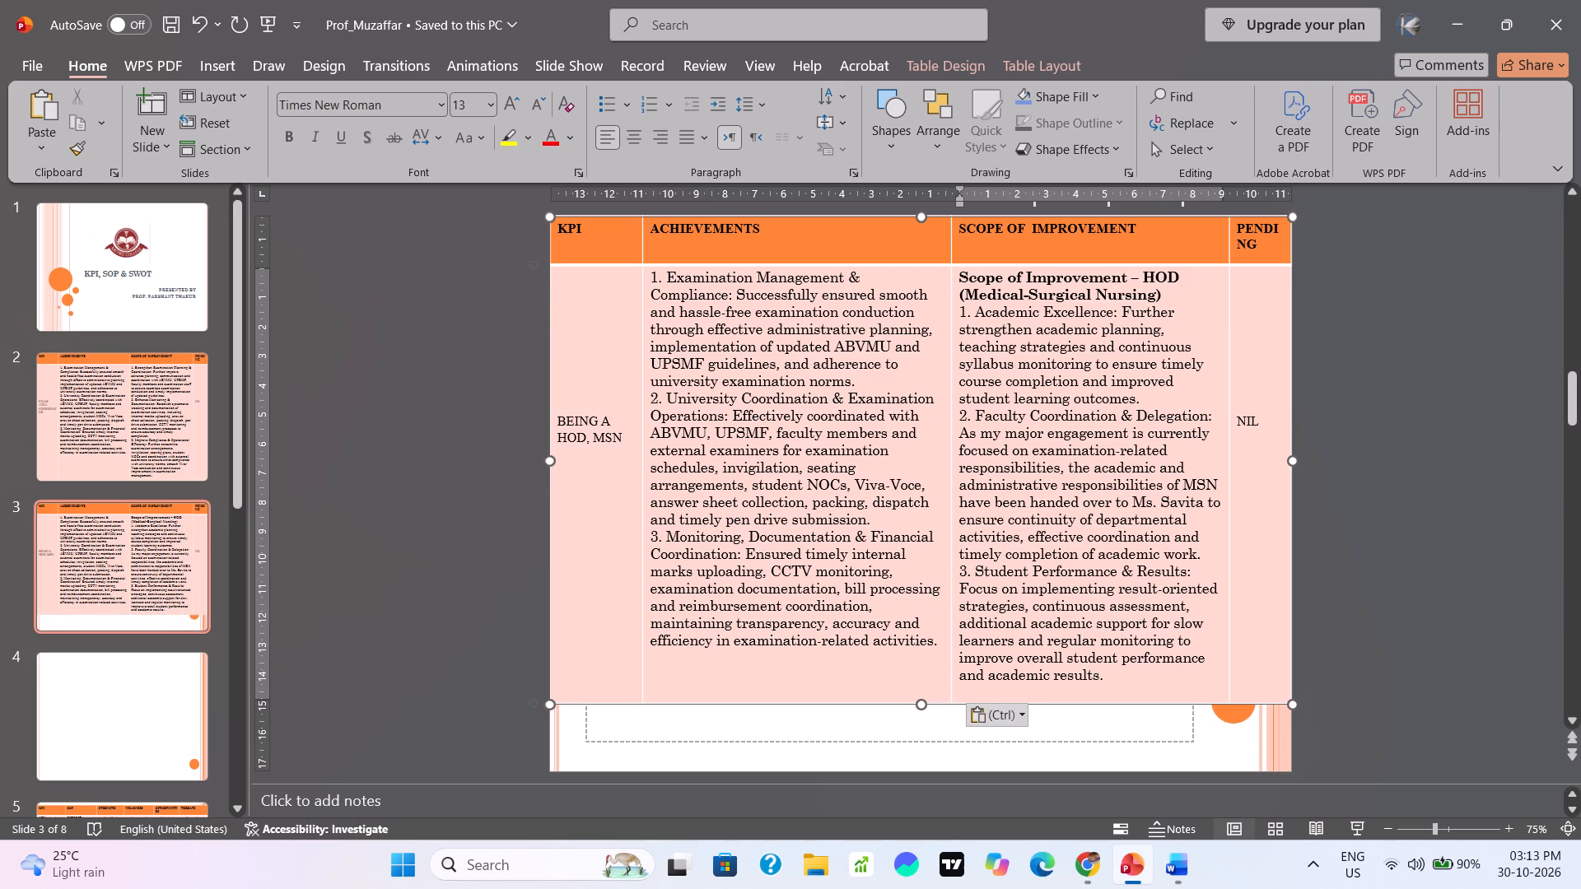
Stretch slide 3's KPI table downward so that it nearly reaches the slide's bottom edge.
left_click_drag(924, 704, 923, 719)
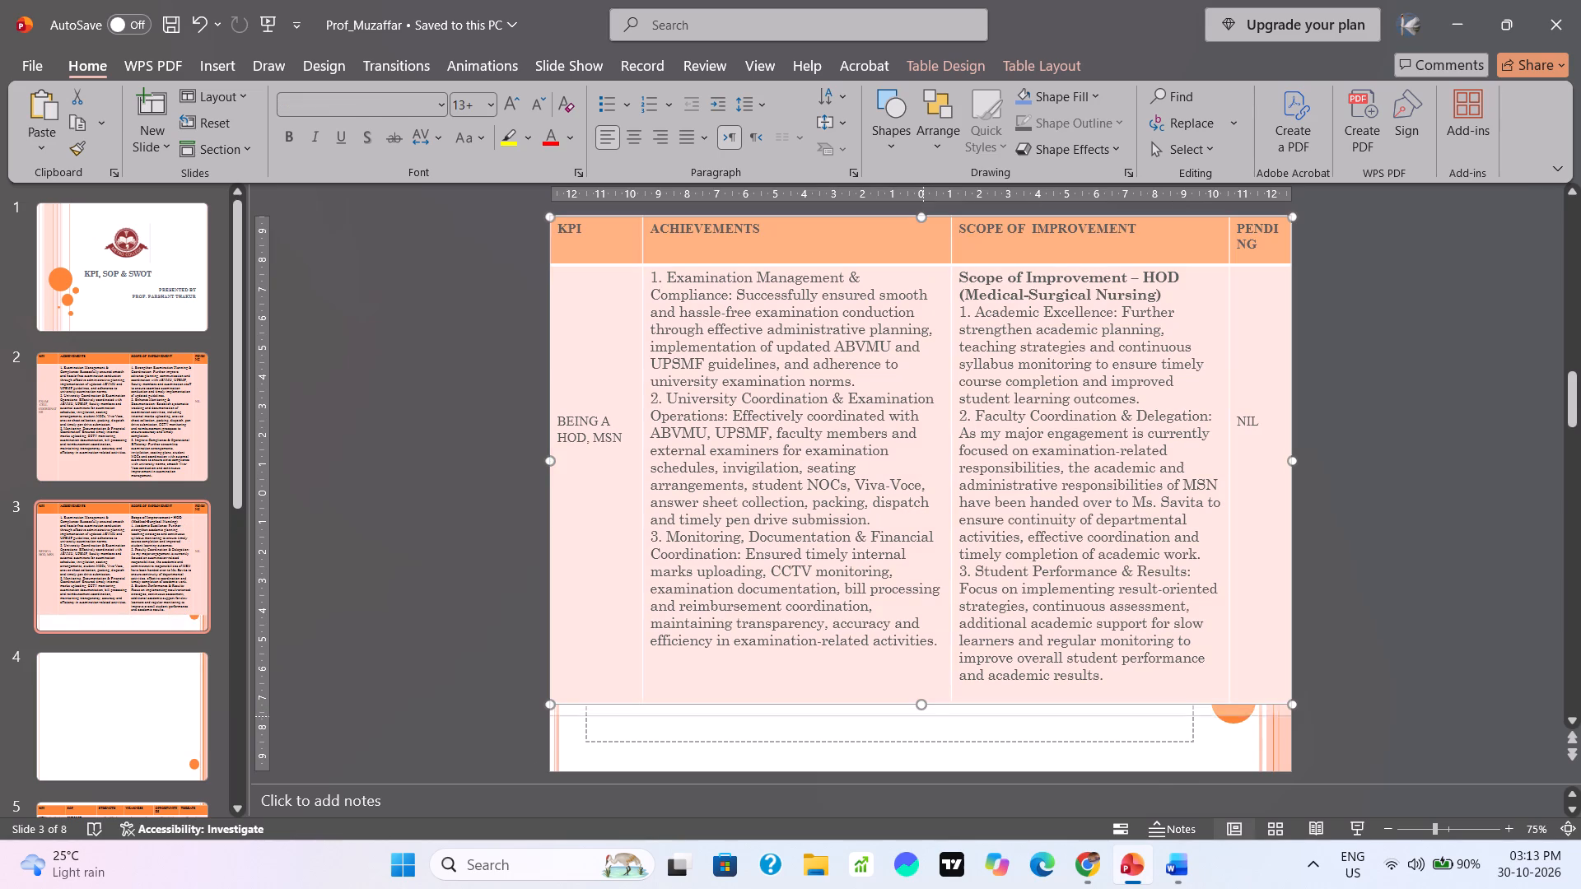
left_click_drag(923, 719, 929, 749)
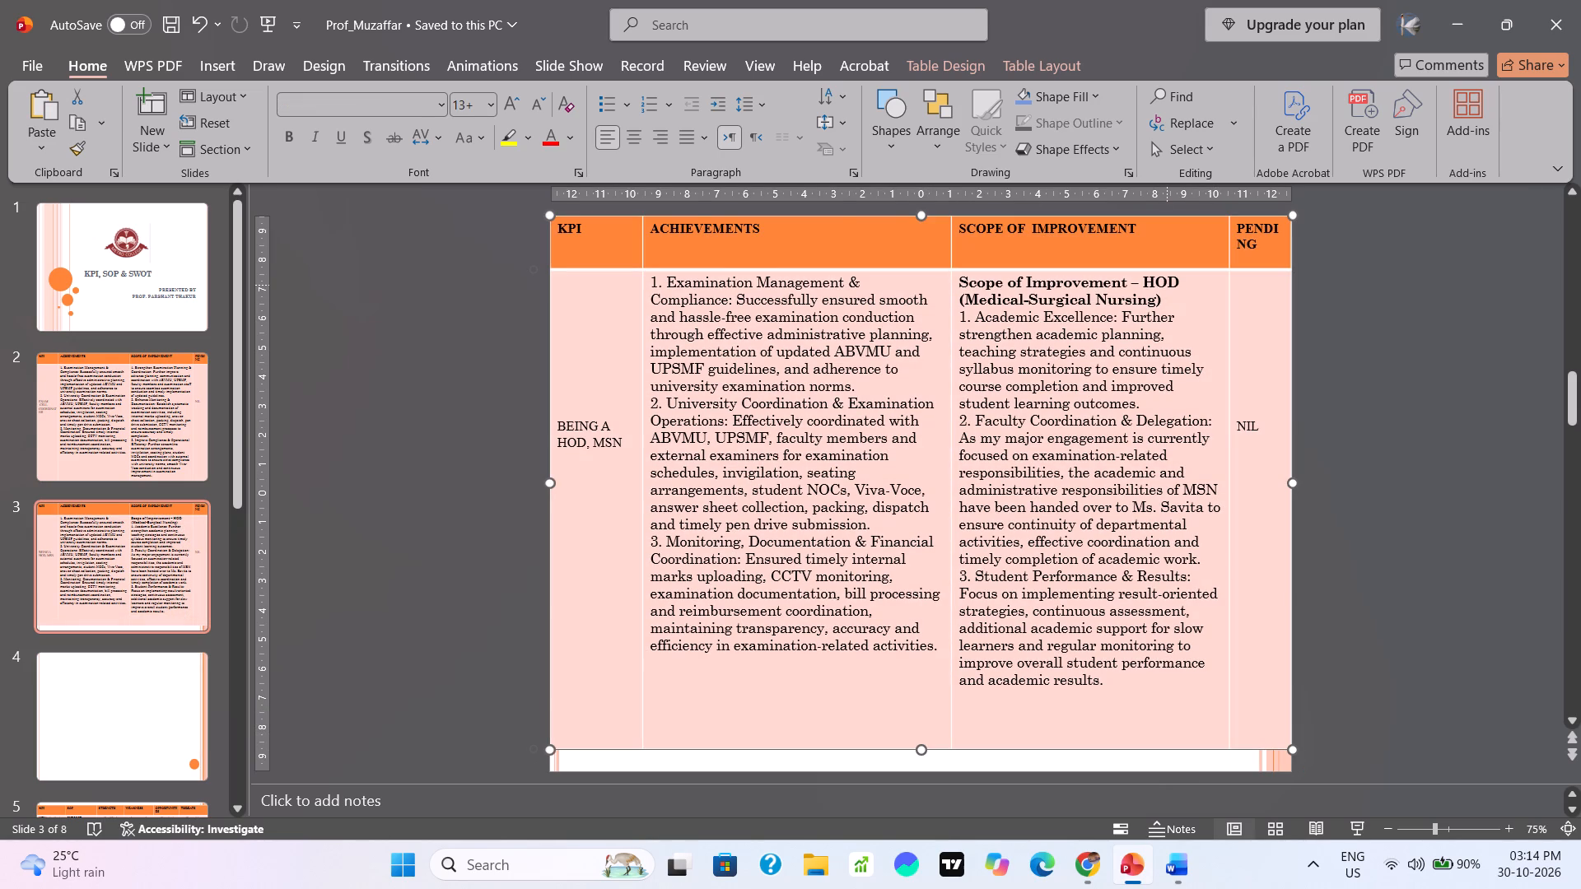
Delete the bold heading "Scope of Improvement – HOD (Medical-Surgical Nursing)" from slide 3's SCOPE OF IMPROVEMENT cell.
left_click_drag(1167, 285, 1076, 297)
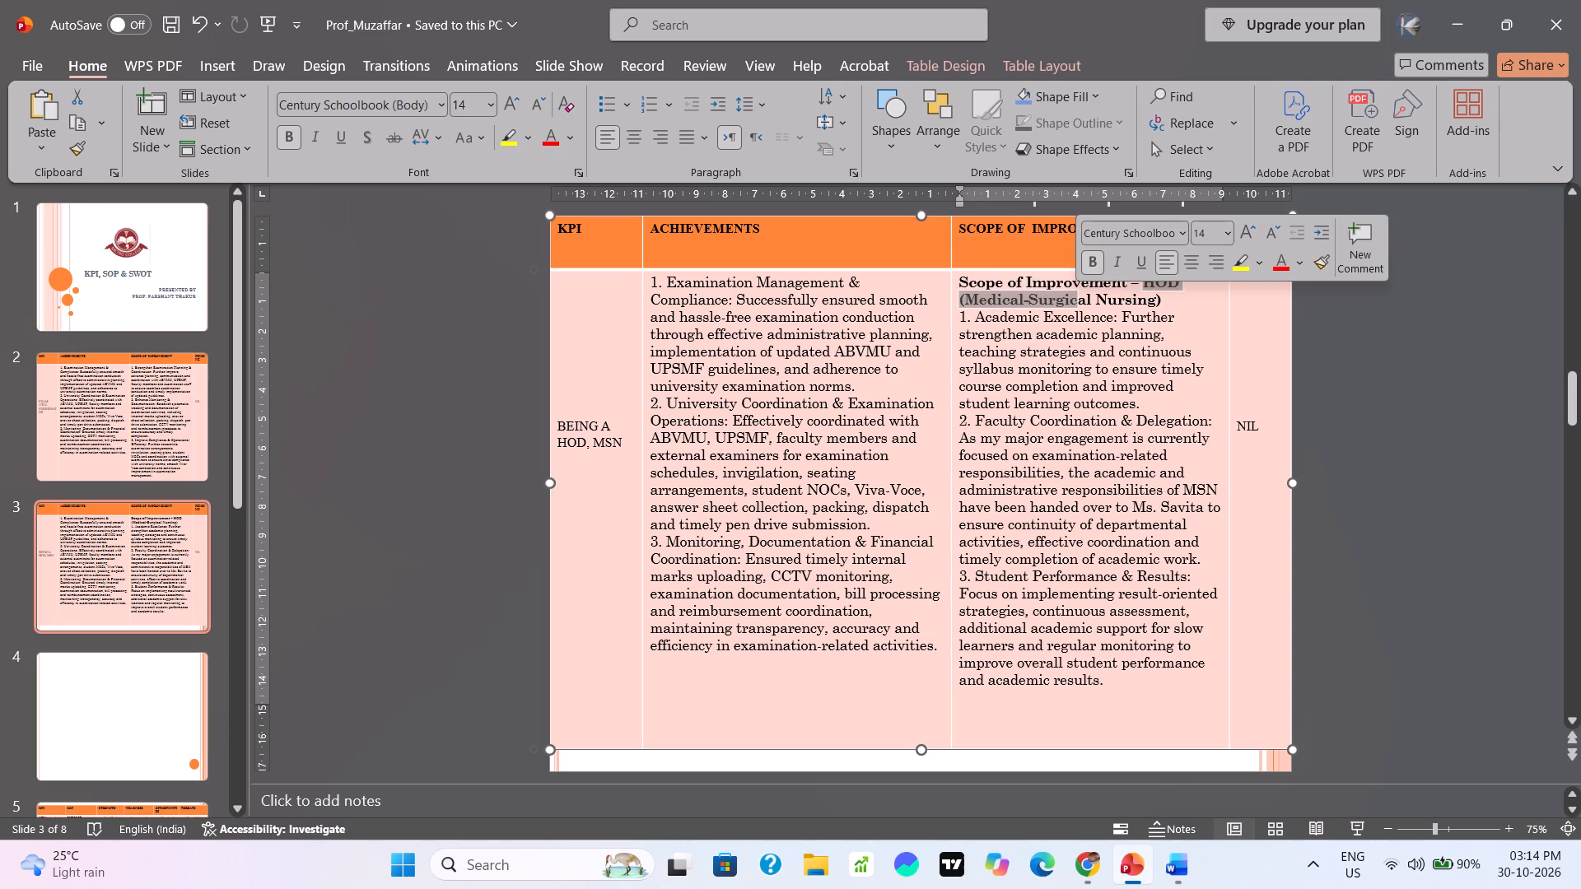
left_click_drag(1170, 303, 959, 286)
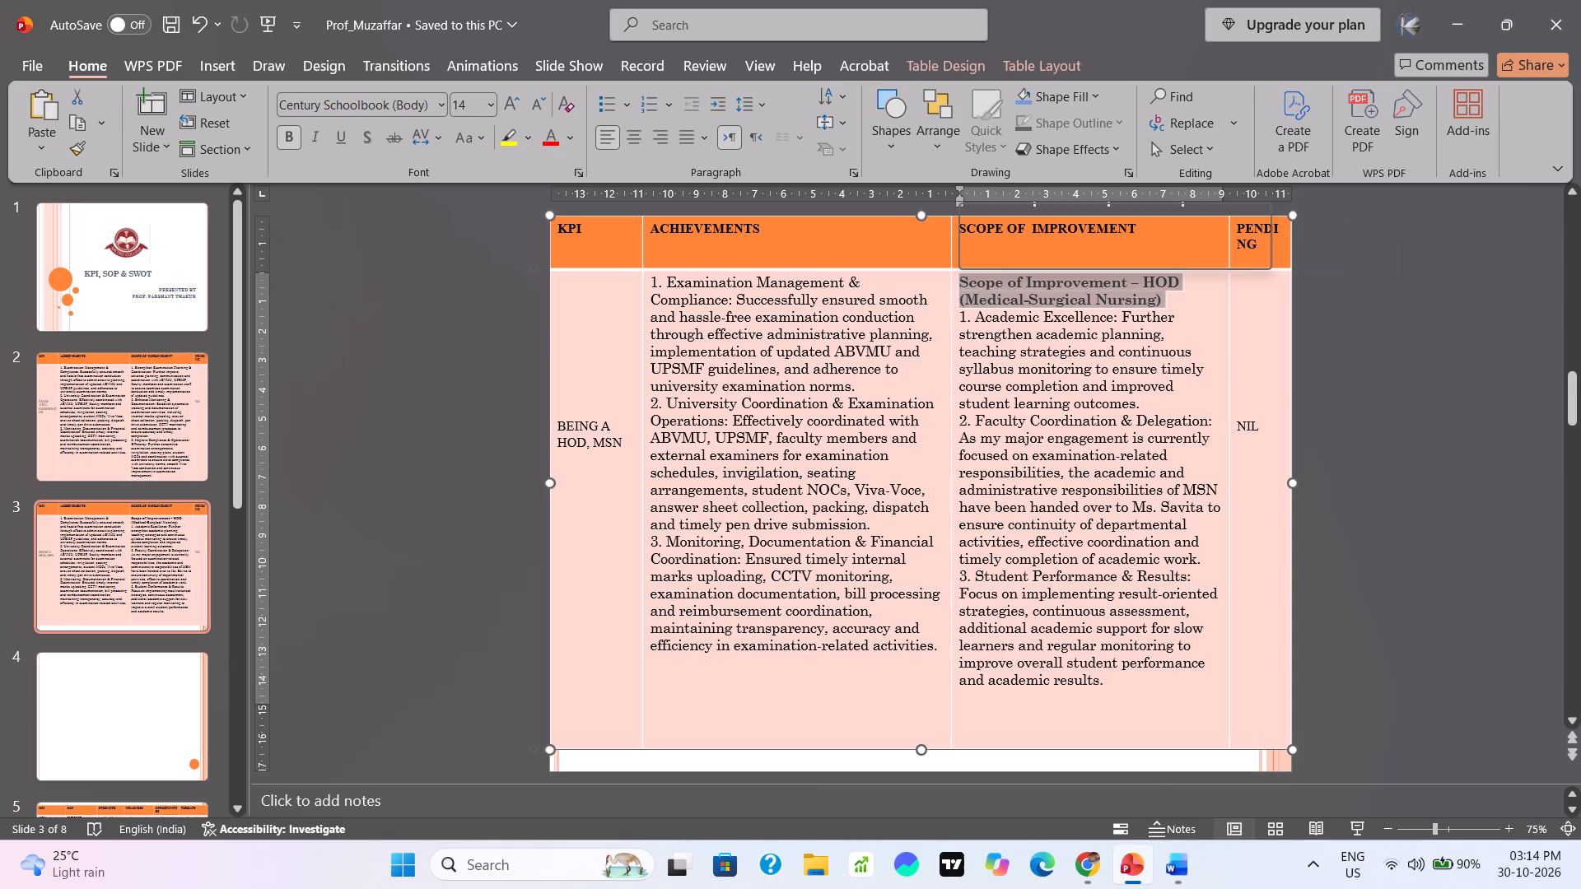
key("Delete")
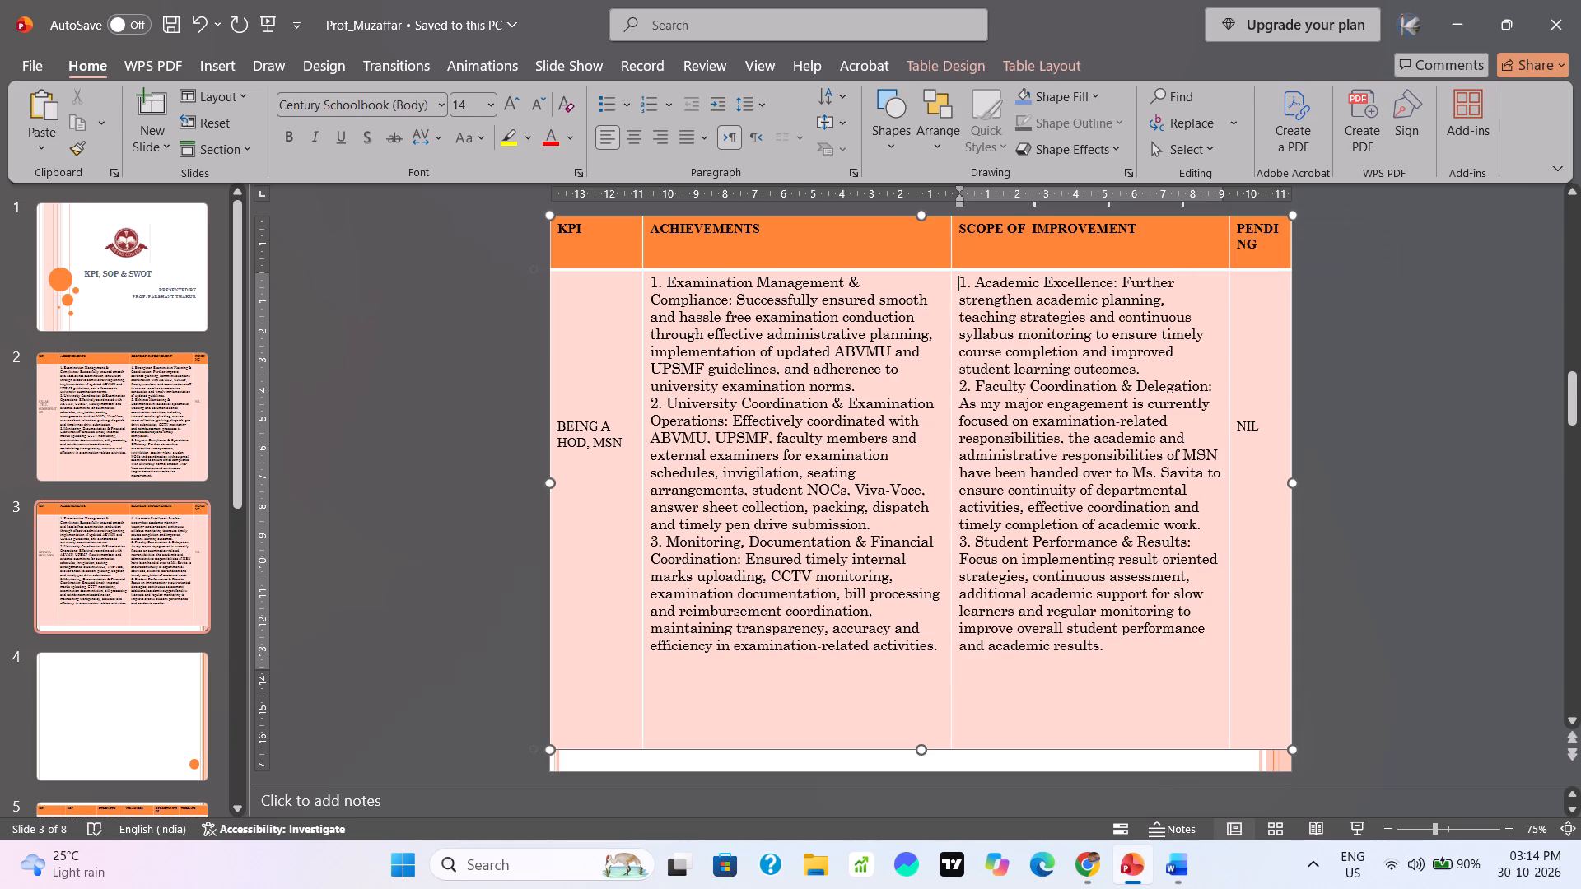
Replace slide 3's ACHIEVEMENTS text with the "BEING A HOD,MSN" Status paragraph copied from the KPI Mapping Report in Word.
left_click_drag(942, 649, 892, 612)
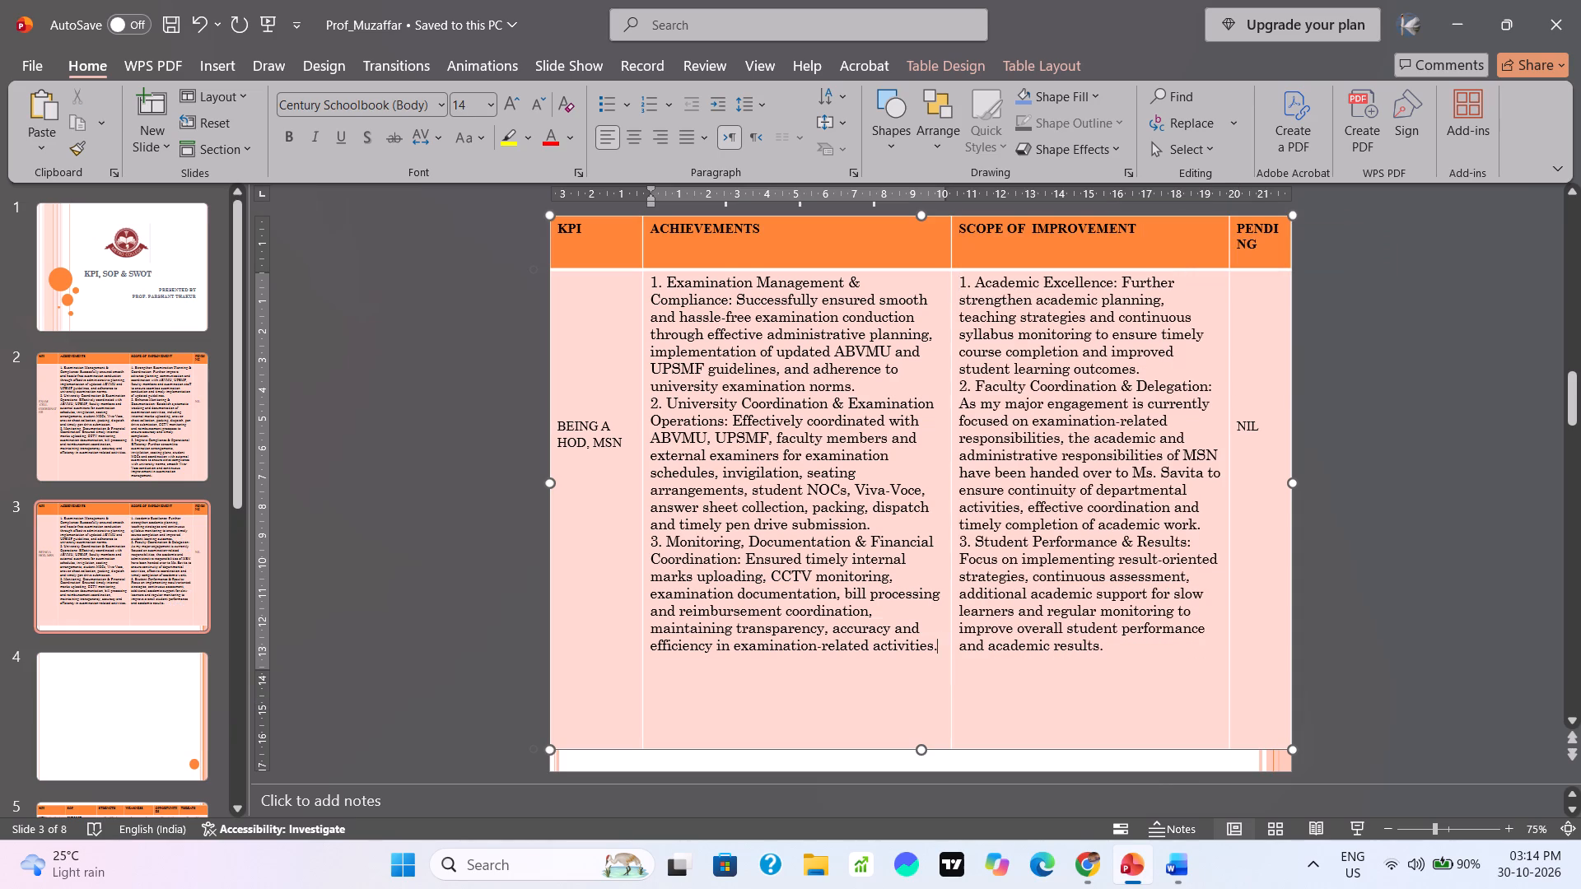
left_click_drag(892, 612, 649, 282)
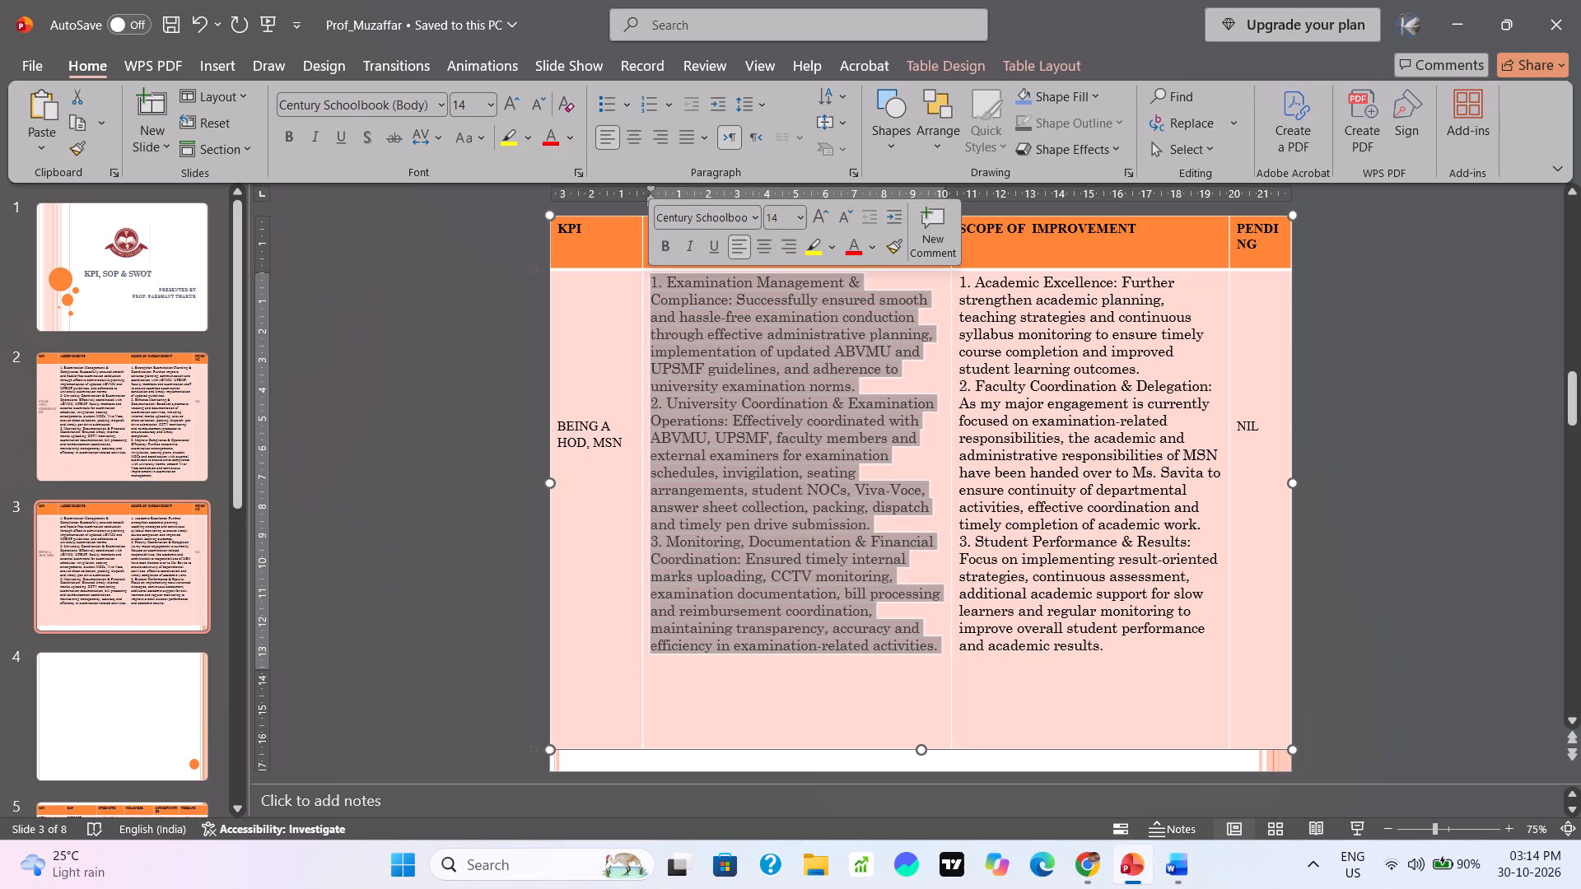
key("Delete")
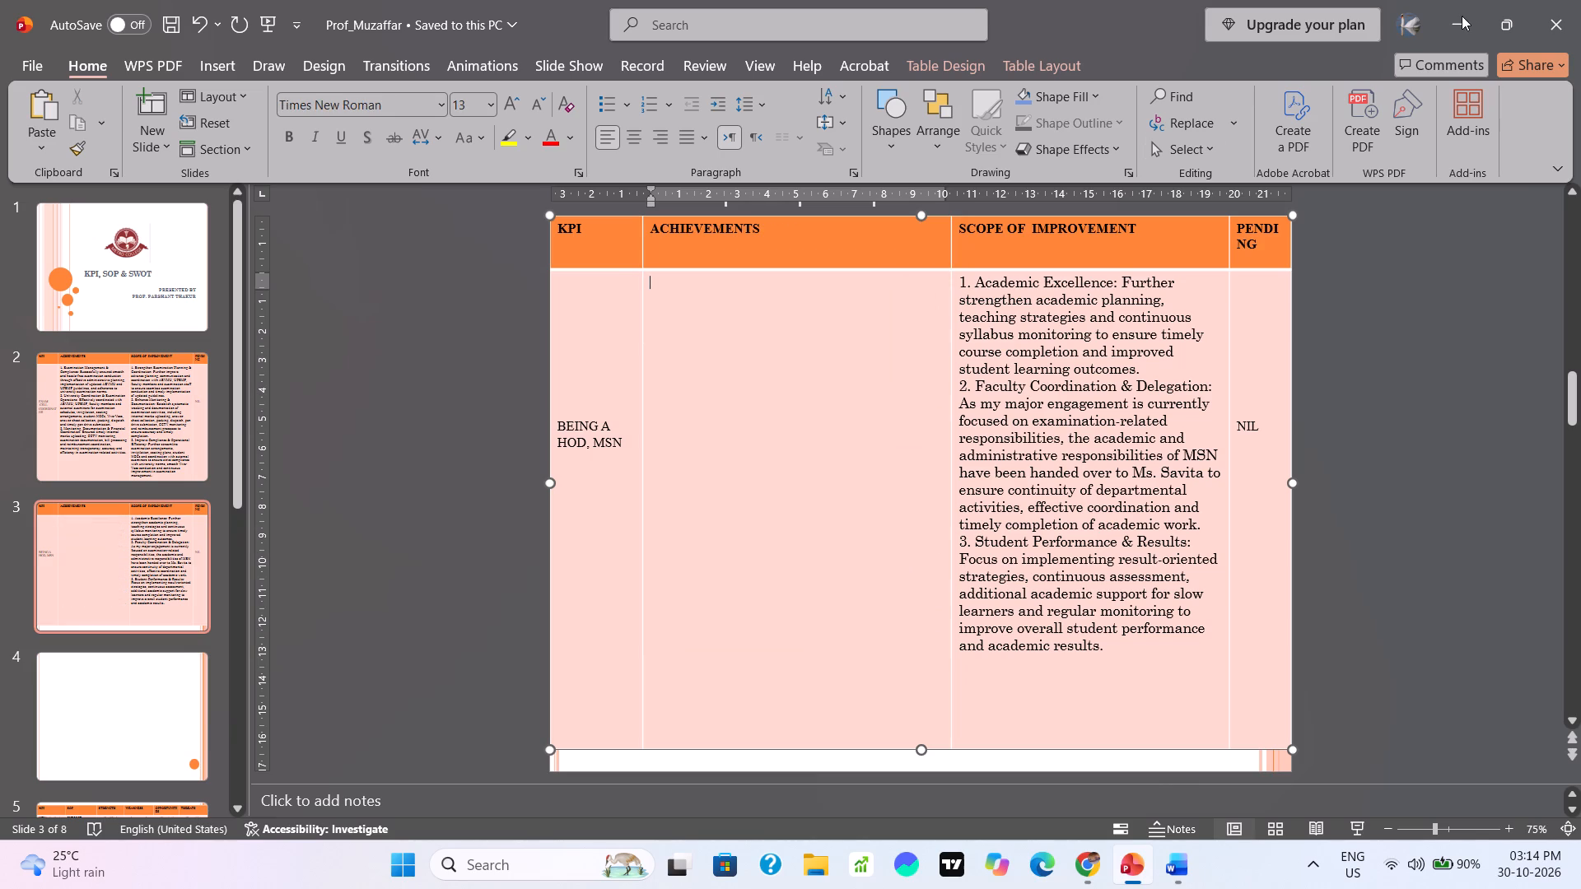
left_click(1460, 16)
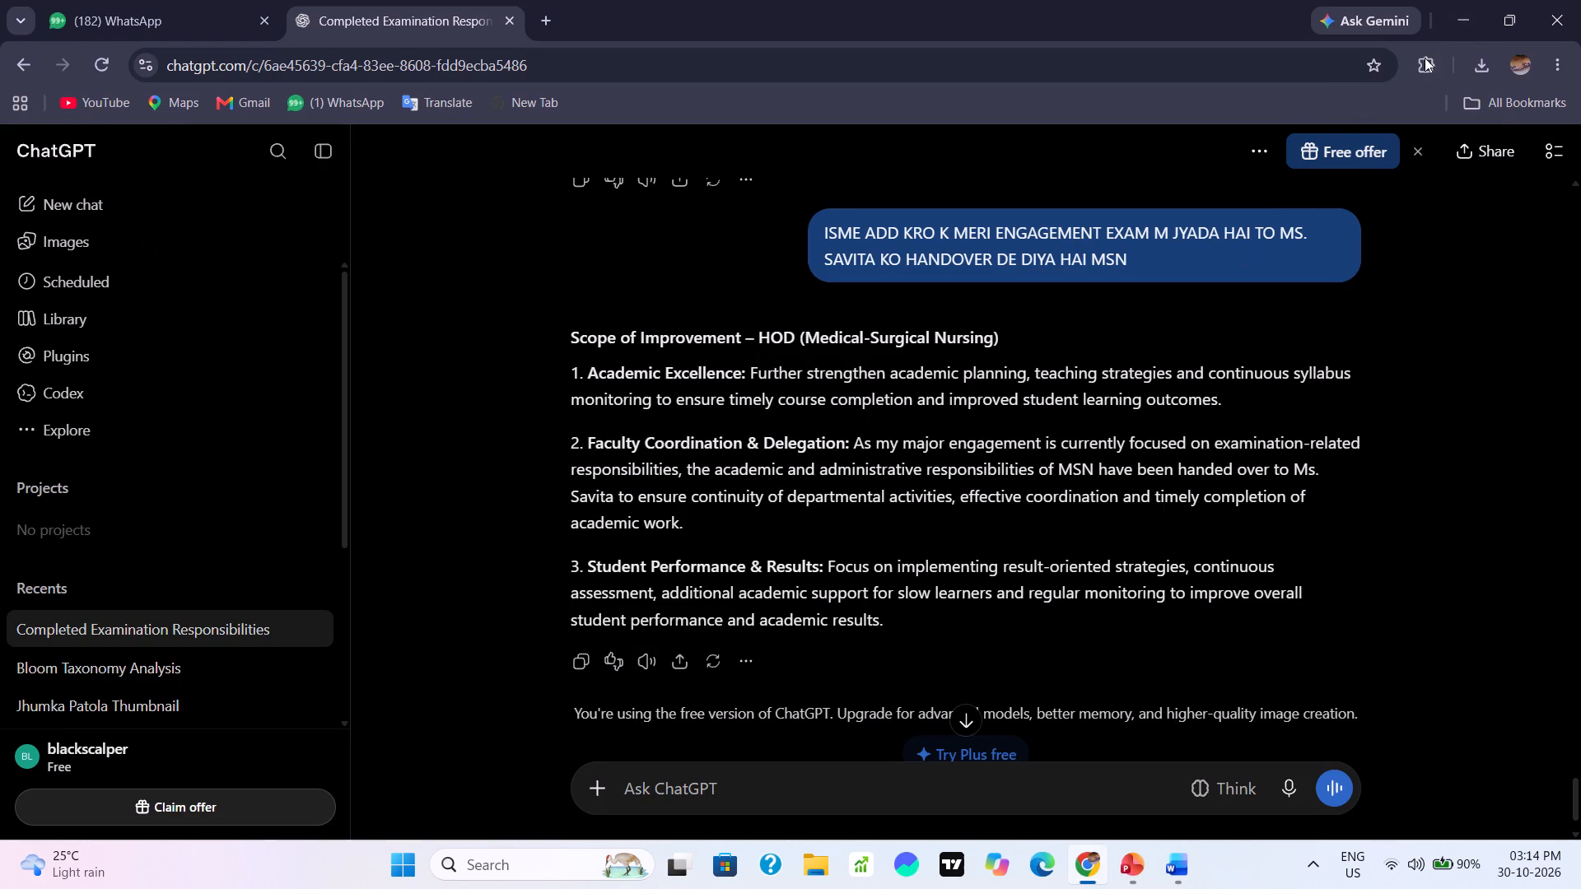
left_click(1469, 11)
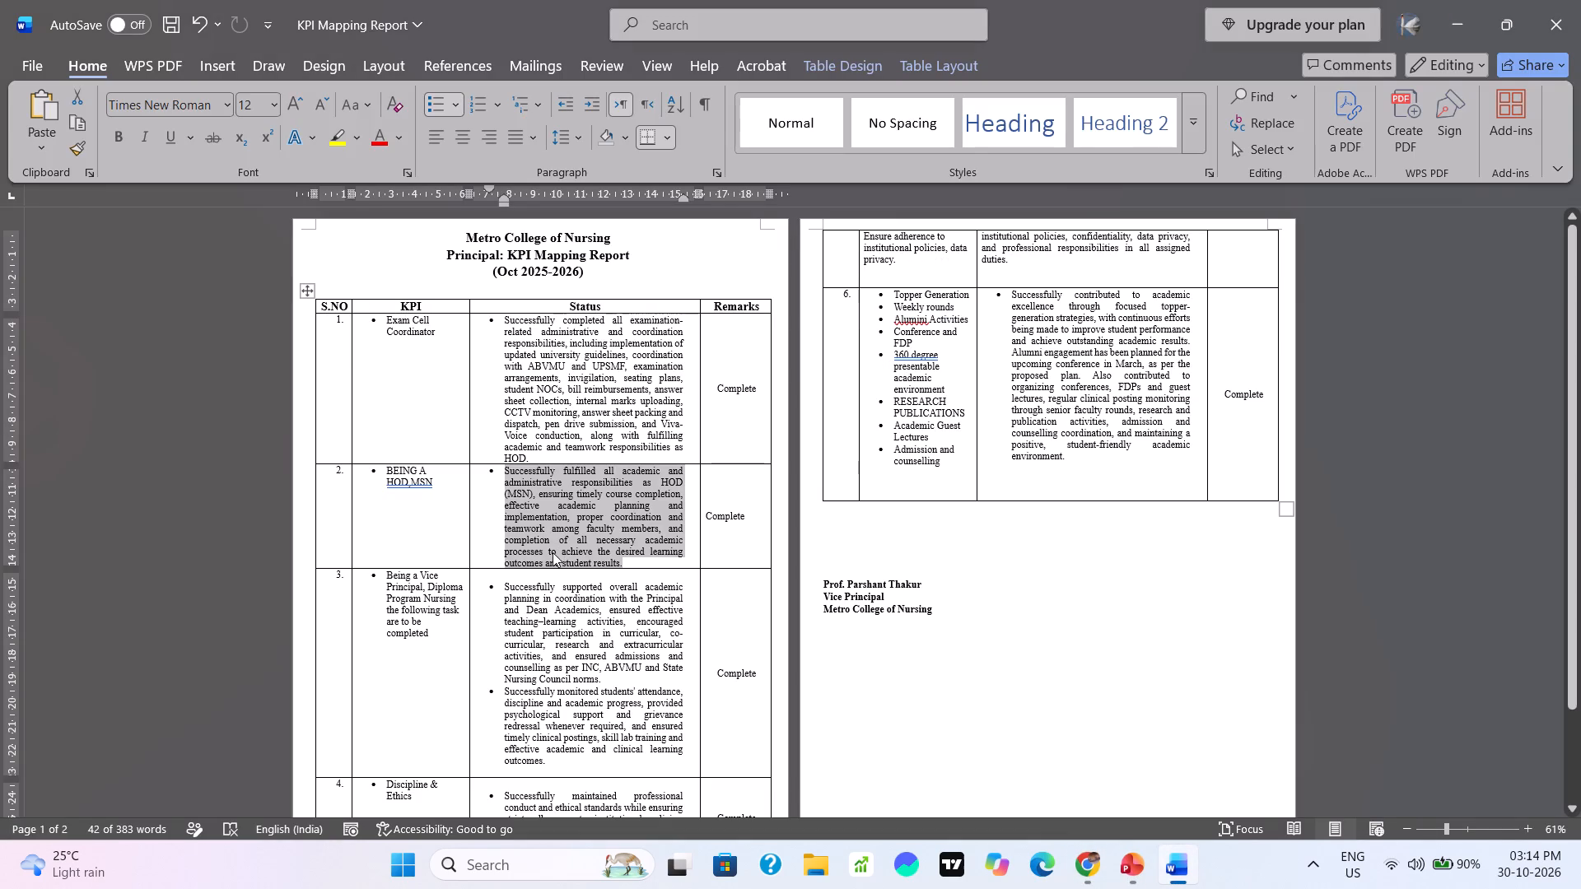
left_click(557, 545)
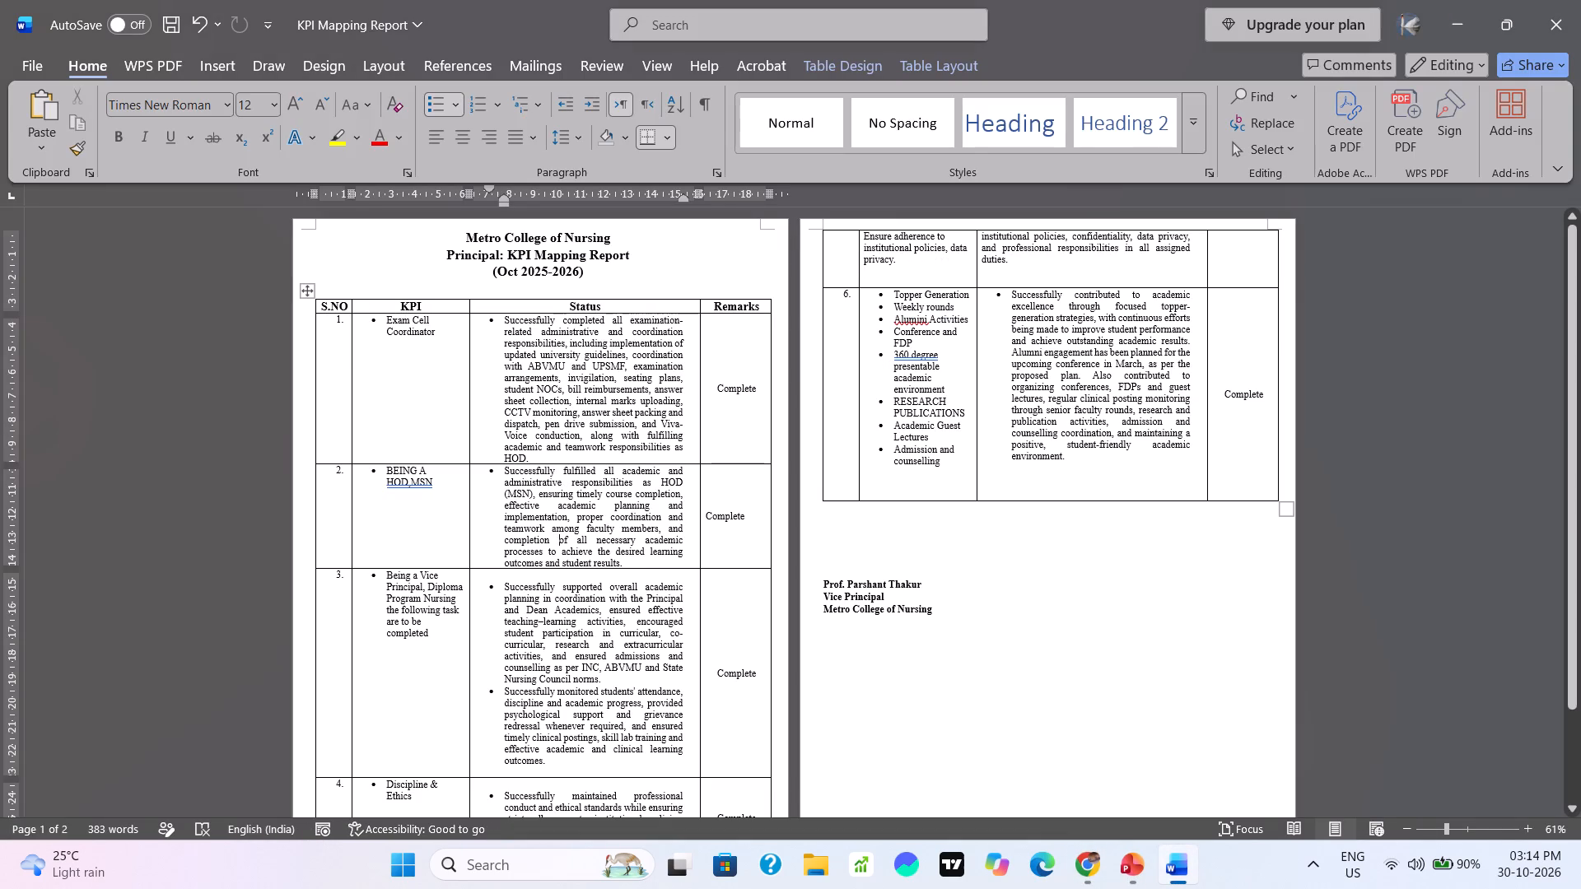
left_click_drag(624, 561, 503, 471)
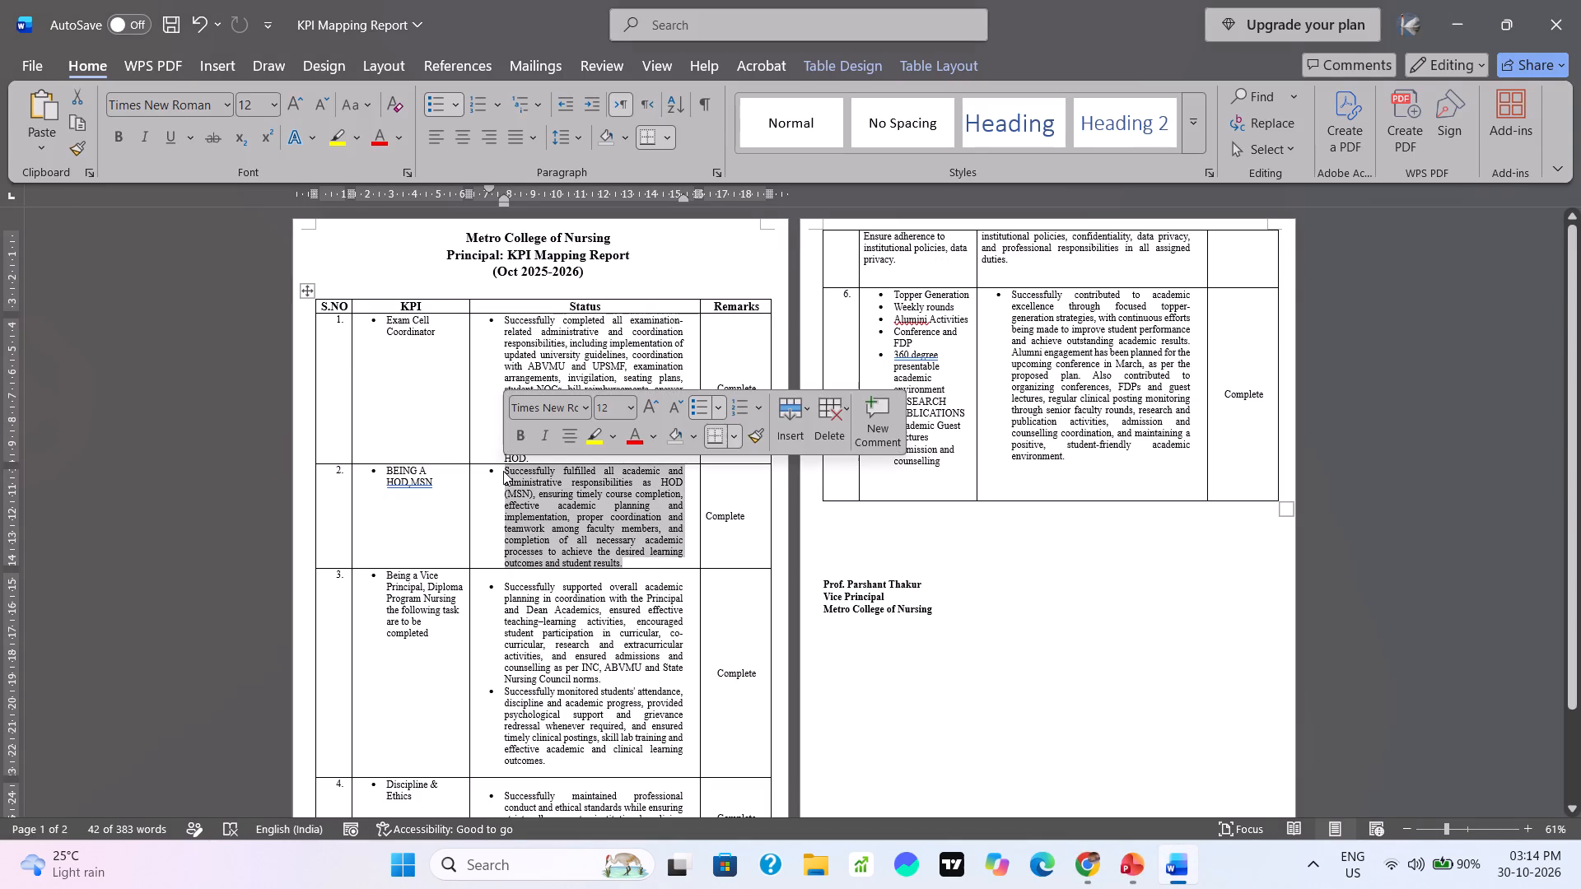
key("ctrl+c")
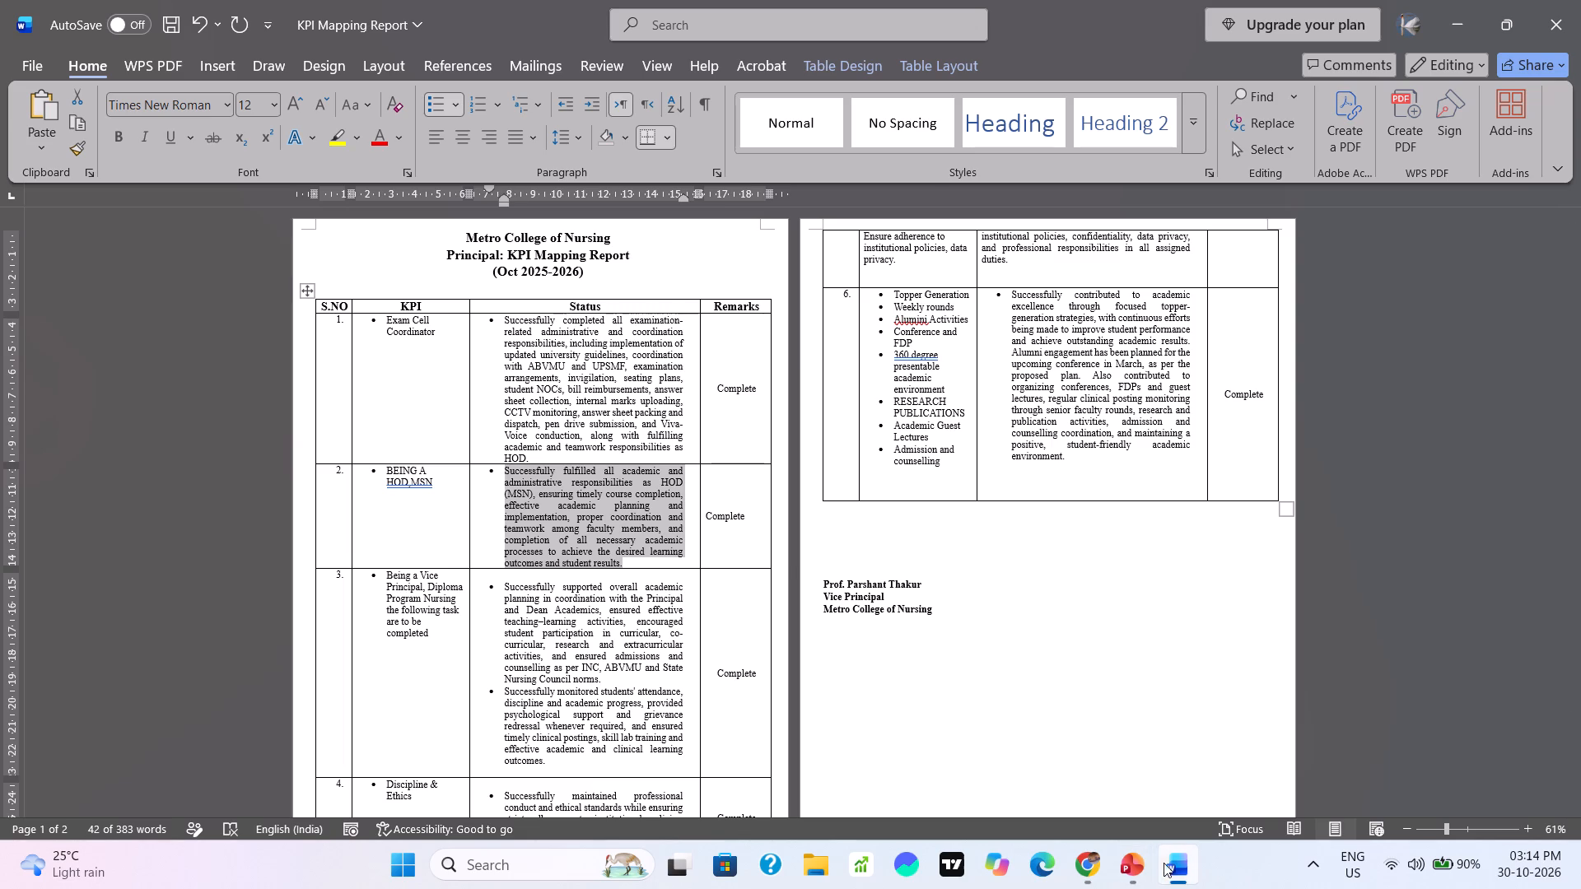
left_click(1137, 863)
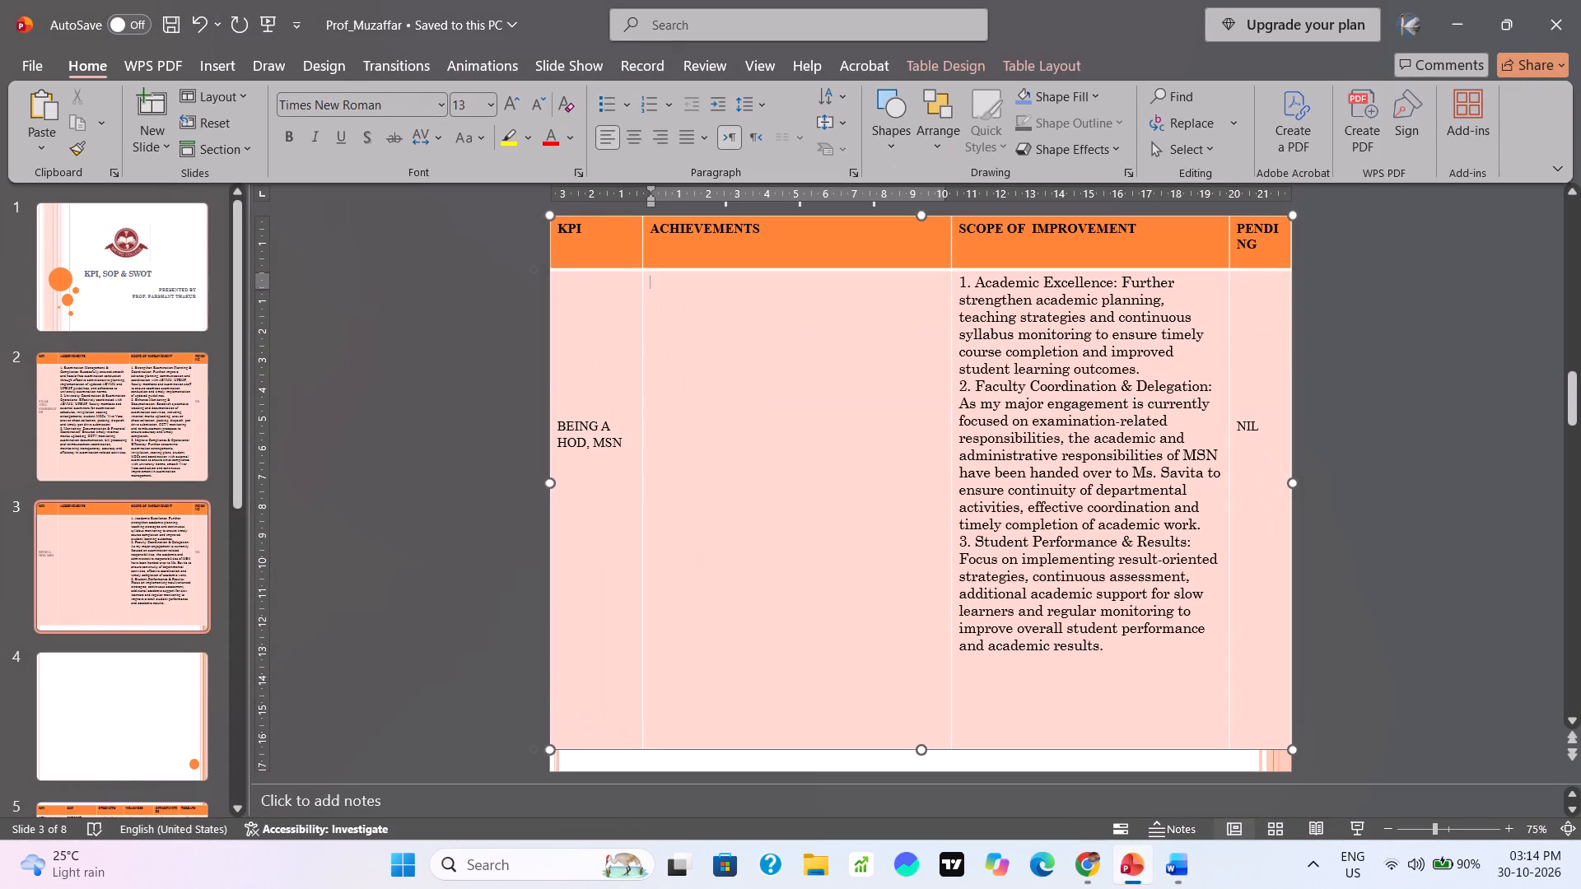
key("ctrl+v")
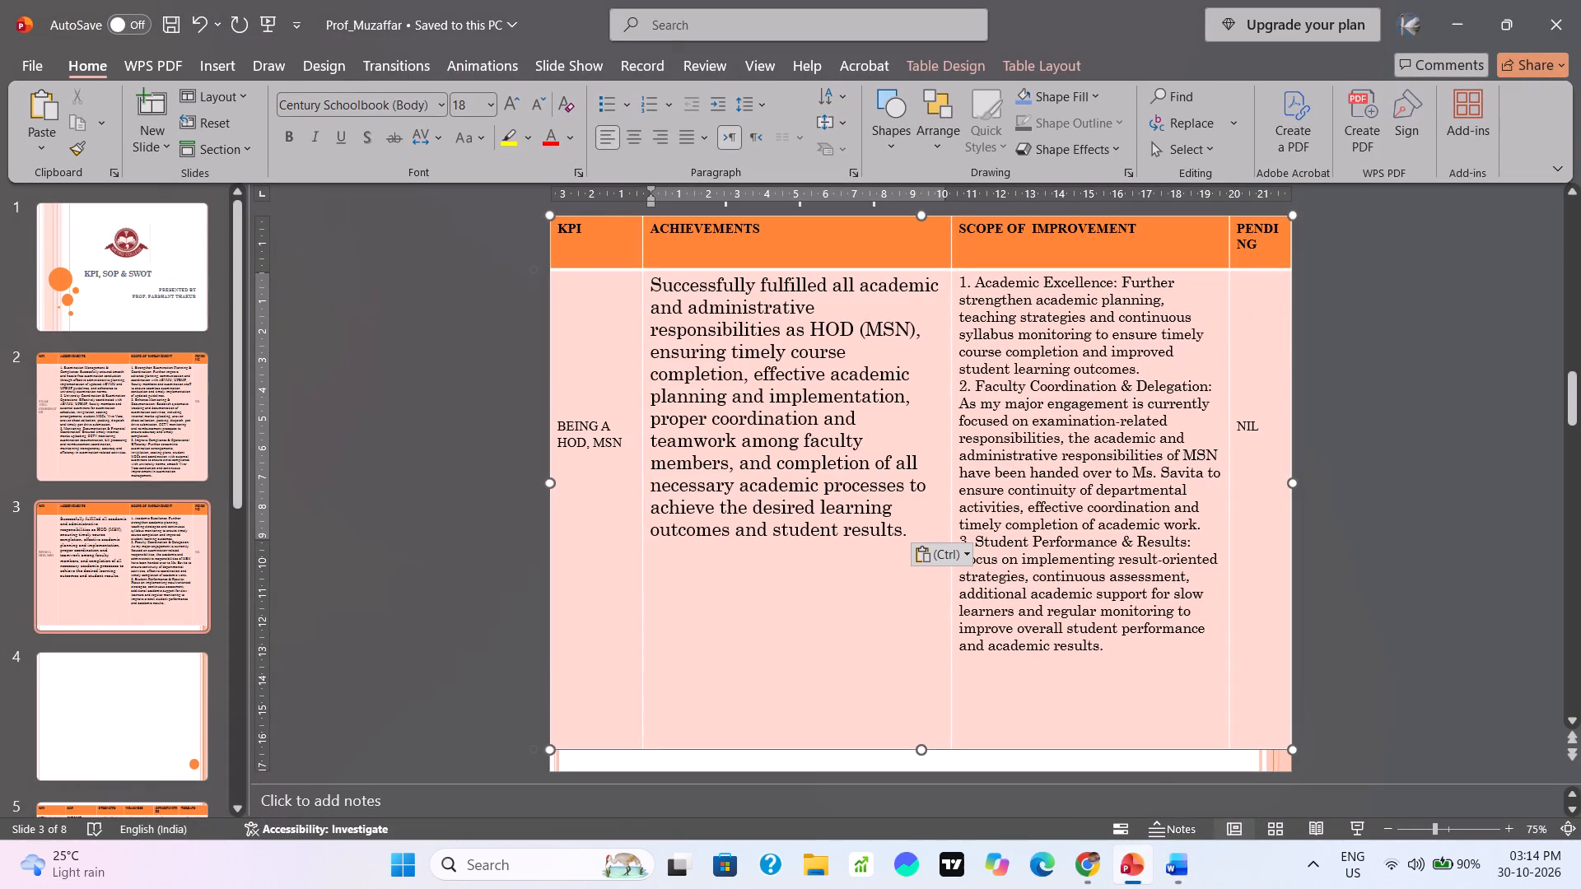
Reduce the pasted text in slide 3's ACHIEVEMENTS cell to font size 14.
left_click(1005, 389)
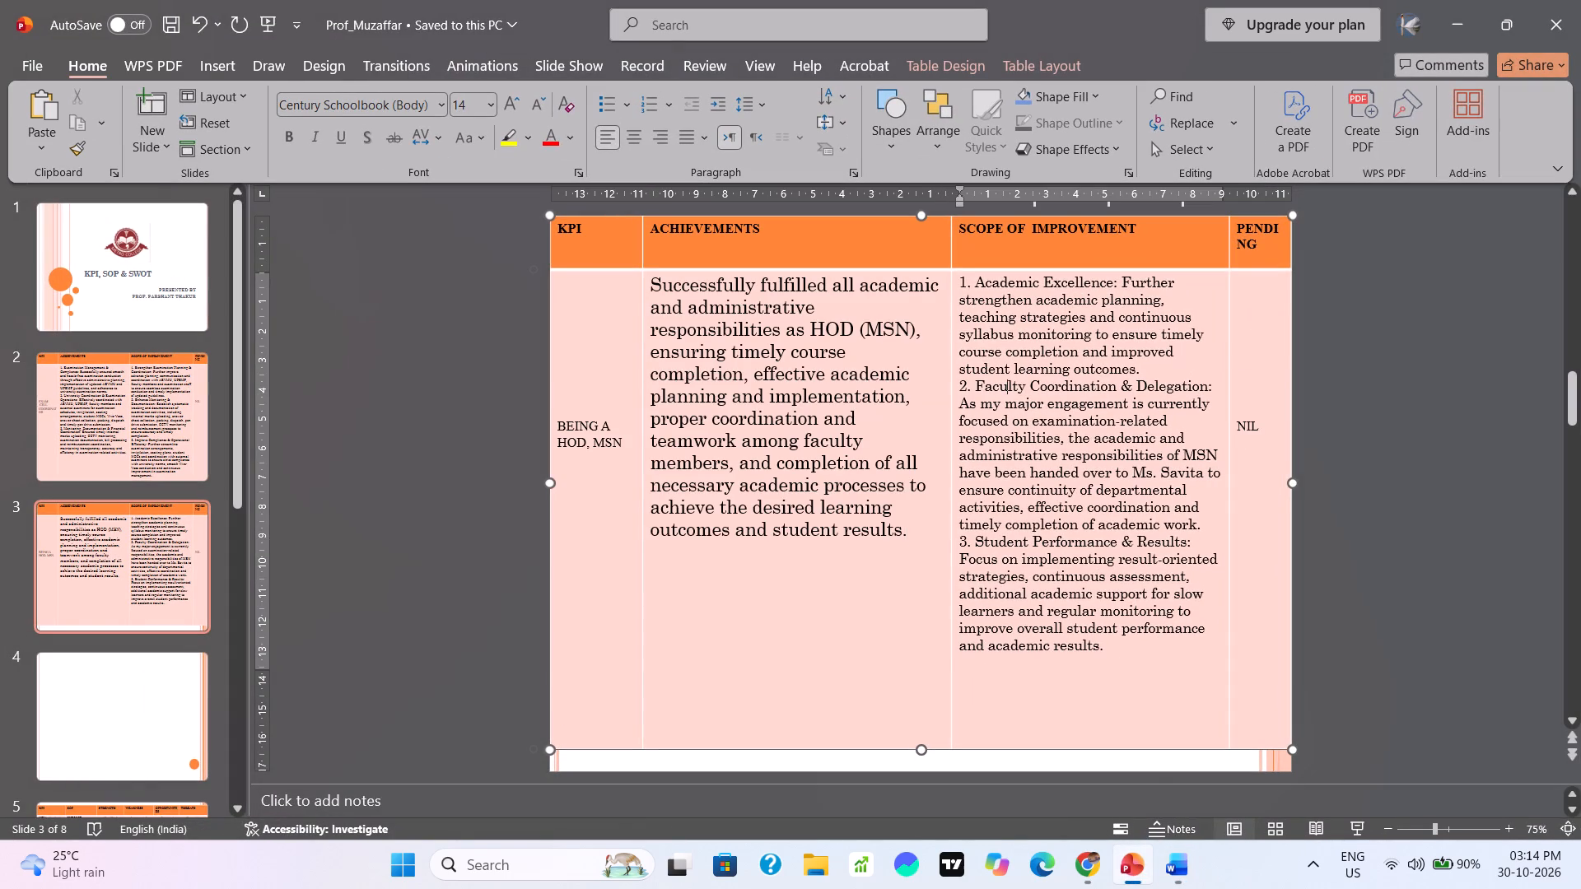
double_click(1024, 442)
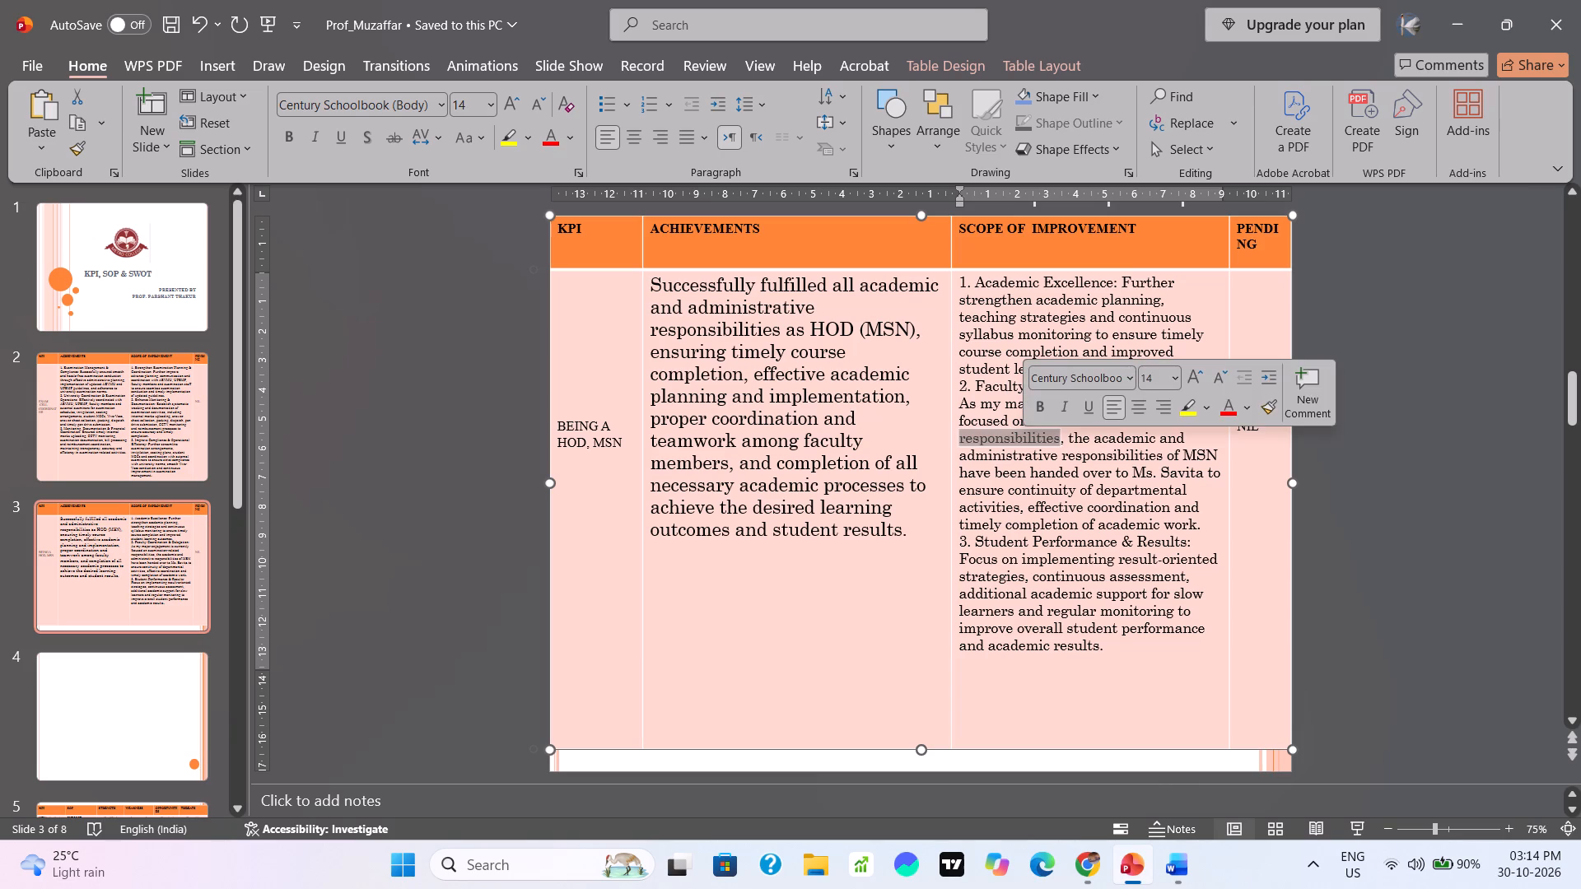
left_click(813, 403)
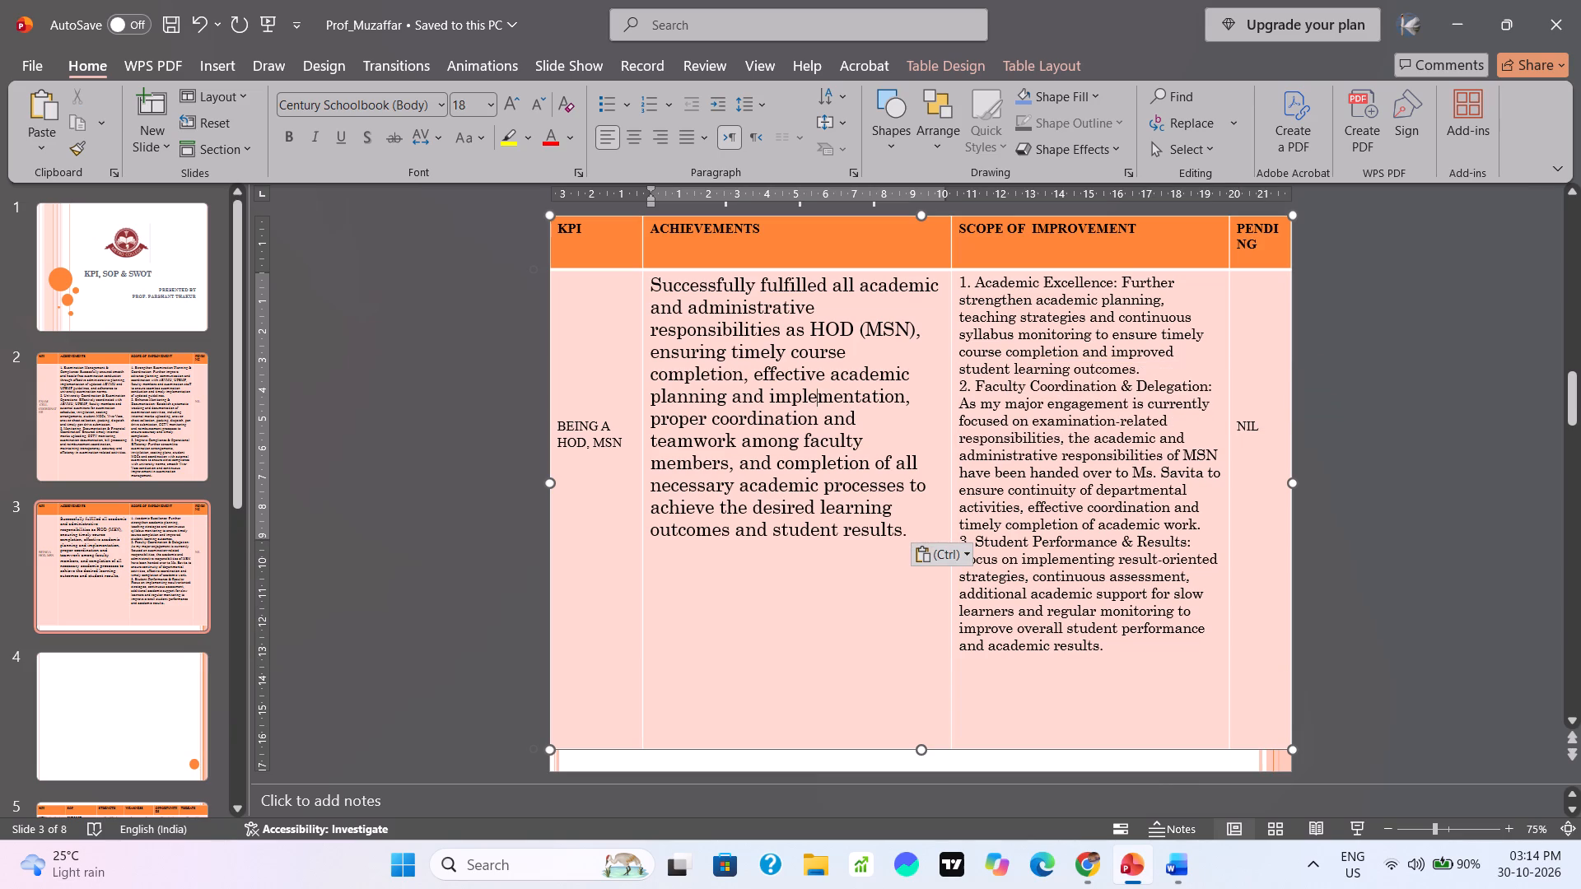
left_click(153, 425)
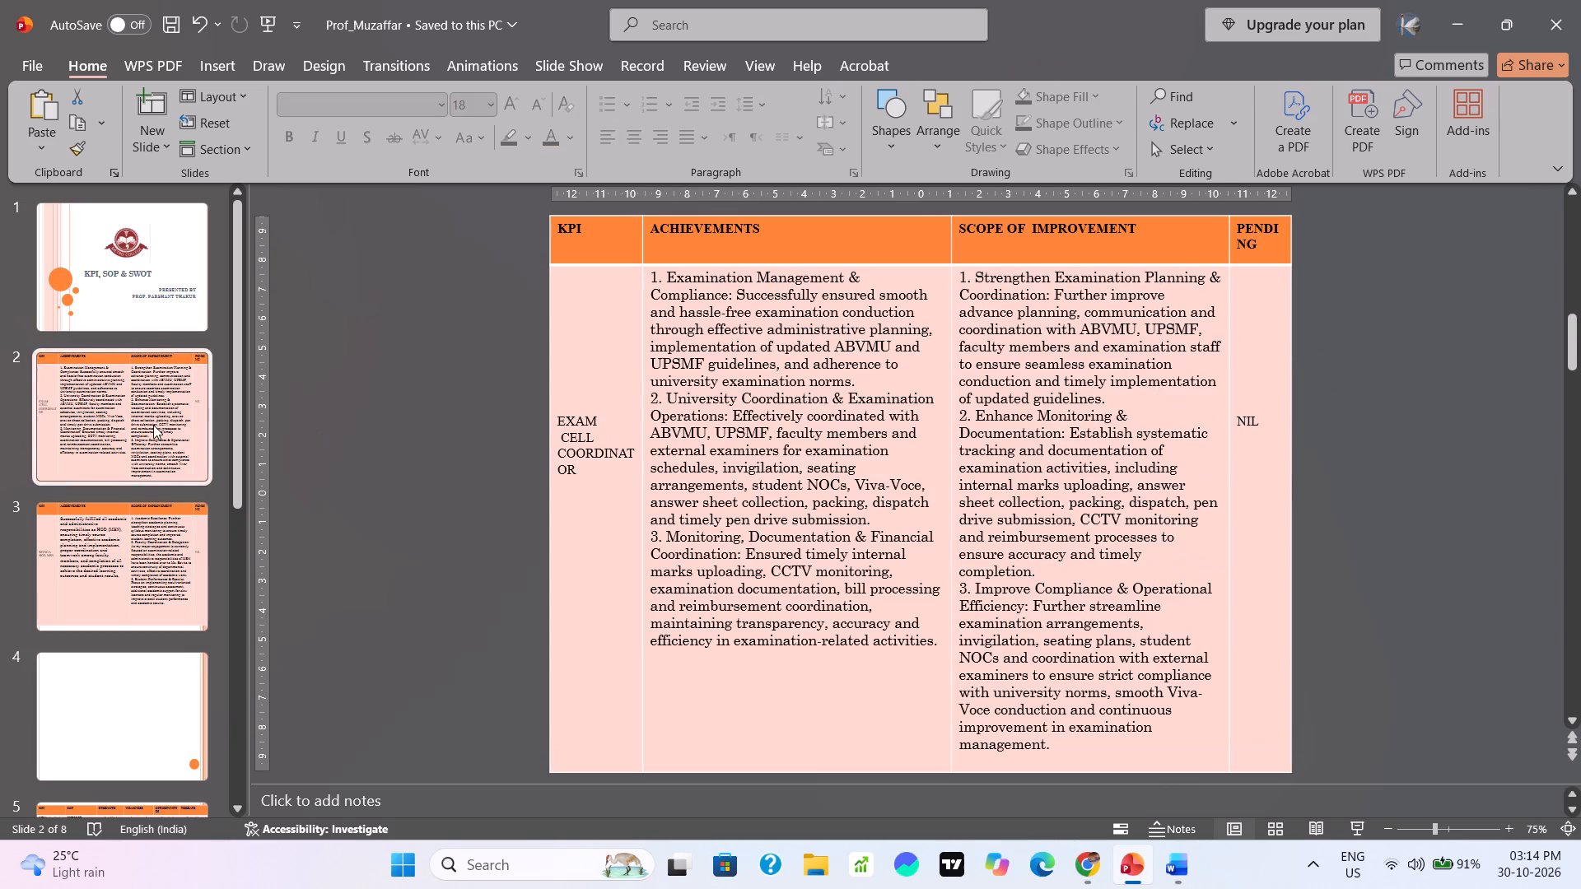
left_click(157, 522)
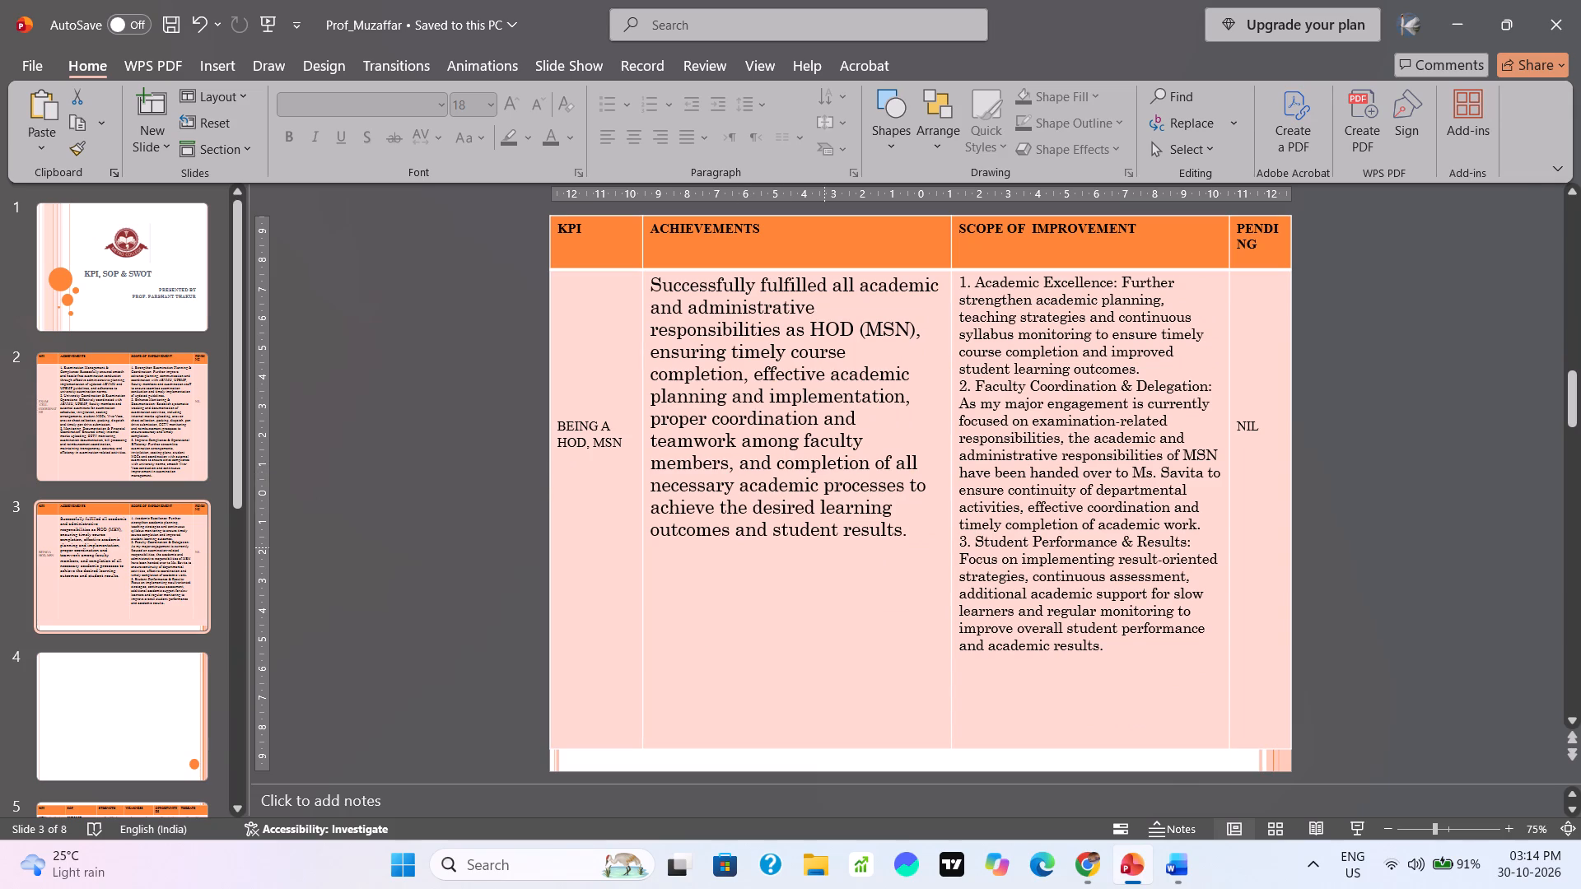
left_click_drag(925, 532, 665, 303)
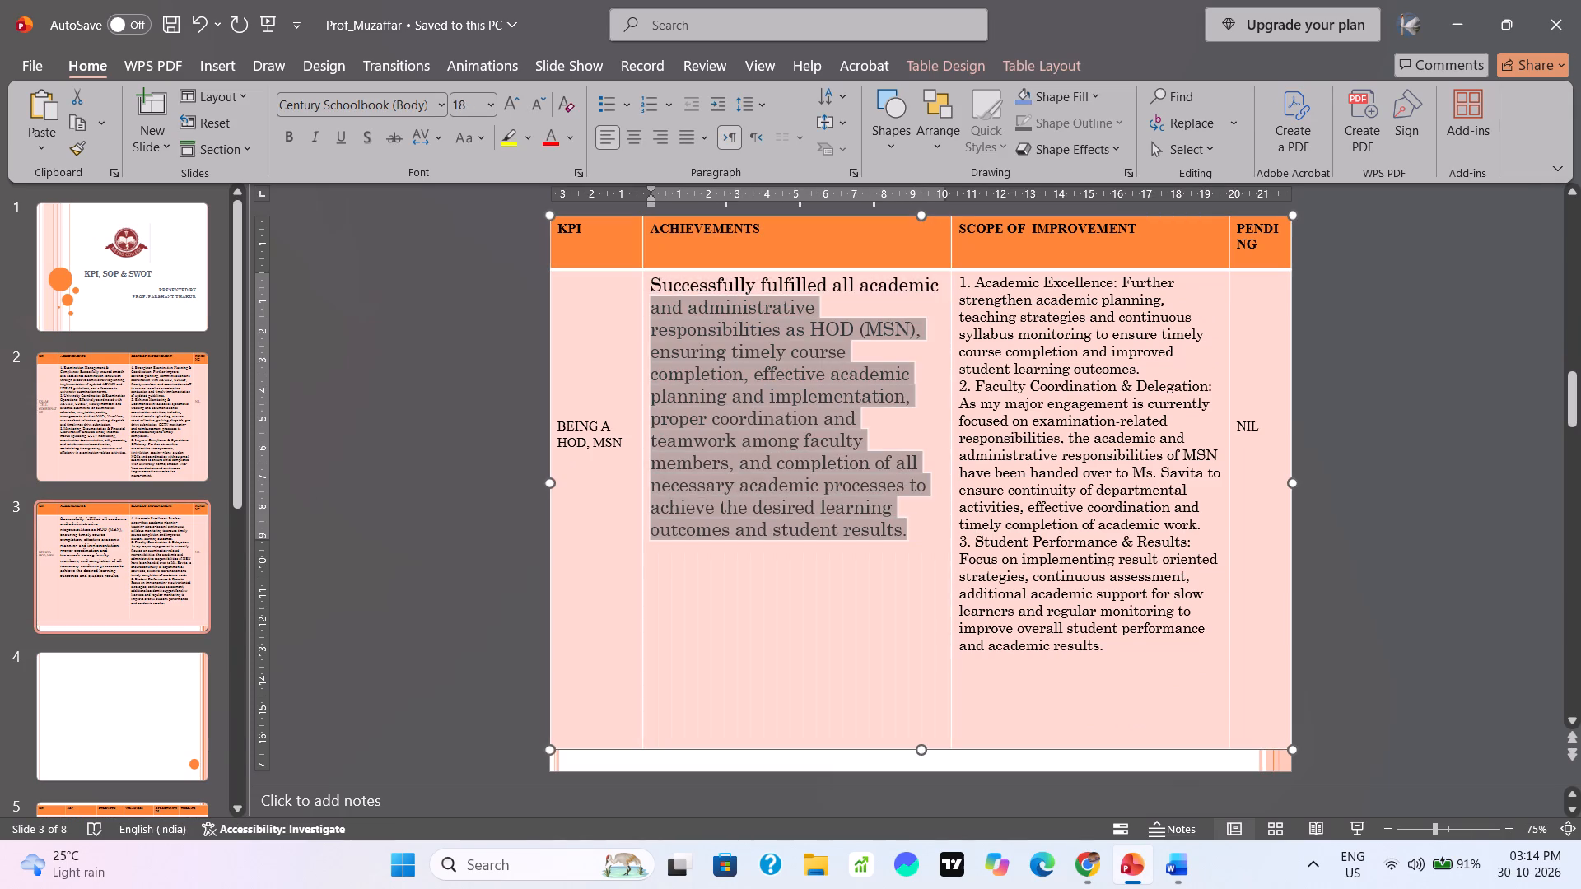
left_click_drag(665, 303, 657, 290)
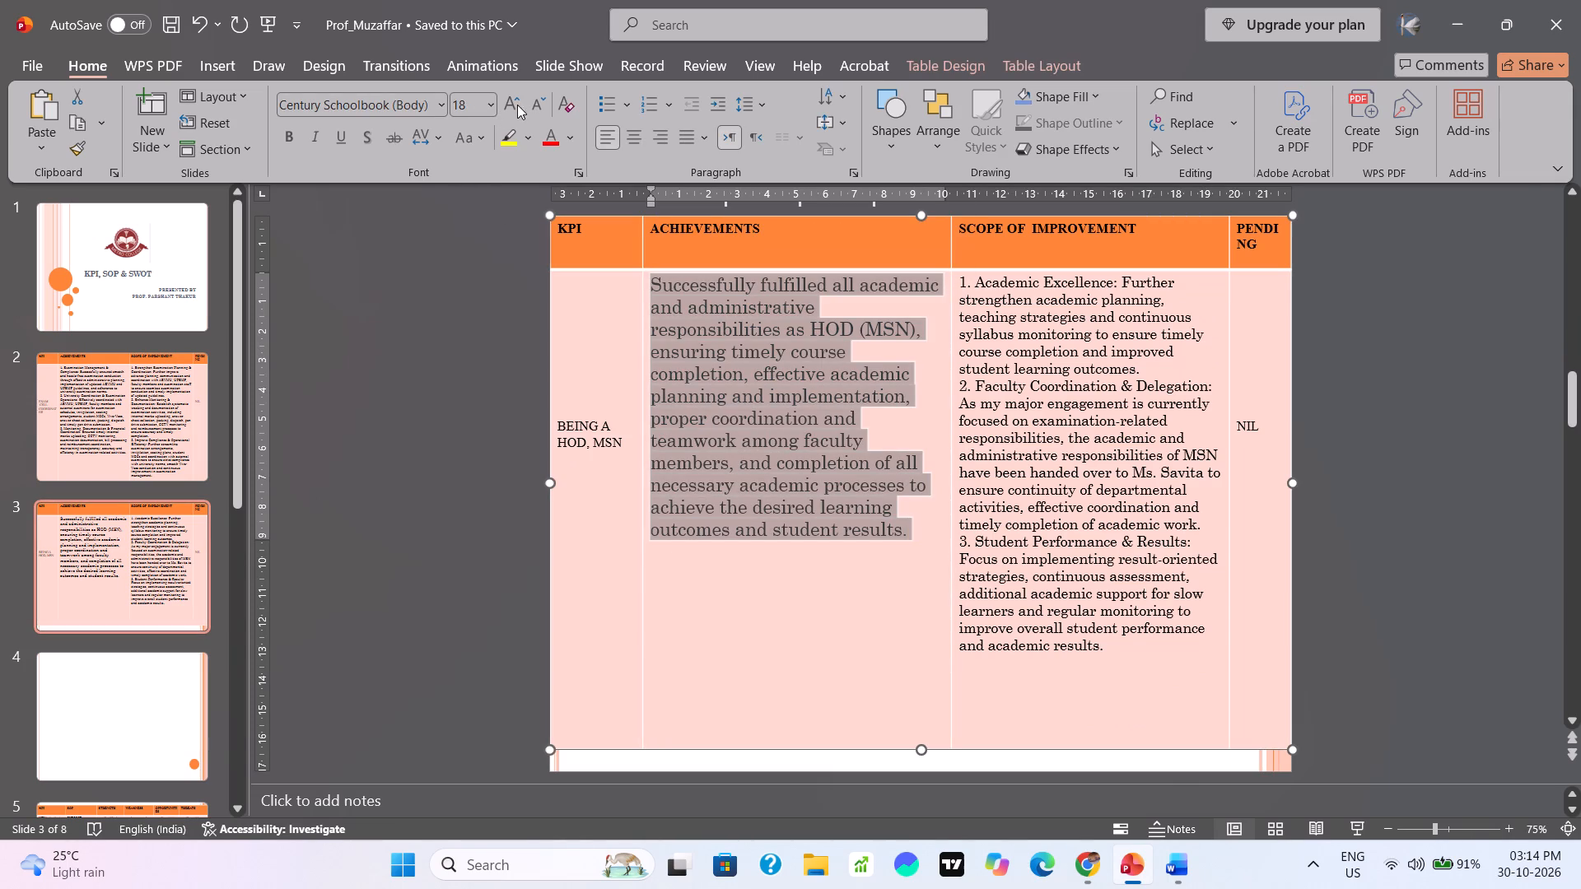
left_click(533, 101)
left_click(533, 101)
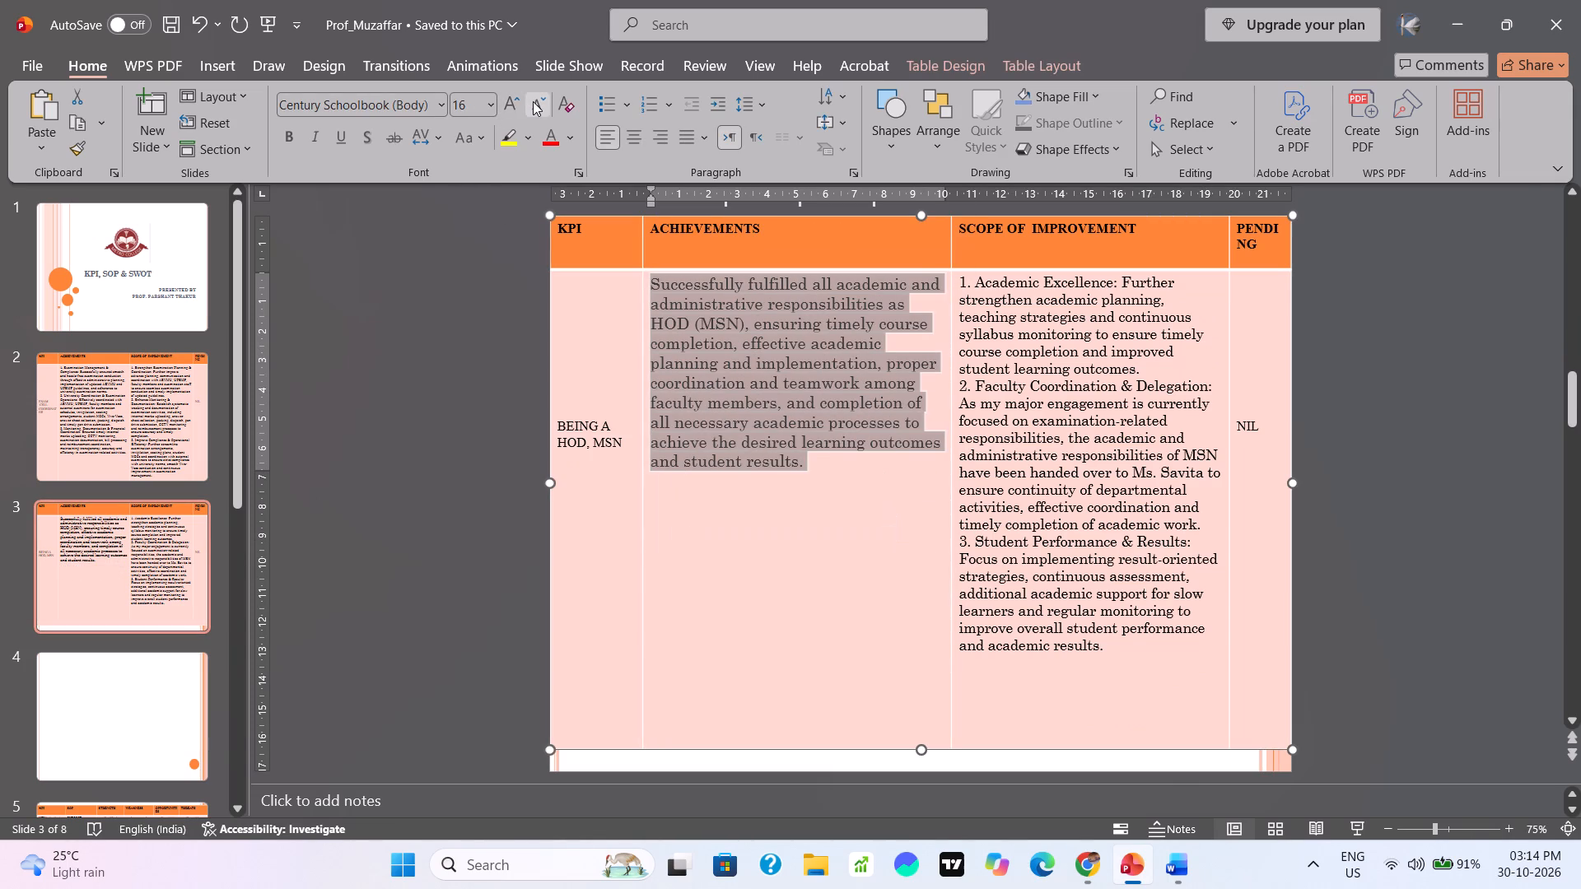
left_click(737, 588)
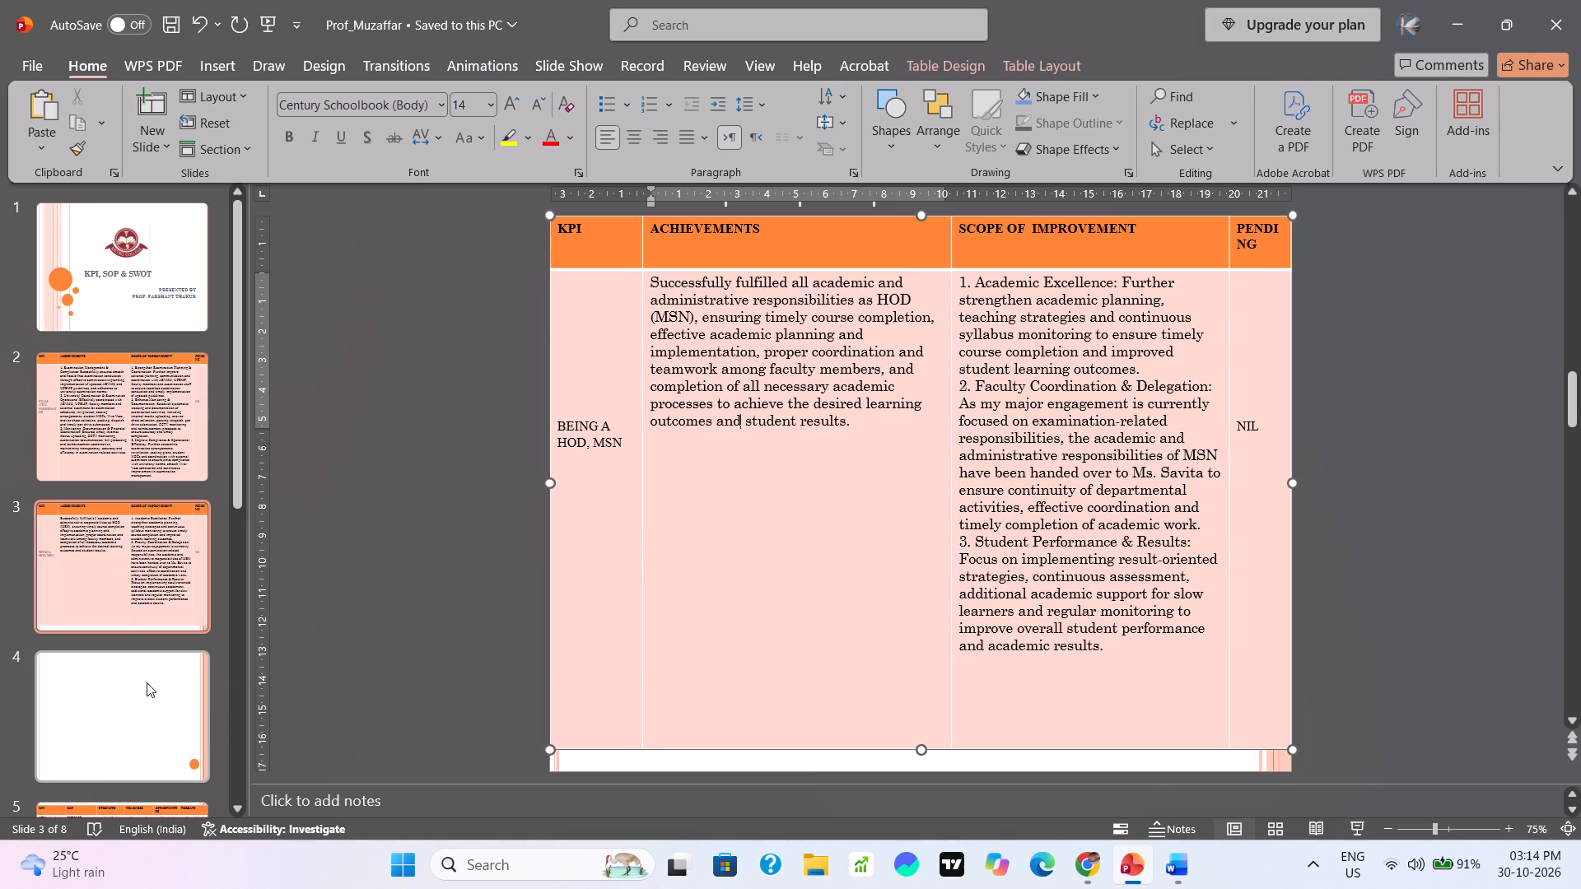
Copy slide 3 and paste the duplicate directly after blank slide 4.
left_click(144, 580)
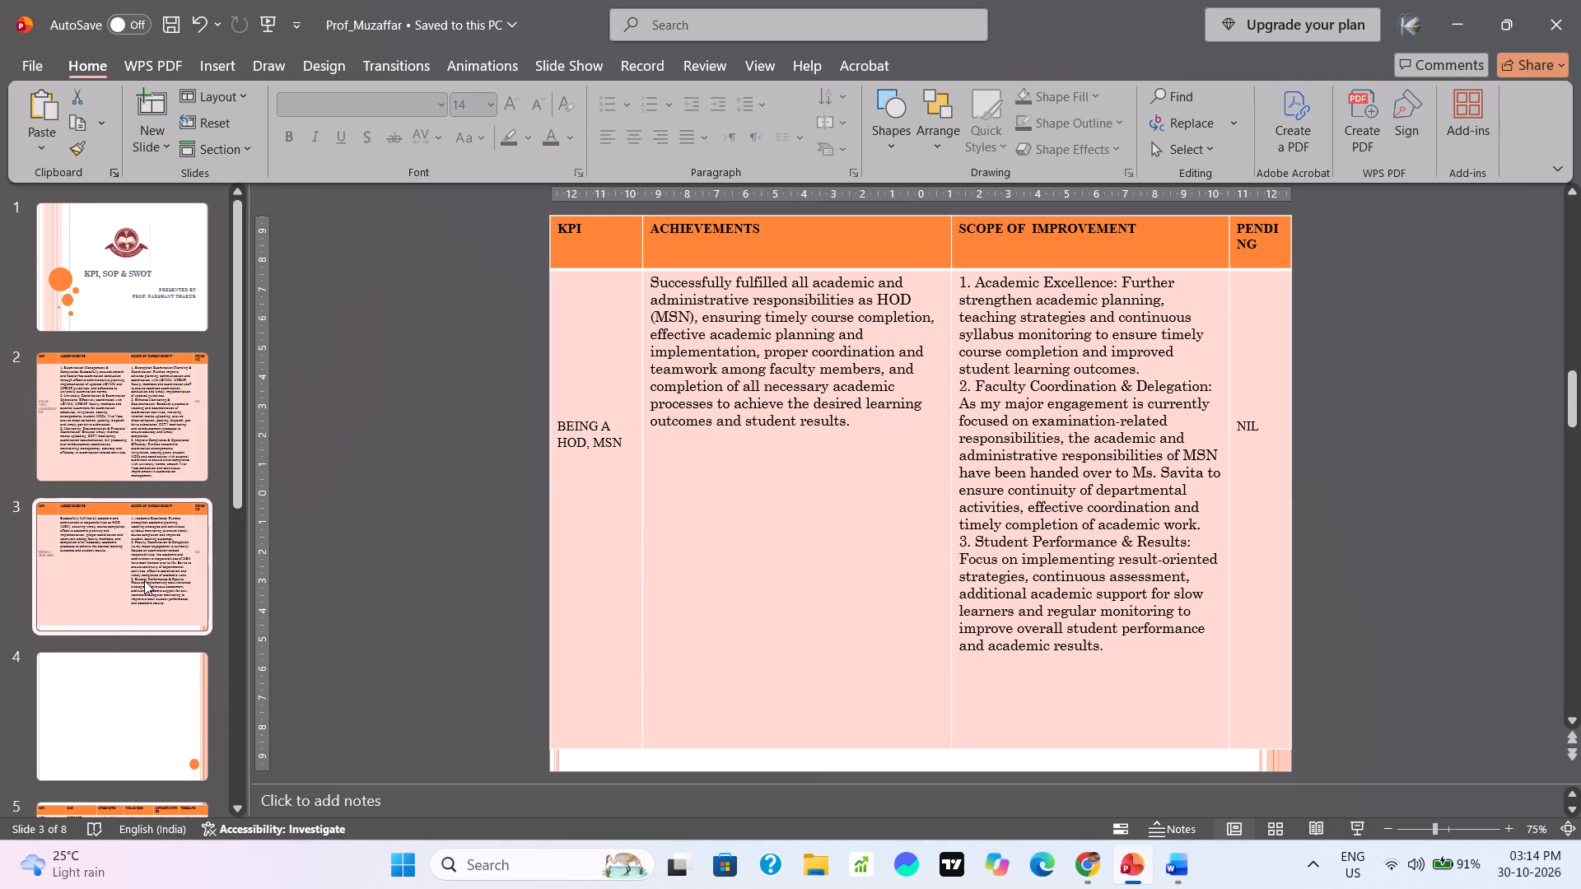
key("ctrl+c")
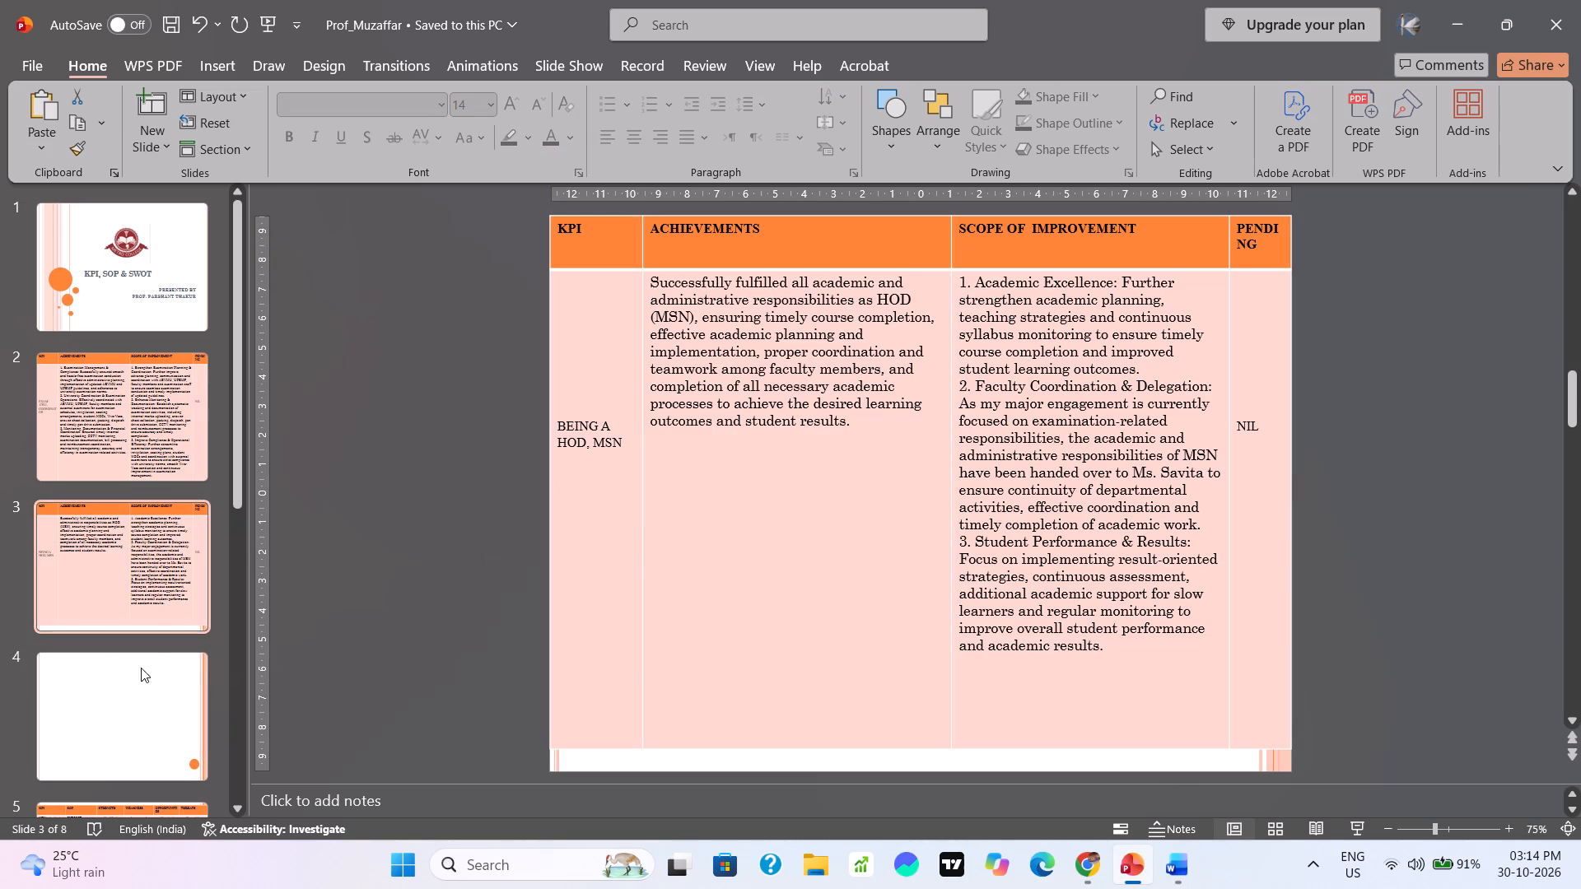
left_click(135, 683)
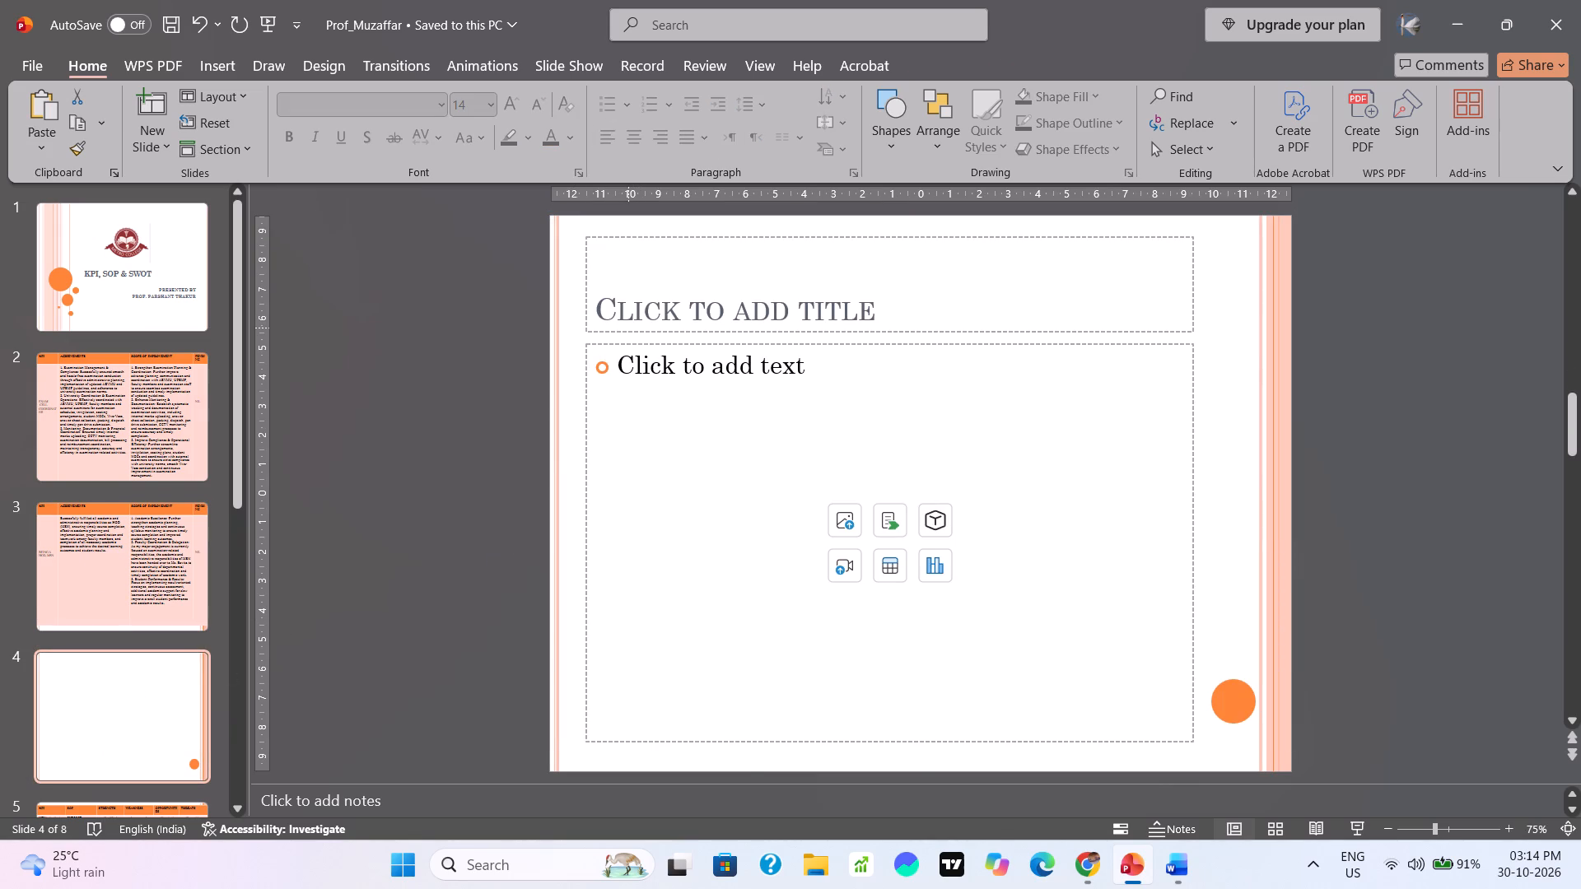
left_click(621, 333)
key("ctrl+v")
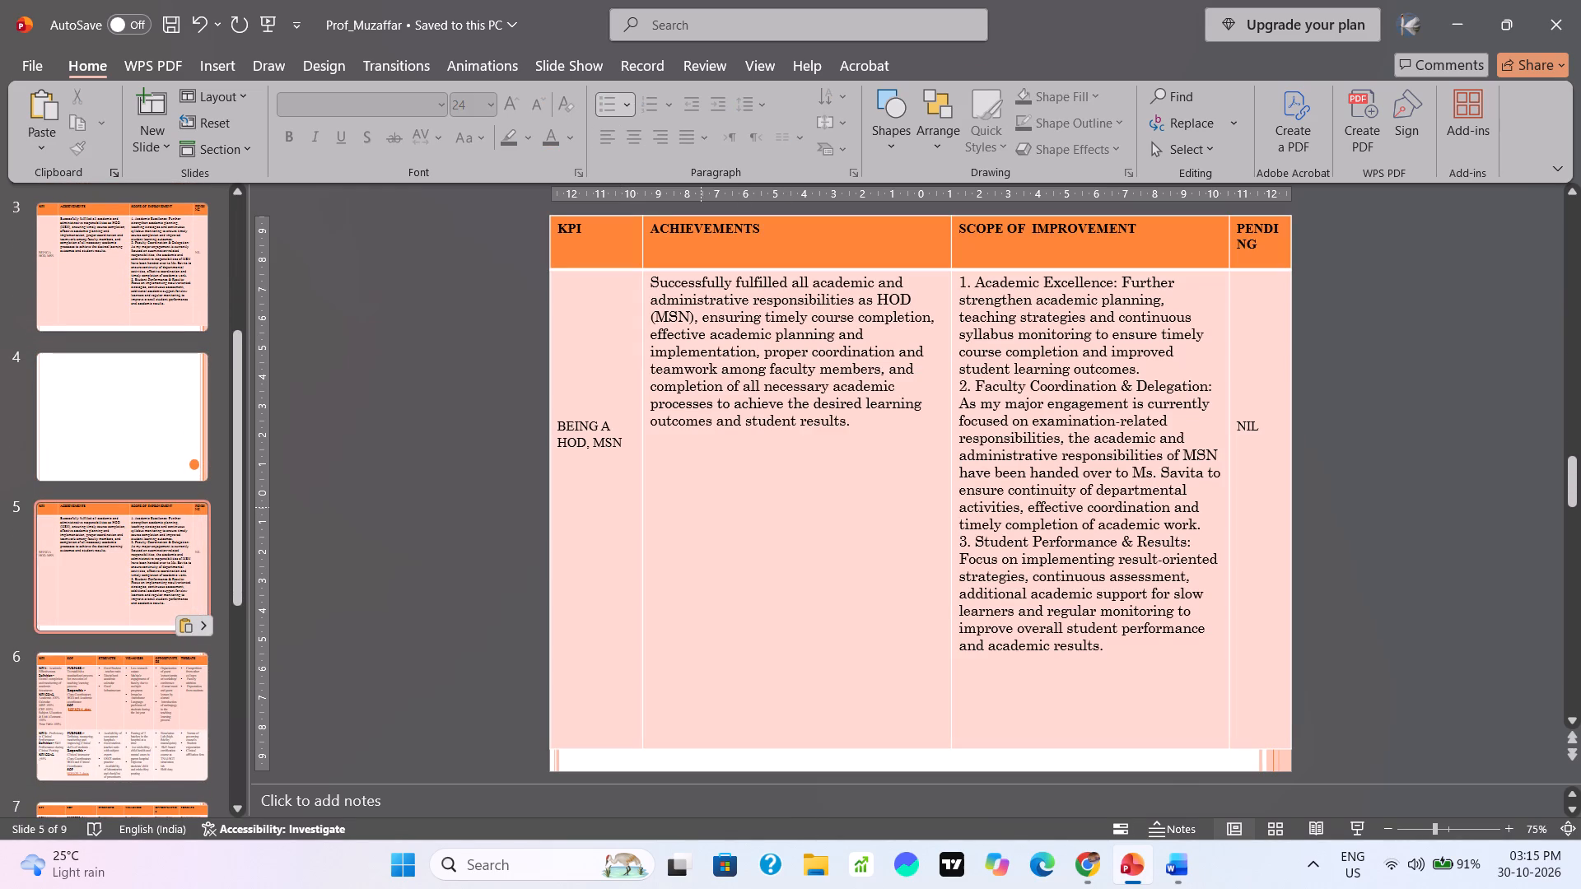
Replace "BEING A HOD, MSN" in slide 5's KPI cell with row 3's Vice Principal KPI text copied from the Word report.
key("alt+Tab")
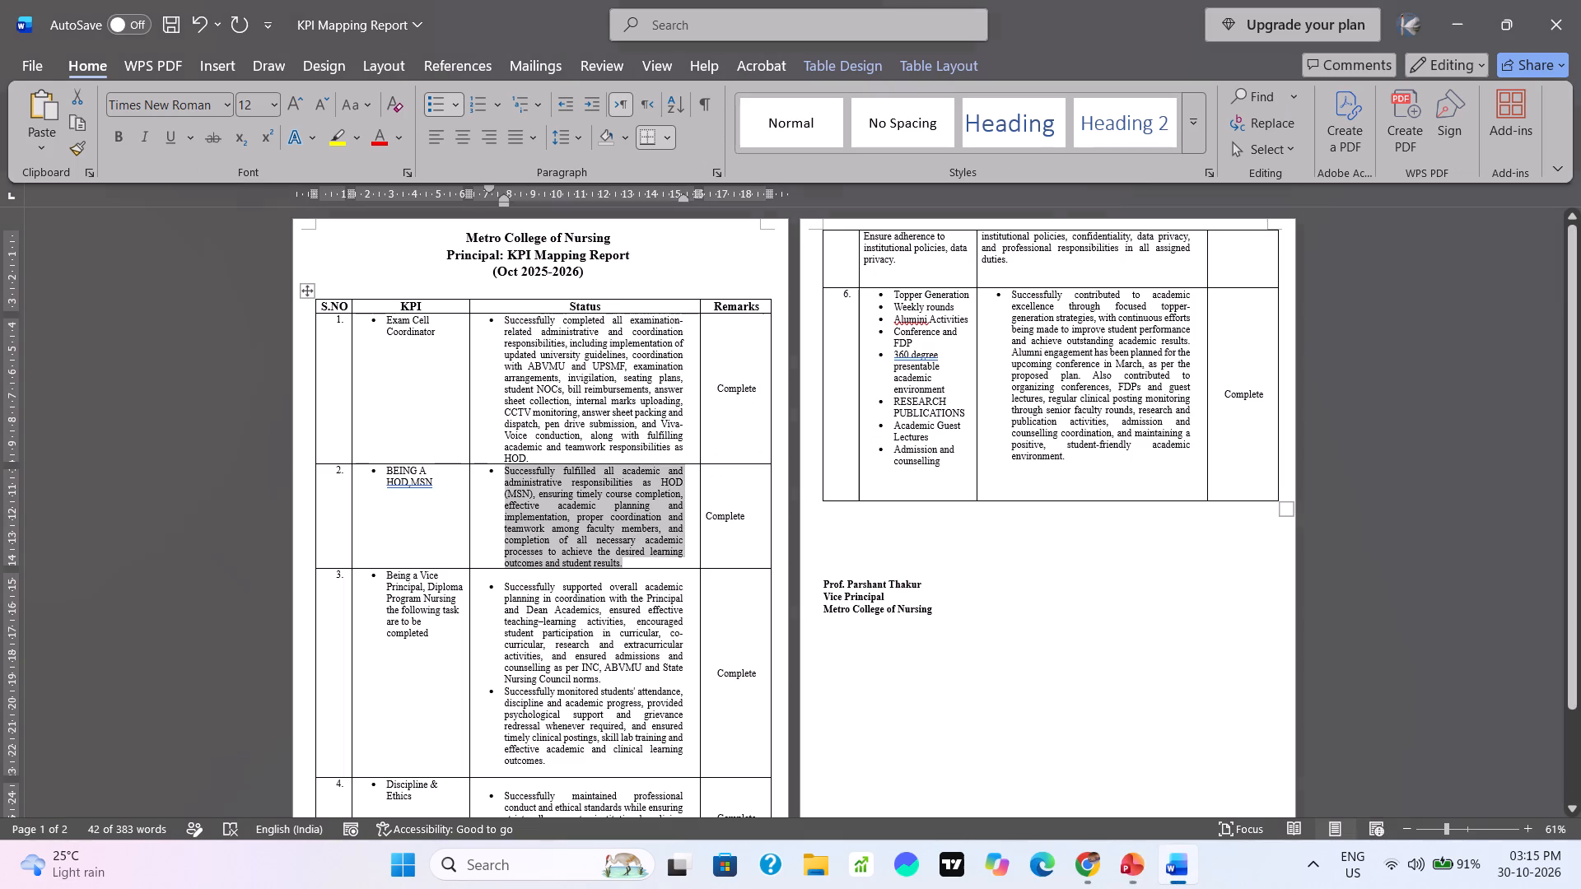
left_click_drag(429, 633, 419, 631)
left_click_drag(419, 631, 385, 577)
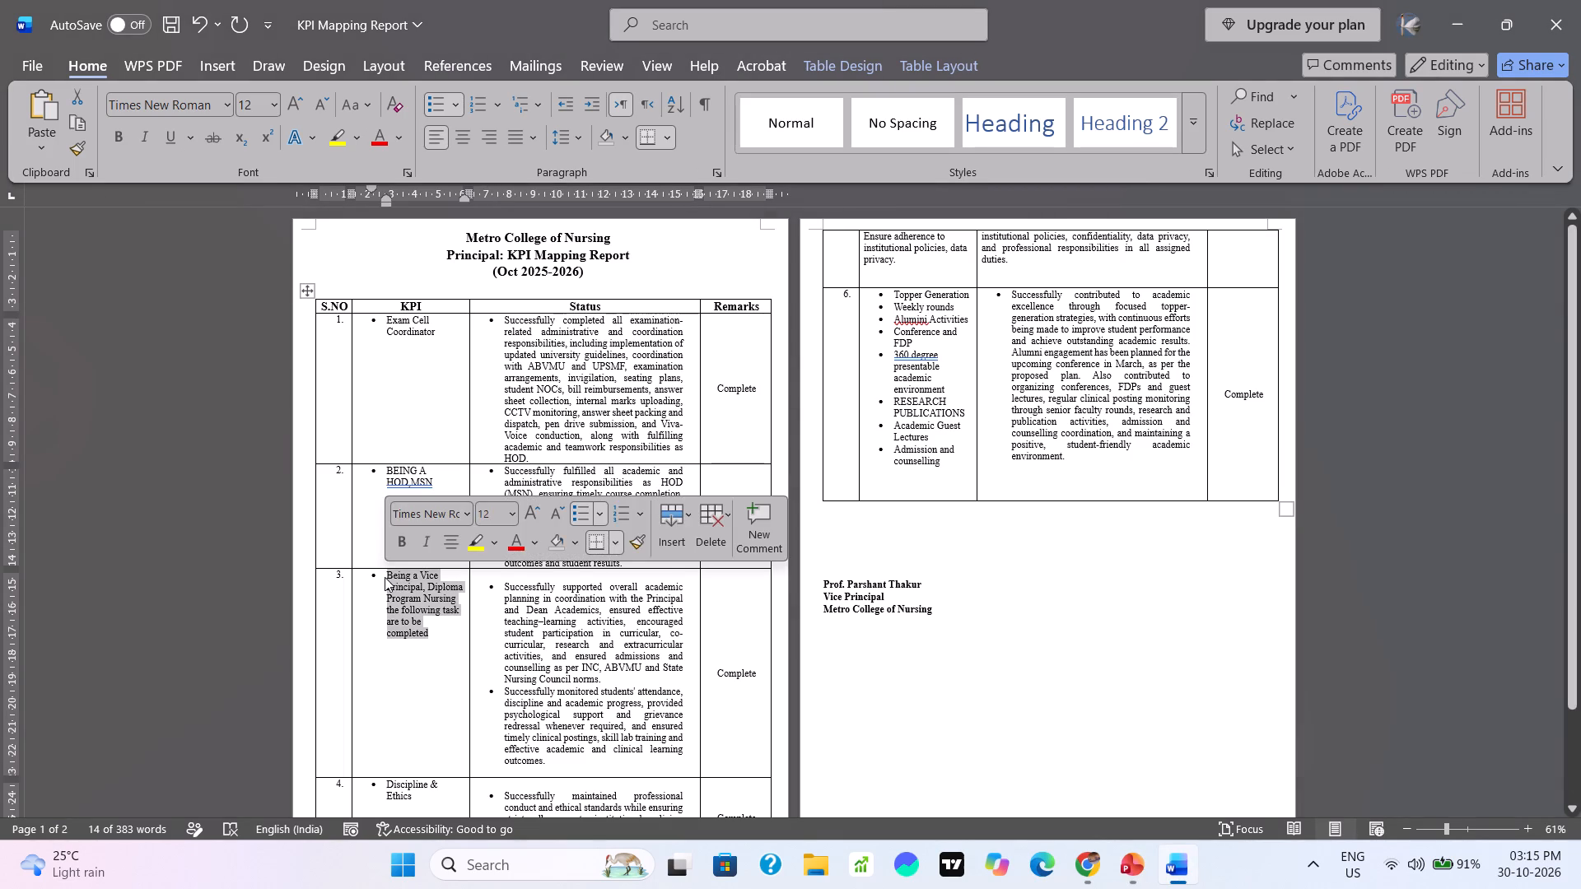
key("ctrl+c")
key("alt+Tab")
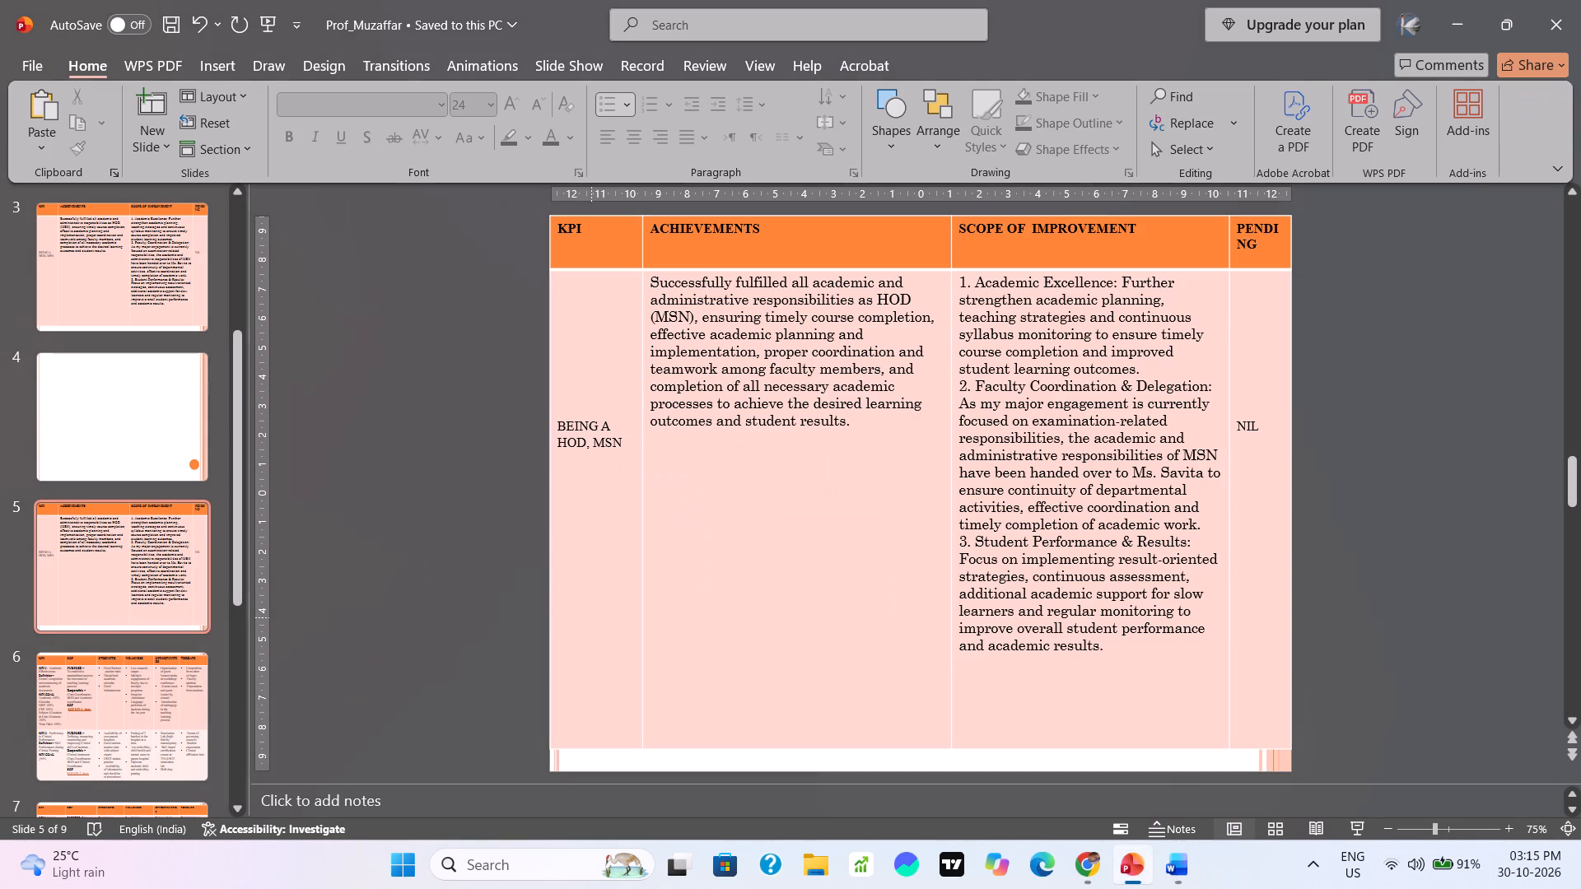
left_click_drag(630, 457, 559, 435)
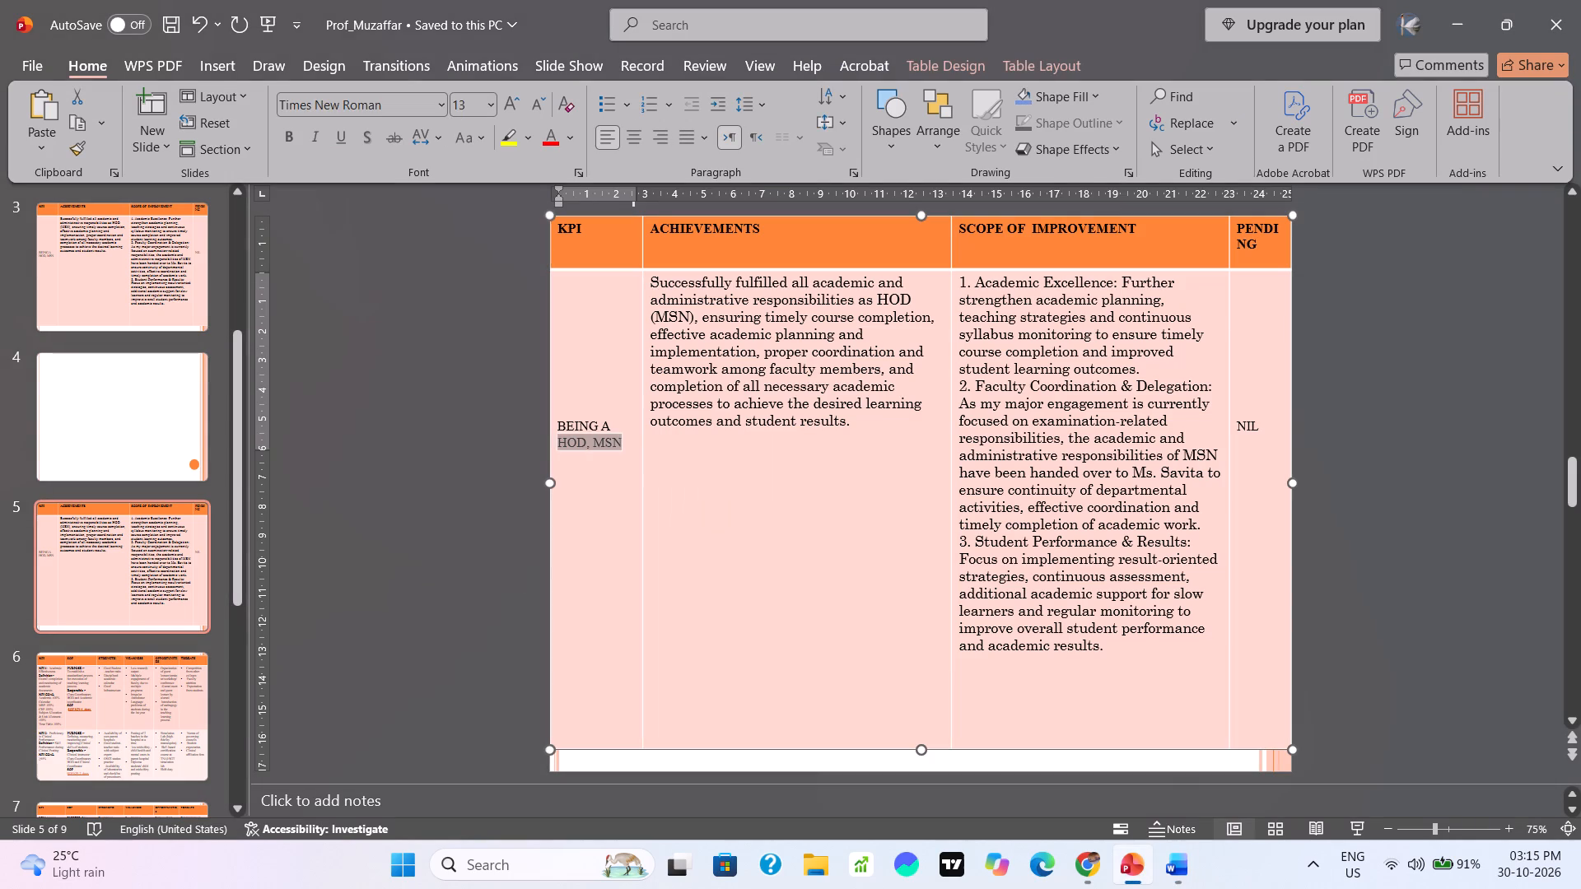
left_click_drag(559, 435, 562, 426)
key("ctrl+v")
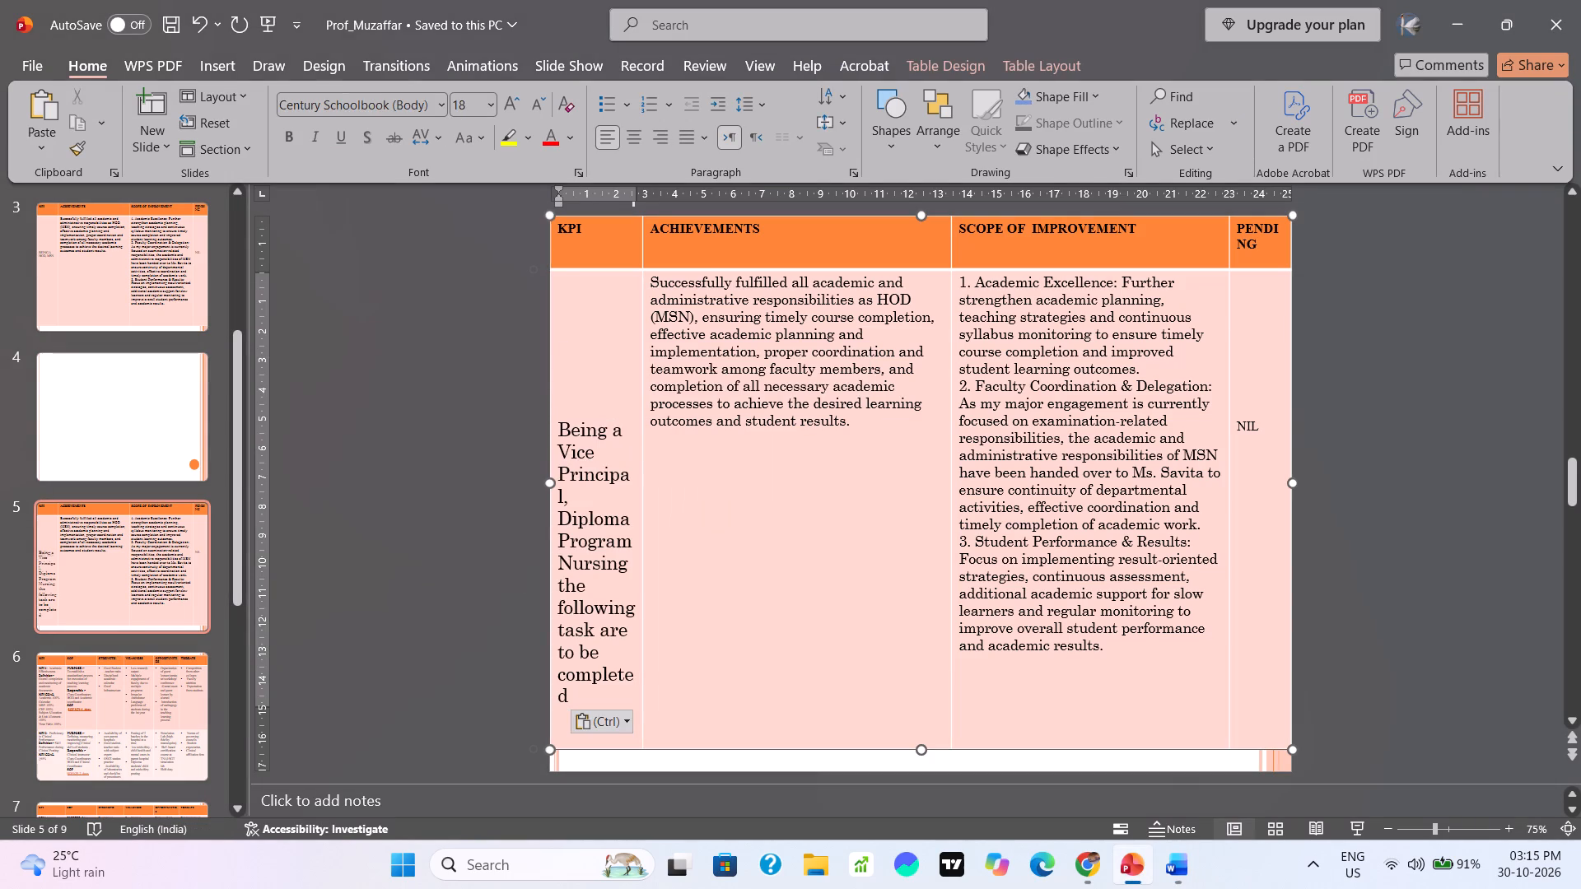
Set the Vice Principal text in slide 5's KPI cell to font size 14.
left_click_drag(574, 696, 579, 548)
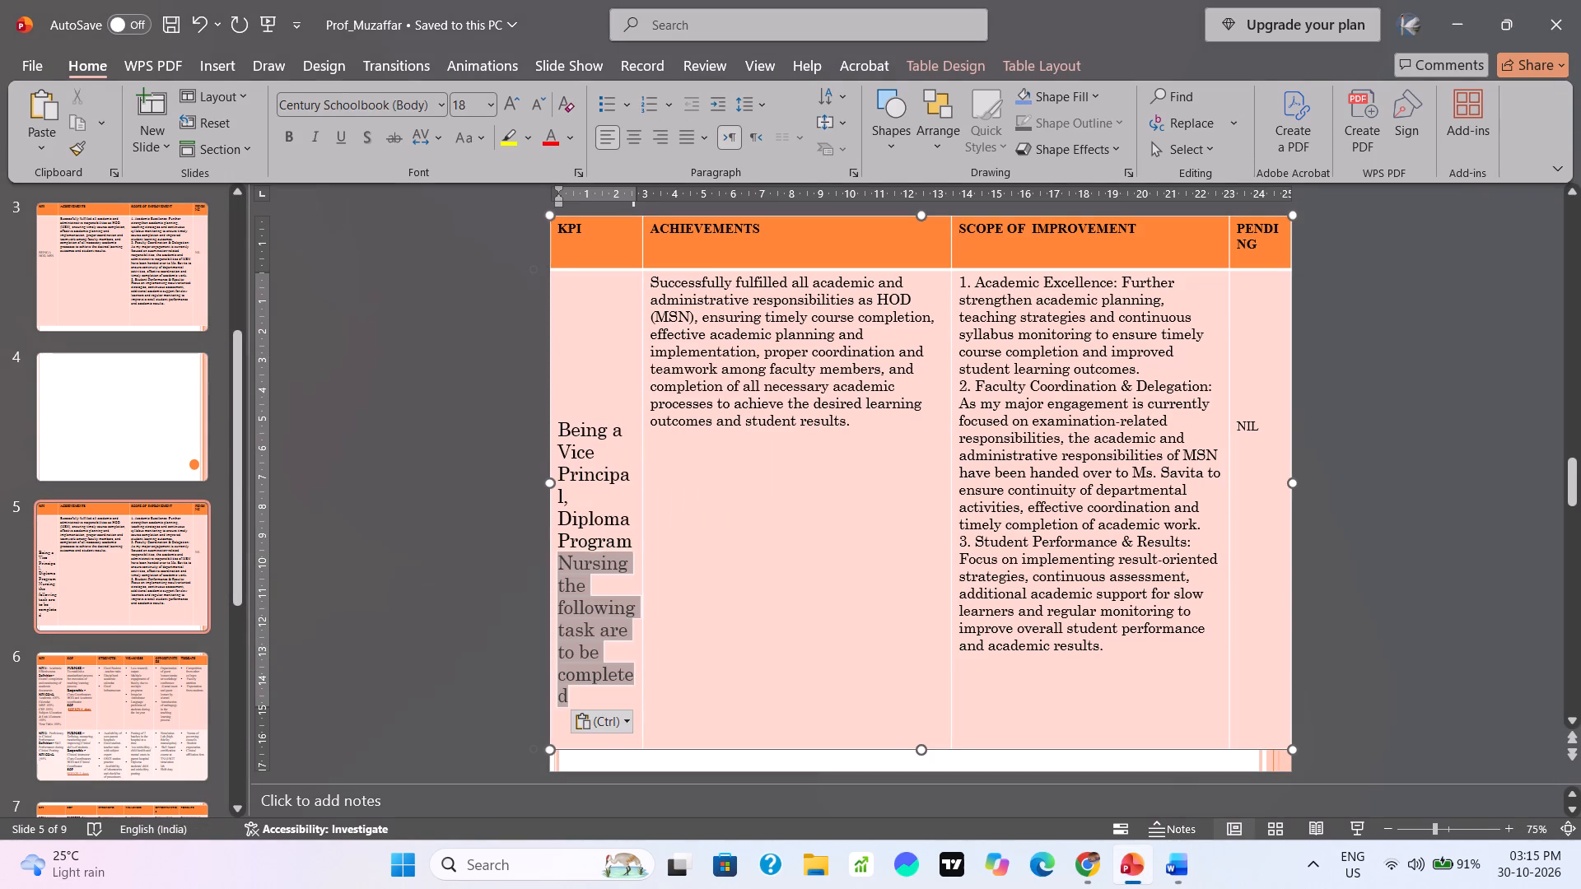
left_click_drag(579, 548, 573, 426)
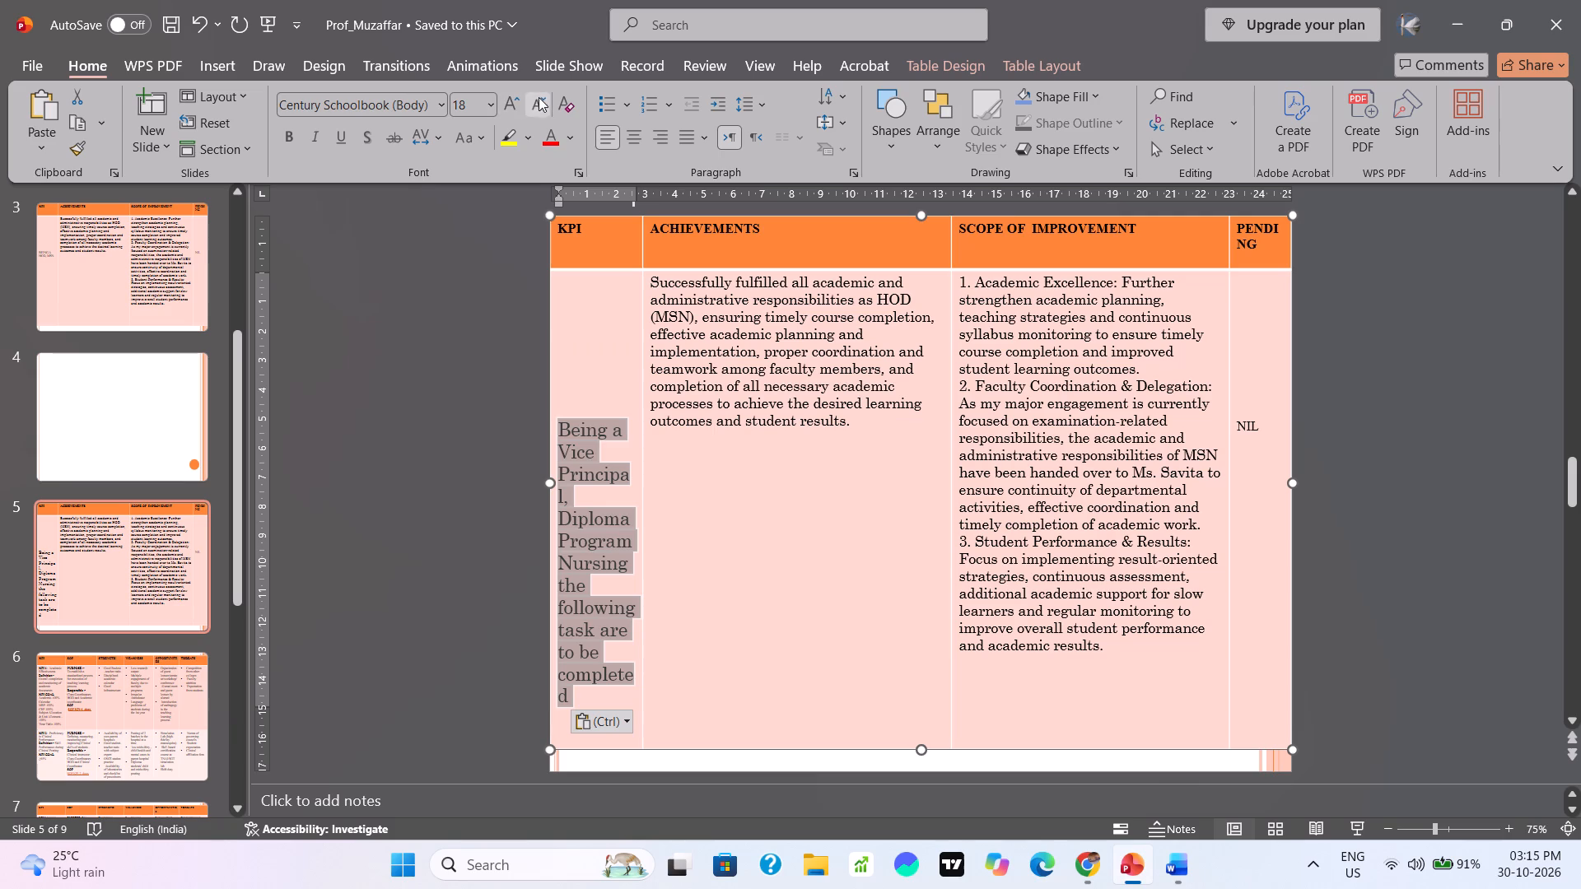
triple_click(533, 100)
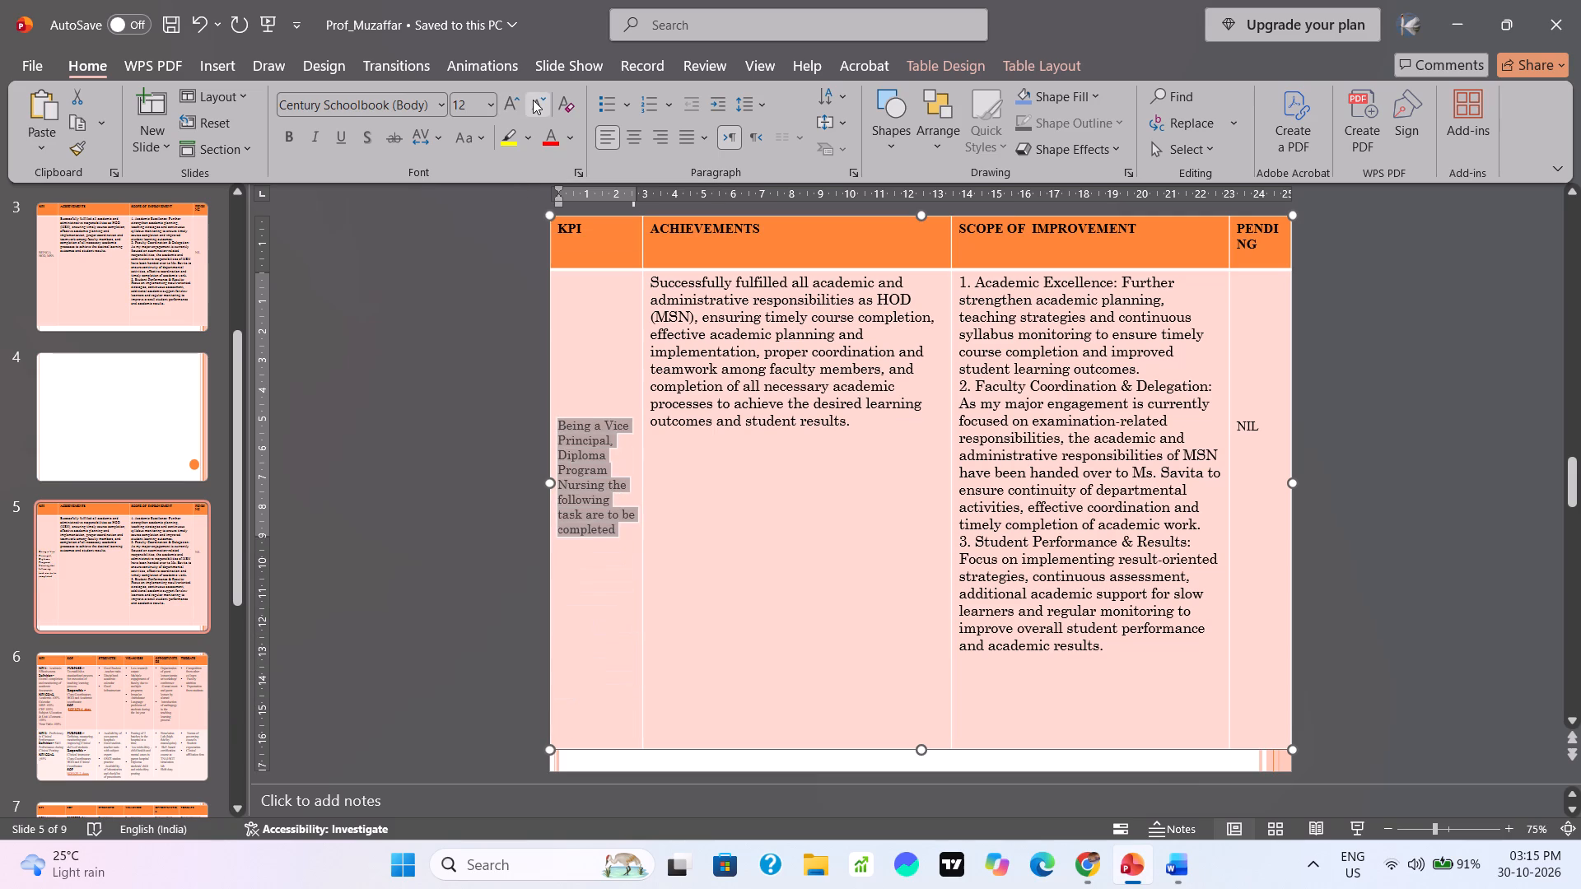
left_click(516, 103)
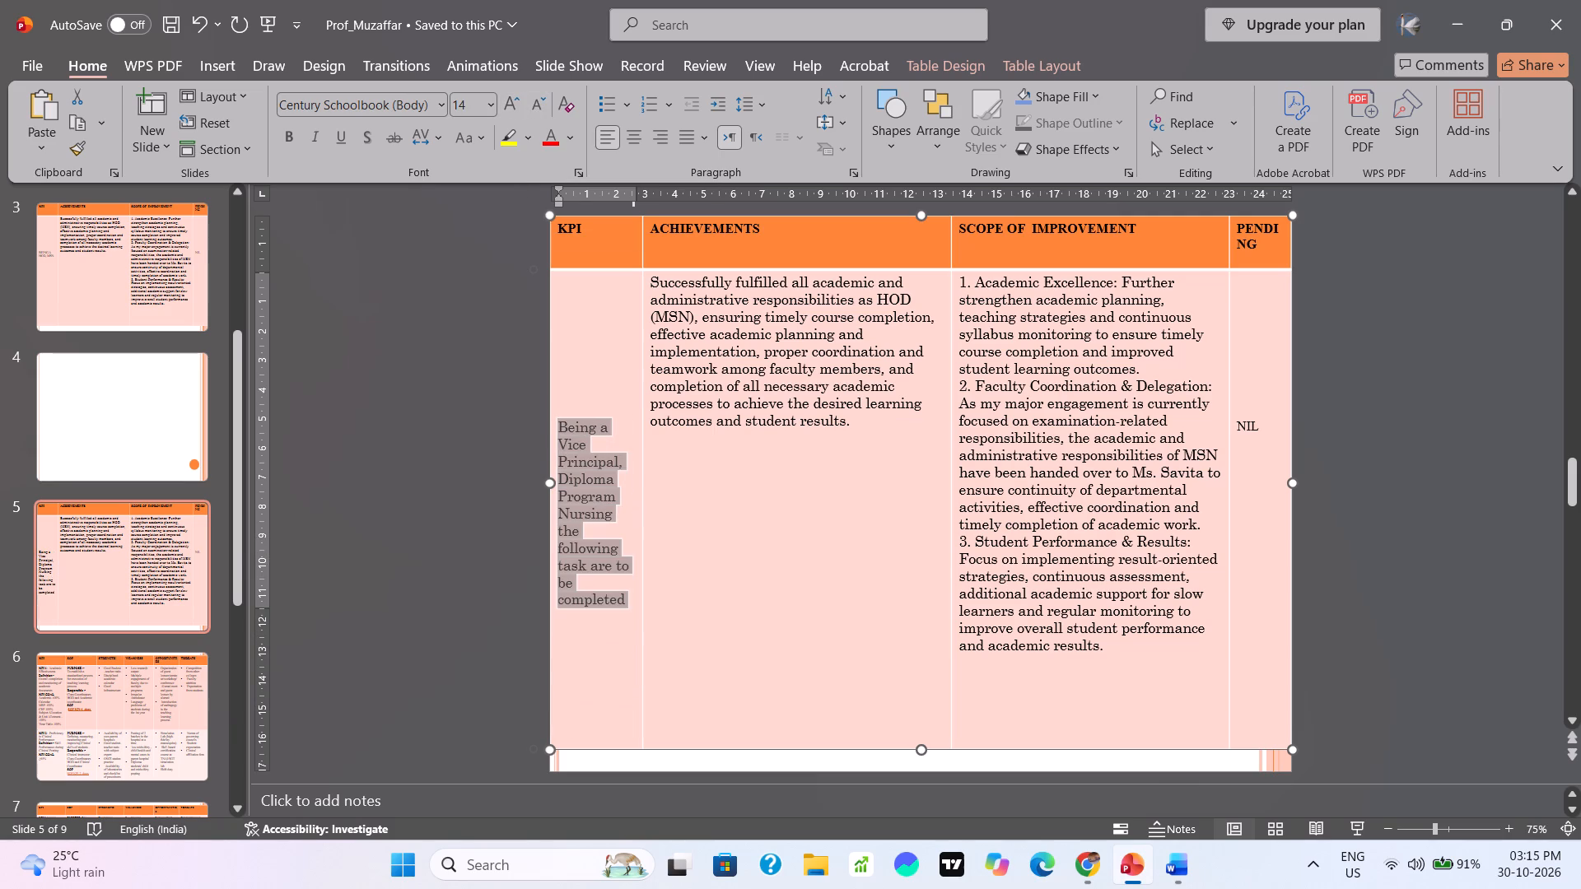
Replace the HOD (MSN) text in slide 5's ACHIEVEMENTS cell with row 3's two Status paragraphs copied from the Word report.
left_click_drag(868, 435, 660, 285)
key("Delete")
key("alt+Tab")
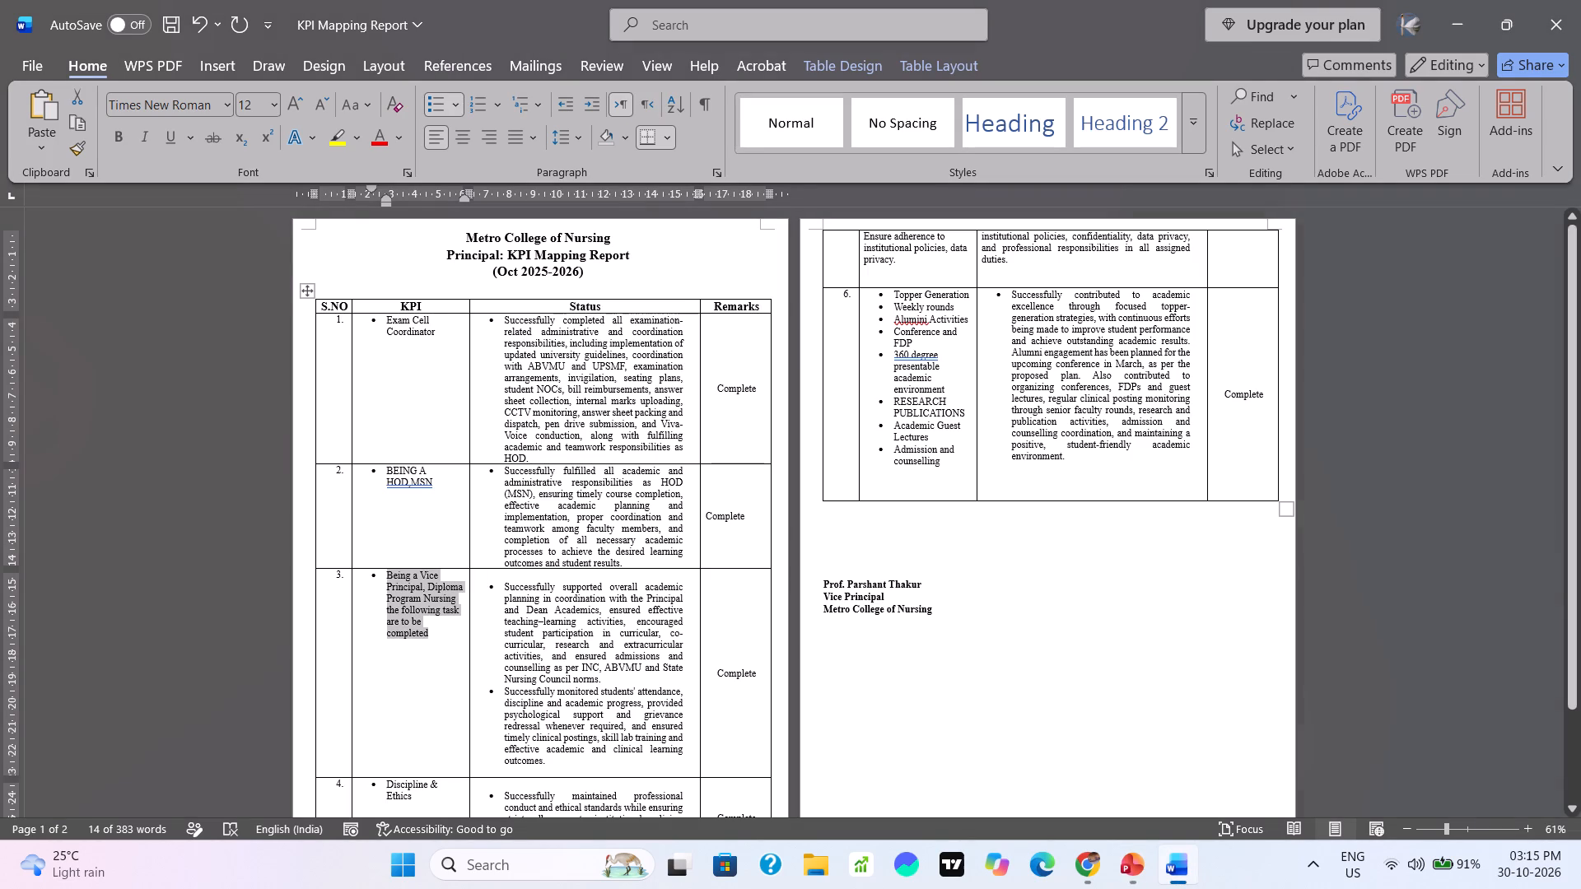
left_click_drag(506, 585, 588, 756)
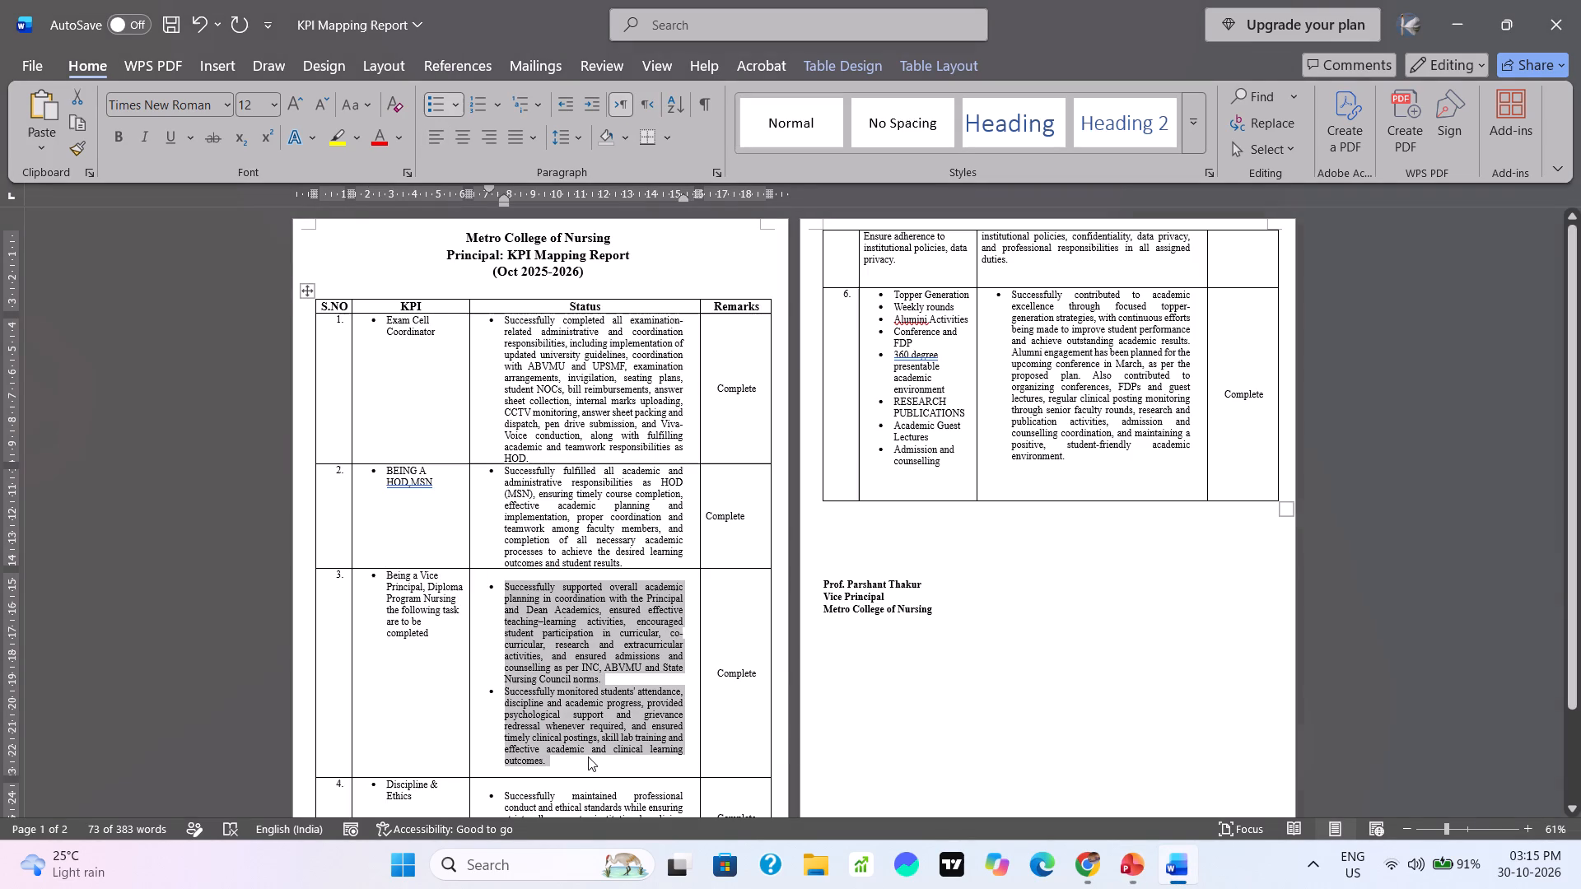
key("ctrl+c")
key("alt+Tab")
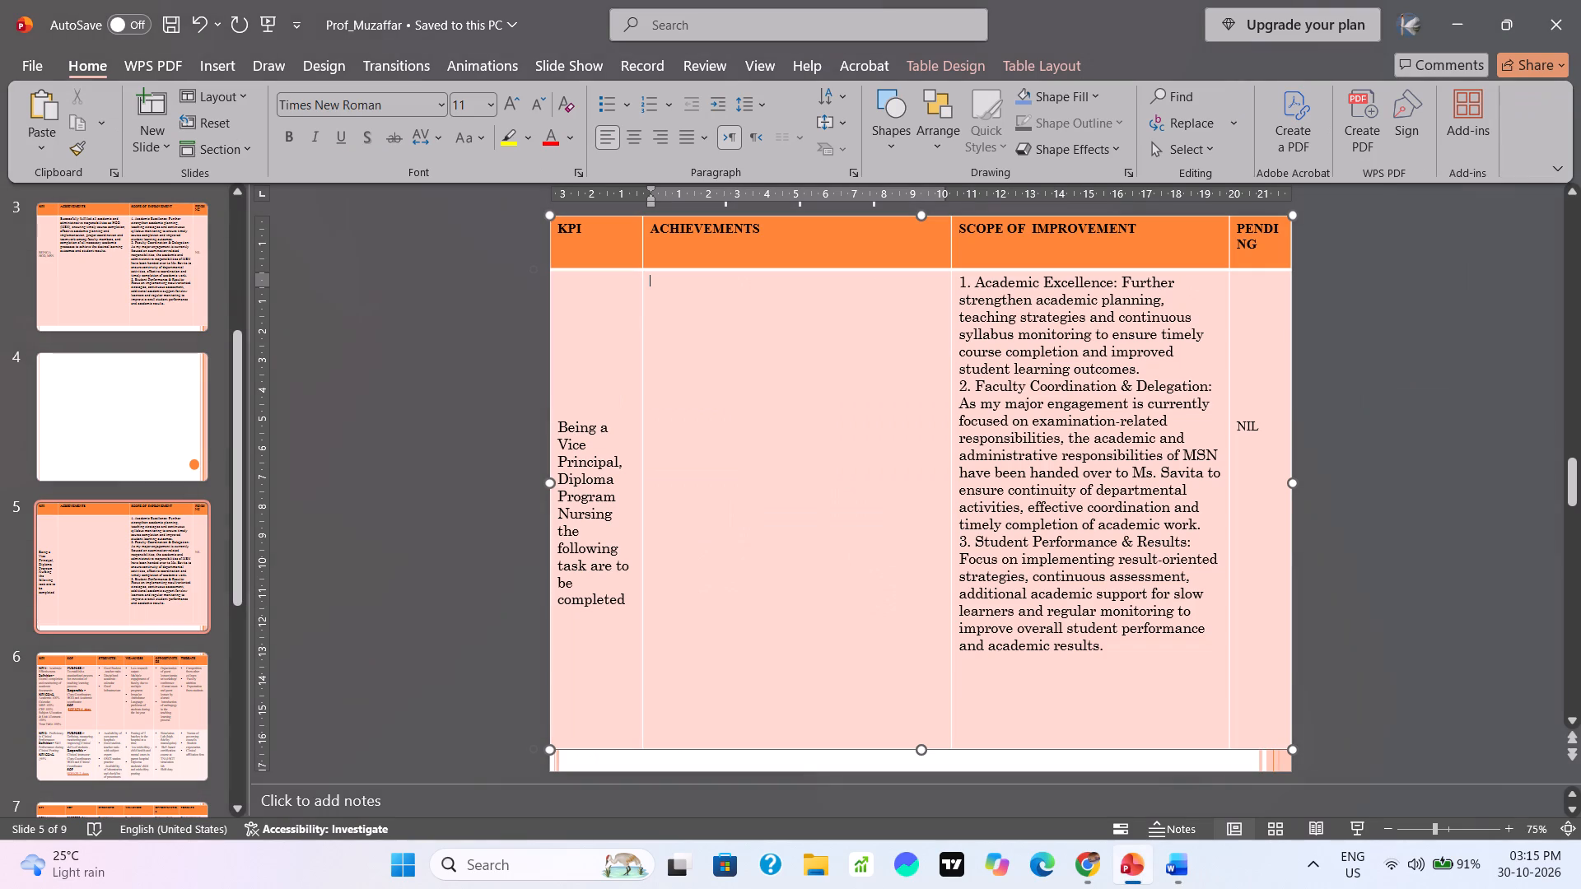
key("ctrl+v")
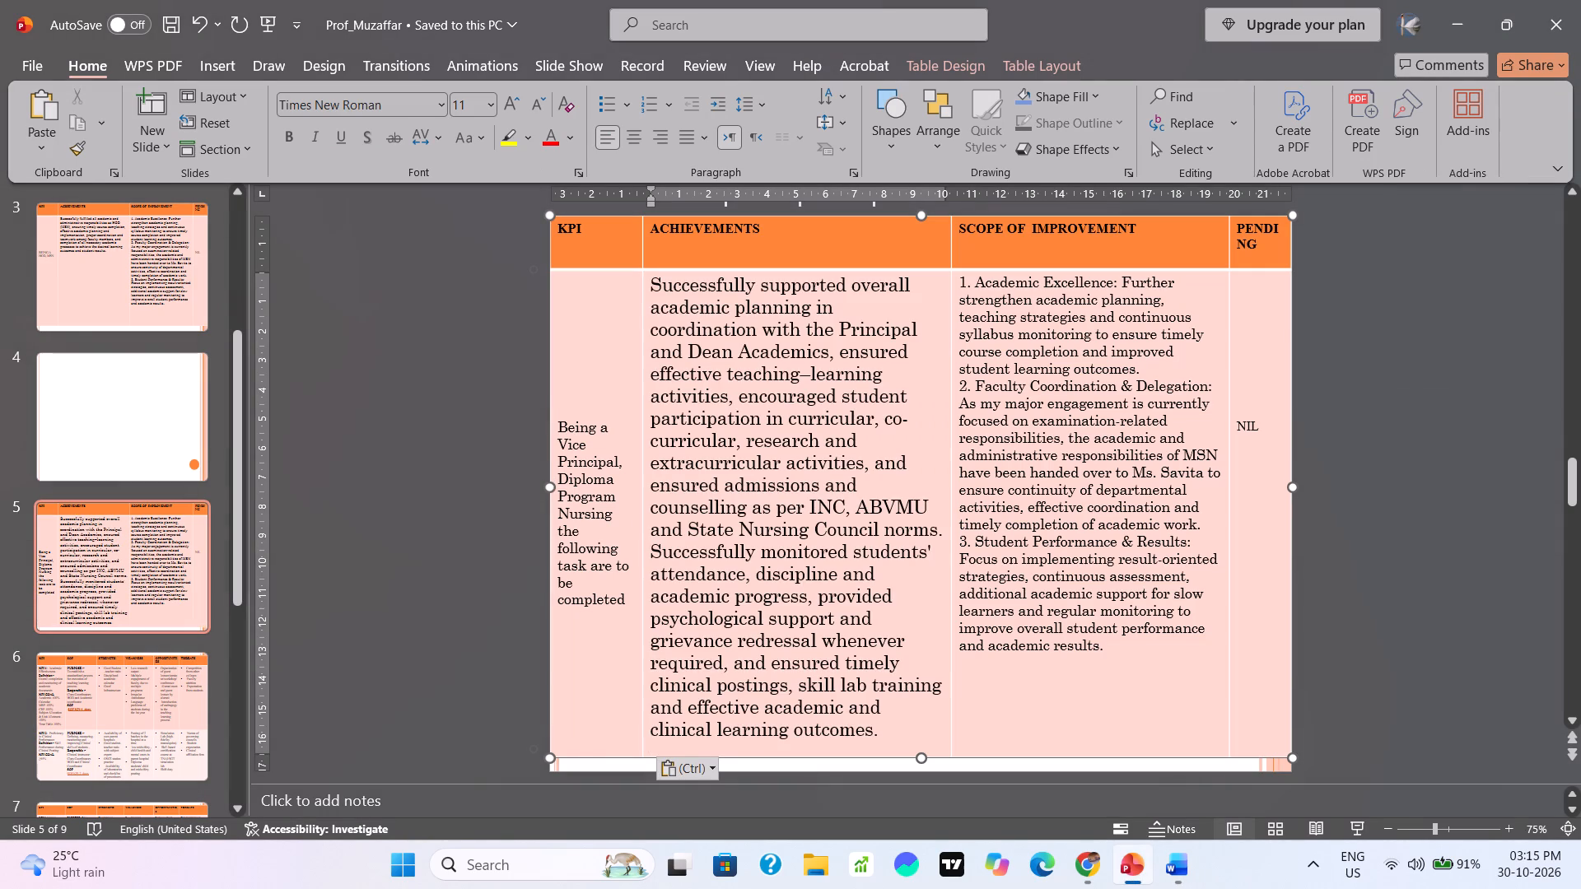
Format both pasted paragraphs in slide 5's ACHIEVEMENTS cell as bullet points, matching the Word report.
key("alt+Tab")
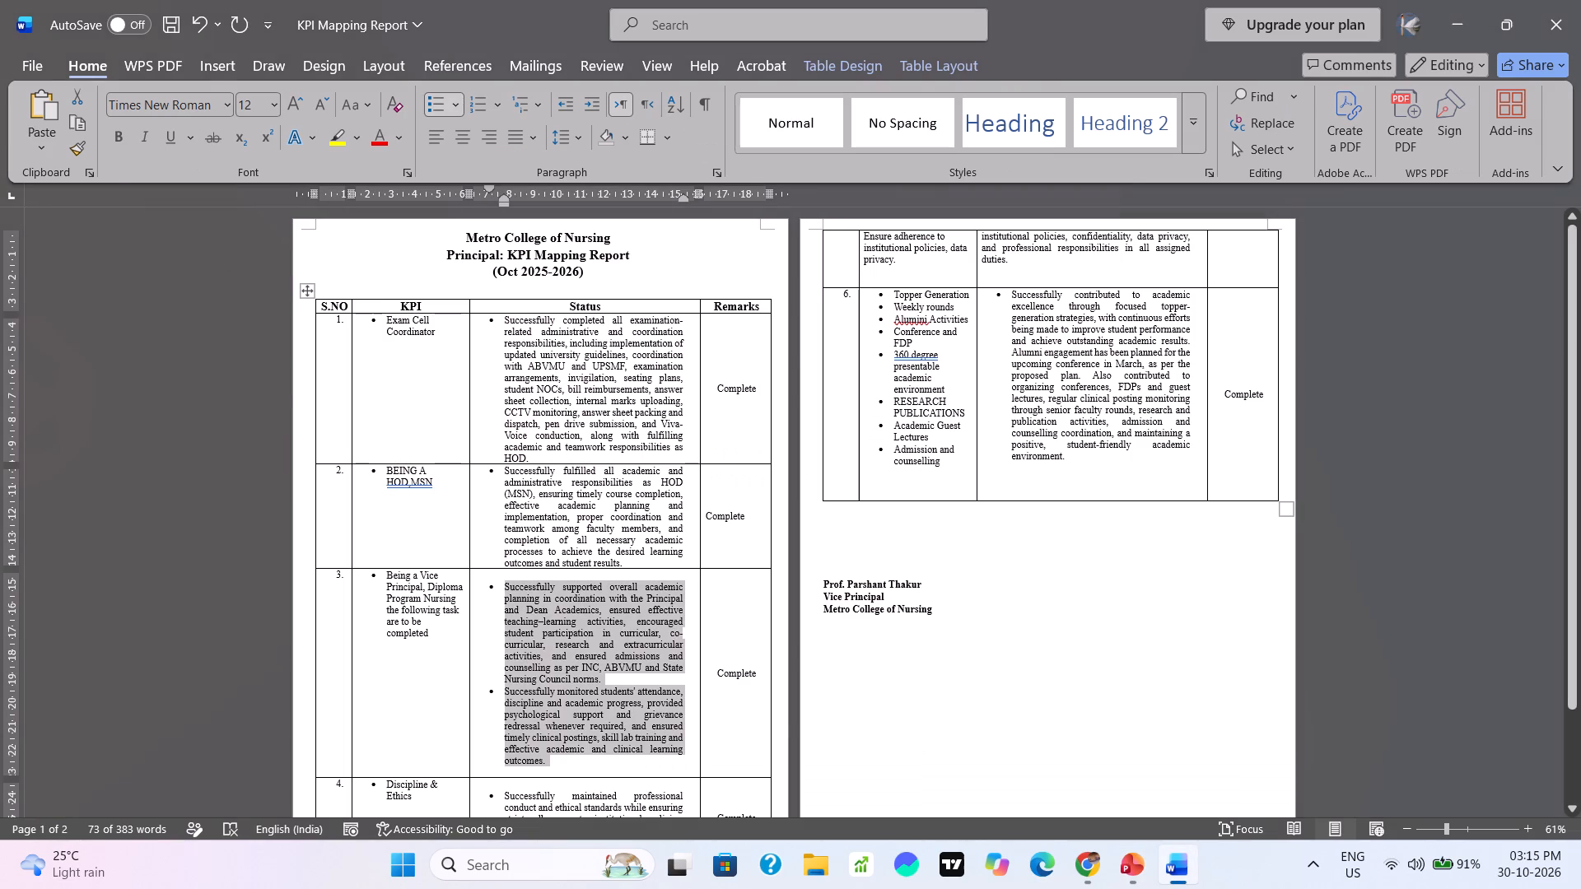
key("alt+Tab")
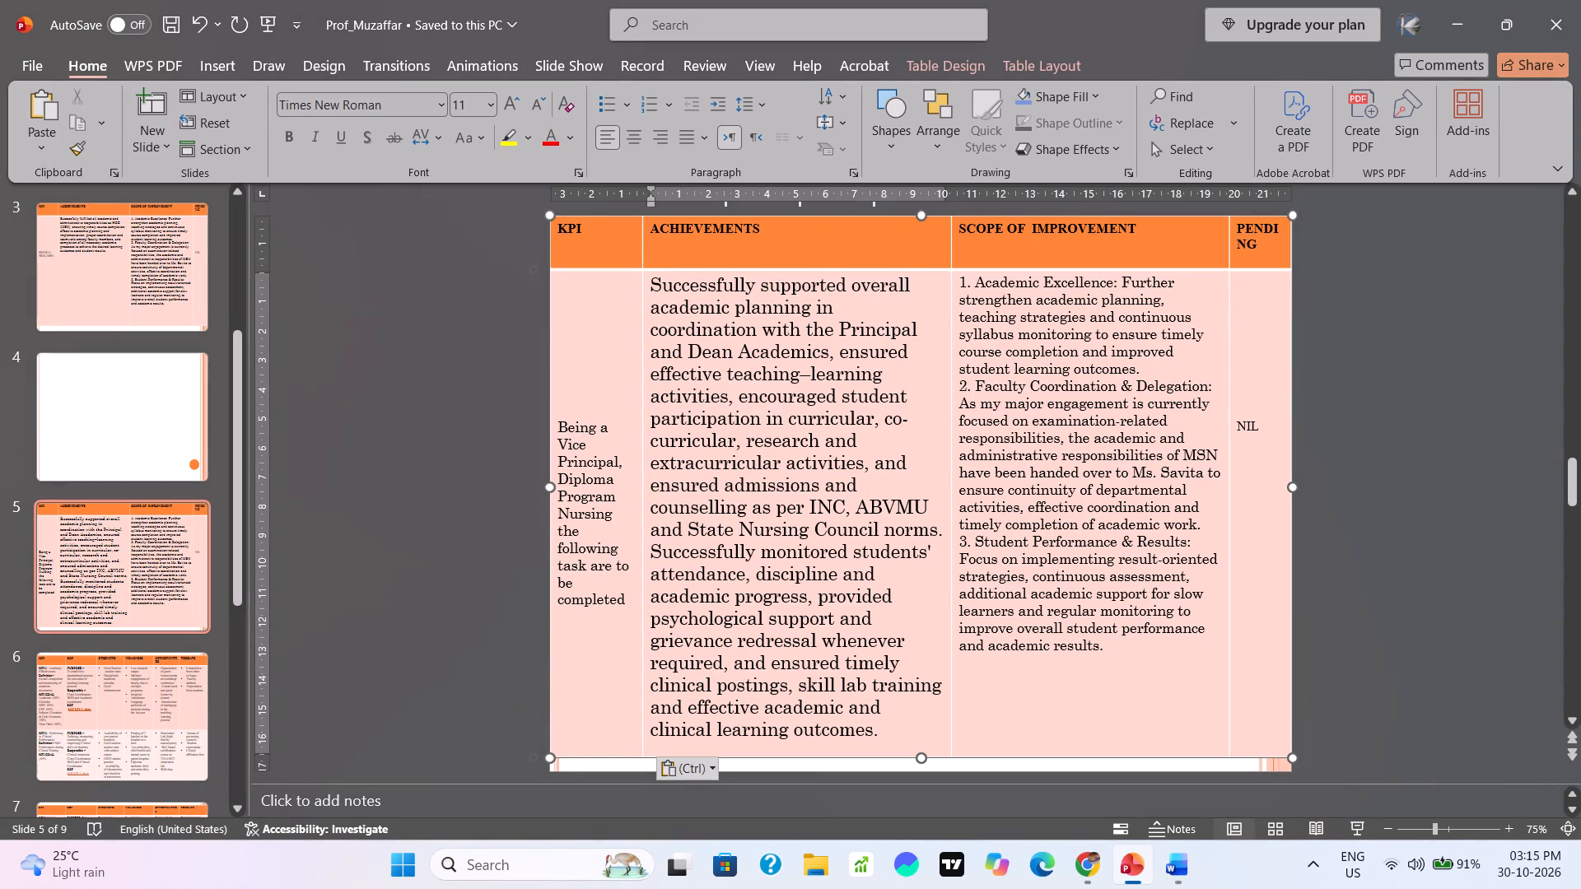
left_click(653, 552)
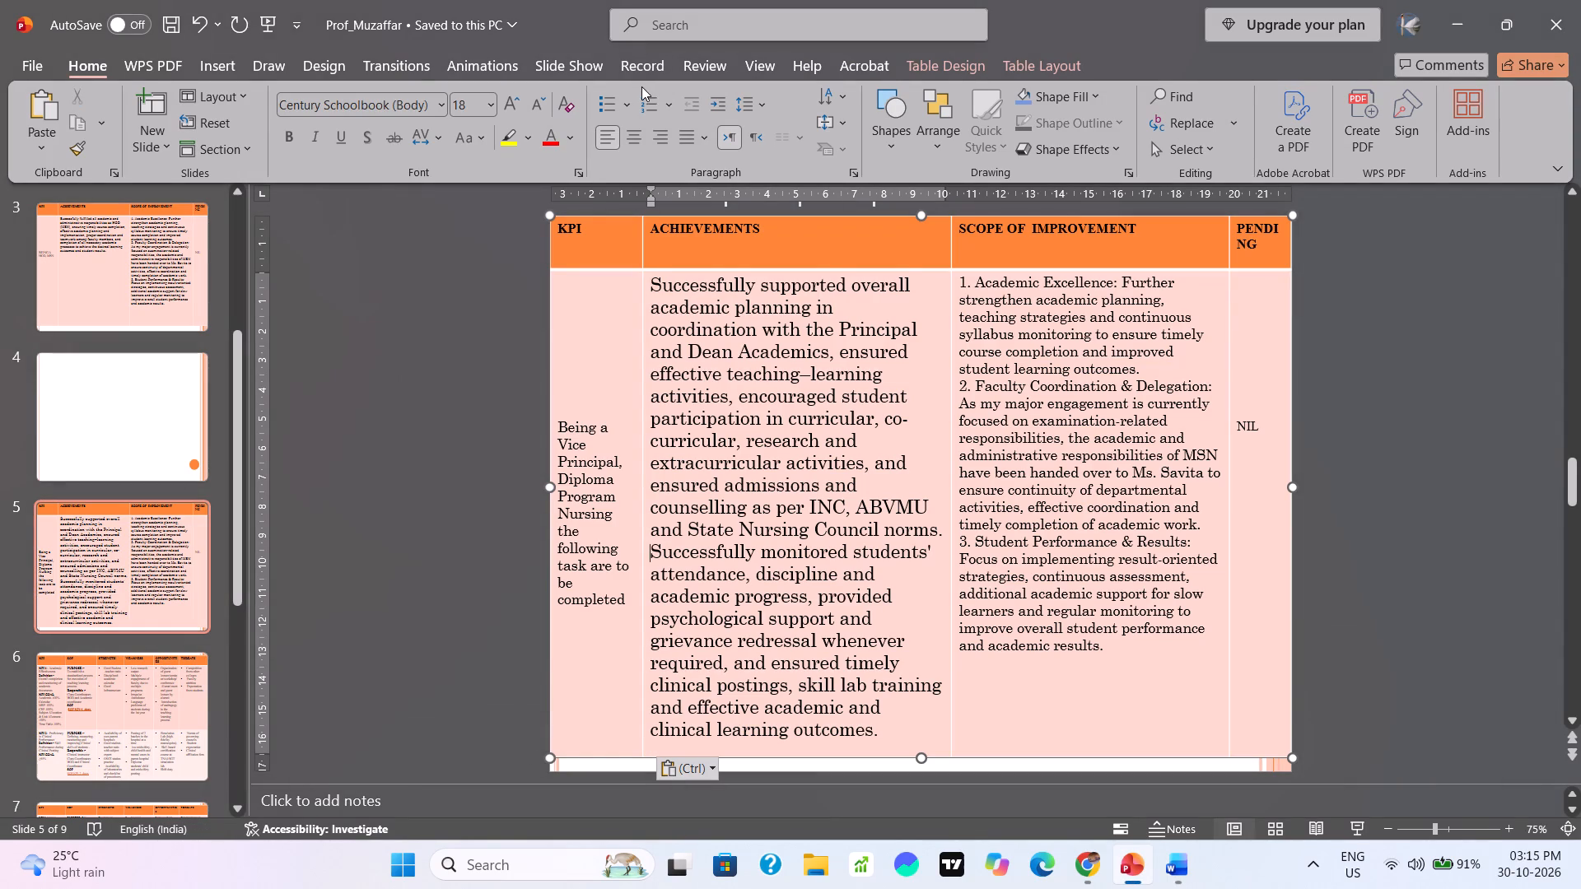
left_click(607, 100)
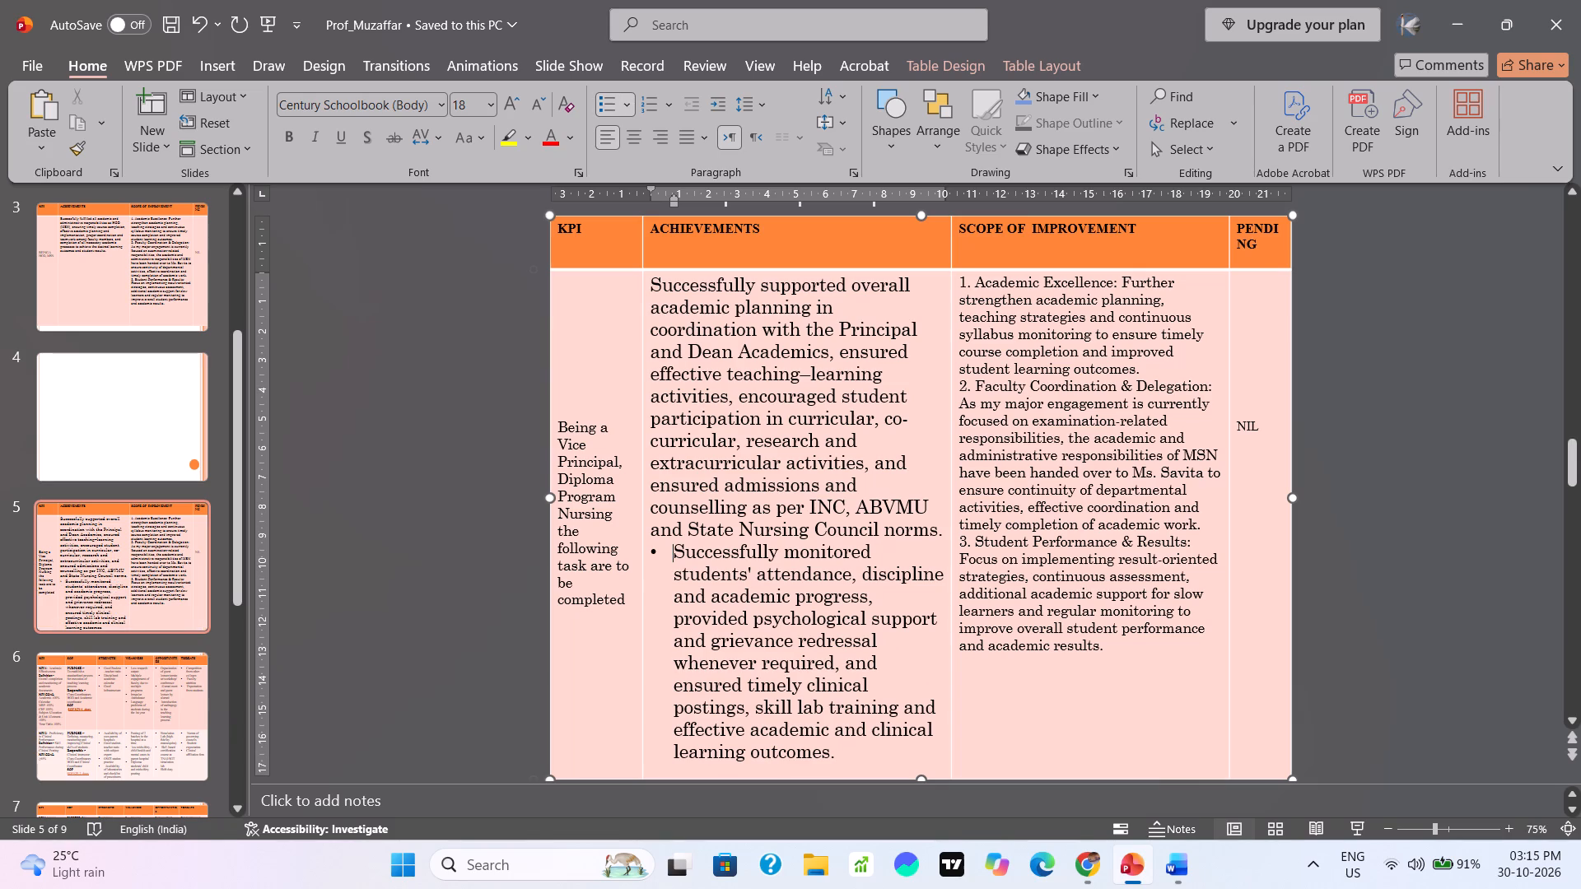
left_click(653, 286)
left_click(606, 107)
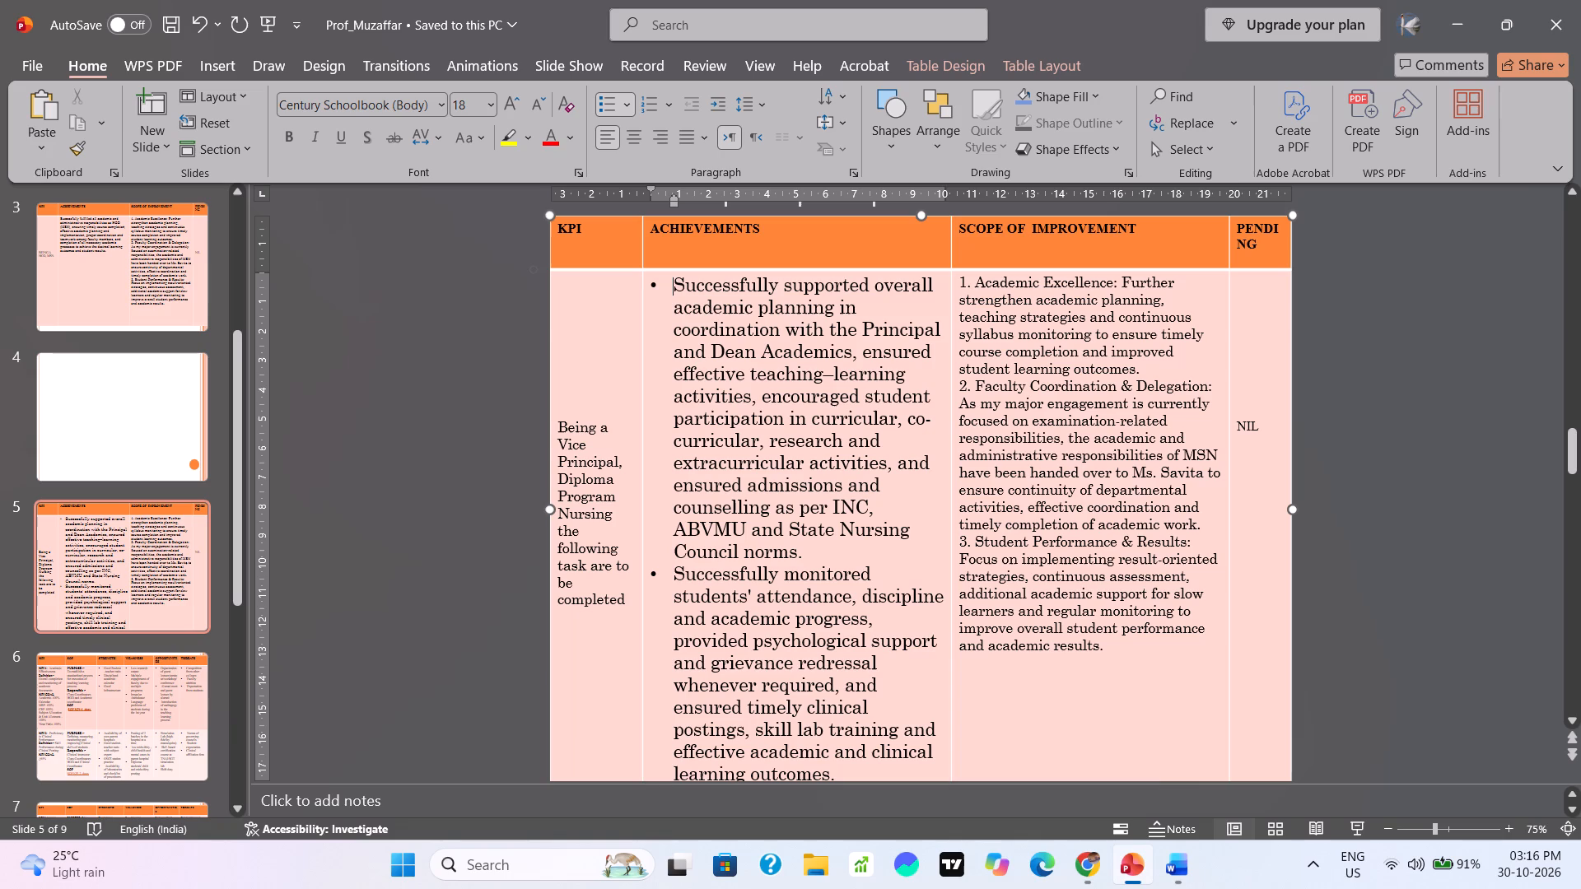
Set both bullet points in slide 5's ACHIEVEMENTS cell to font size 16.
left_click(818, 484)
left_click_drag(672, 287, 856, 739)
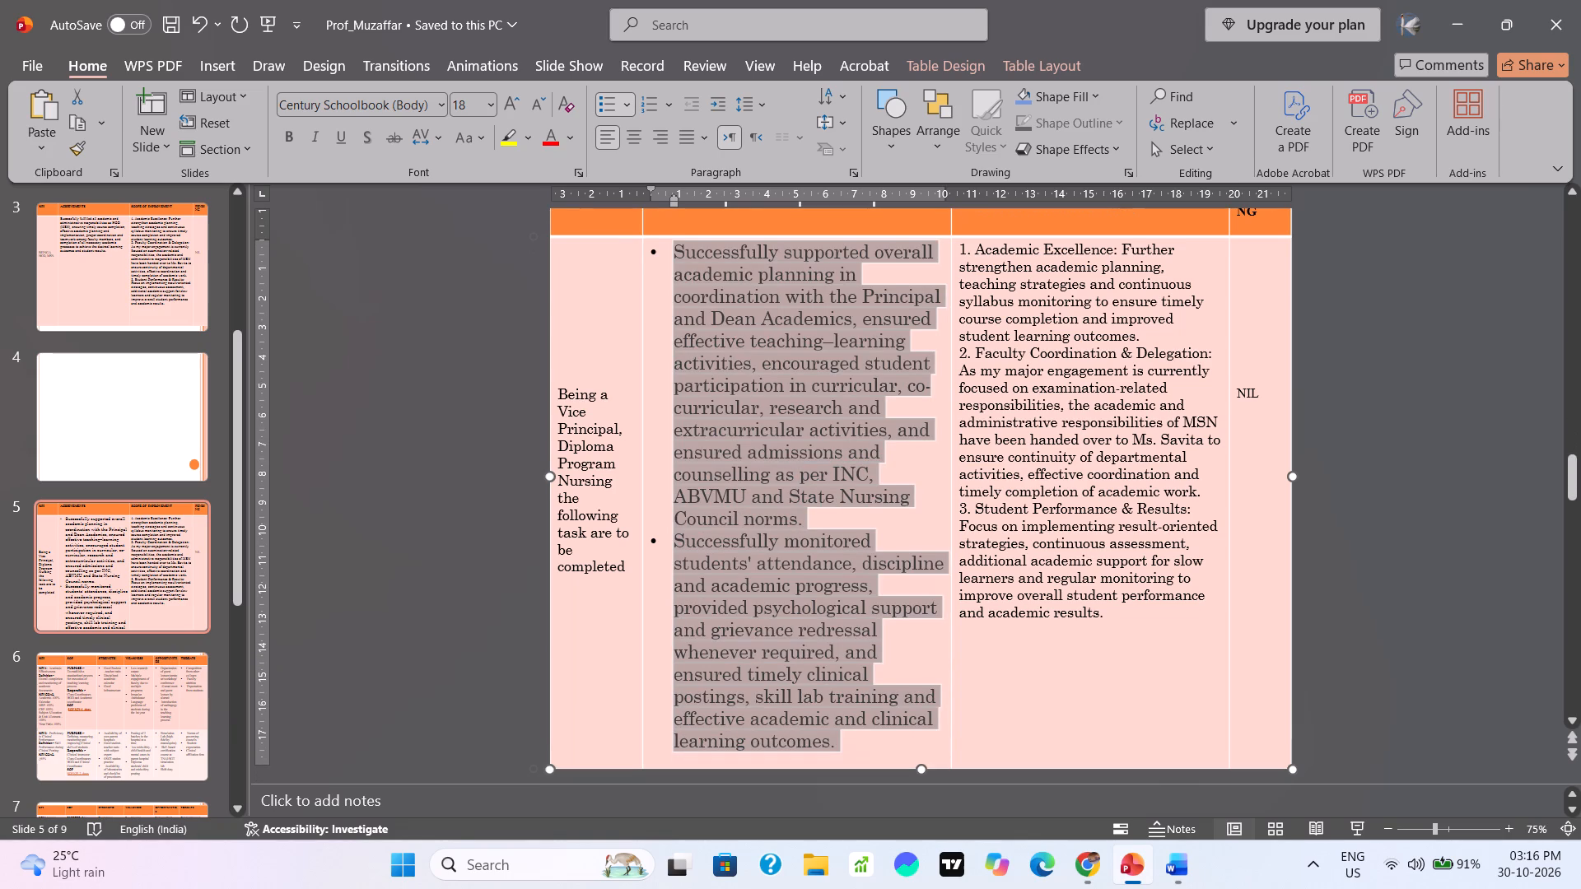
left_click_drag(856, 739, 856, 739)
triple_click(543, 101)
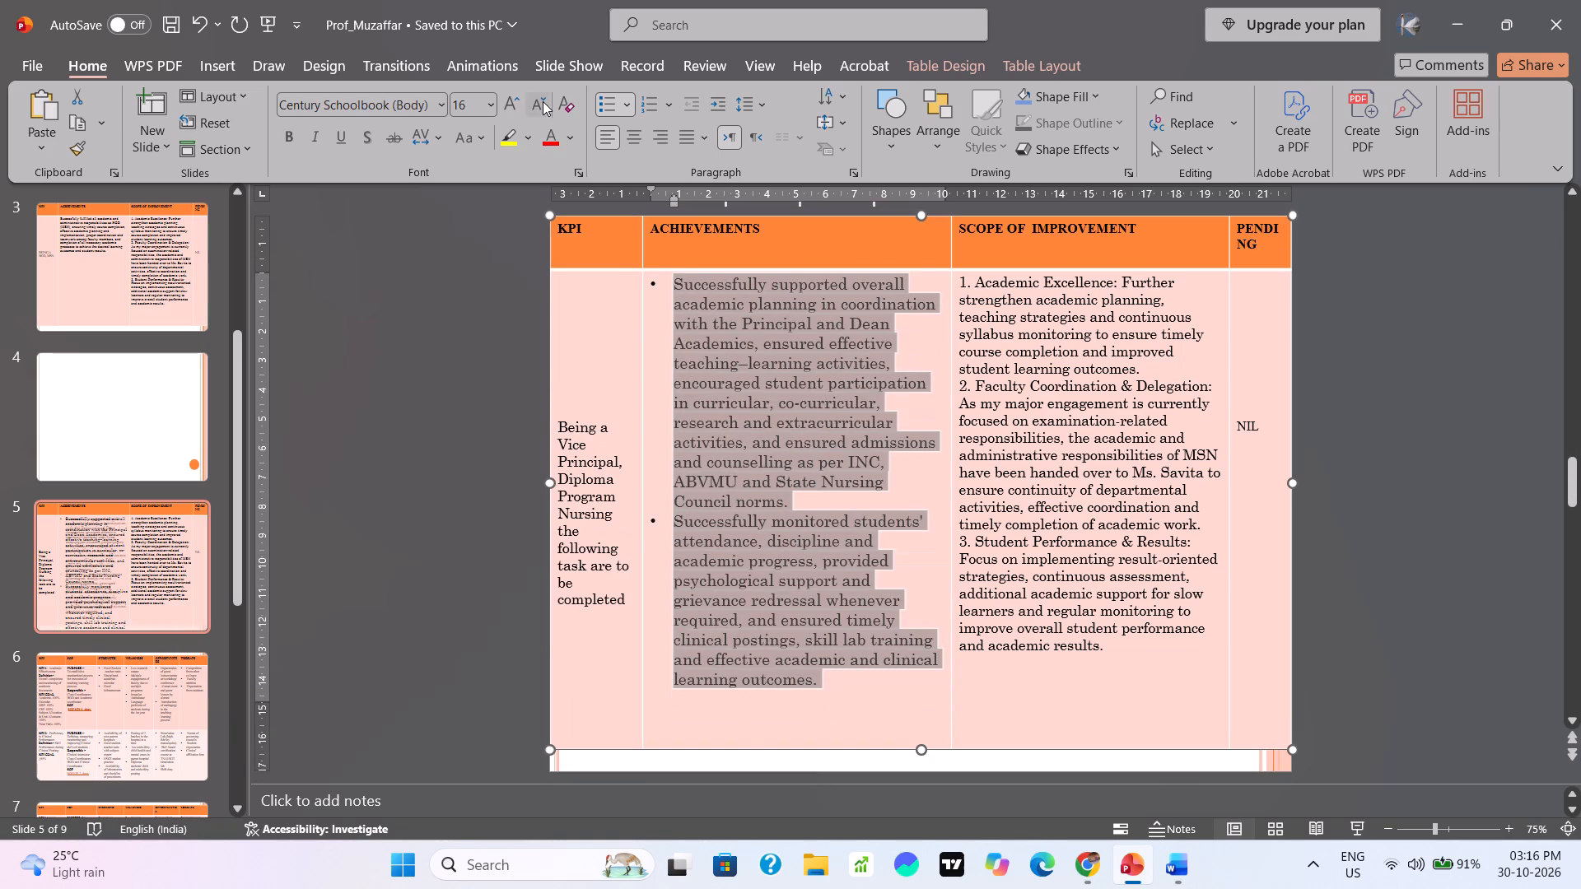
left_click(516, 103)
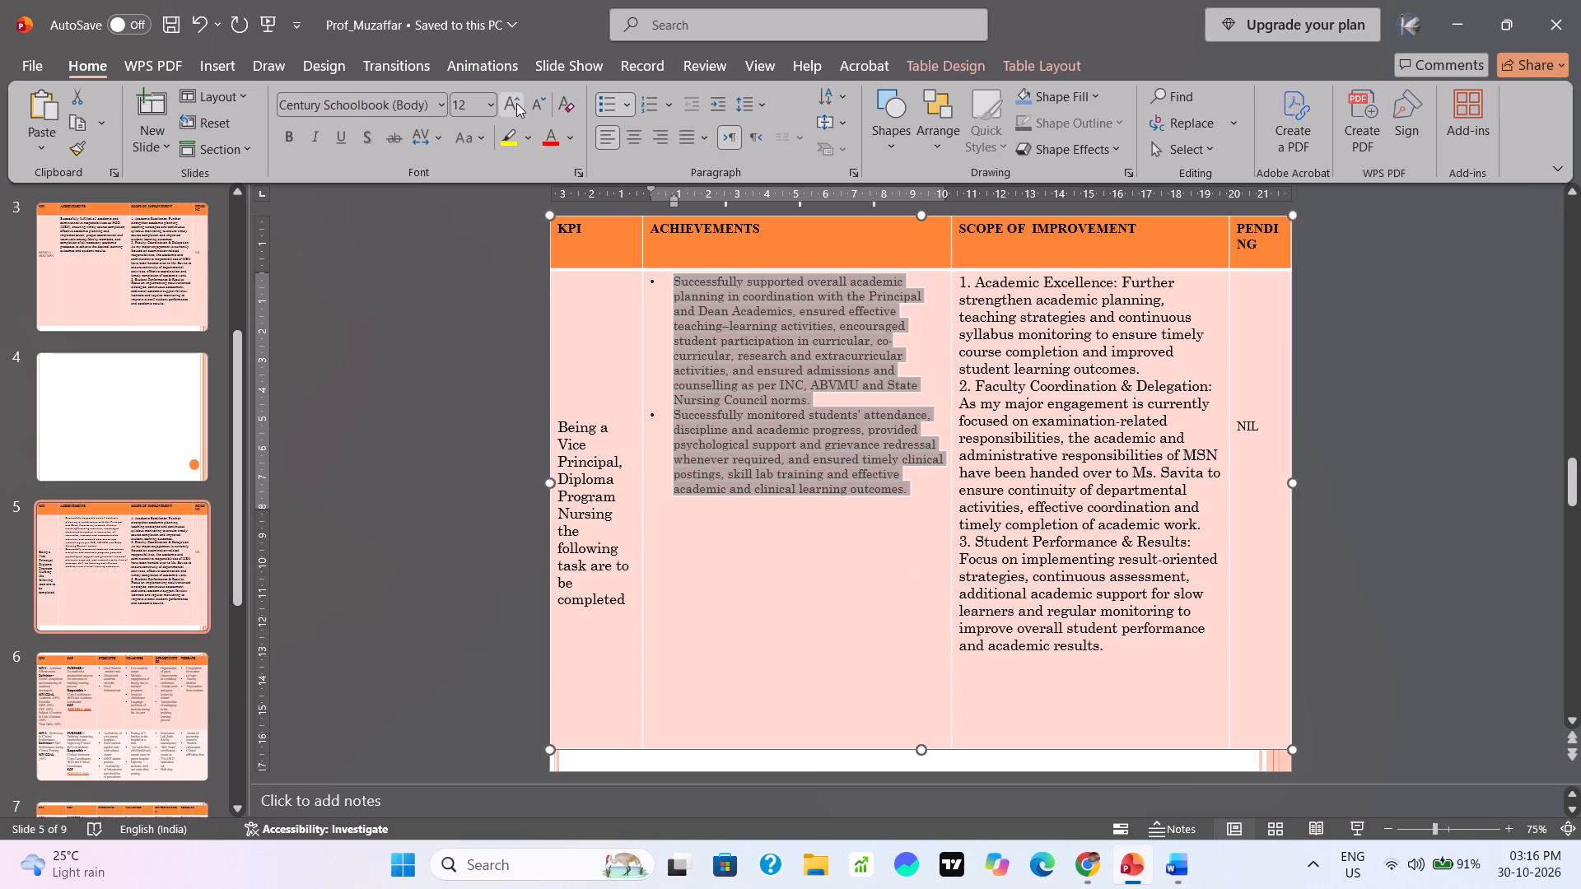
left_click(516, 103)
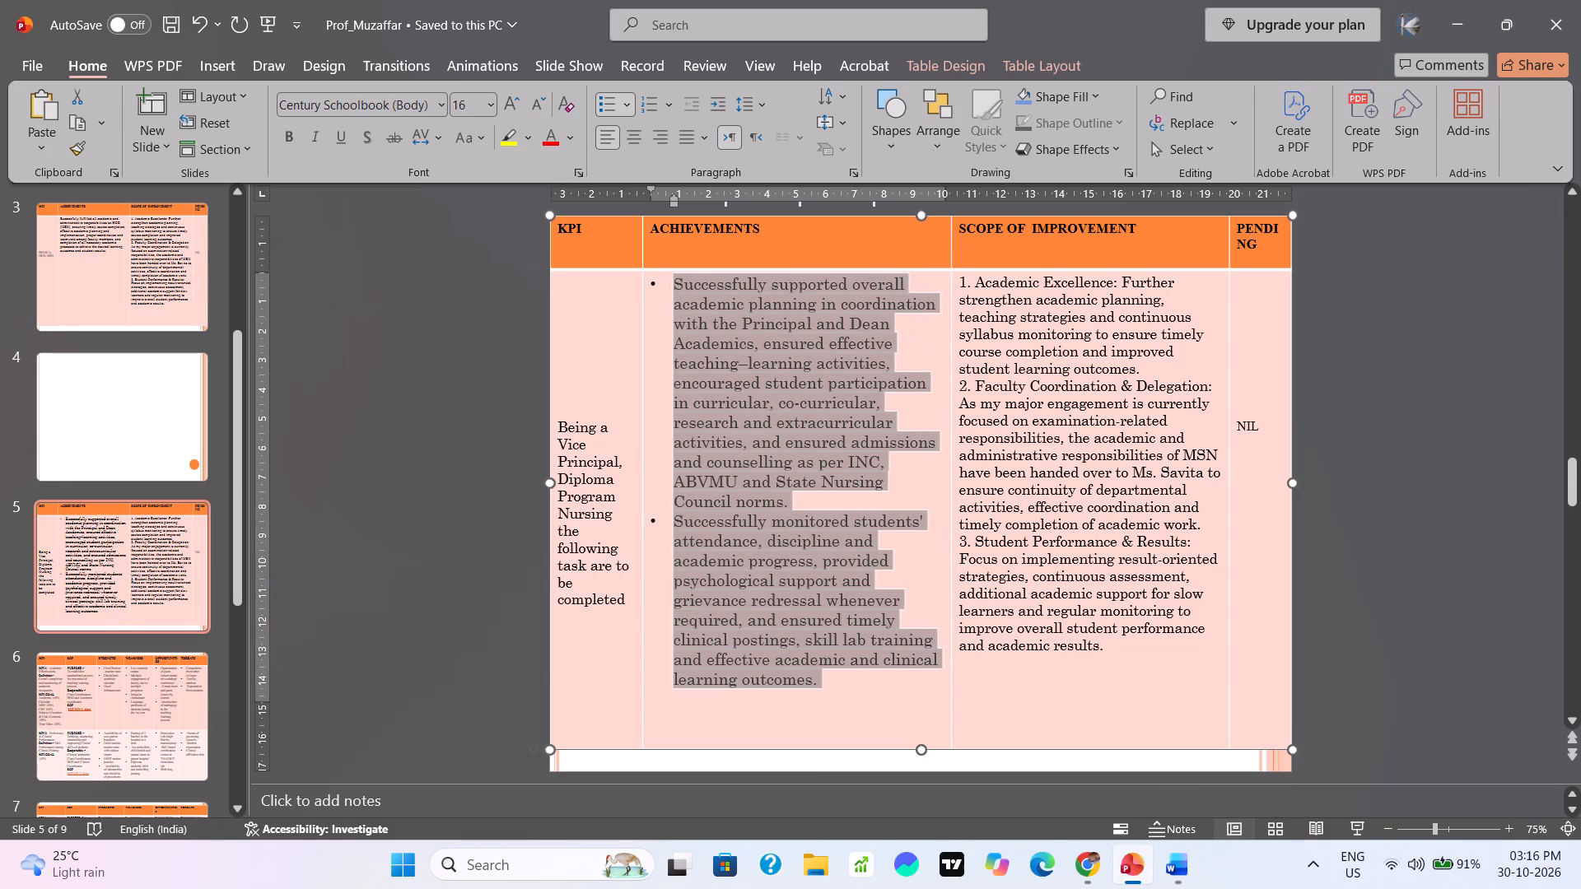
left_click(812, 479)
Enlarge the SCOPE OF IMPROVEMENT text on slide 5 to font size 16 and check how it fits the slide.
left_click_drag(1092, 638, 1011, 403)
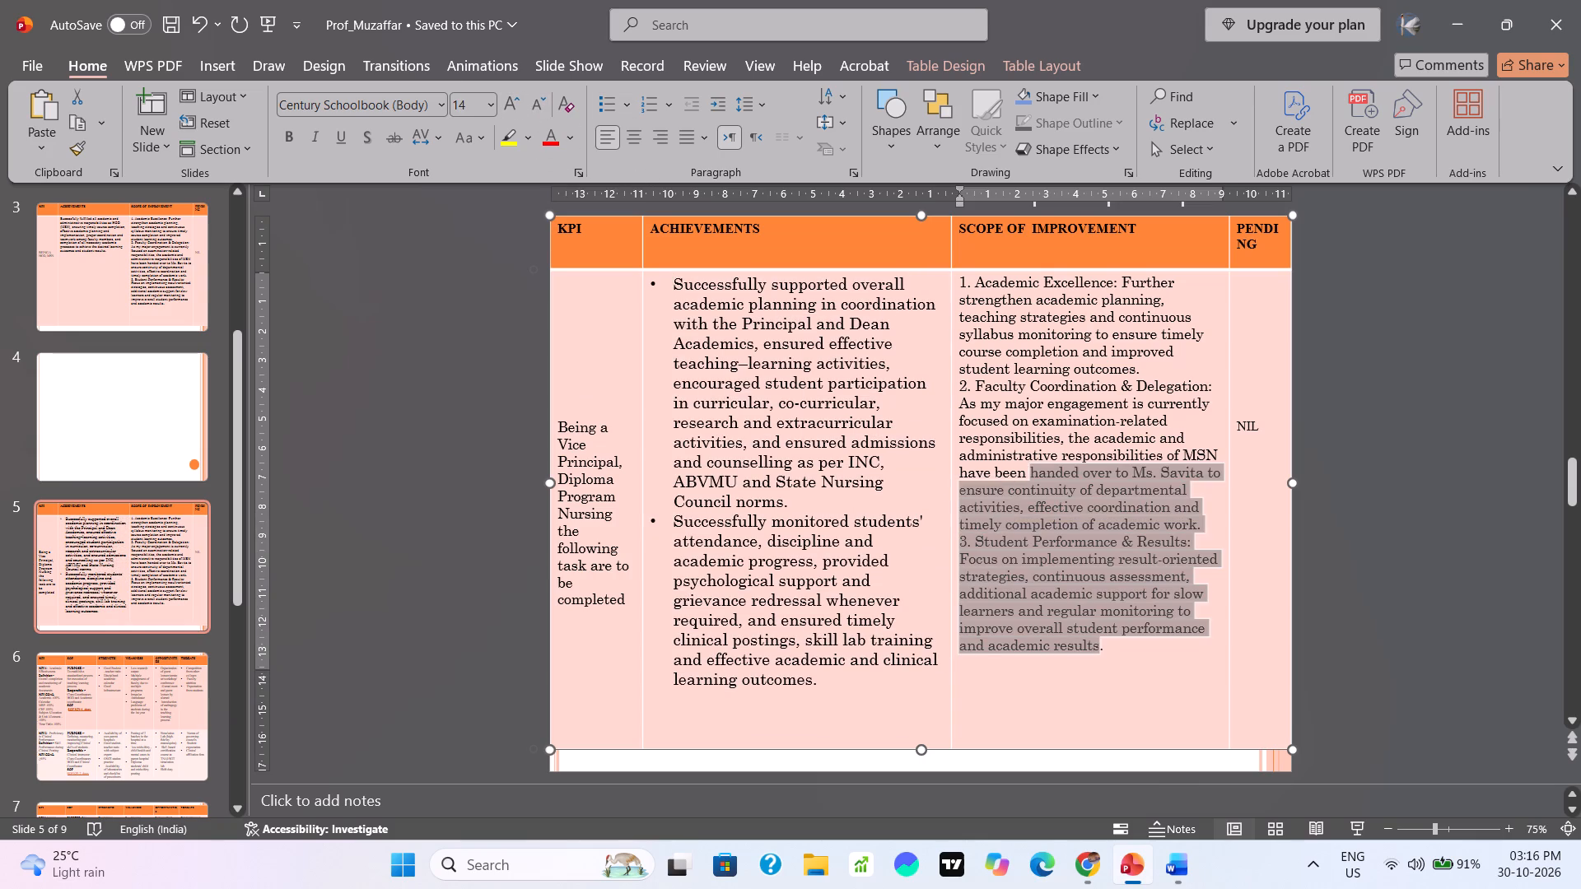
left_click_drag(1011, 403, 962, 283)
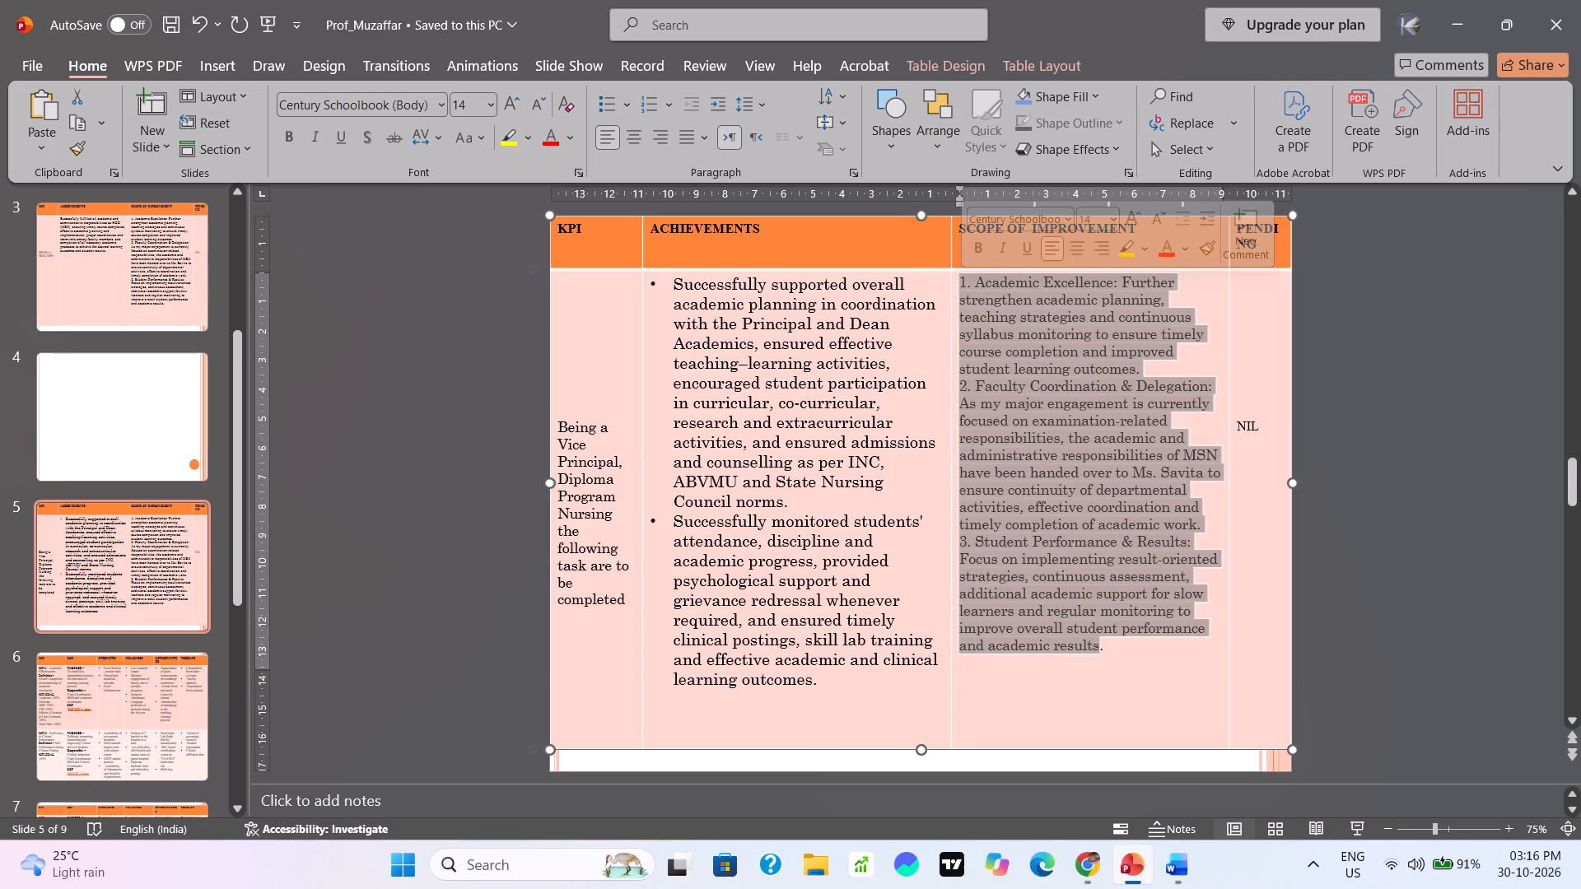
left_click(504, 107)
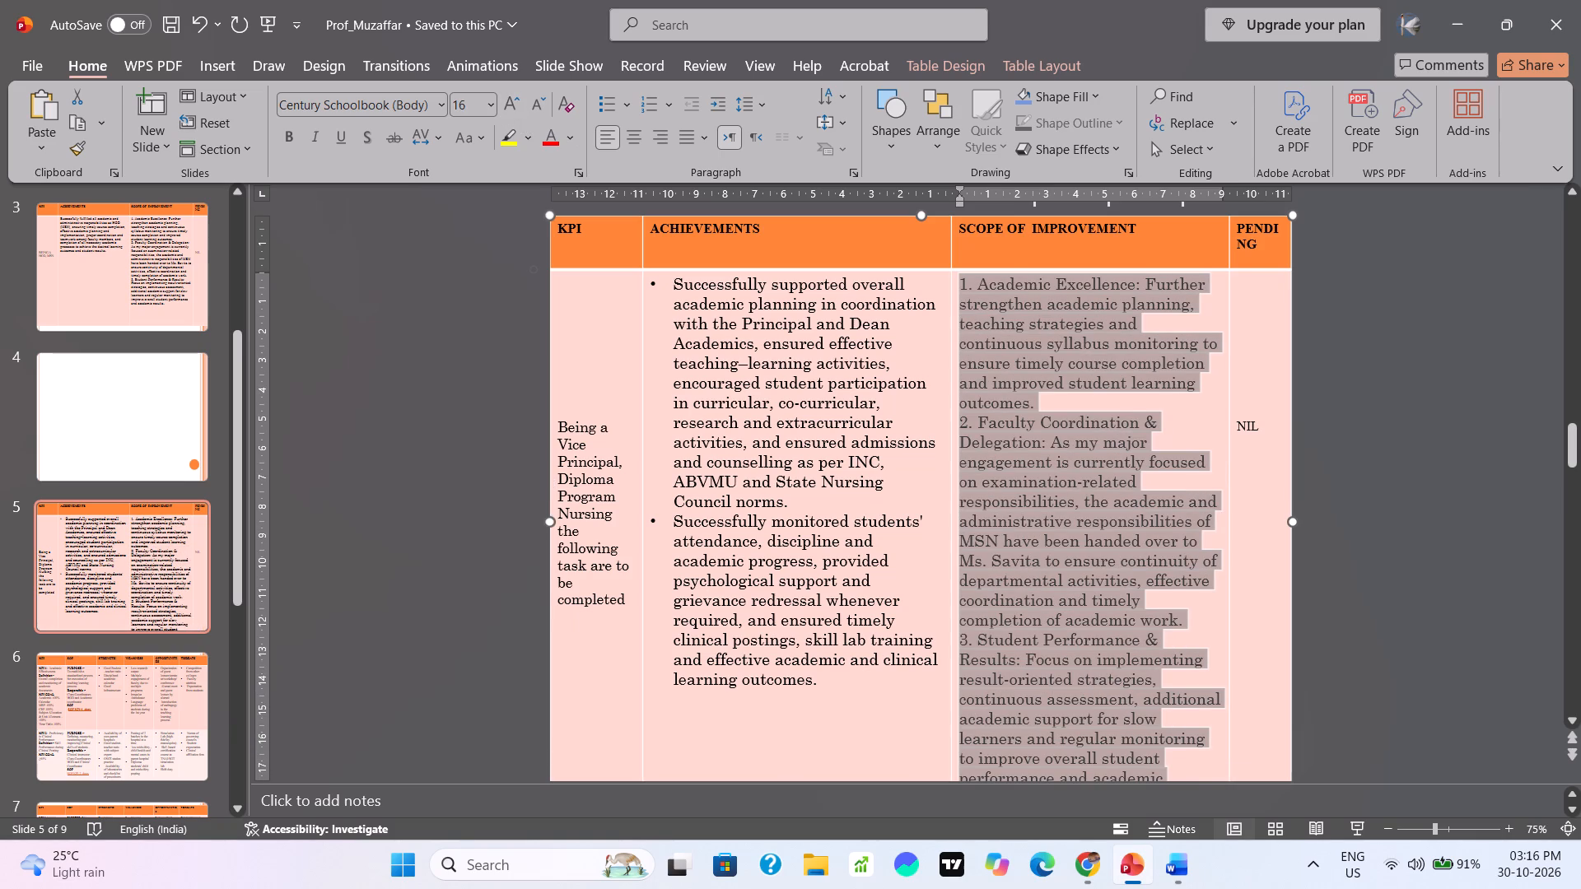
left_click(1575, 445)
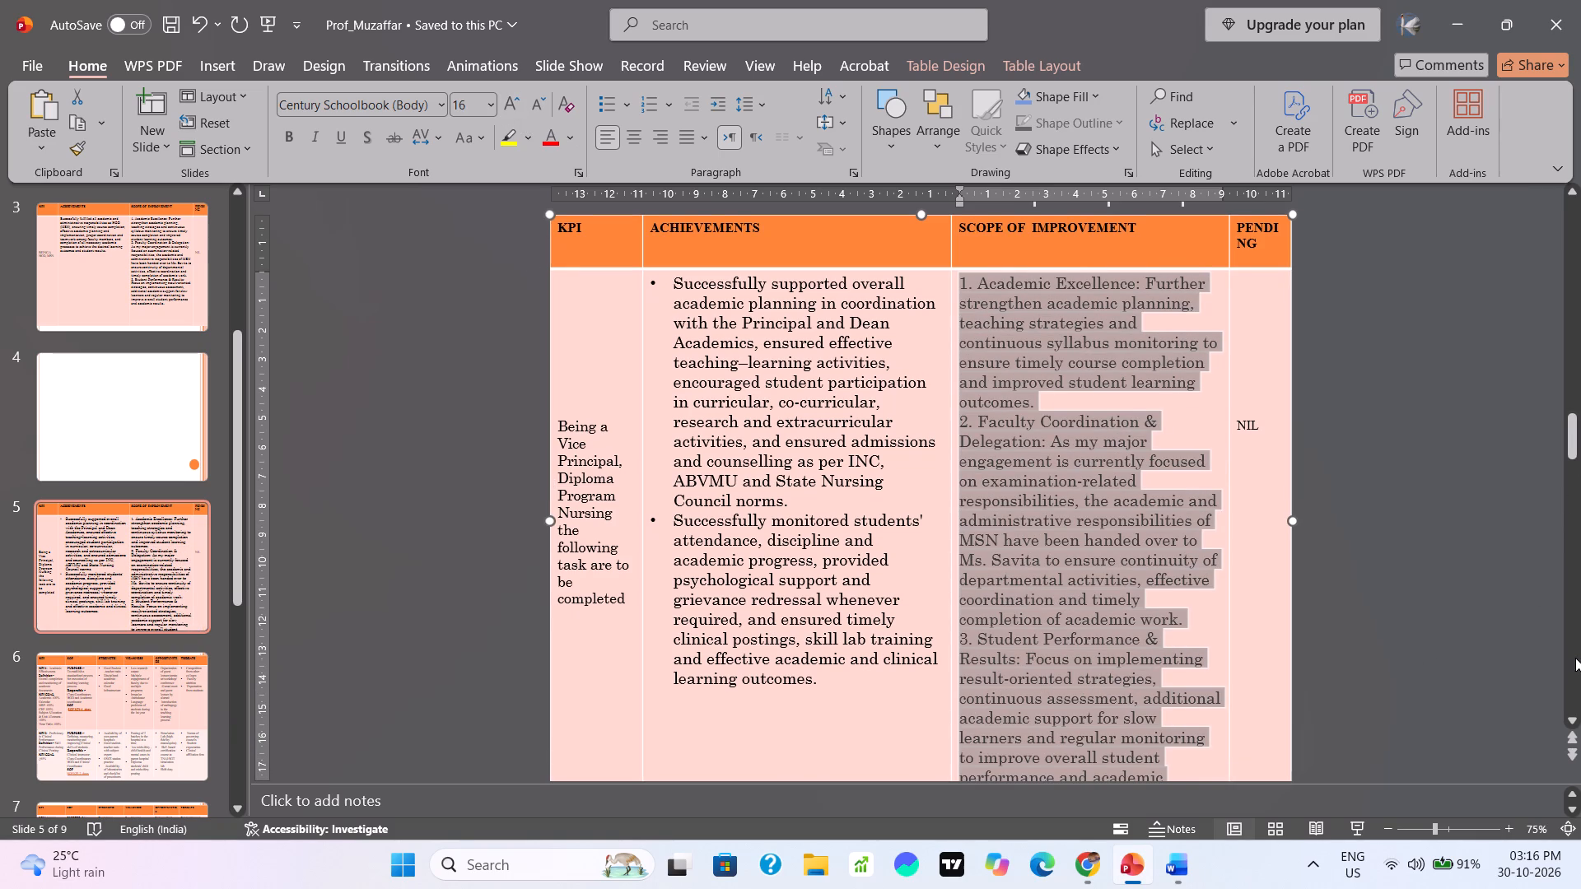
triple_click(1571, 719)
left_click(1571, 719)
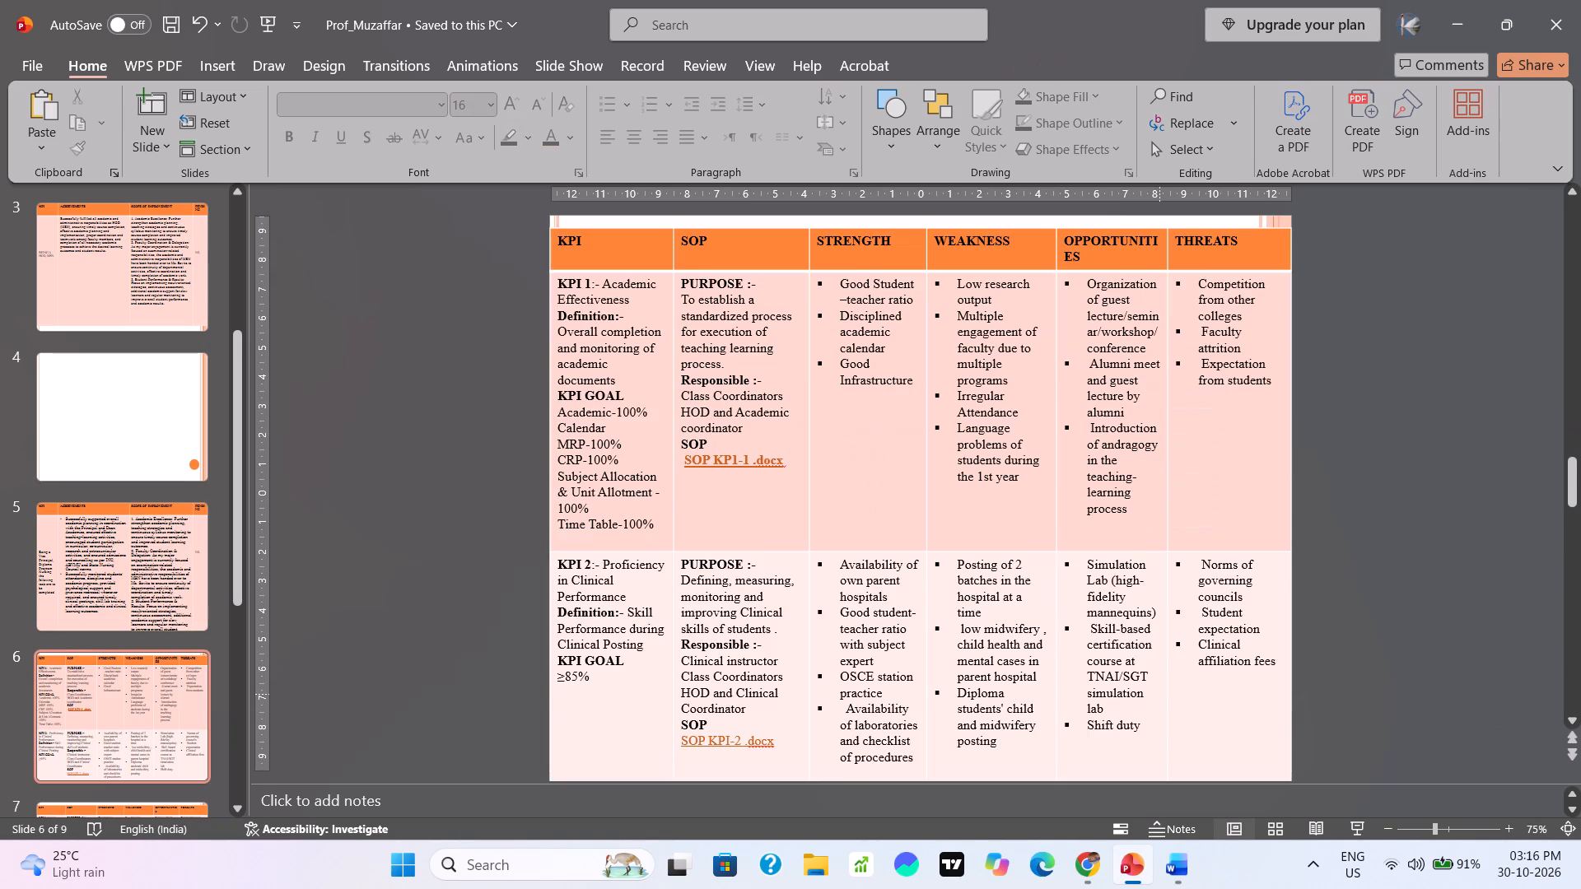
left_click(1572, 189)
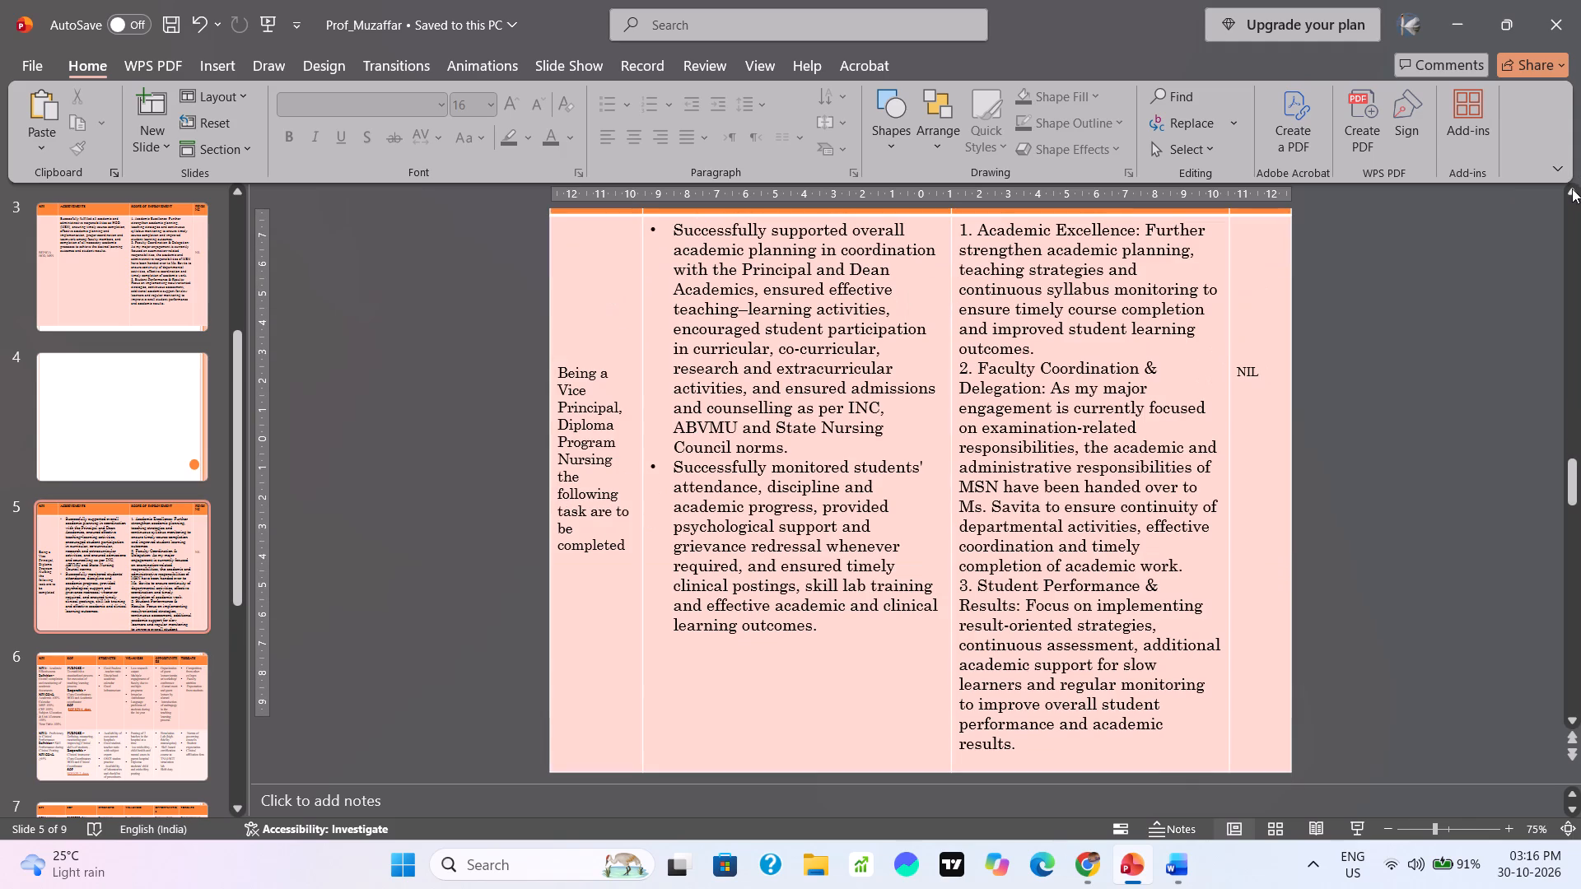
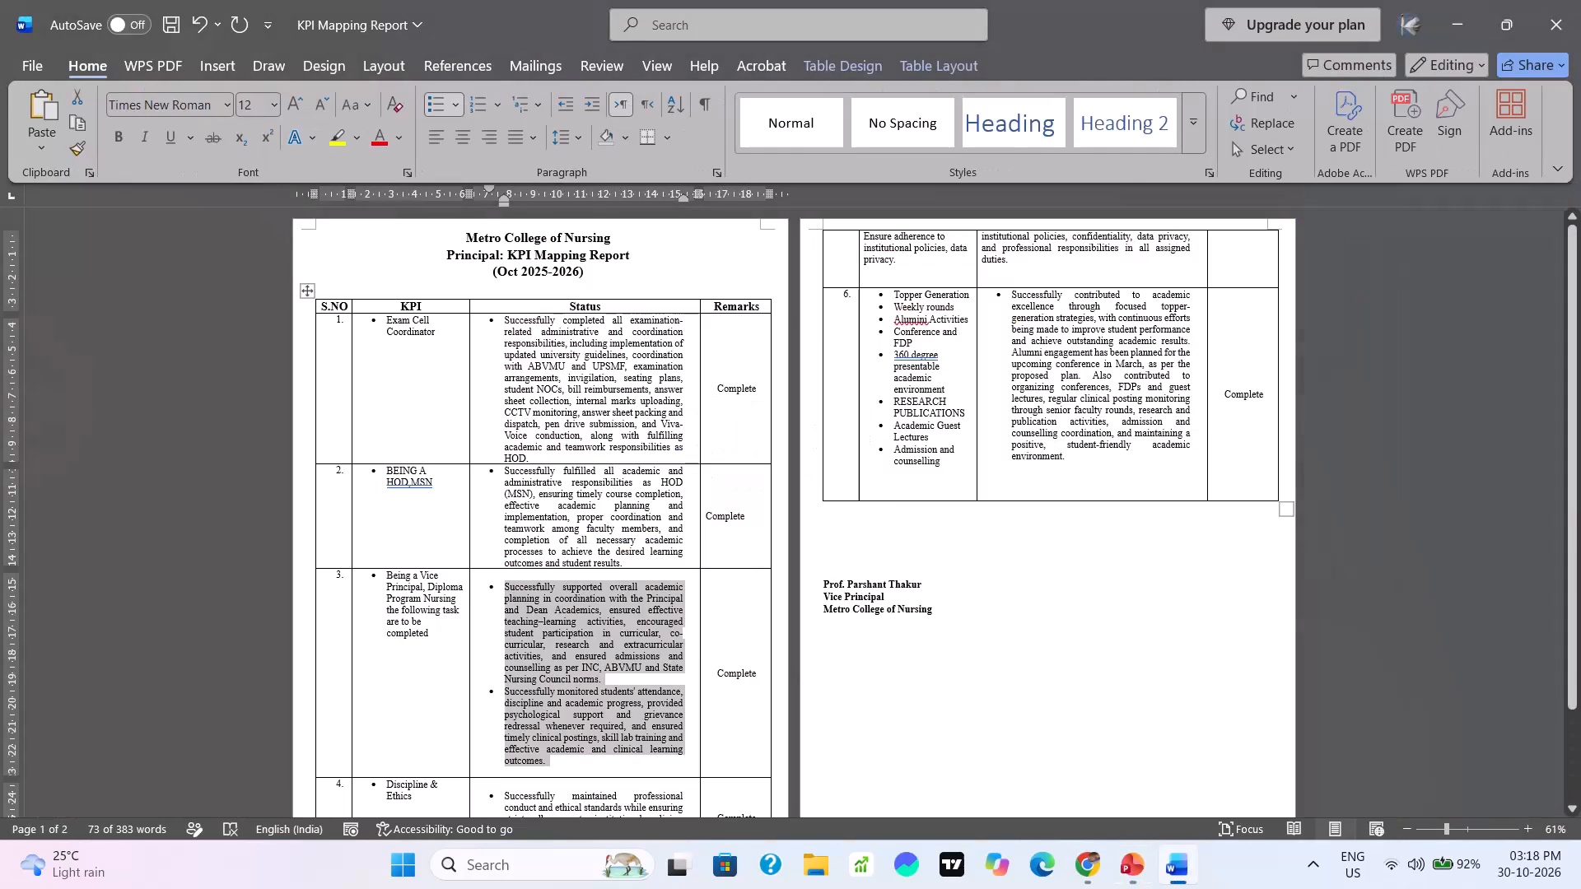
Switch to the PowerPoint presentation and delete the empty slide 4 between the HOD, MSN slide and the Vice Principal slide.
key("alt+Tab")
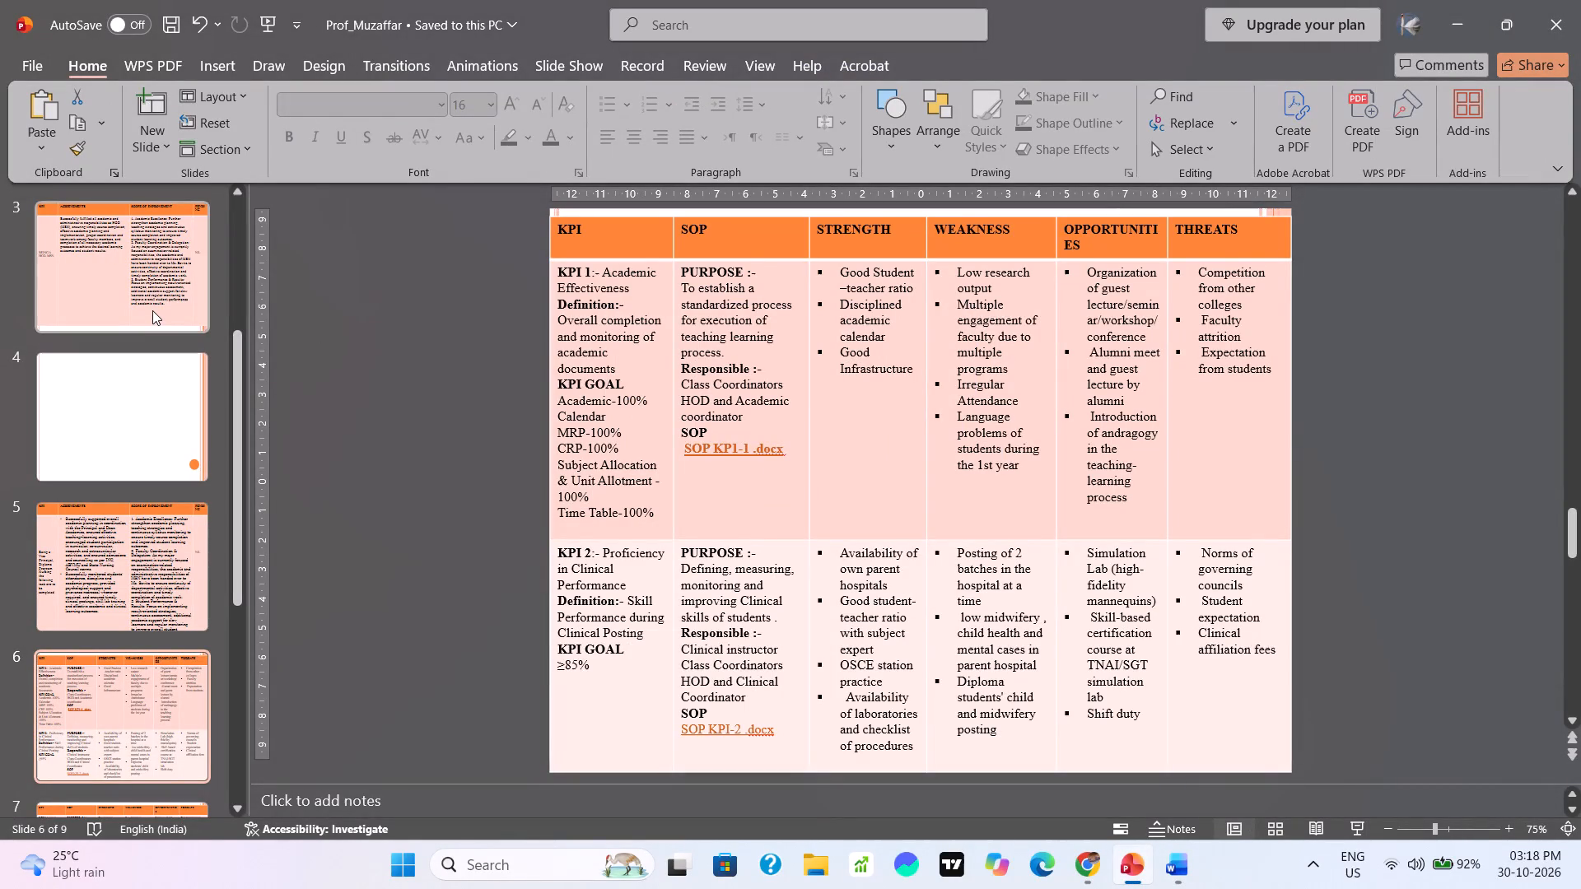
left_click(152, 310)
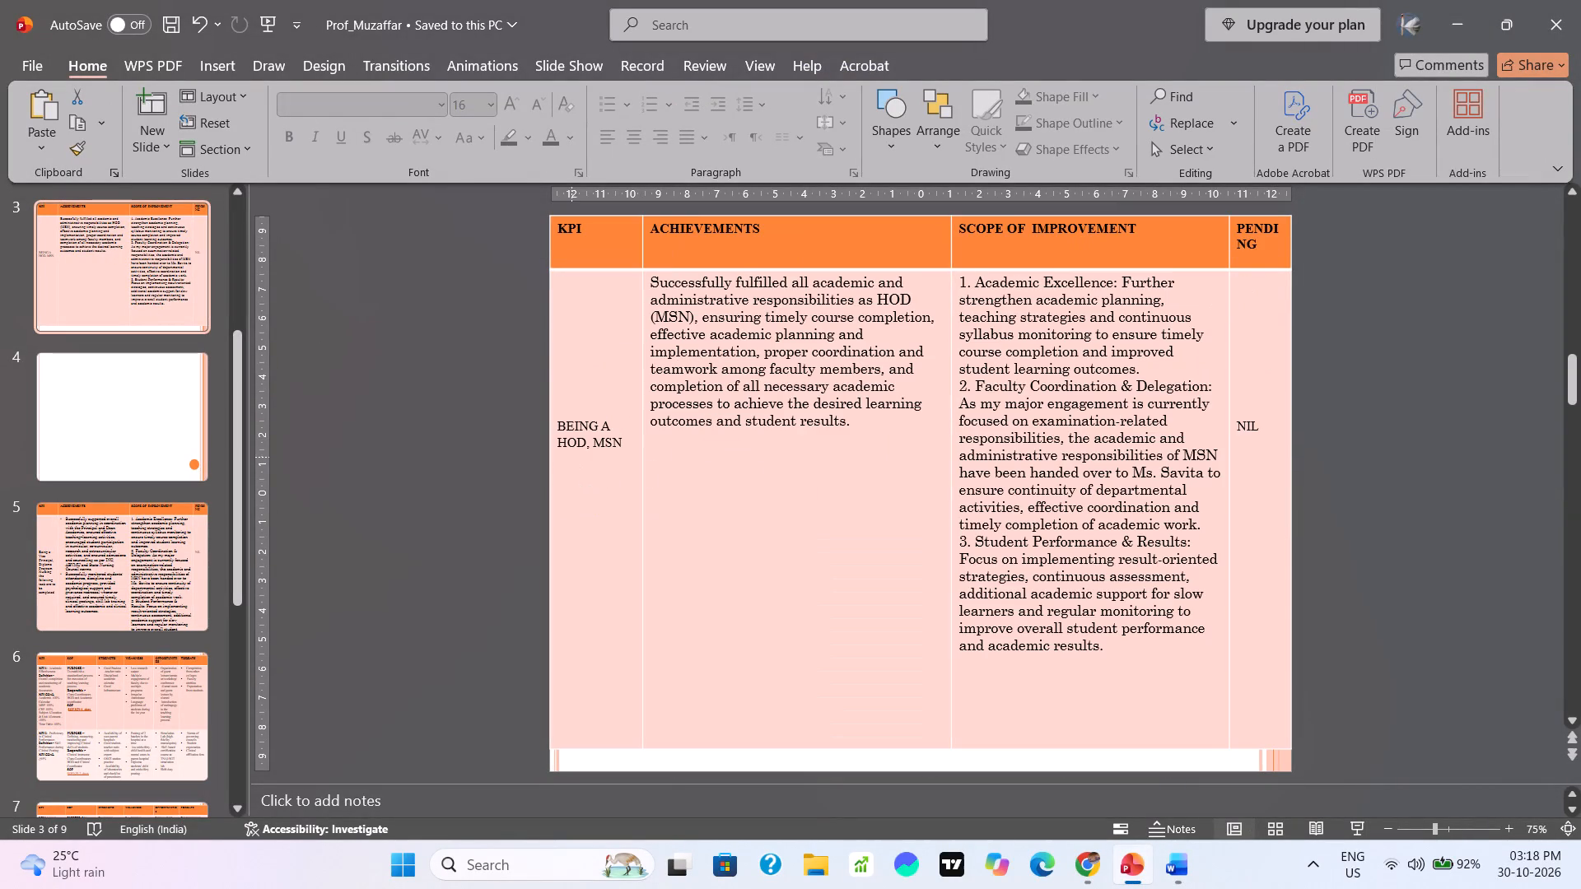
key("Up")
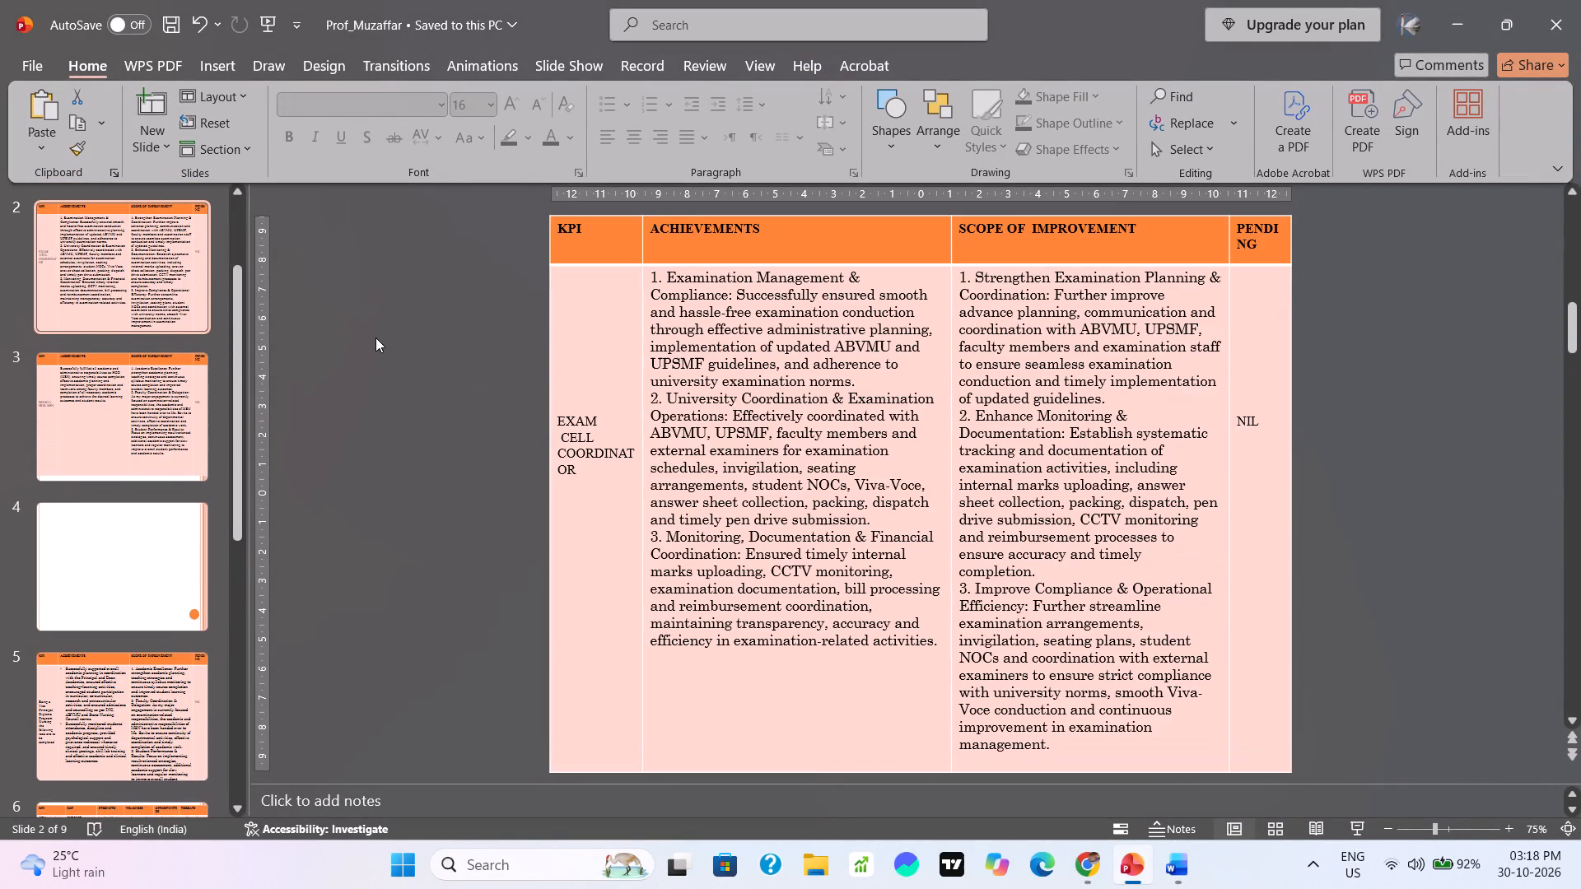
left_click(204, 270)
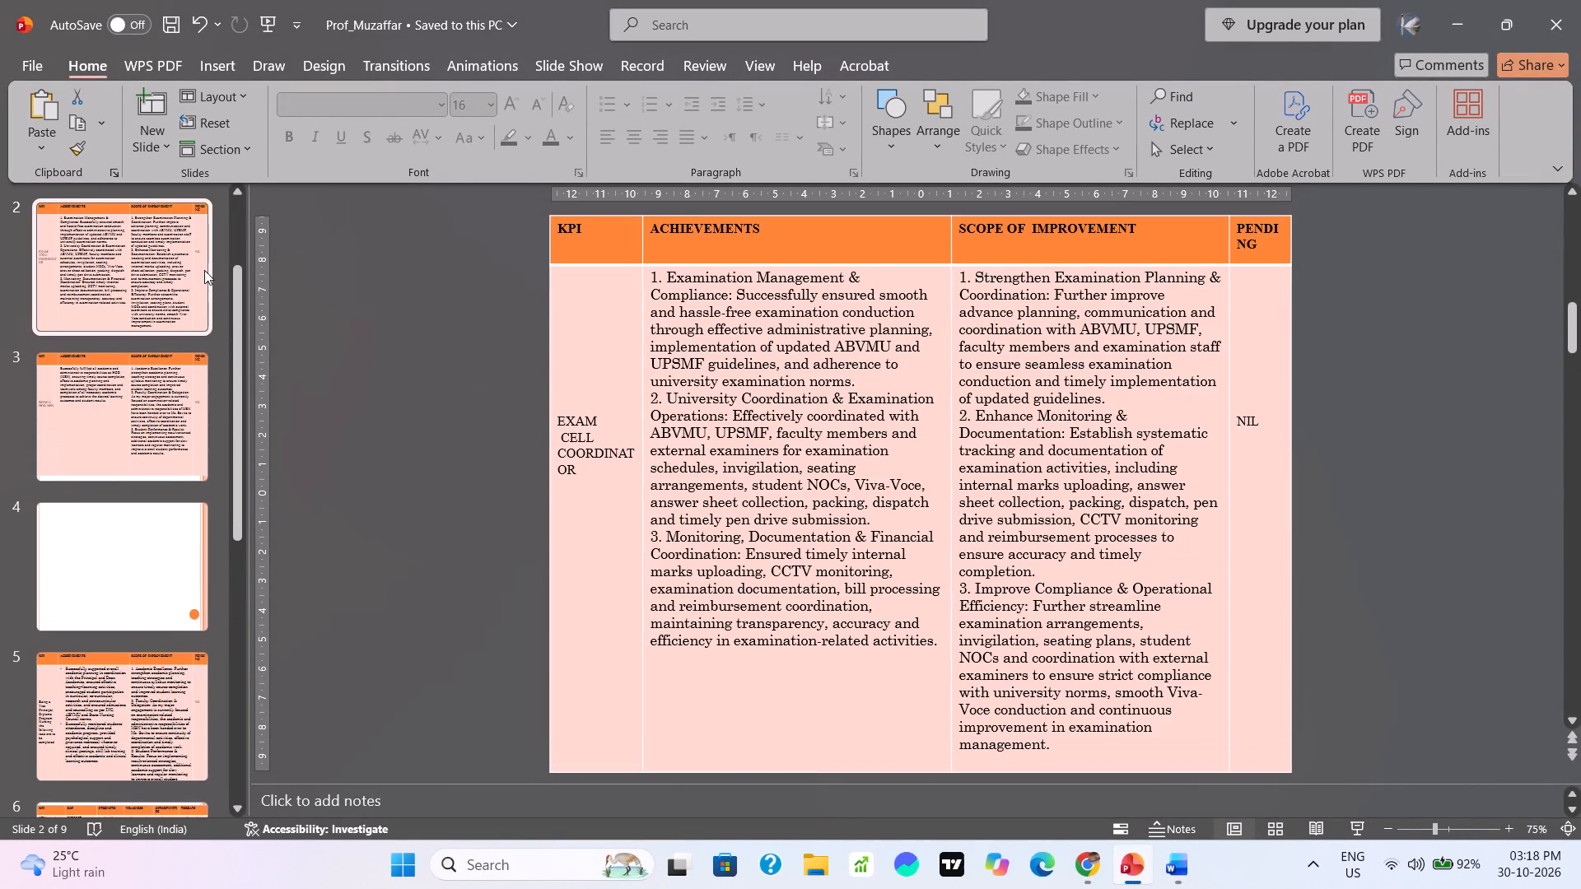
key("Down")
key("Down")
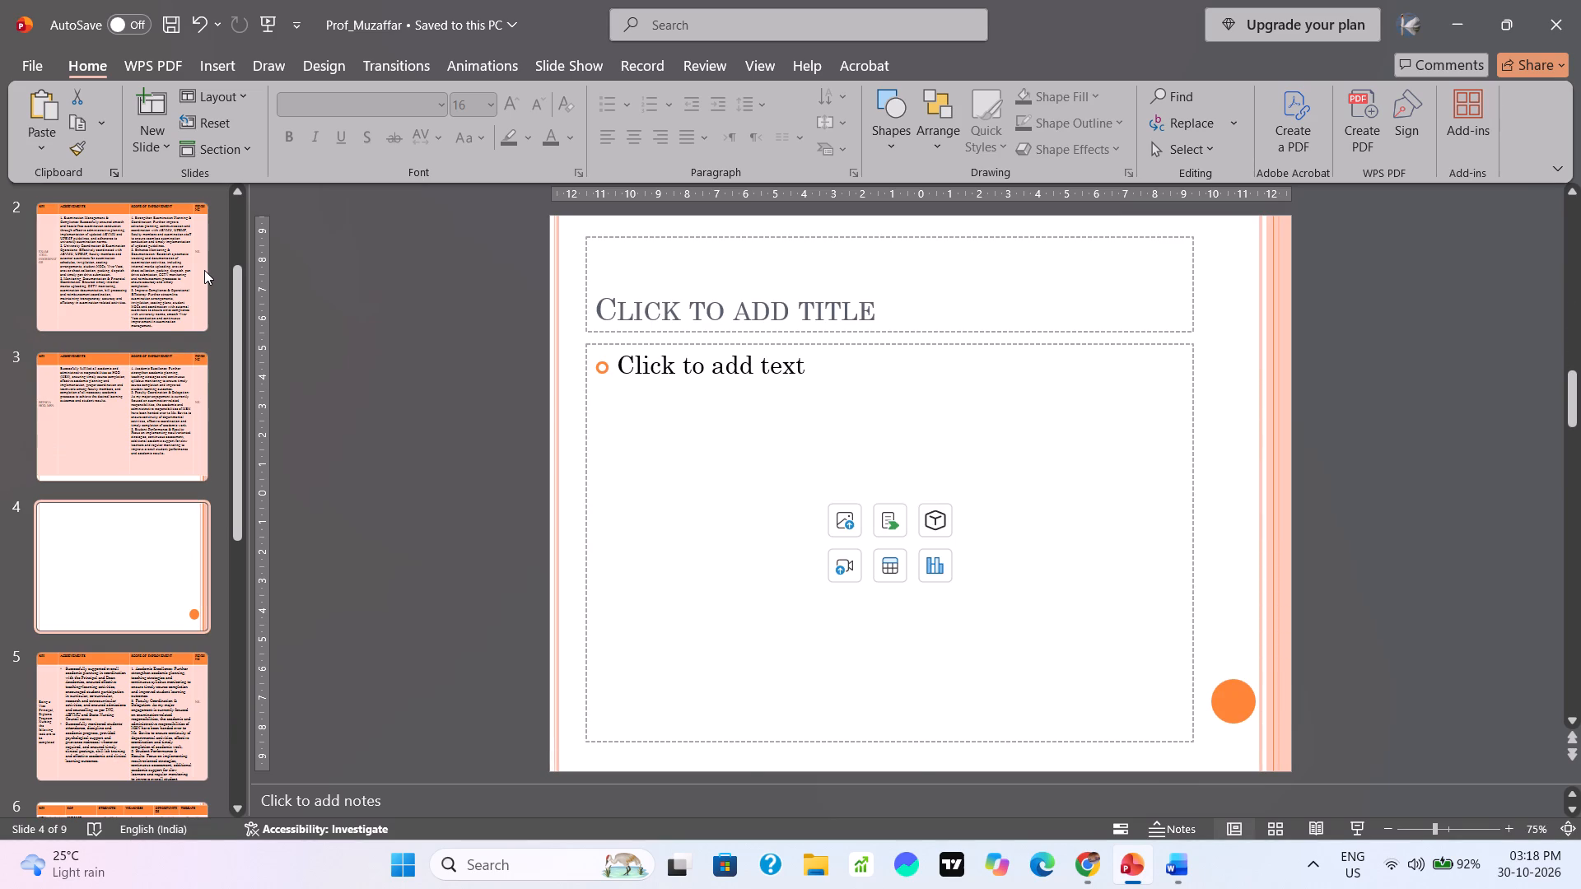
left_click(119, 631)
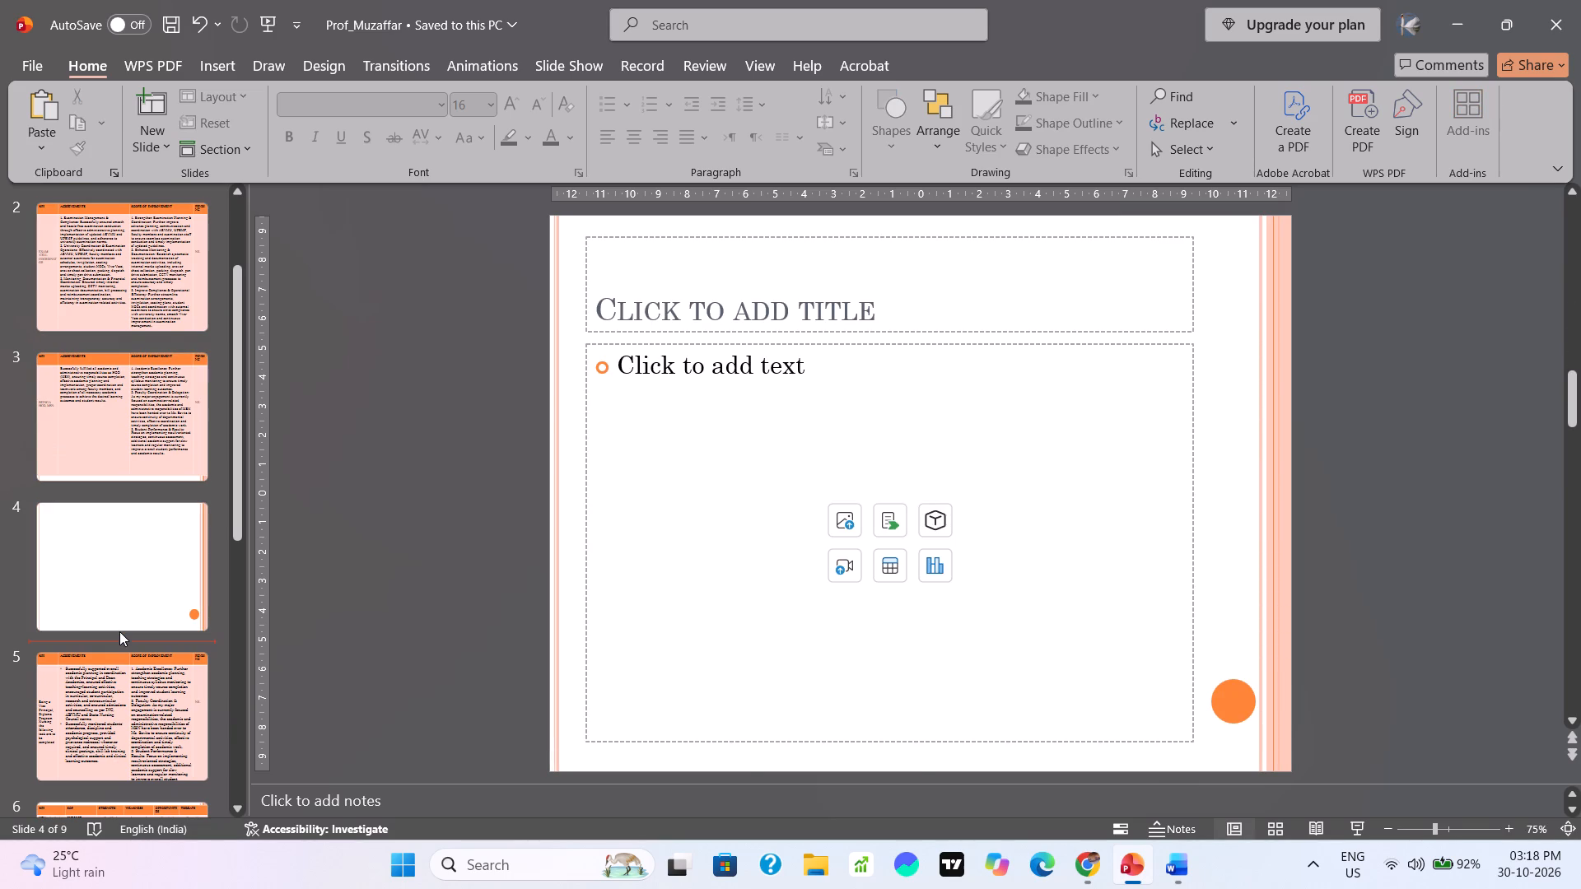
left_click(121, 673)
left_click(152, 584)
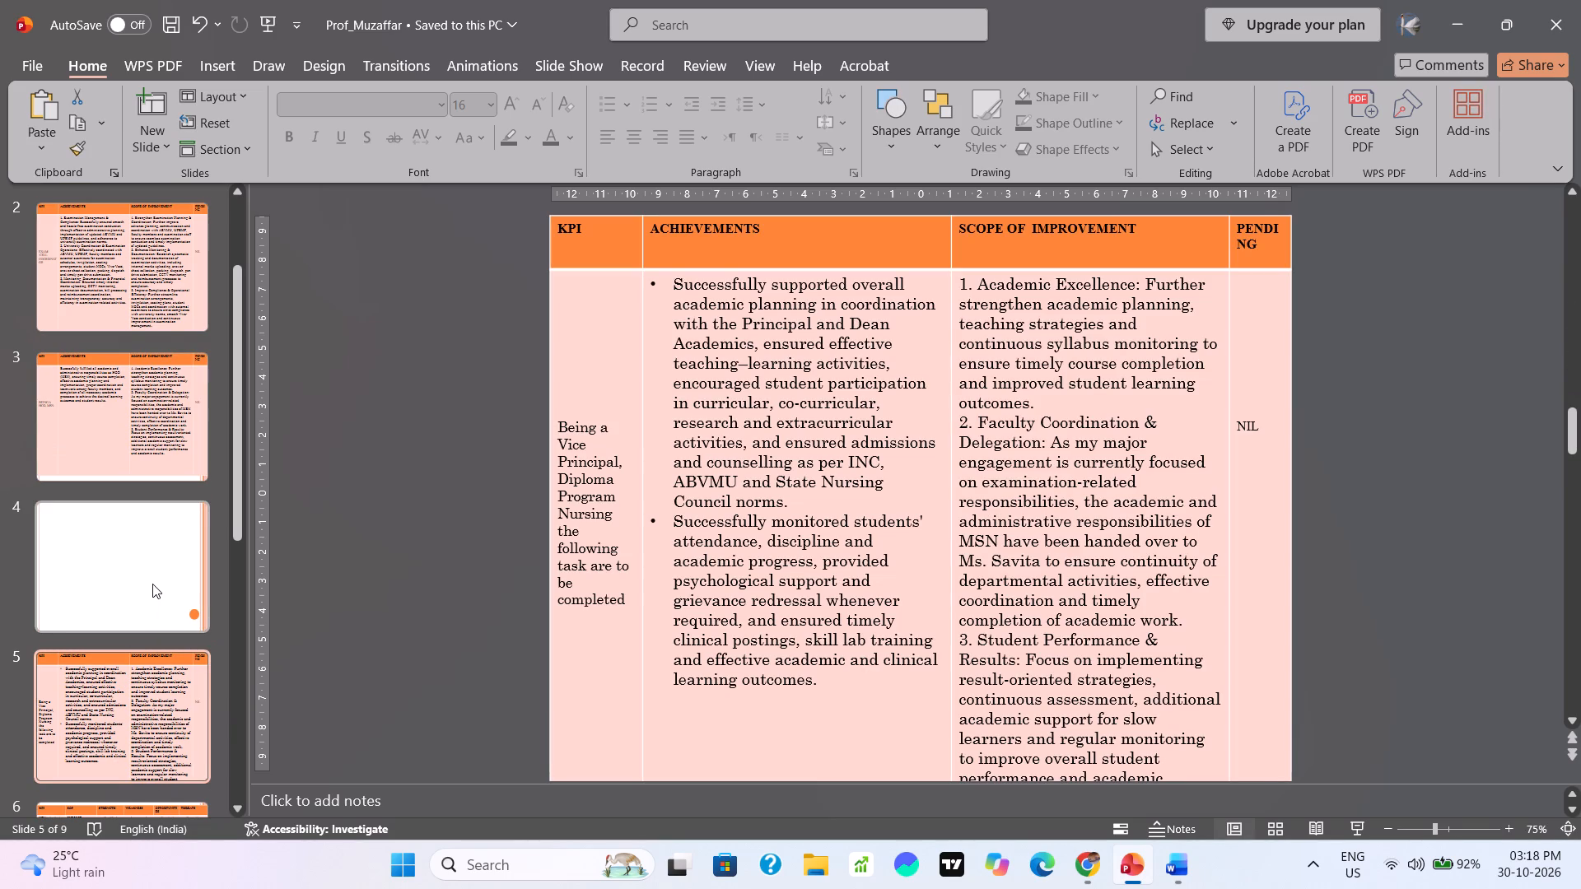
key("Delete")
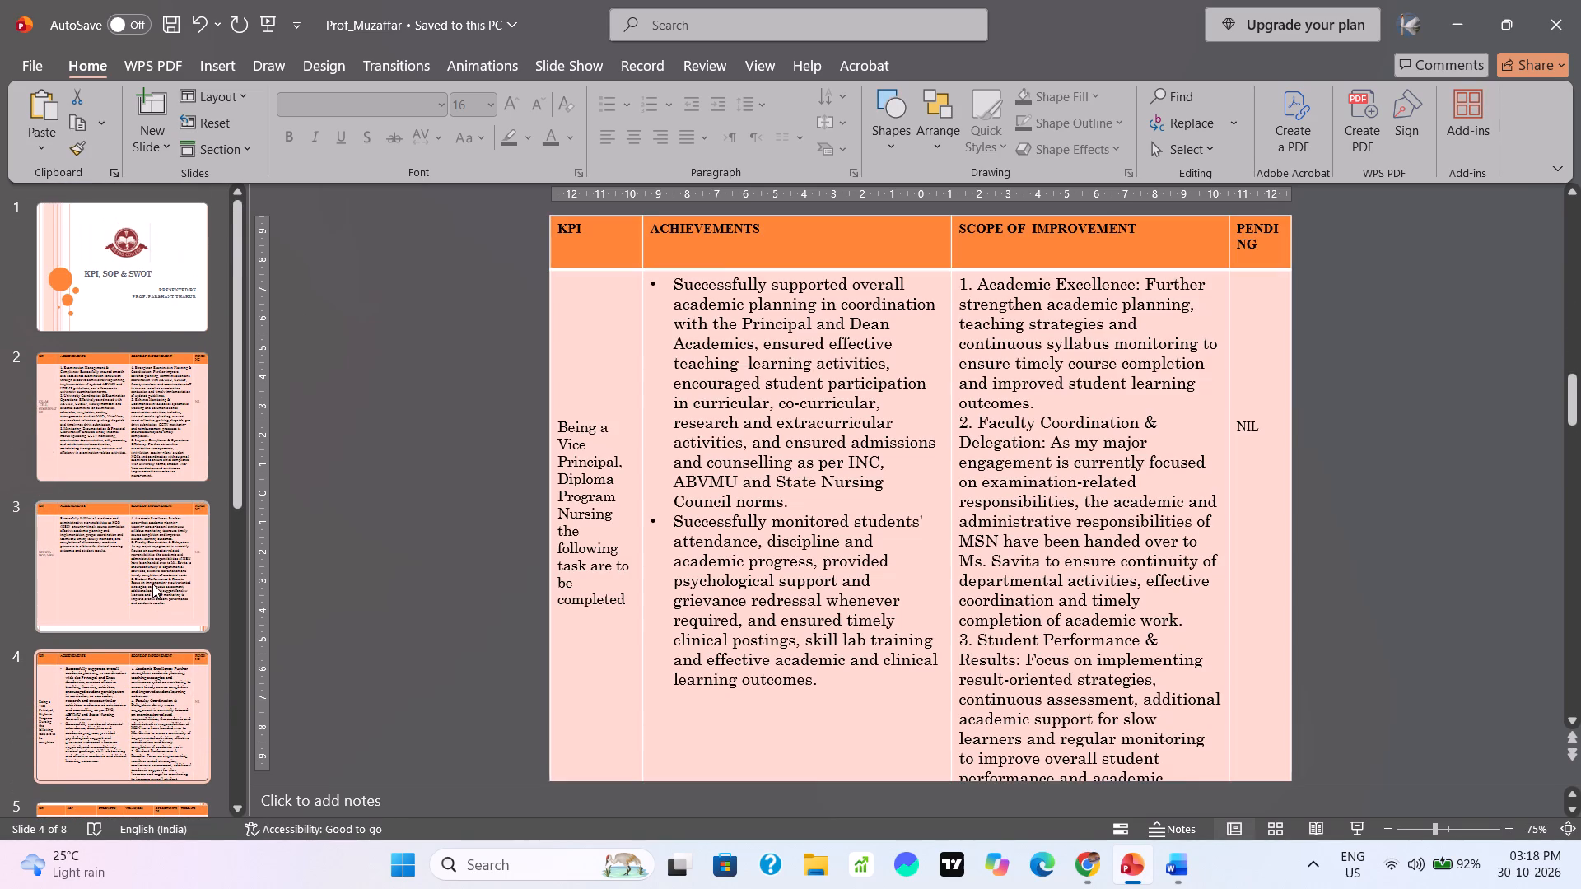
Insert a new blank slide directly after the Vice Principal slide, and return to the Vice Principal slide.
left_click(149, 570)
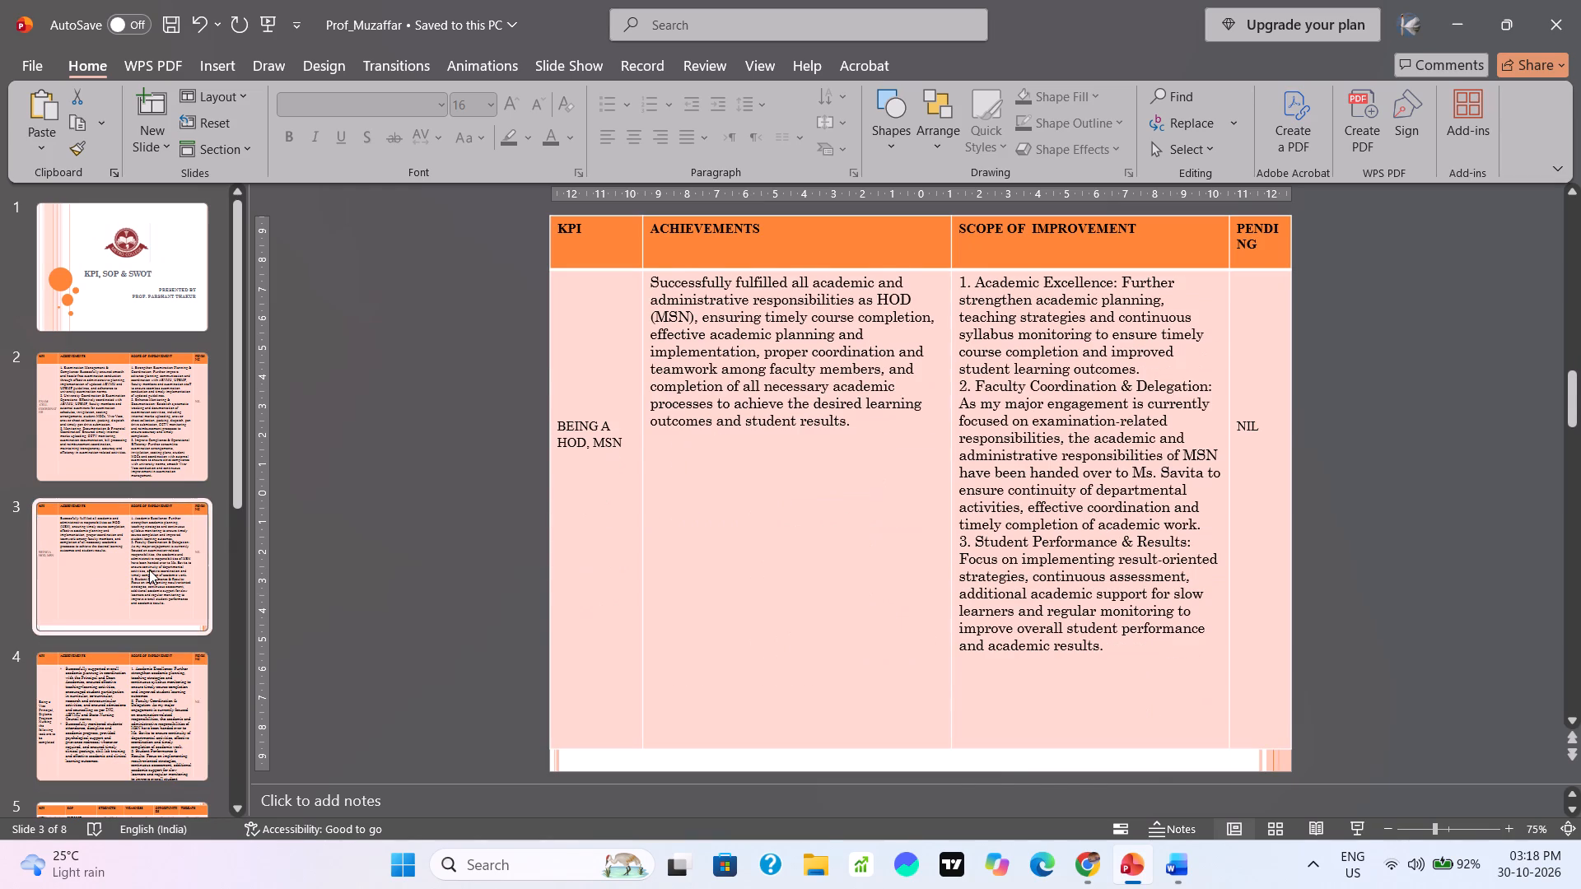
key("Down")
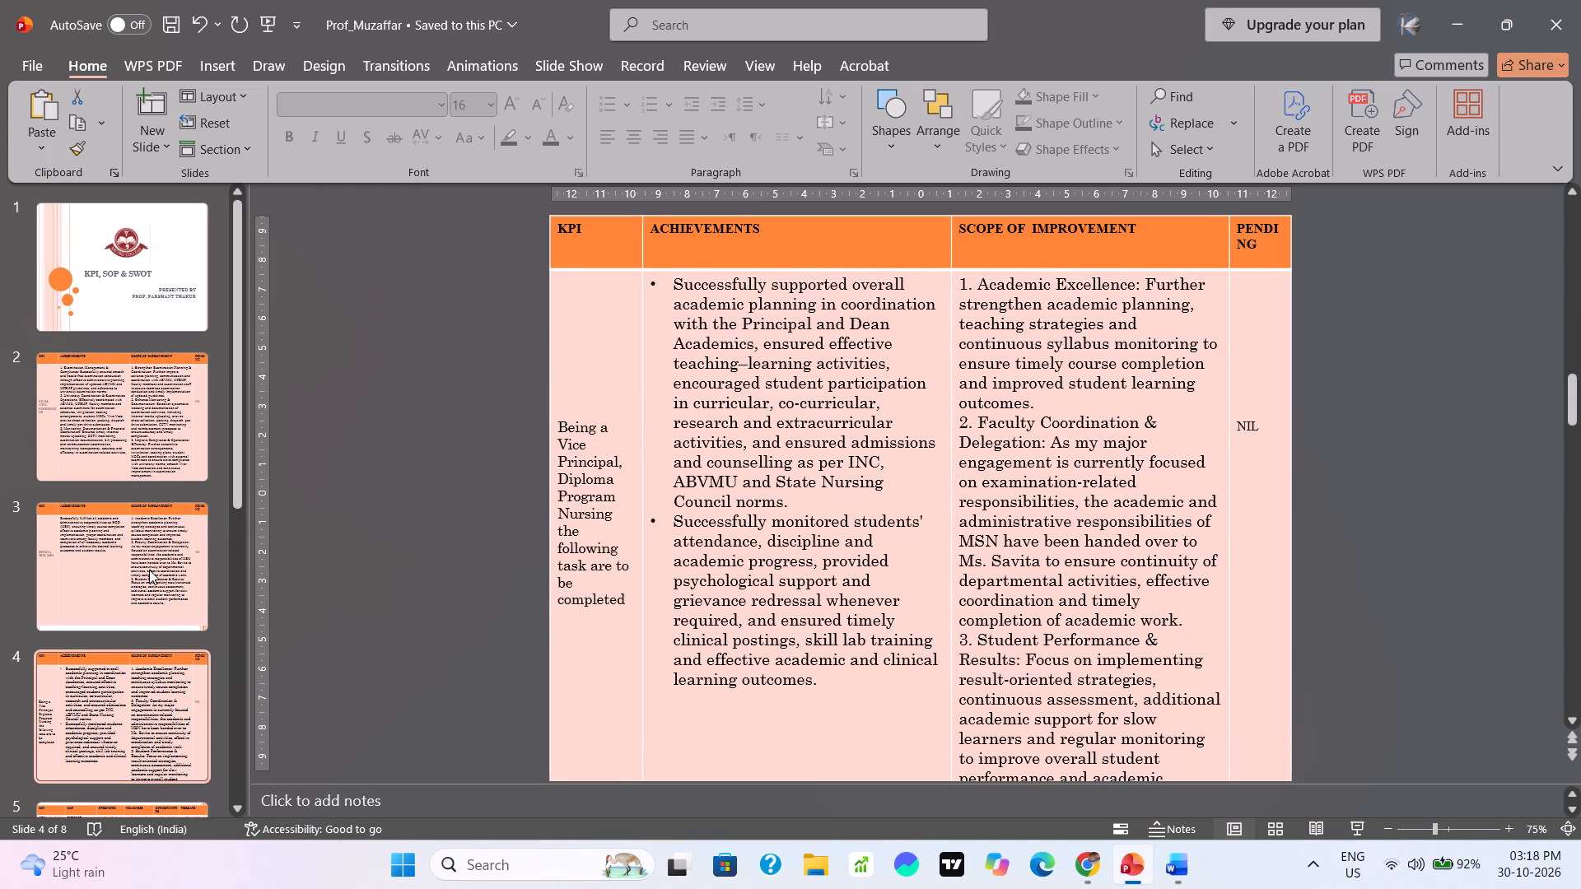
left_click(139, 789)
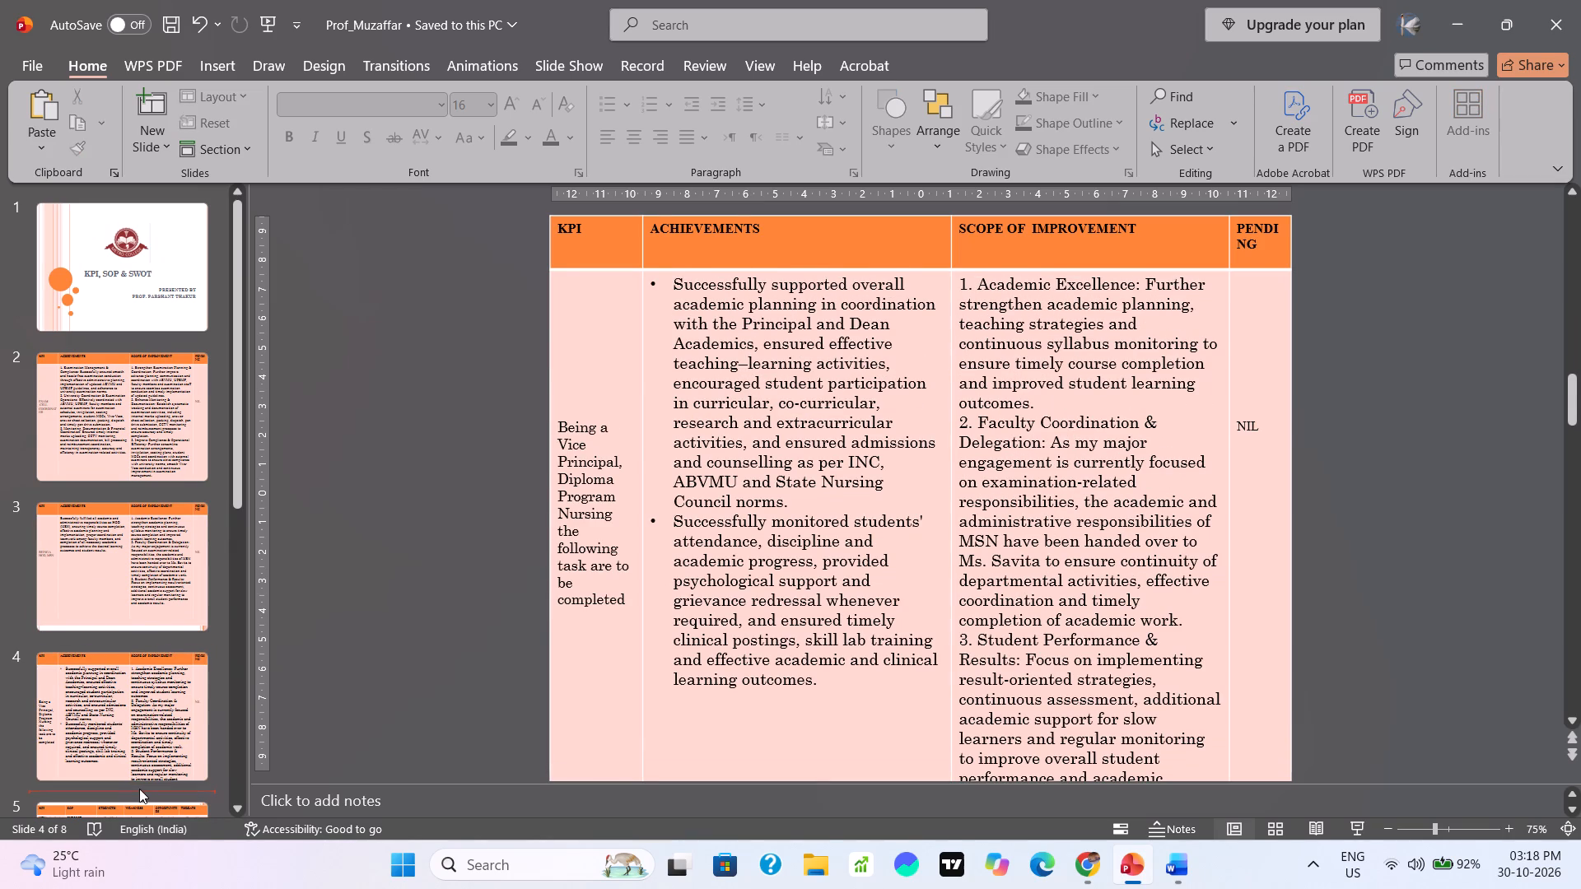
key("Return")
left_click(152, 455)
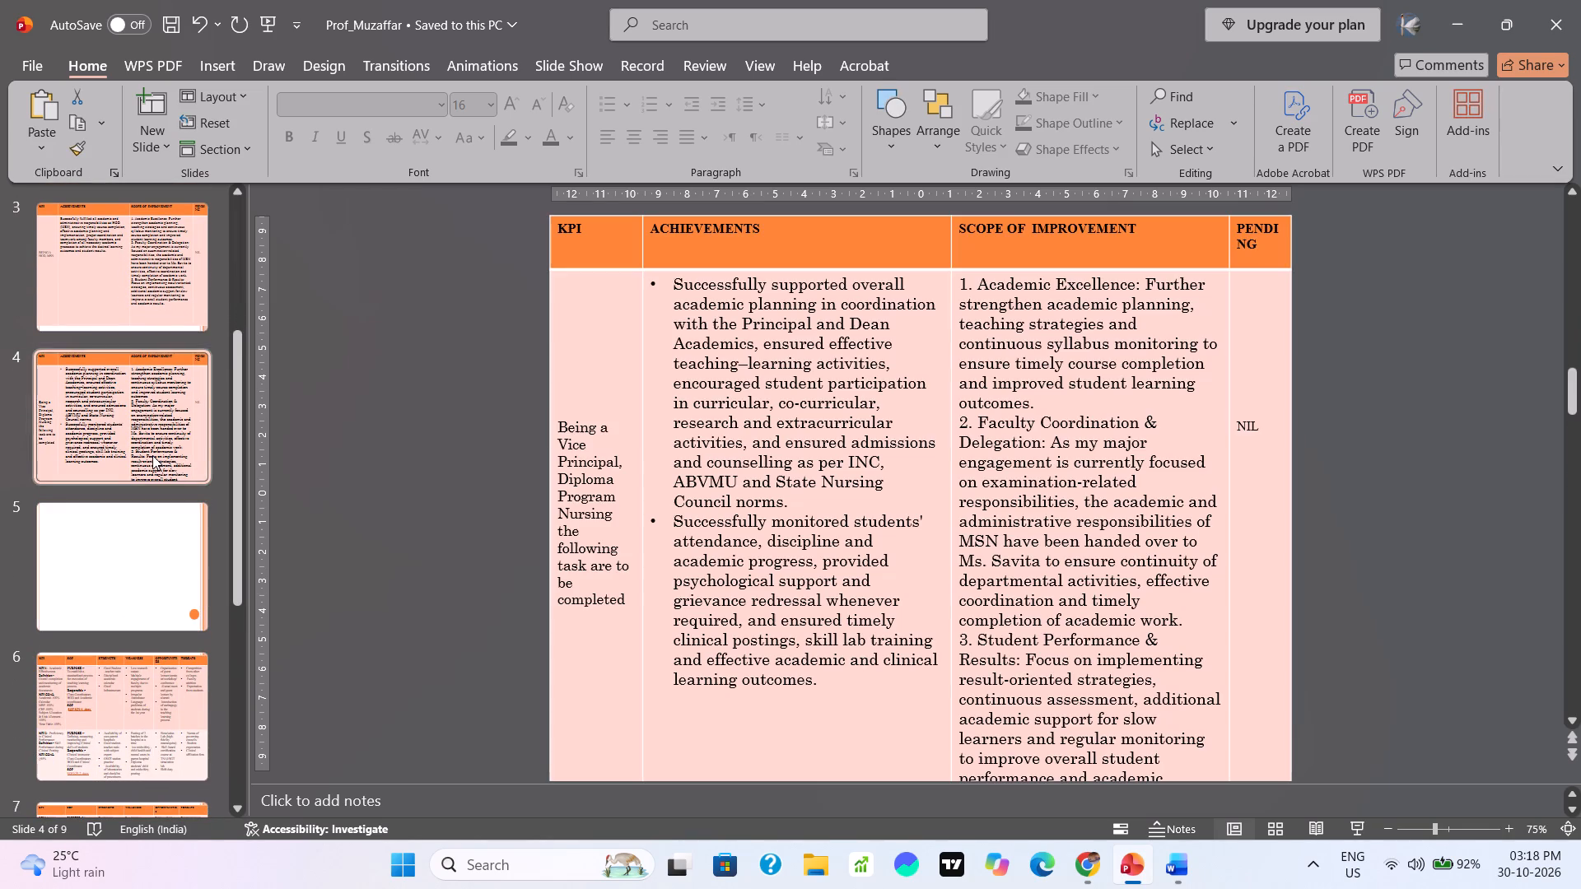
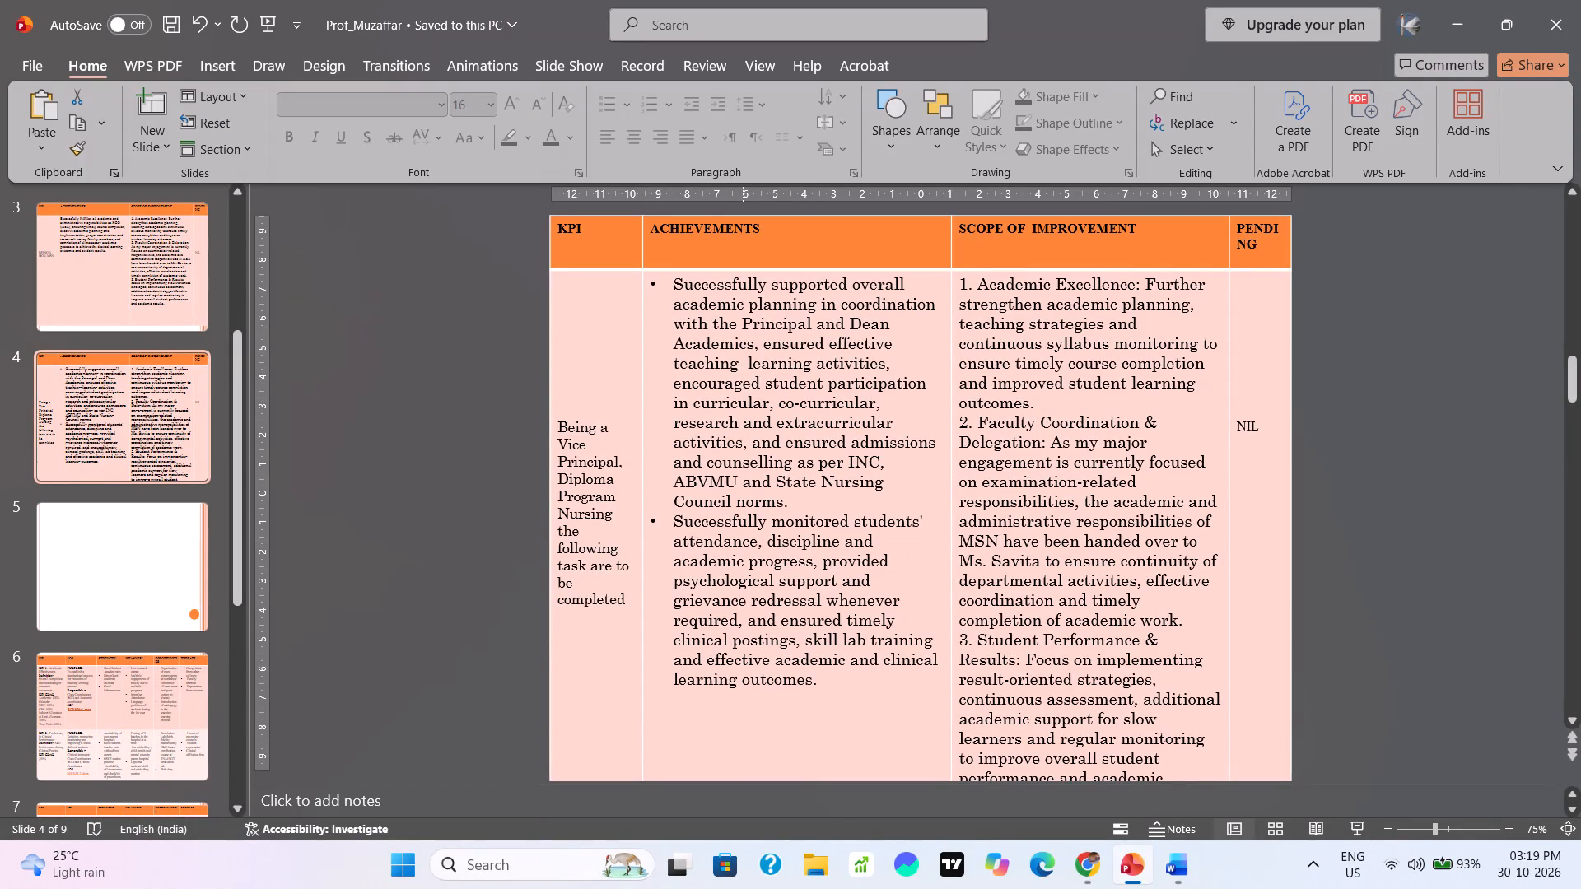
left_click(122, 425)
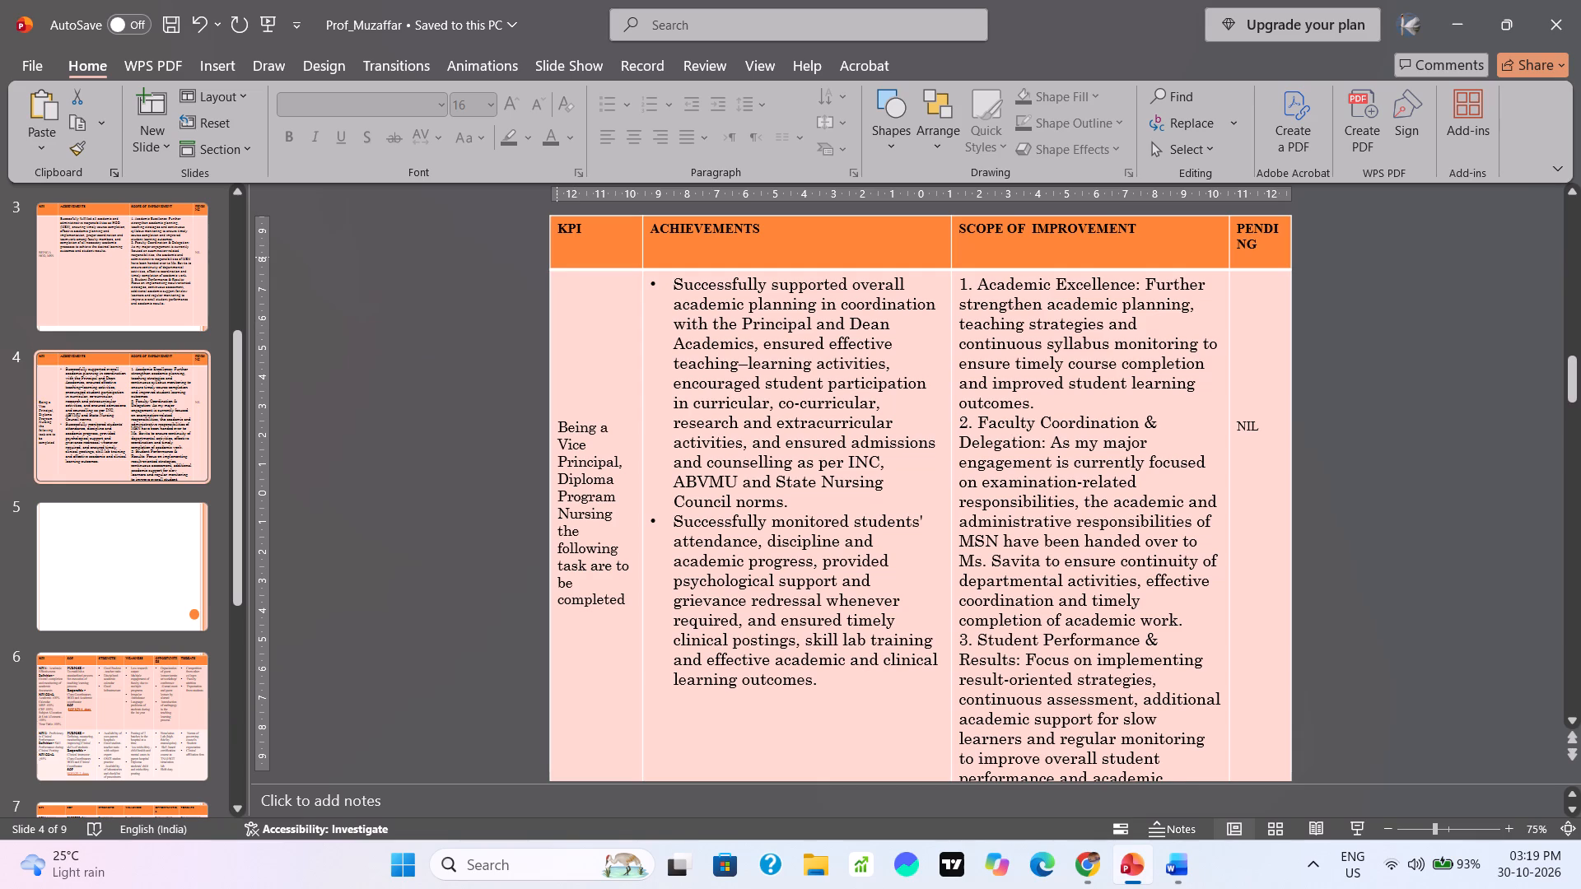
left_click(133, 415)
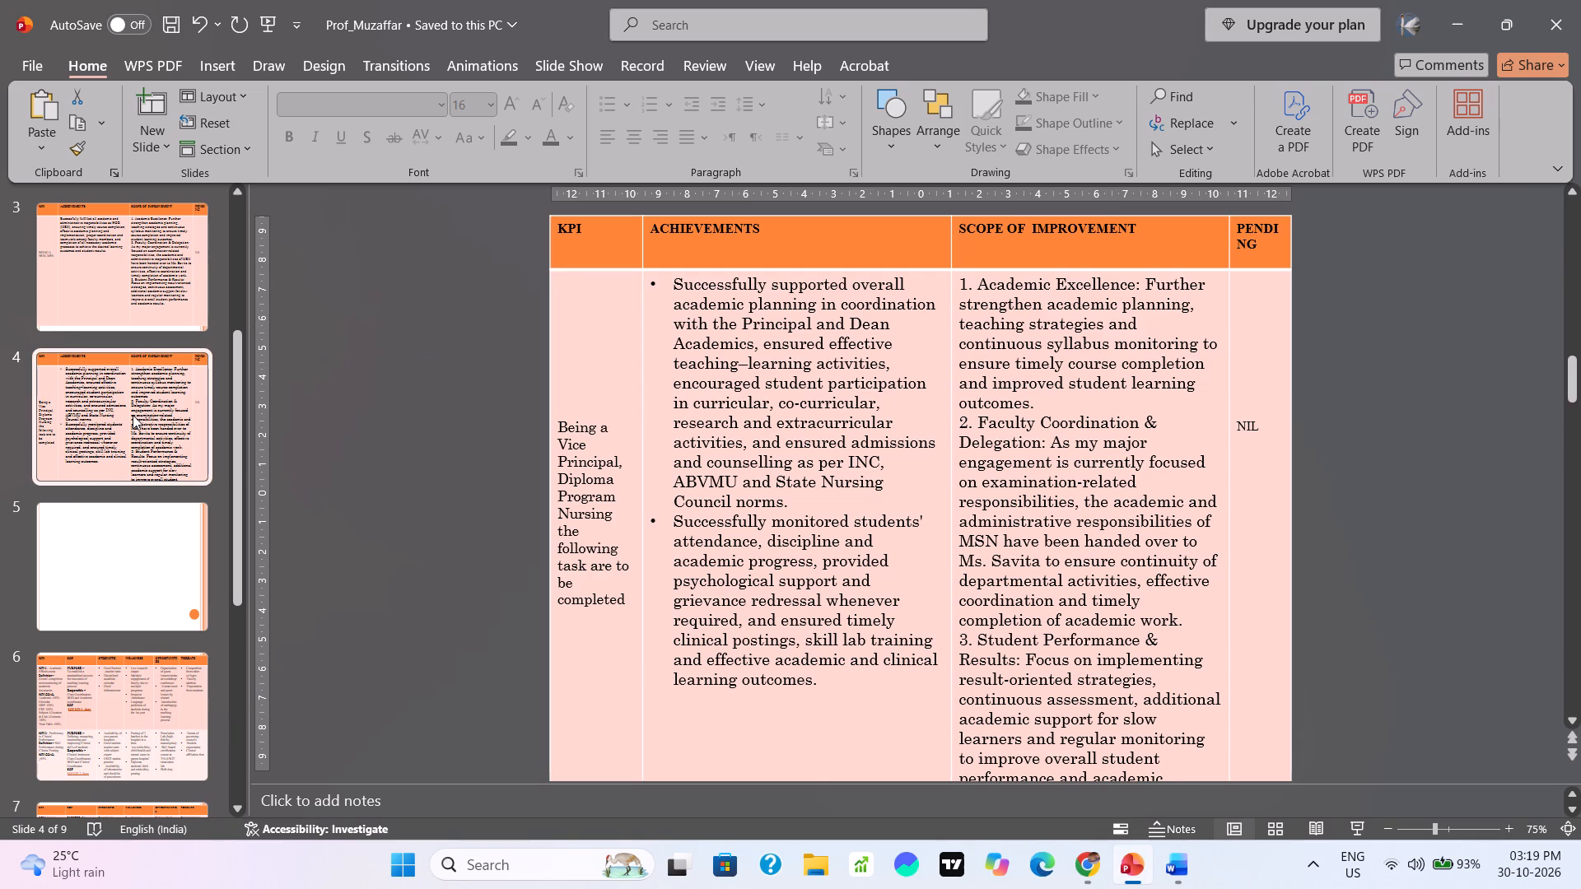
Copy the Vice Principal slide and paste the duplicate directly after the blank slide 5.
key("ctrl+c")
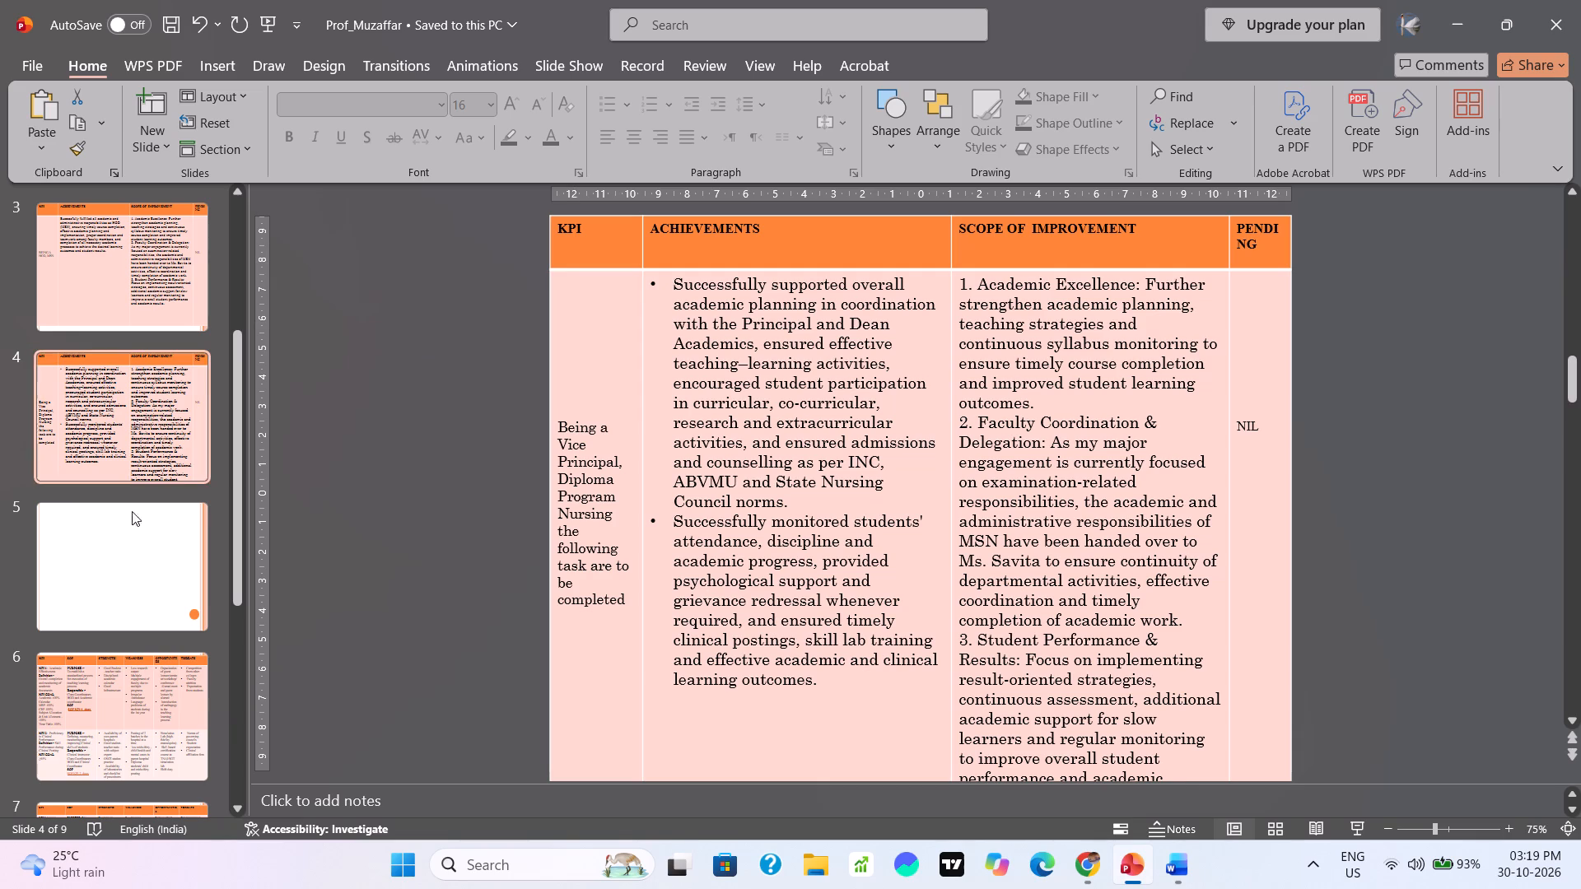
left_click(134, 540)
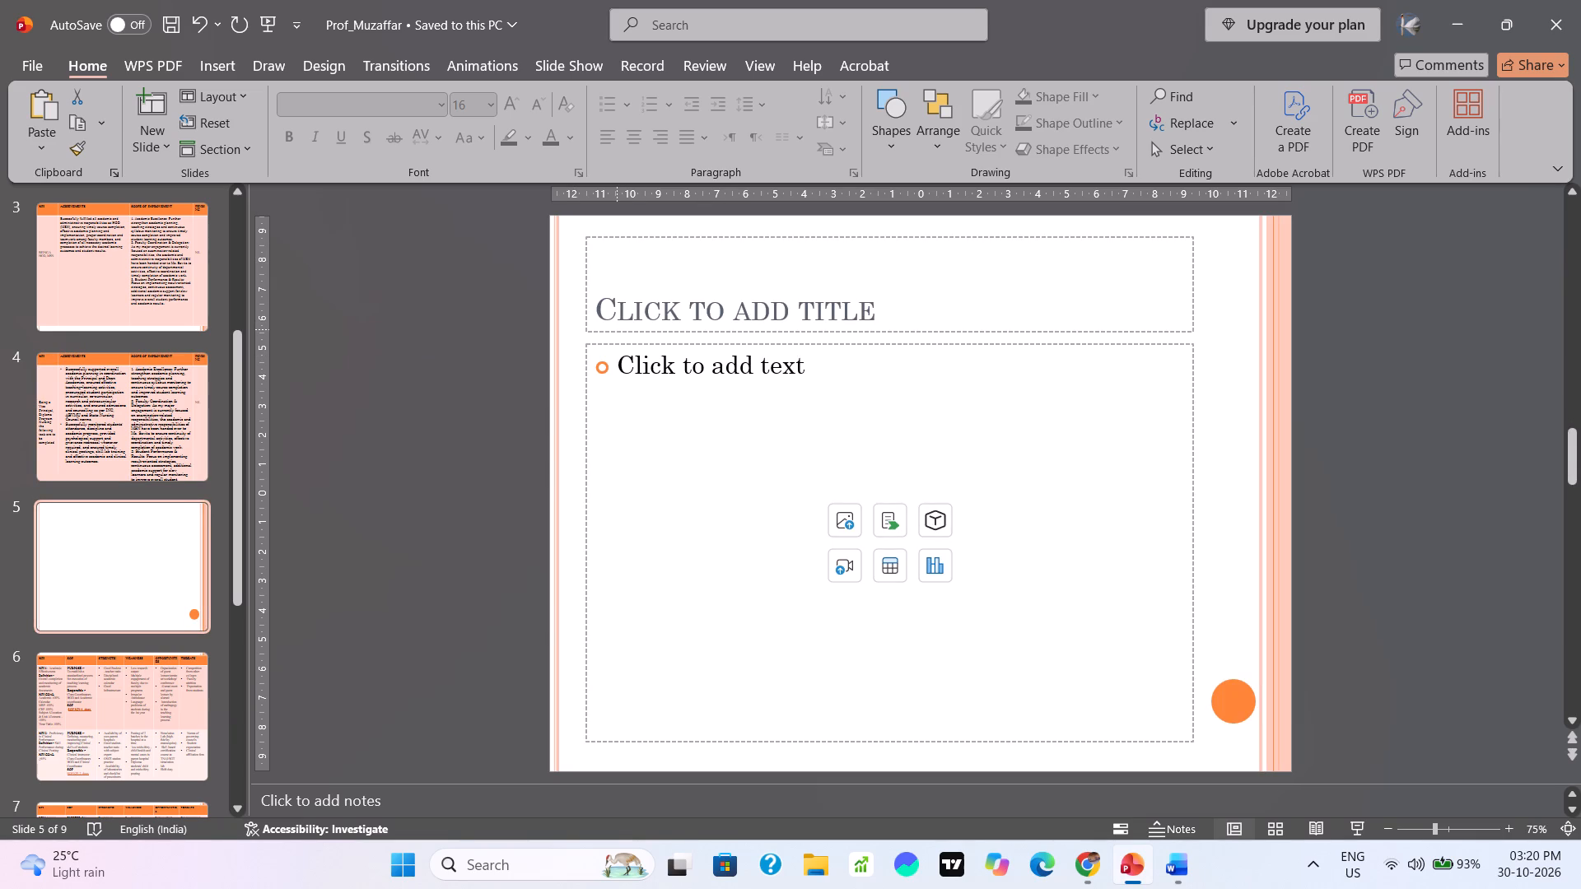
left_click(617, 333)
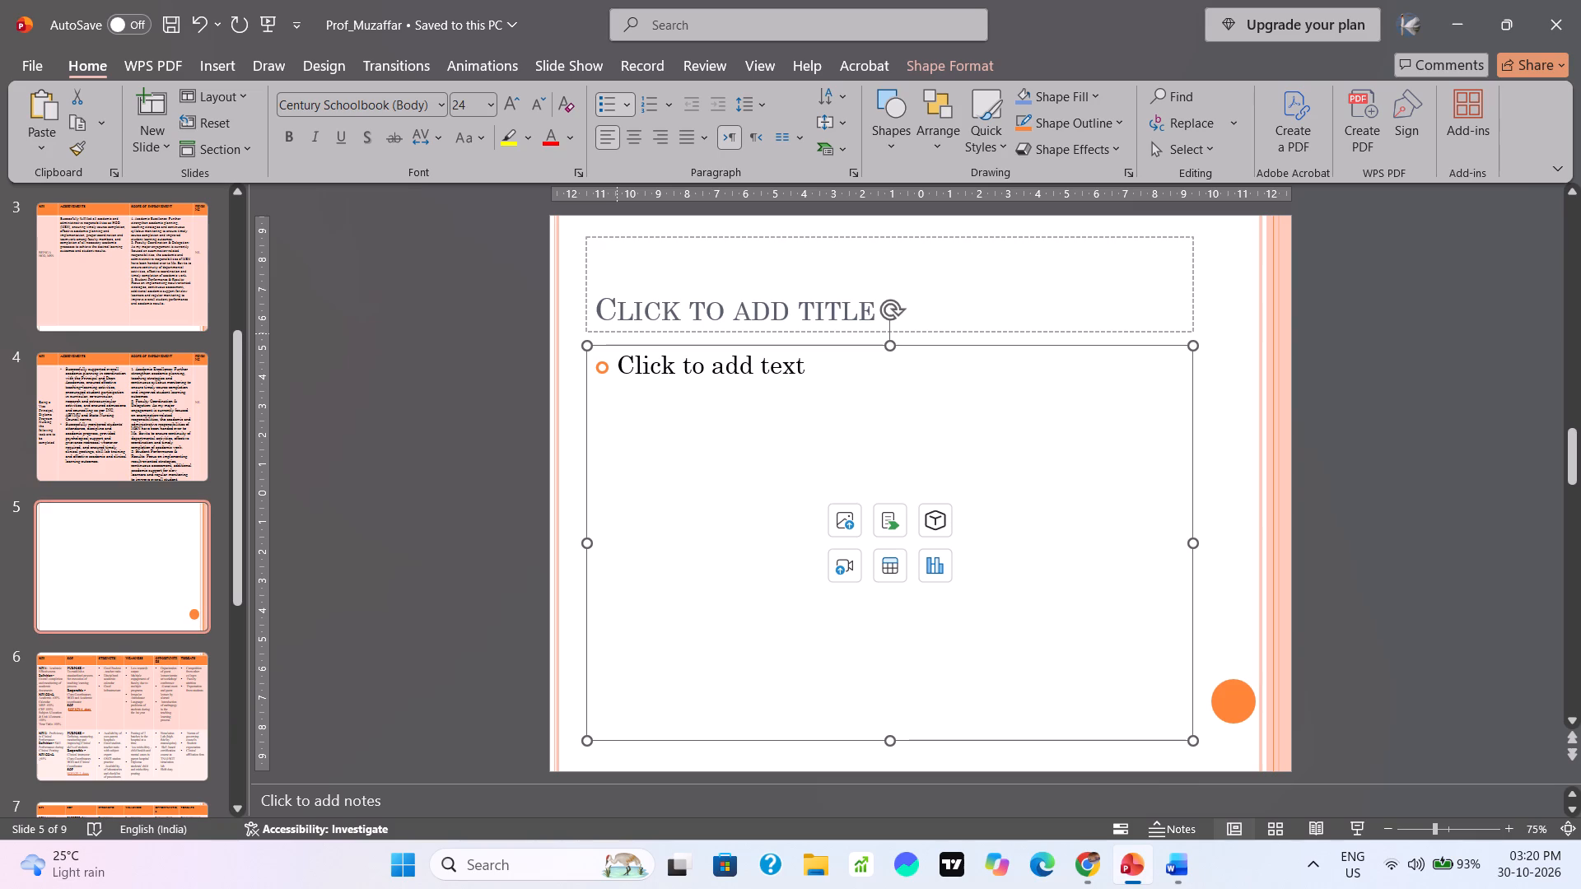
key("ctrl+v")
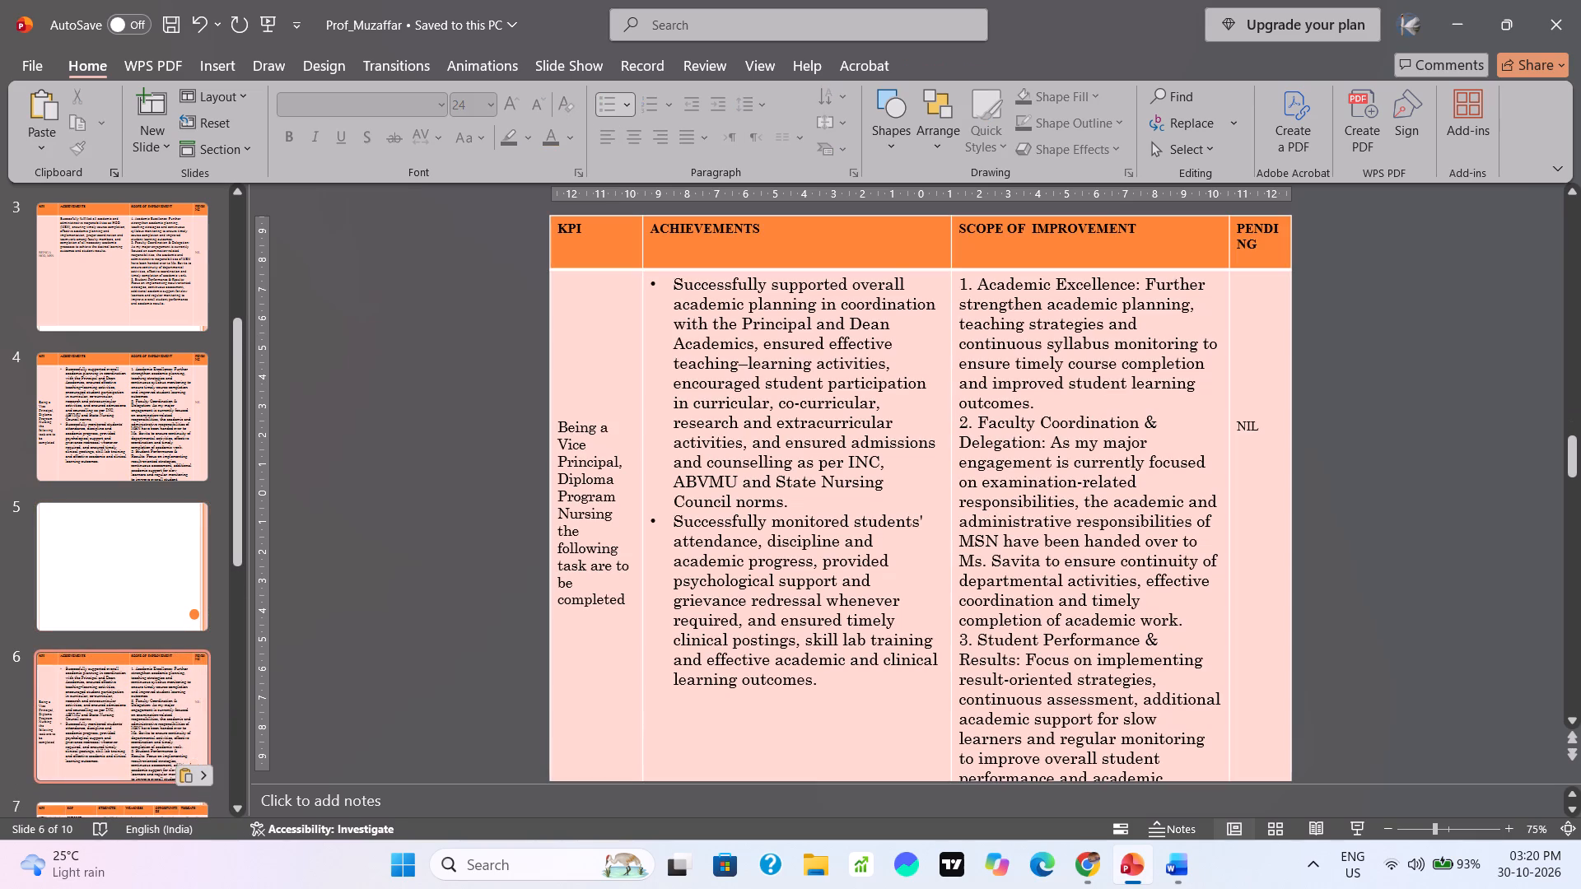
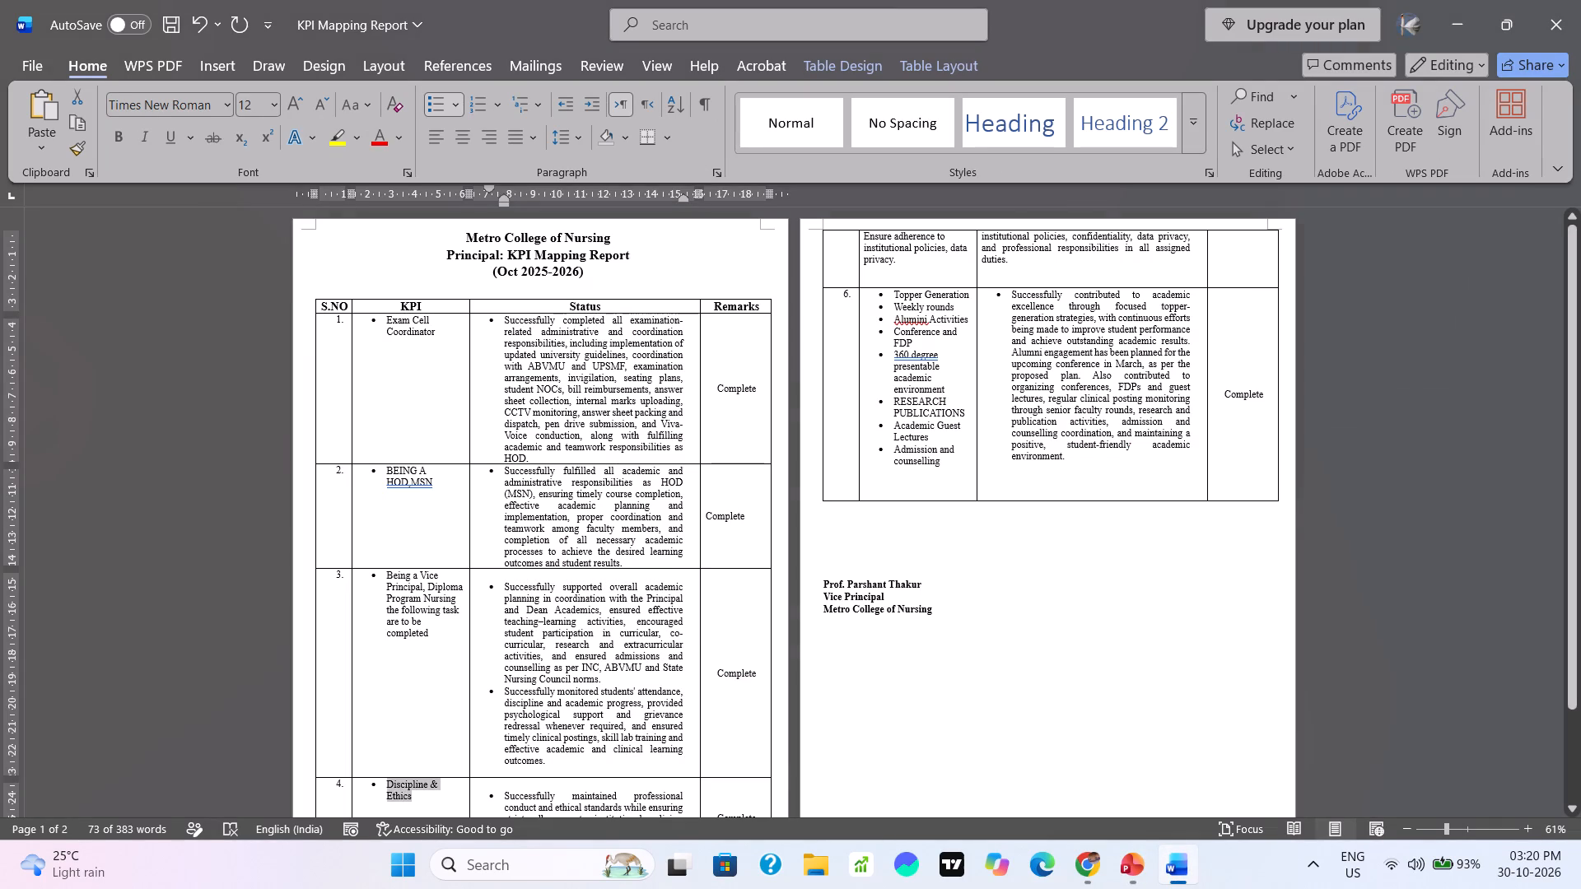
Copy the row 4 KPI text "Discipline & Ethics" from the Word KPI Mapping Report and switch to the PowerPoint presentation.
left_click_drag(385, 788, 385, 784)
key("ctrl+c")
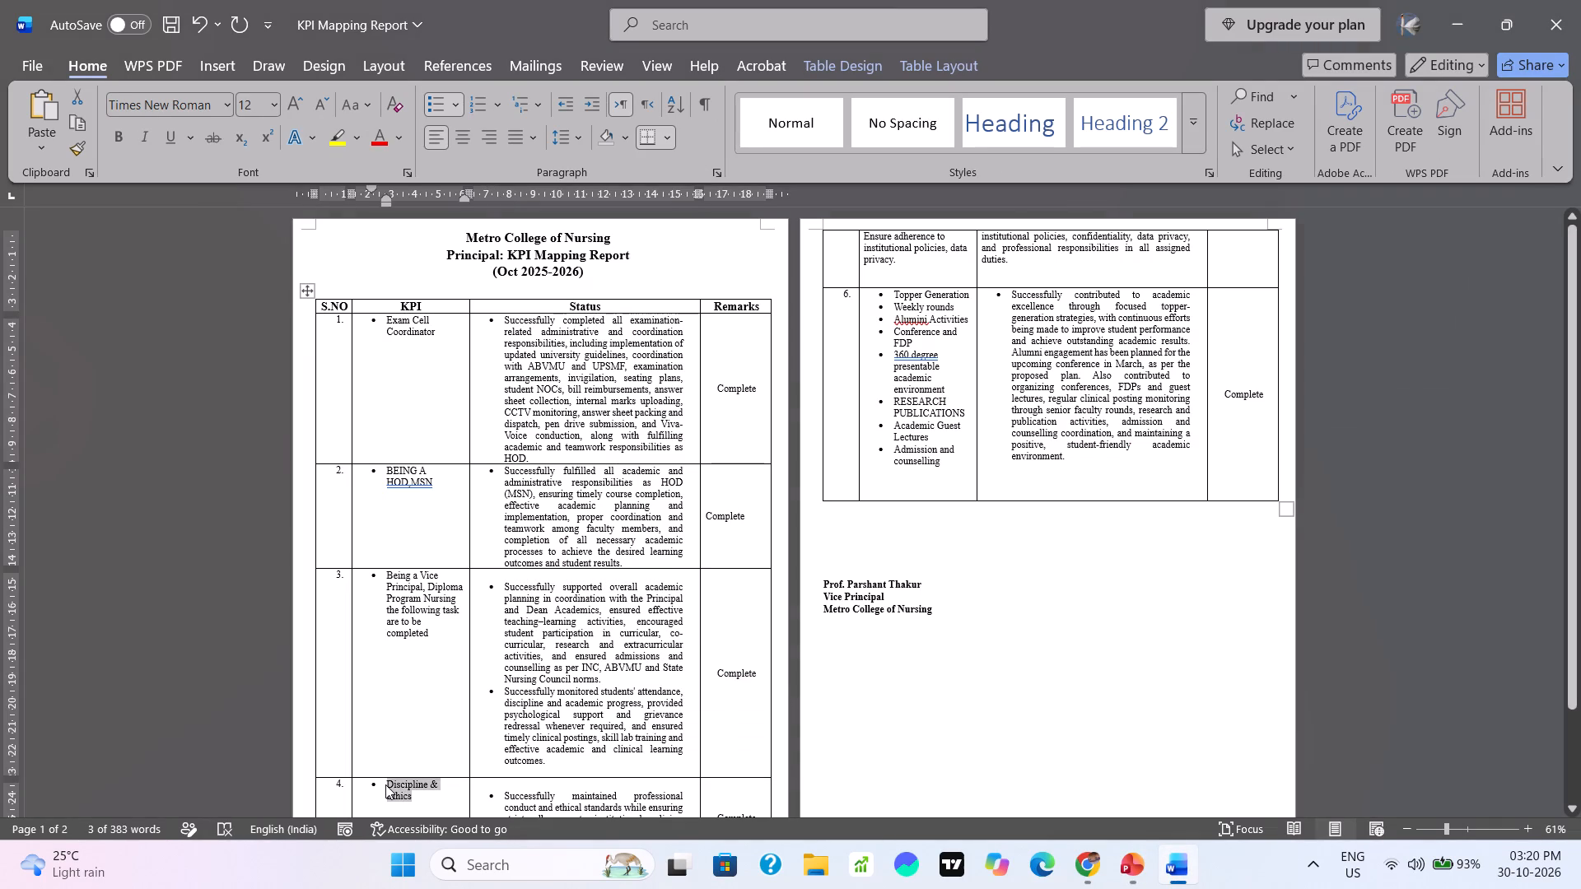
left_click(1126, 873)
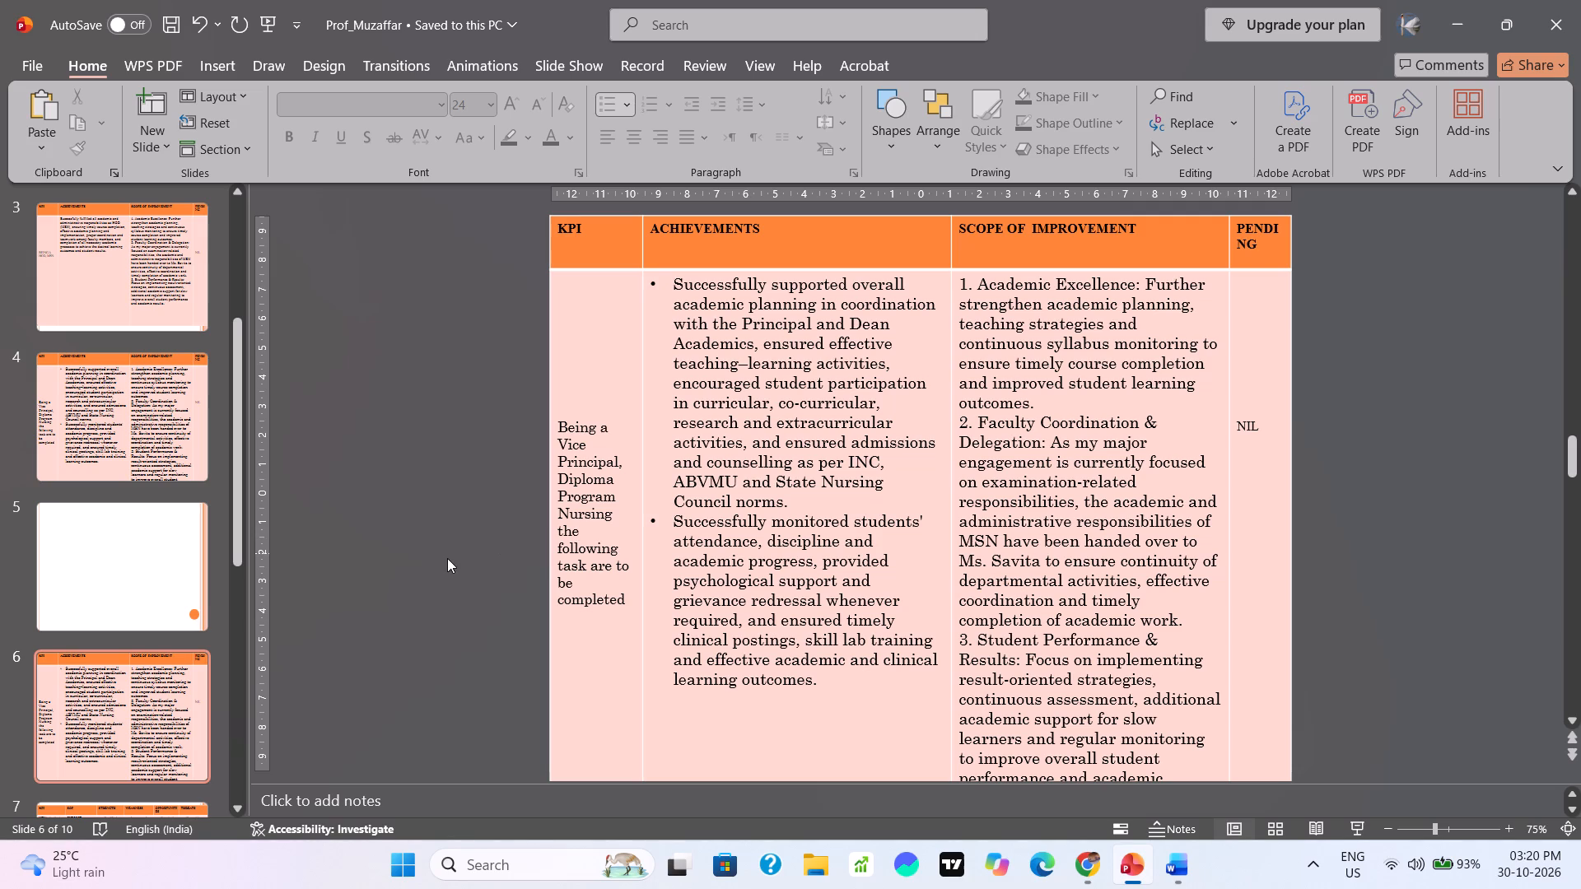
Copy the whole Vice Principal KPI table from slide 4 and paste it onto the blank slide 5.
left_click(136, 575)
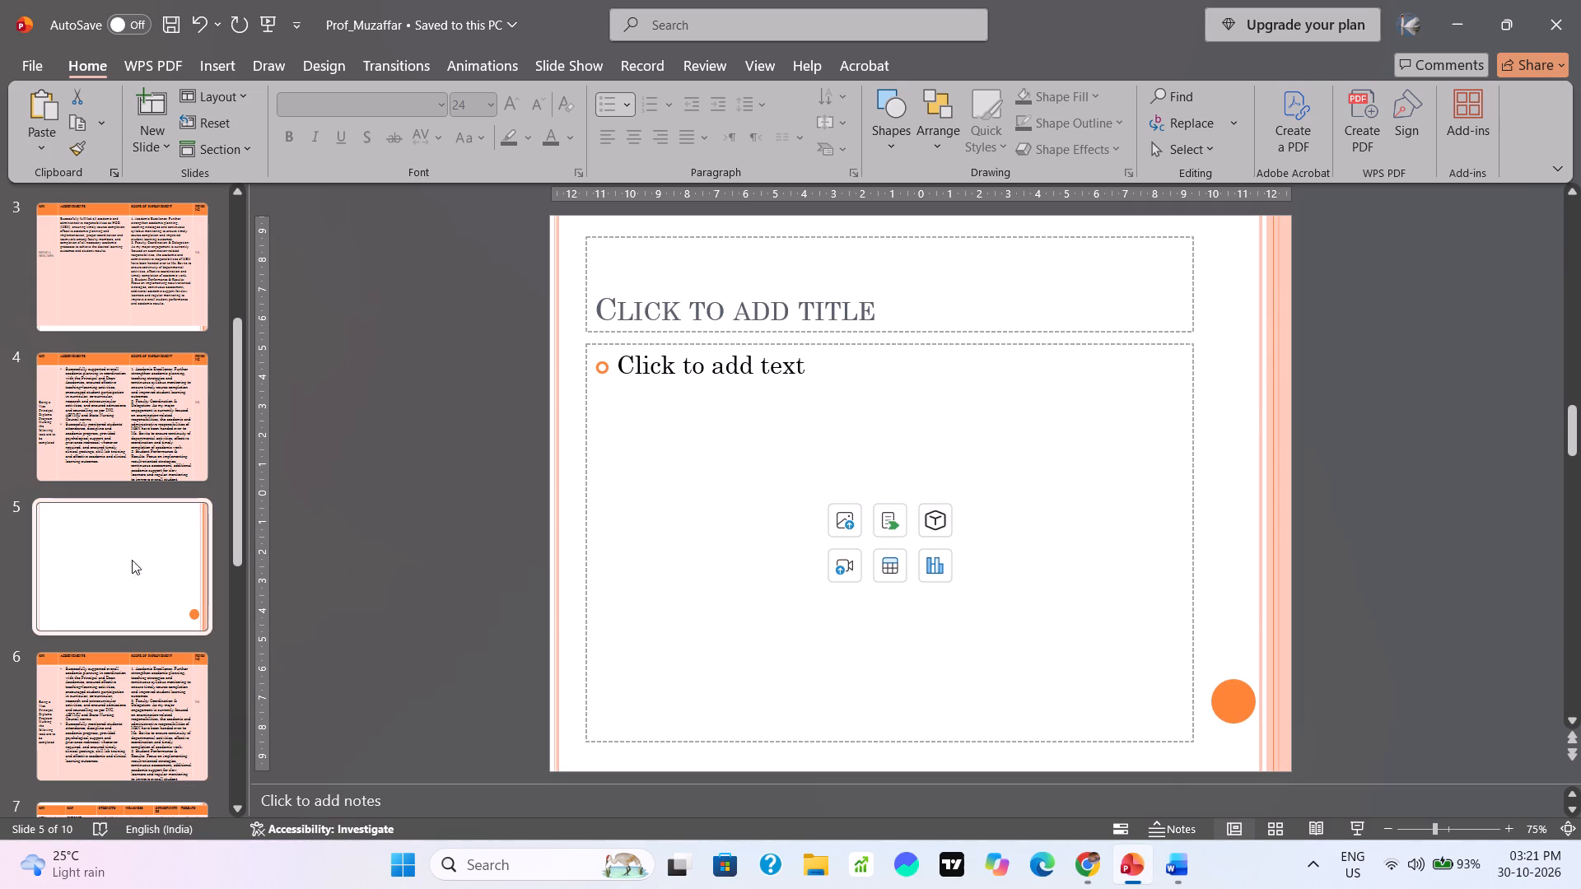
left_click(125, 463)
left_click(123, 284)
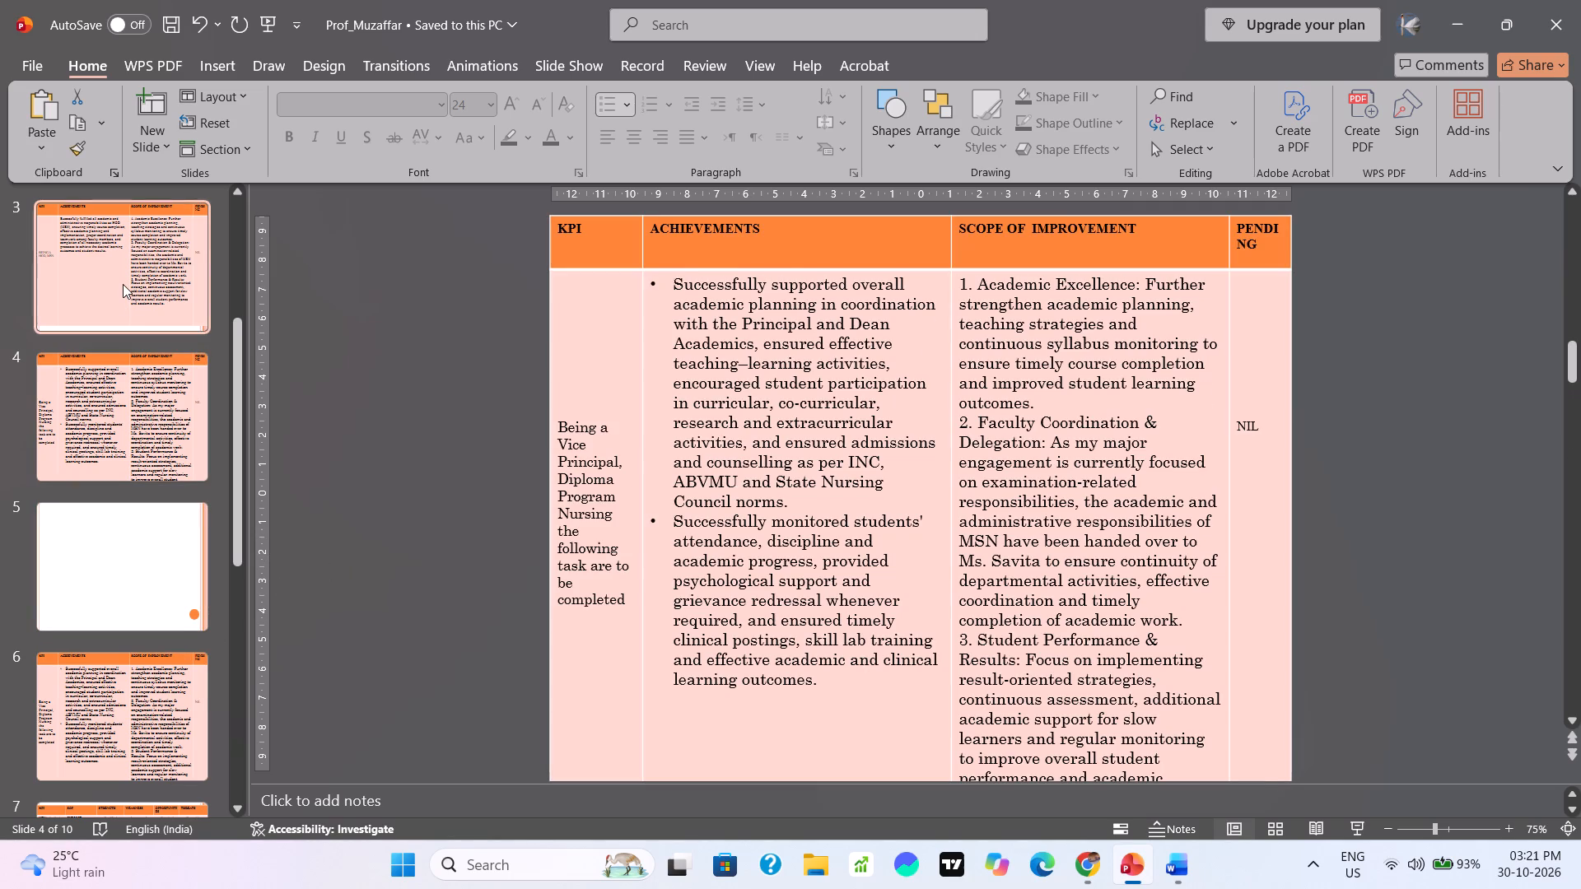
left_click(145, 405)
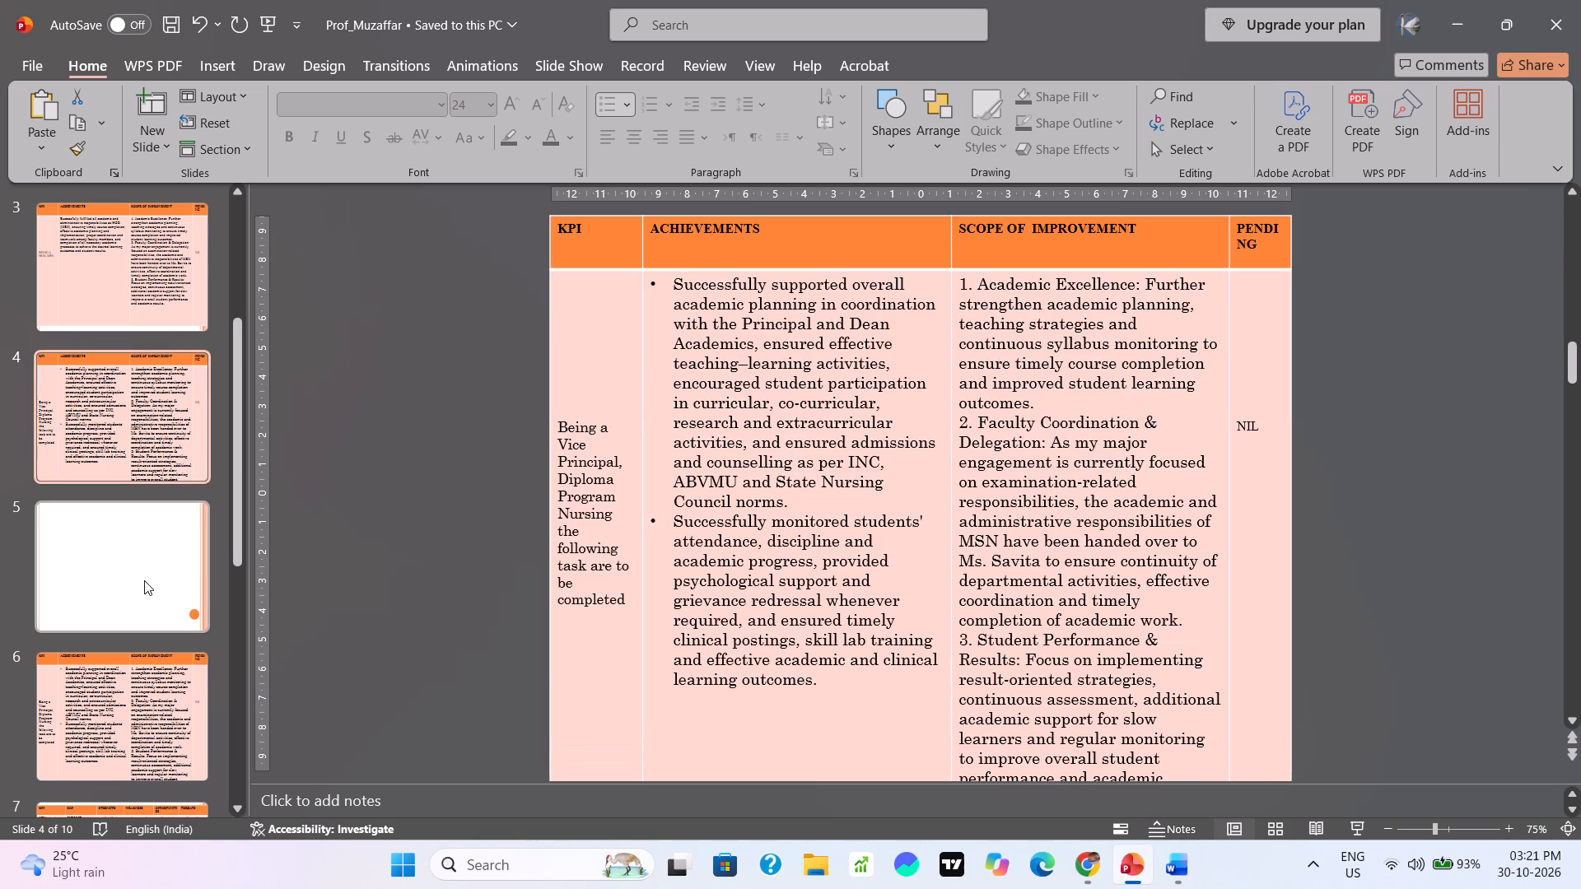
left_click(143, 585)
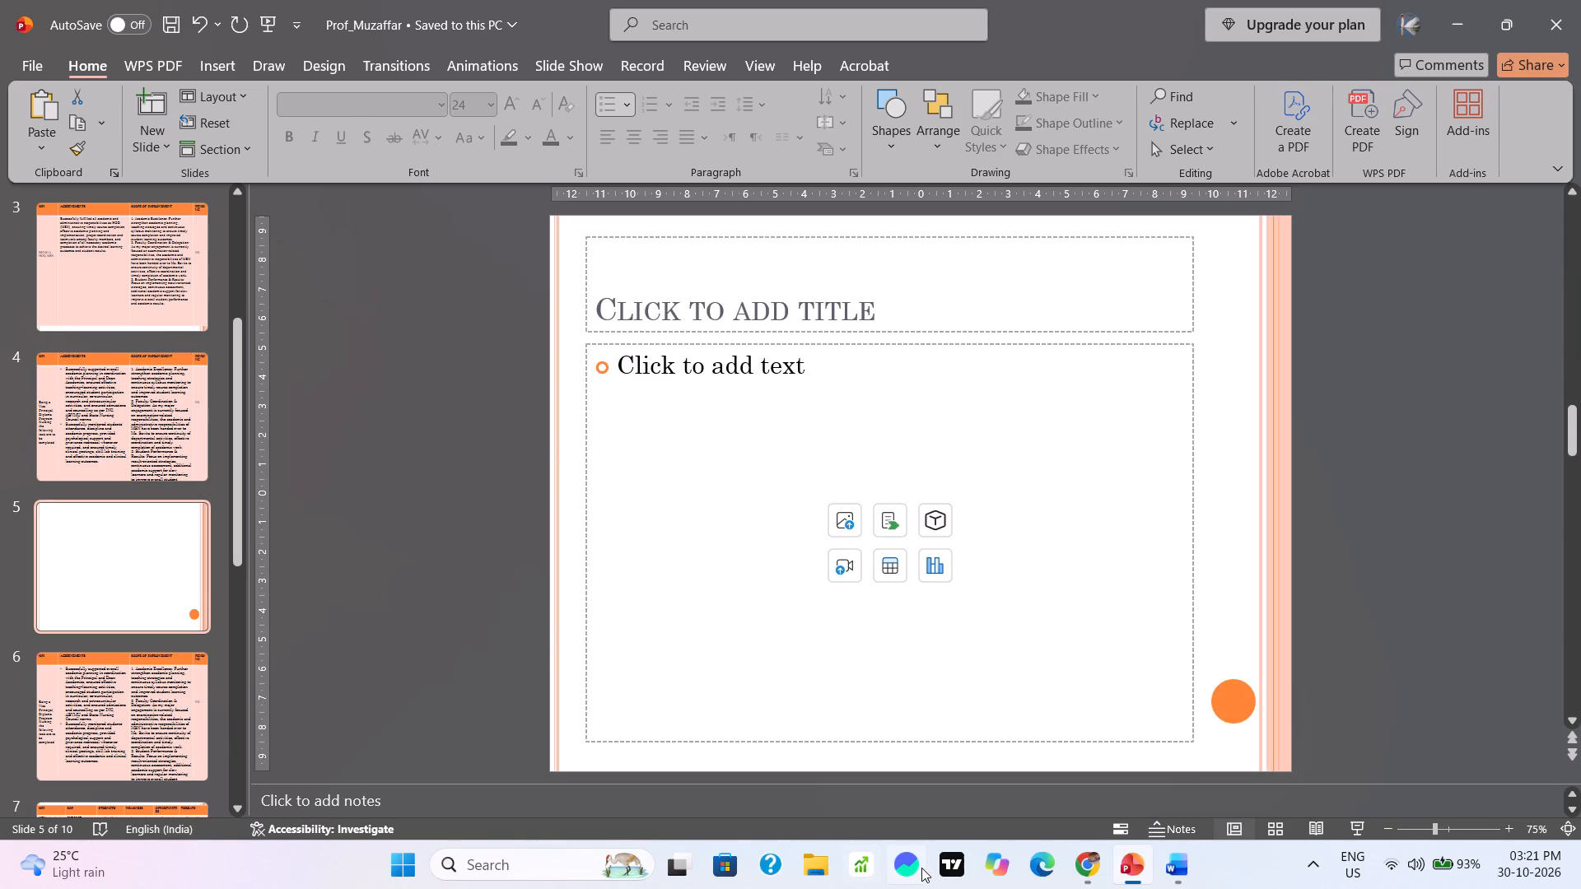
left_click(170, 385)
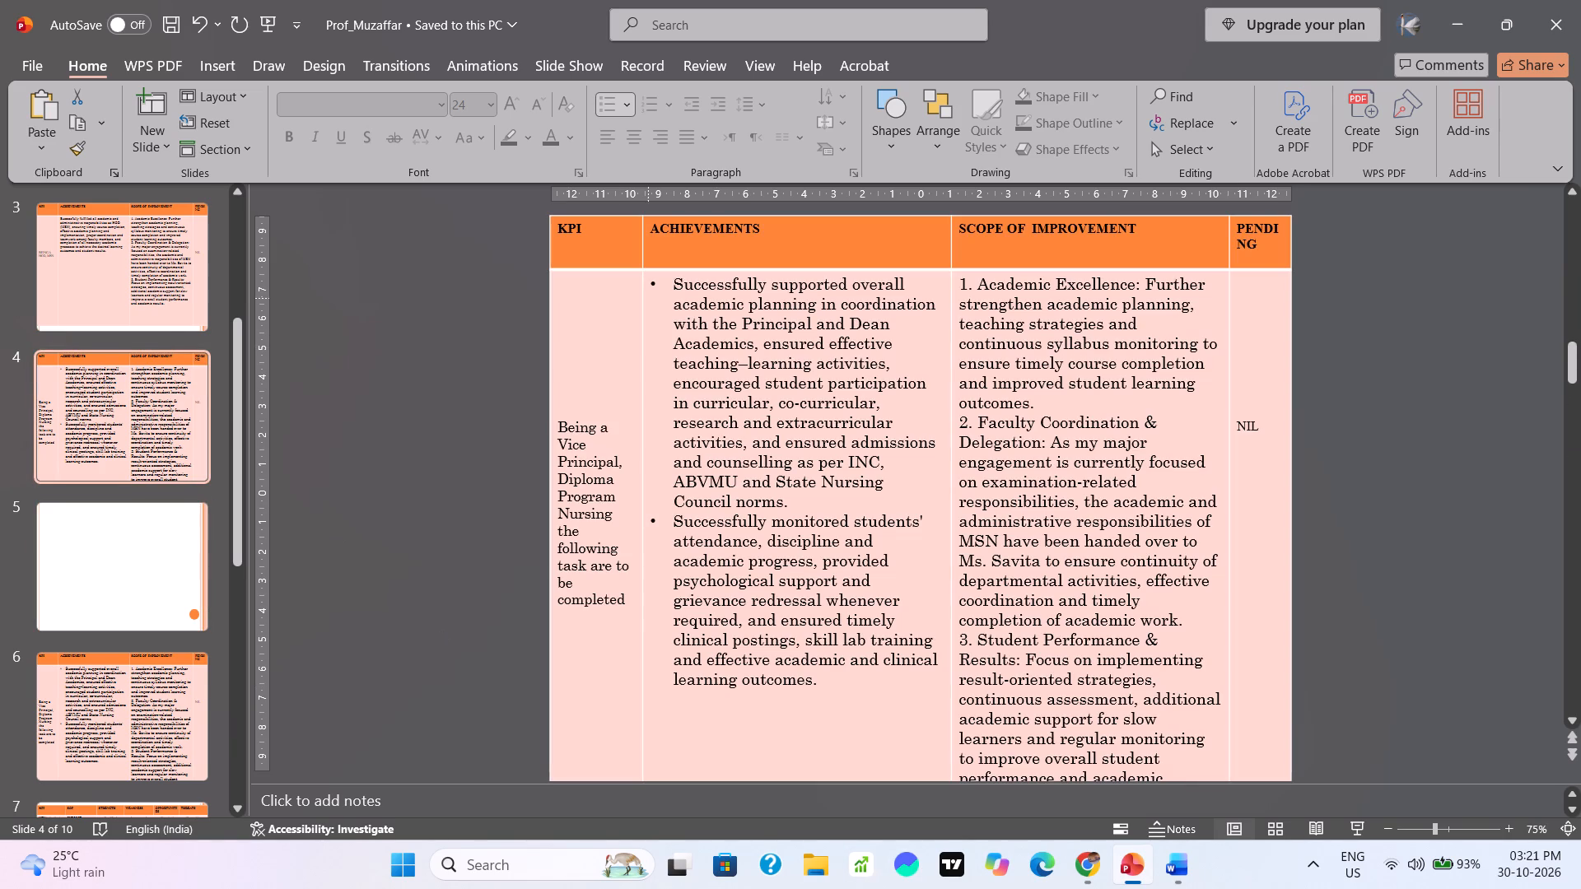
left_click(665, 512)
left_click(584, 352)
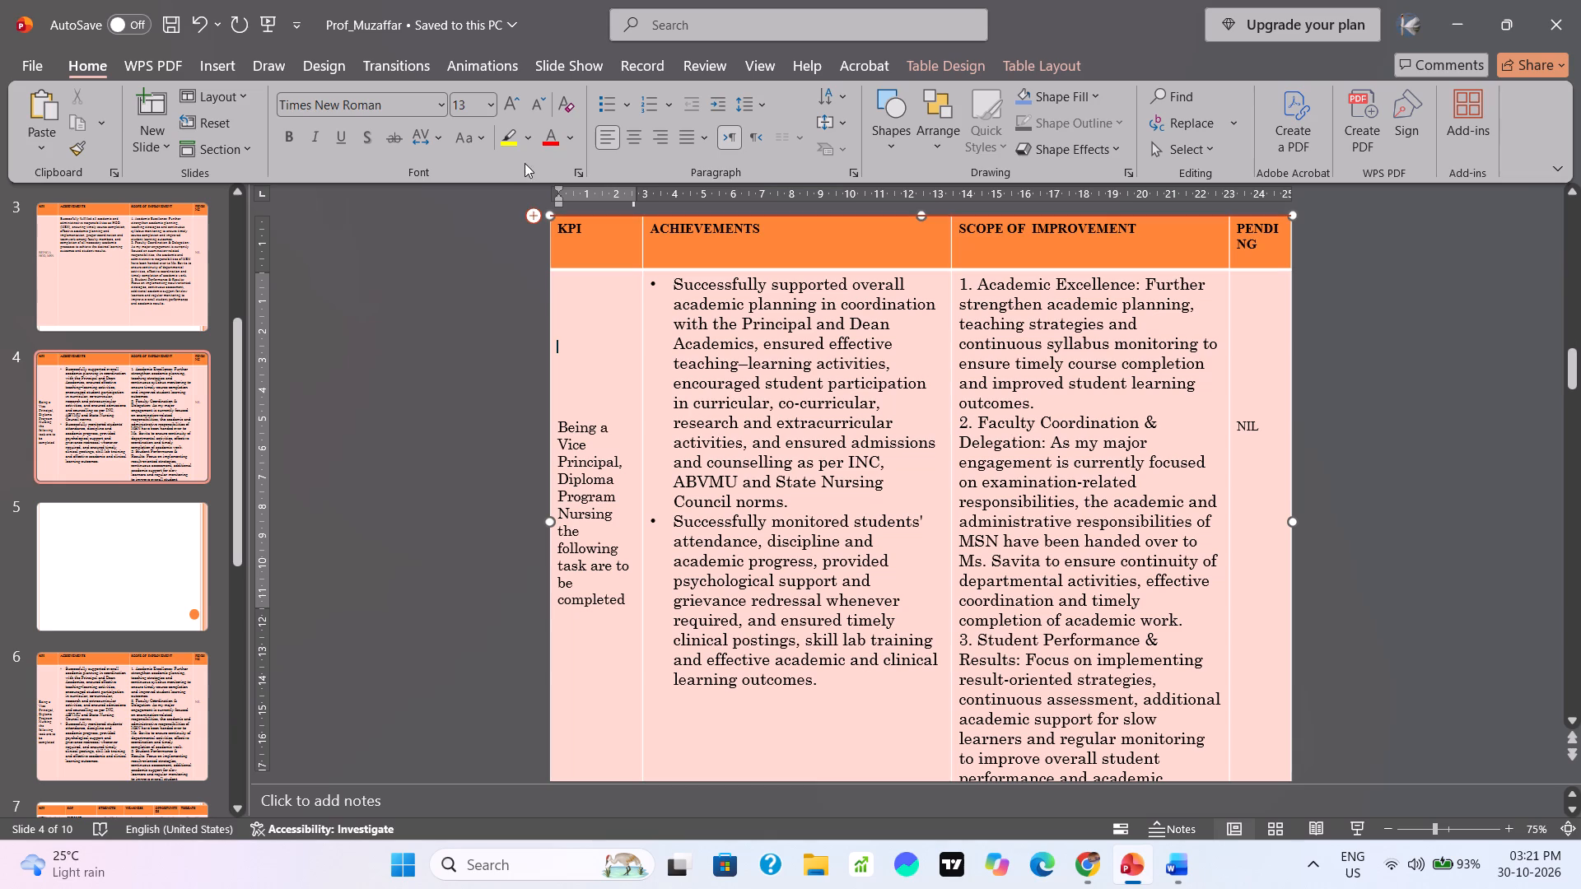
left_click(562, 217)
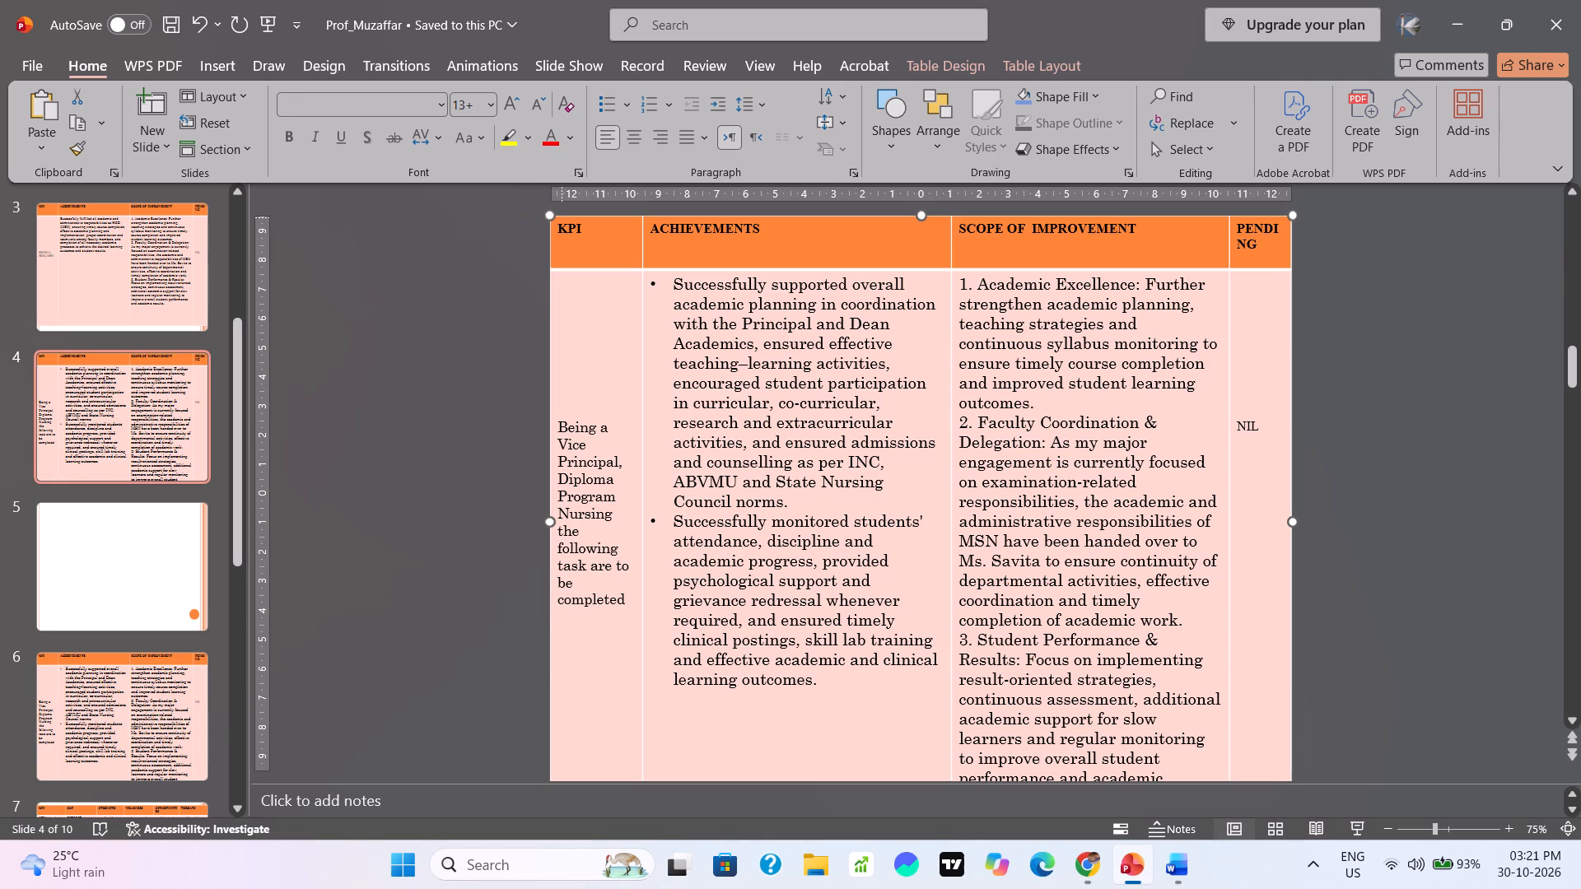
key("ctrl+c")
left_click(152, 500)
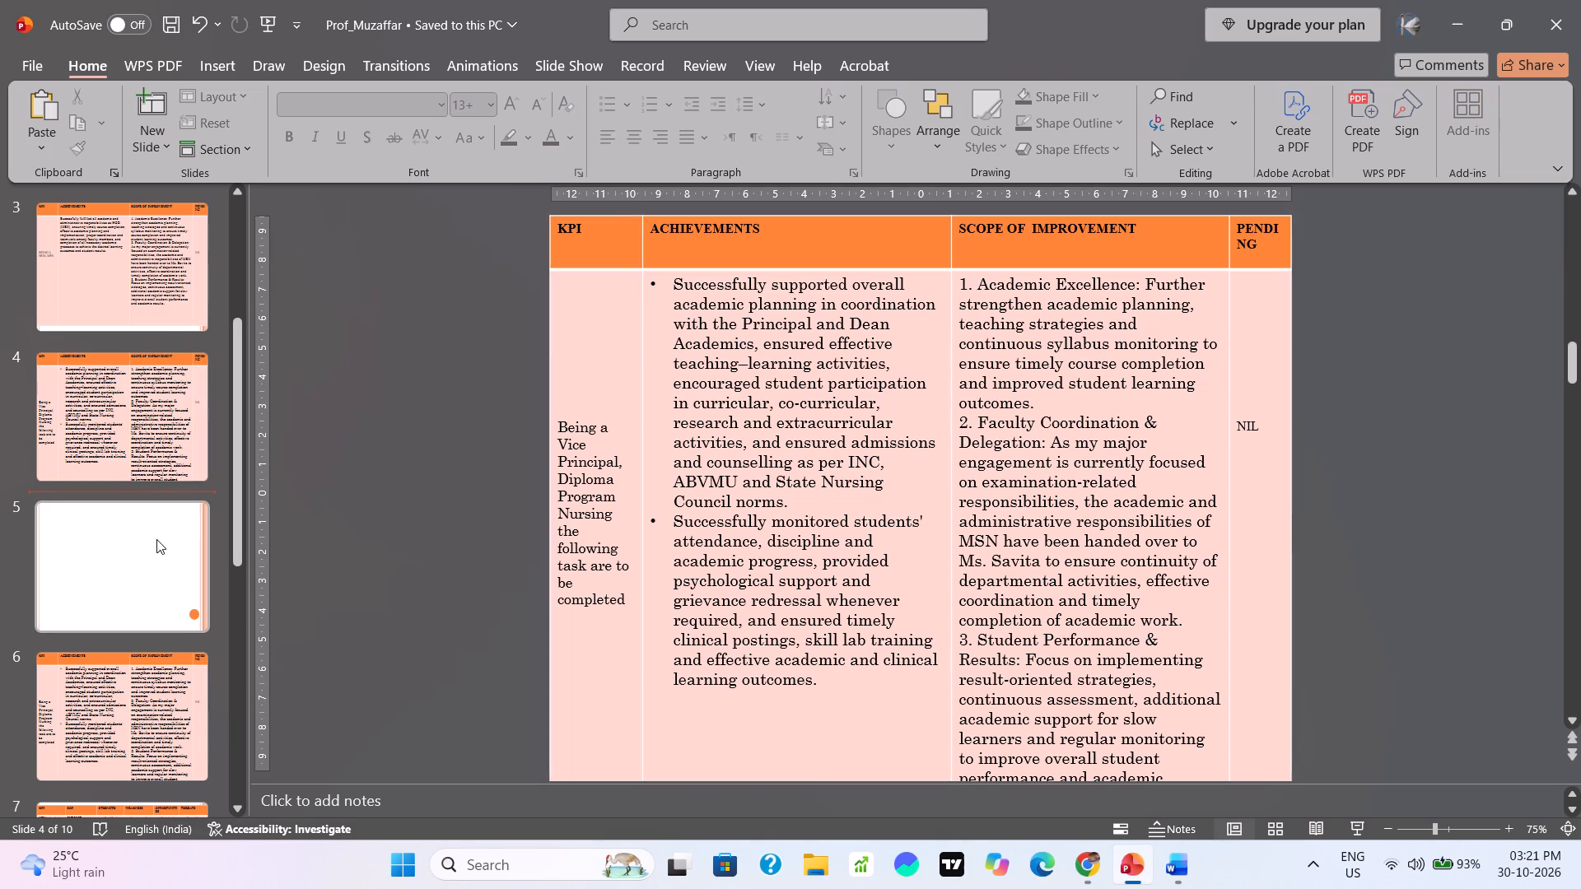
left_click(156, 539)
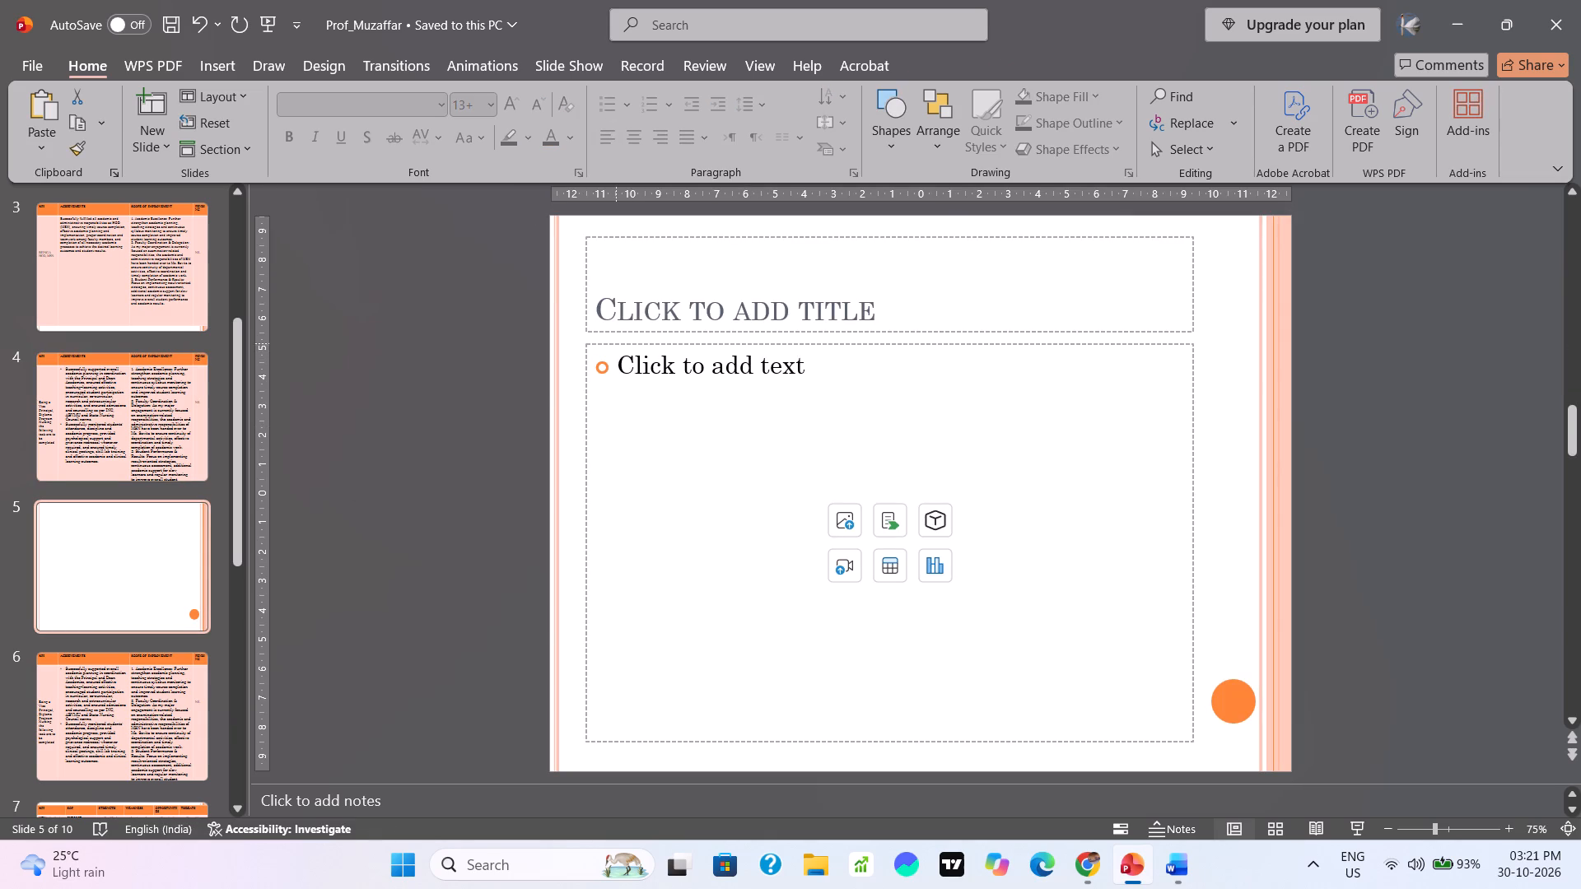
left_click(616, 337)
key("ctrl+v")
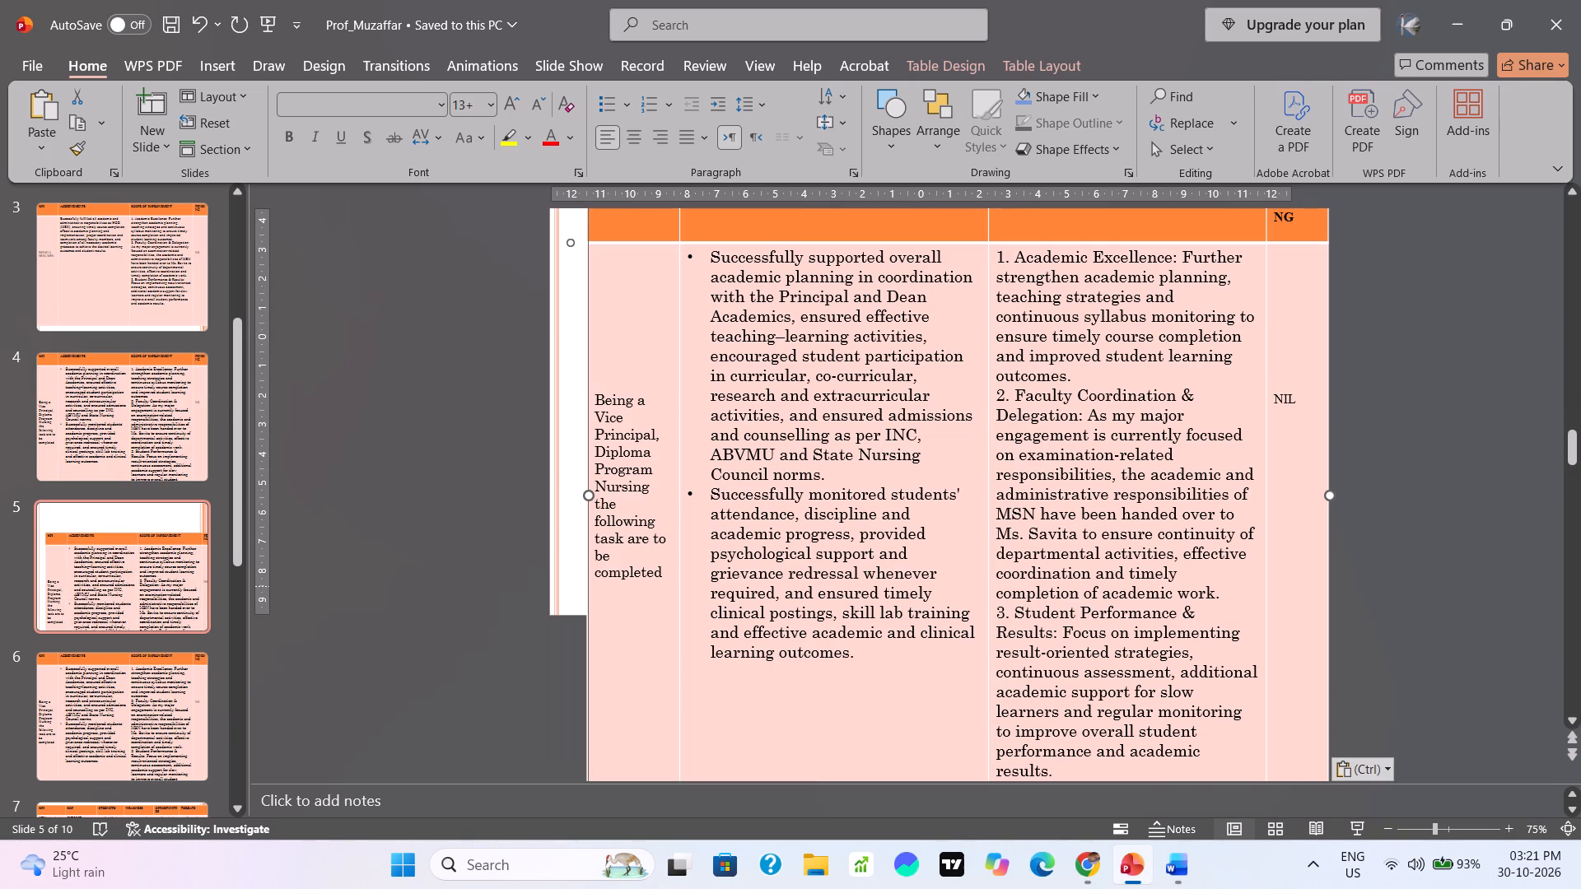
Resize the pasted table on slide 5 so its sides reach both edges of the slide.
left_click(1324, 207)
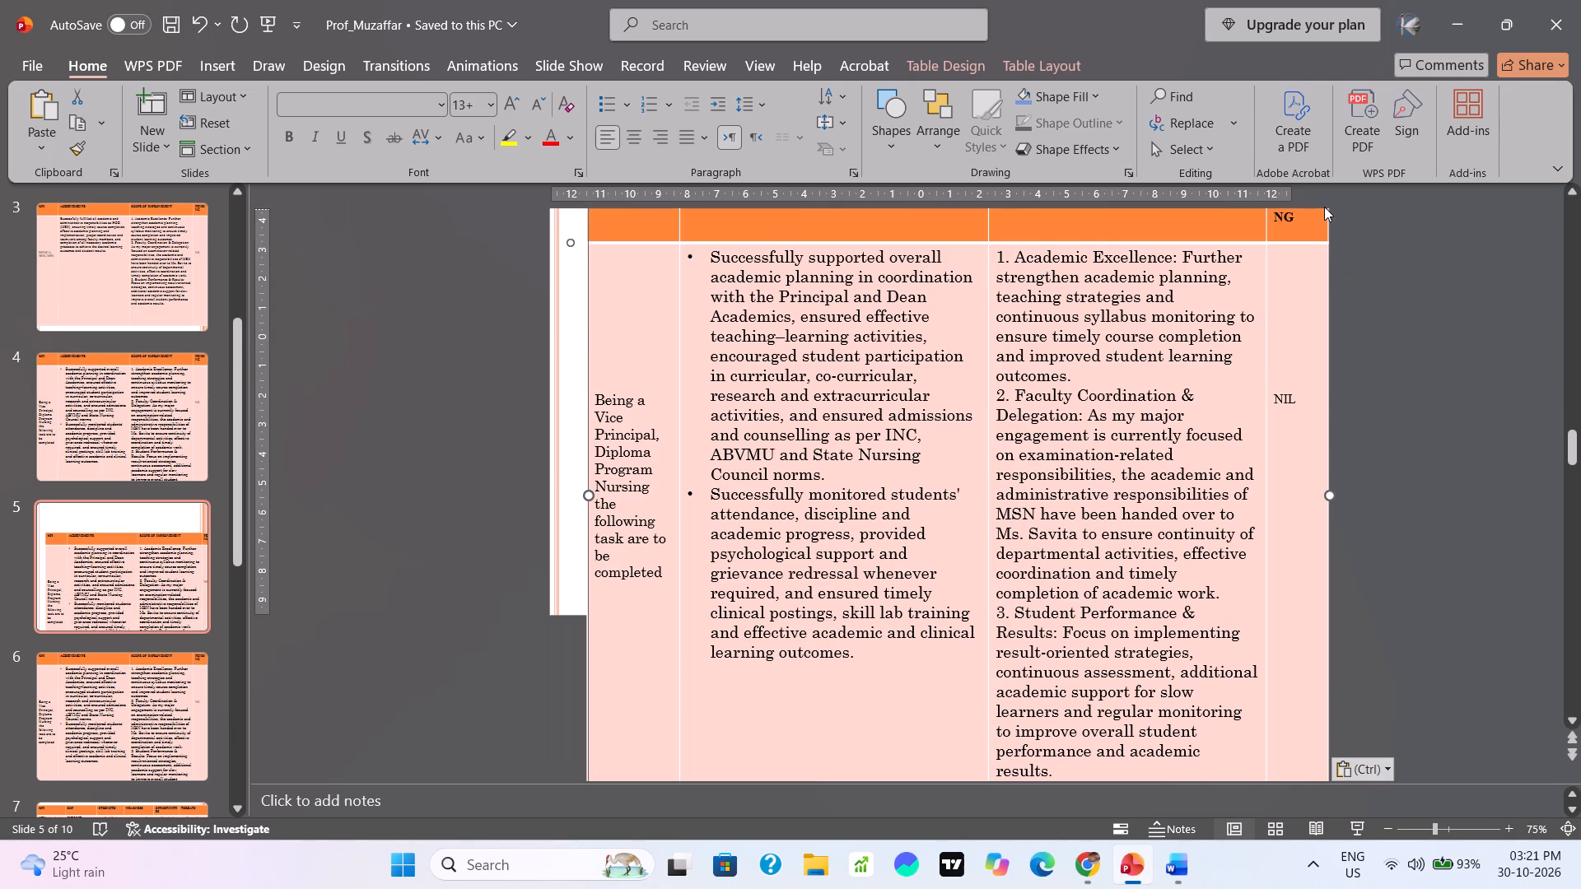
left_click(1324, 211)
left_click(1569, 721)
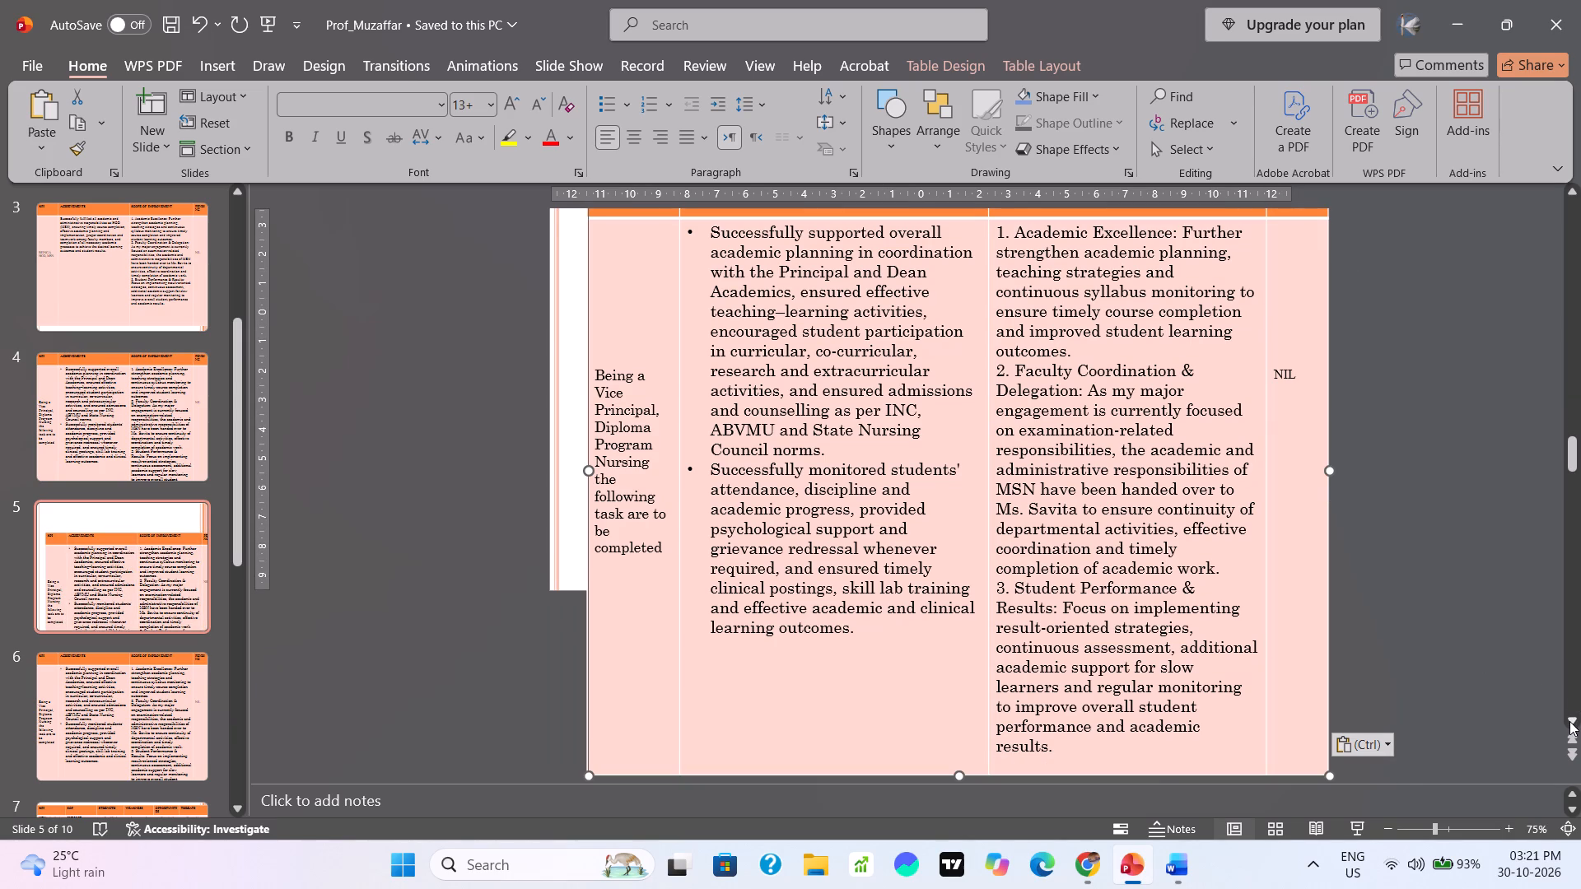
left_click_drag(1329, 776, 1192, 597)
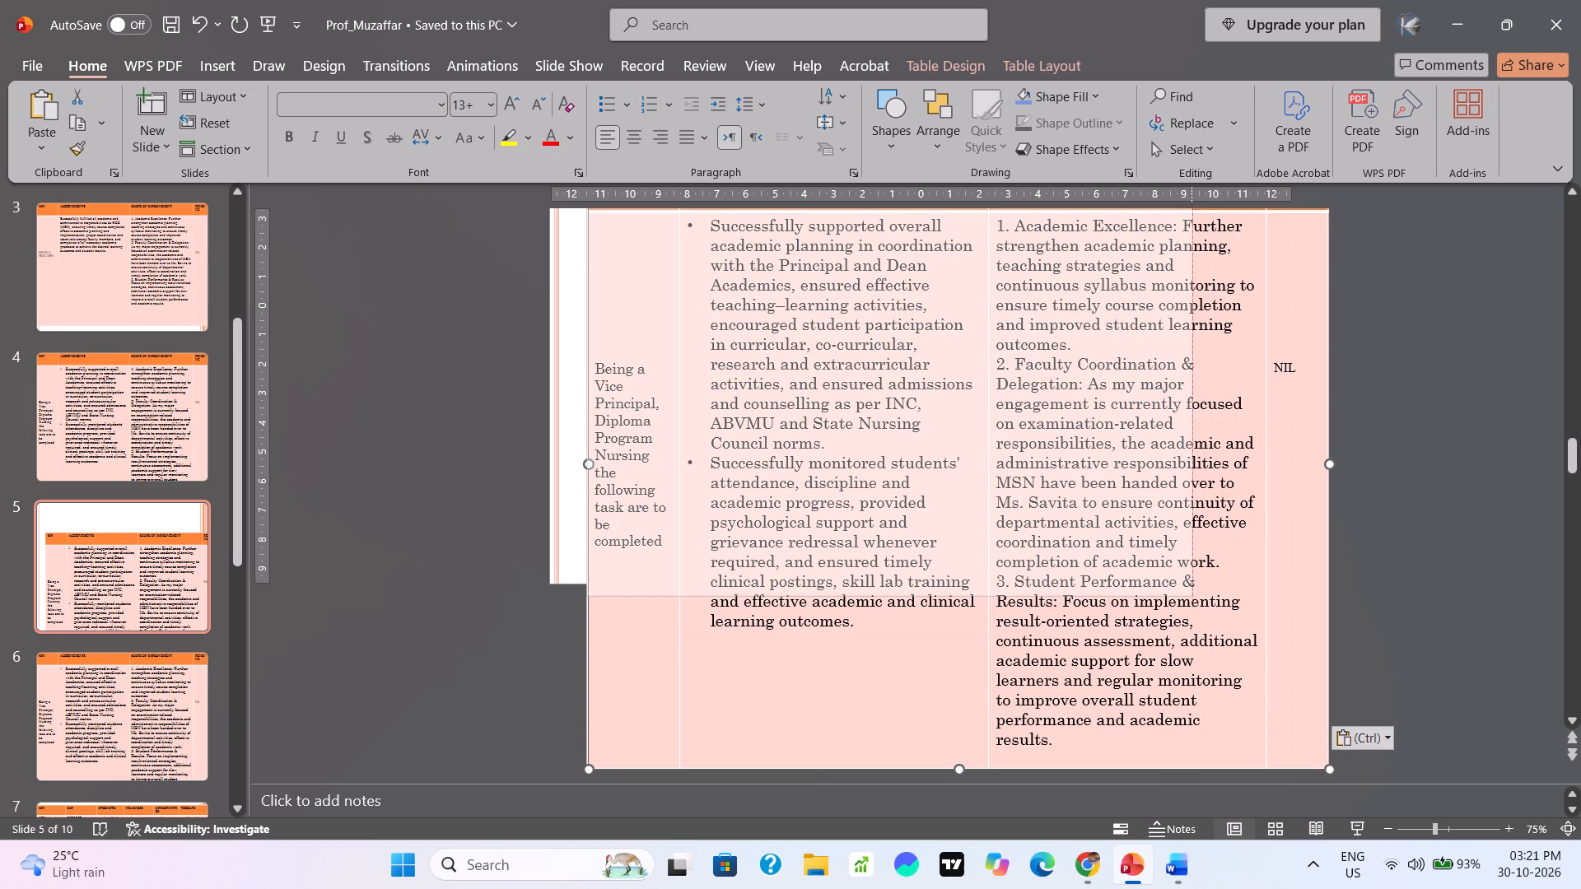
left_click_drag(1192, 597, 1192, 589)
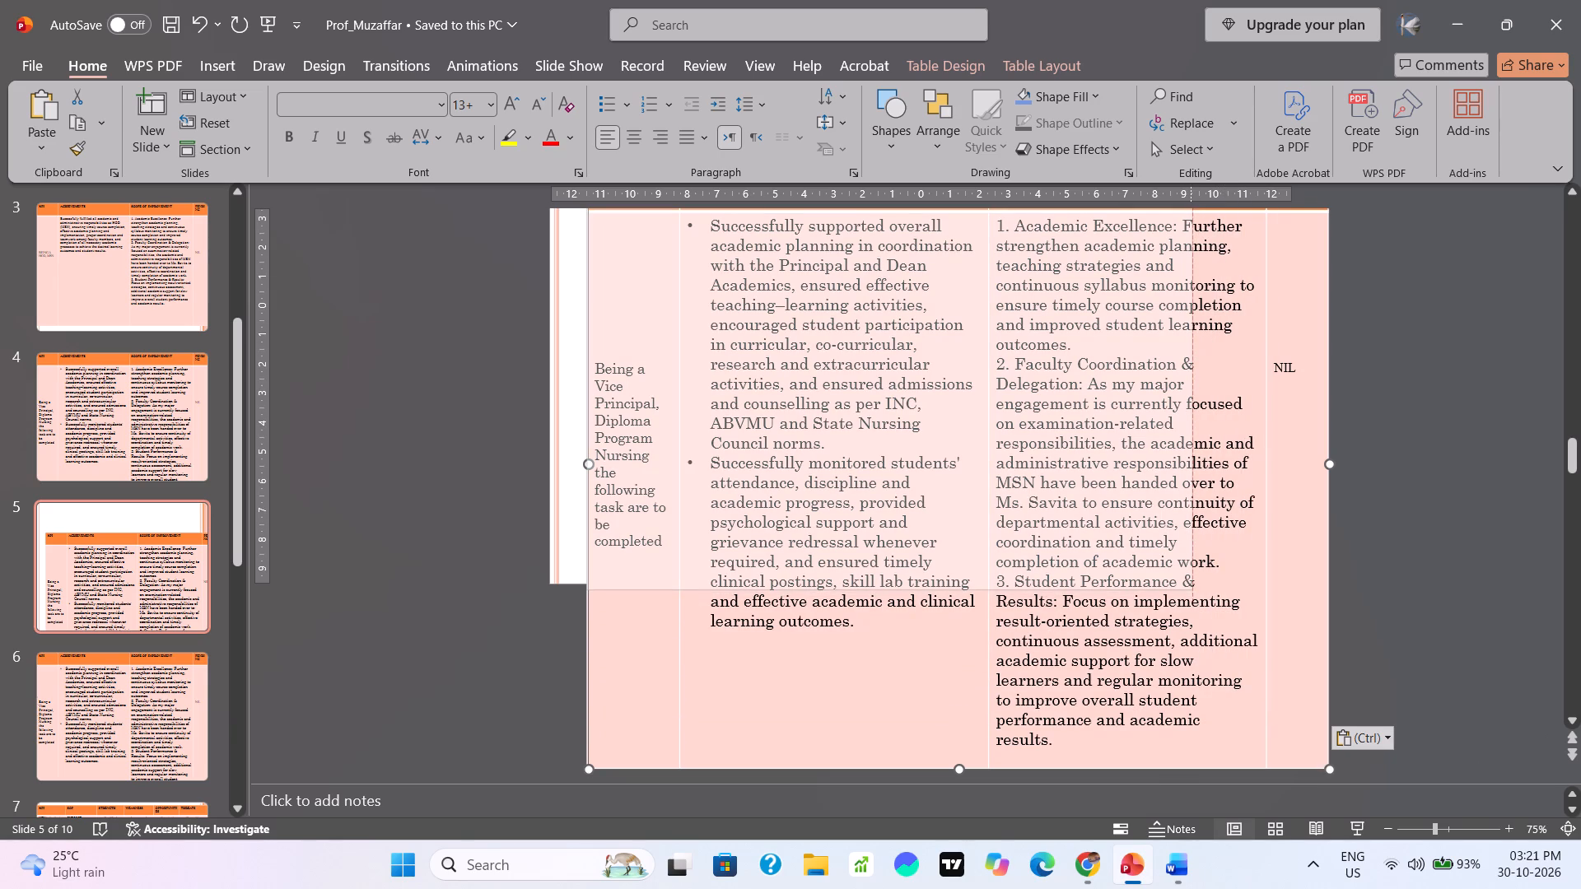
left_click_drag(1192, 589, 1192, 584)
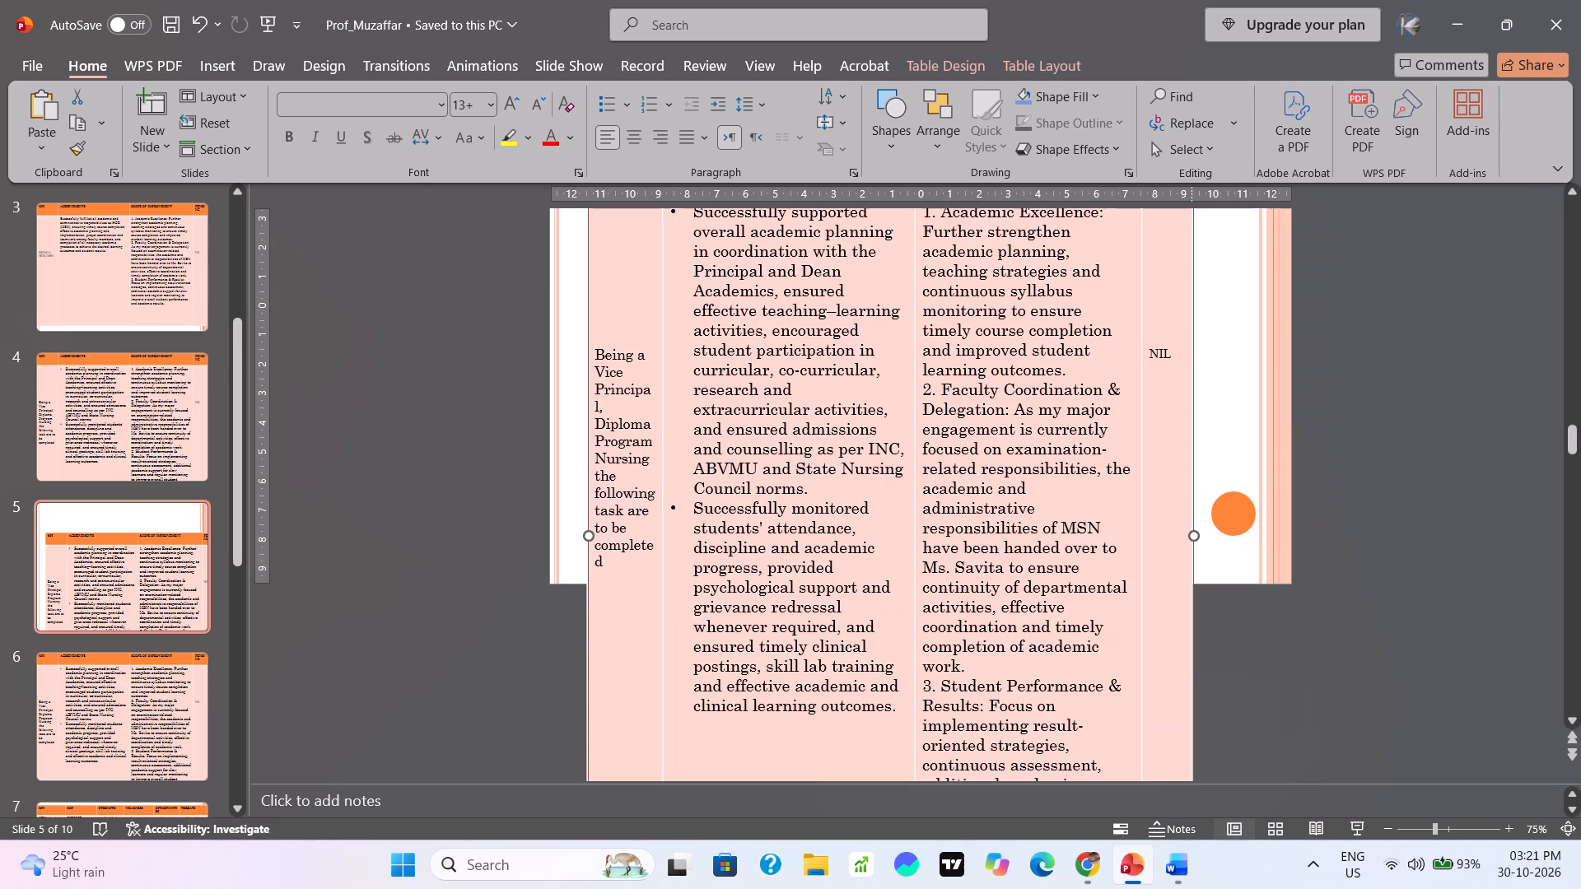
left_click_drag(1194, 533, 1220, 532)
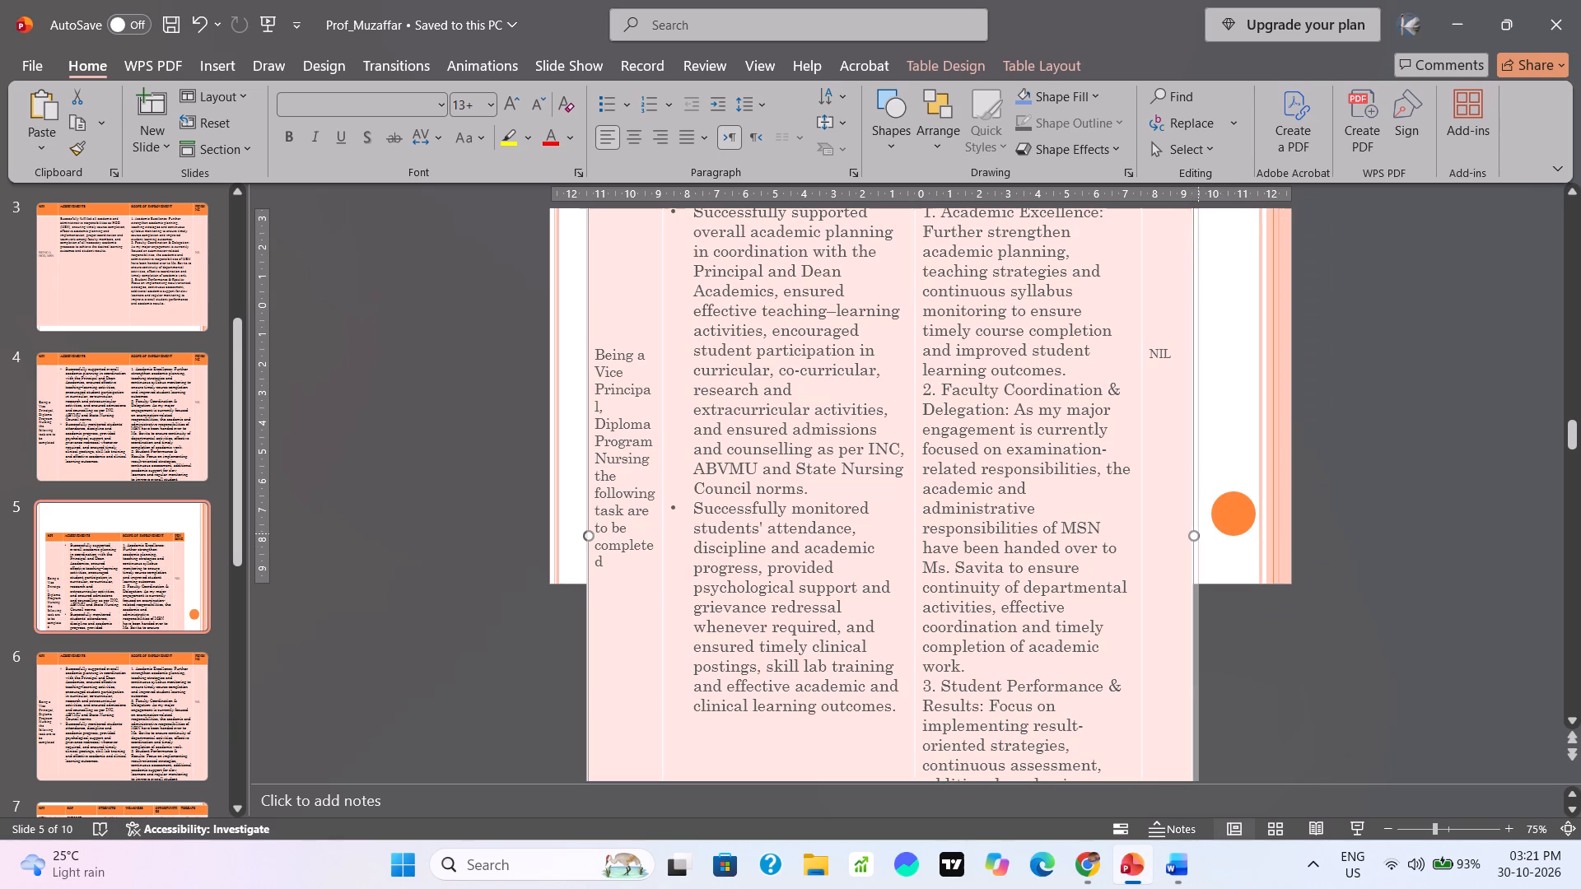
left_click_drag(1220, 532, 1294, 542)
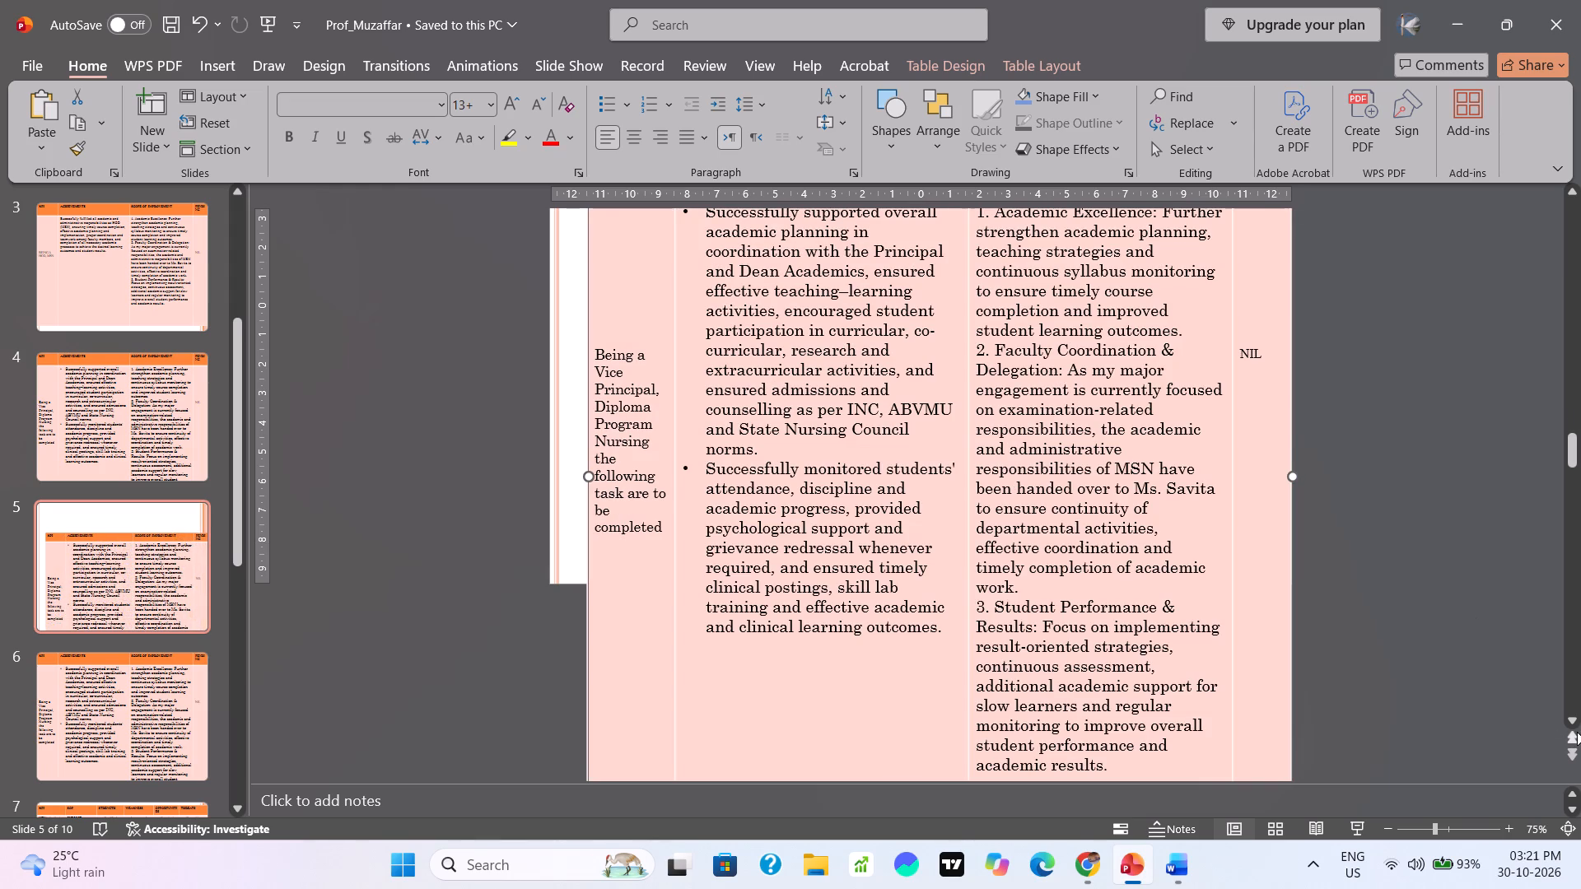
left_click(1569, 717)
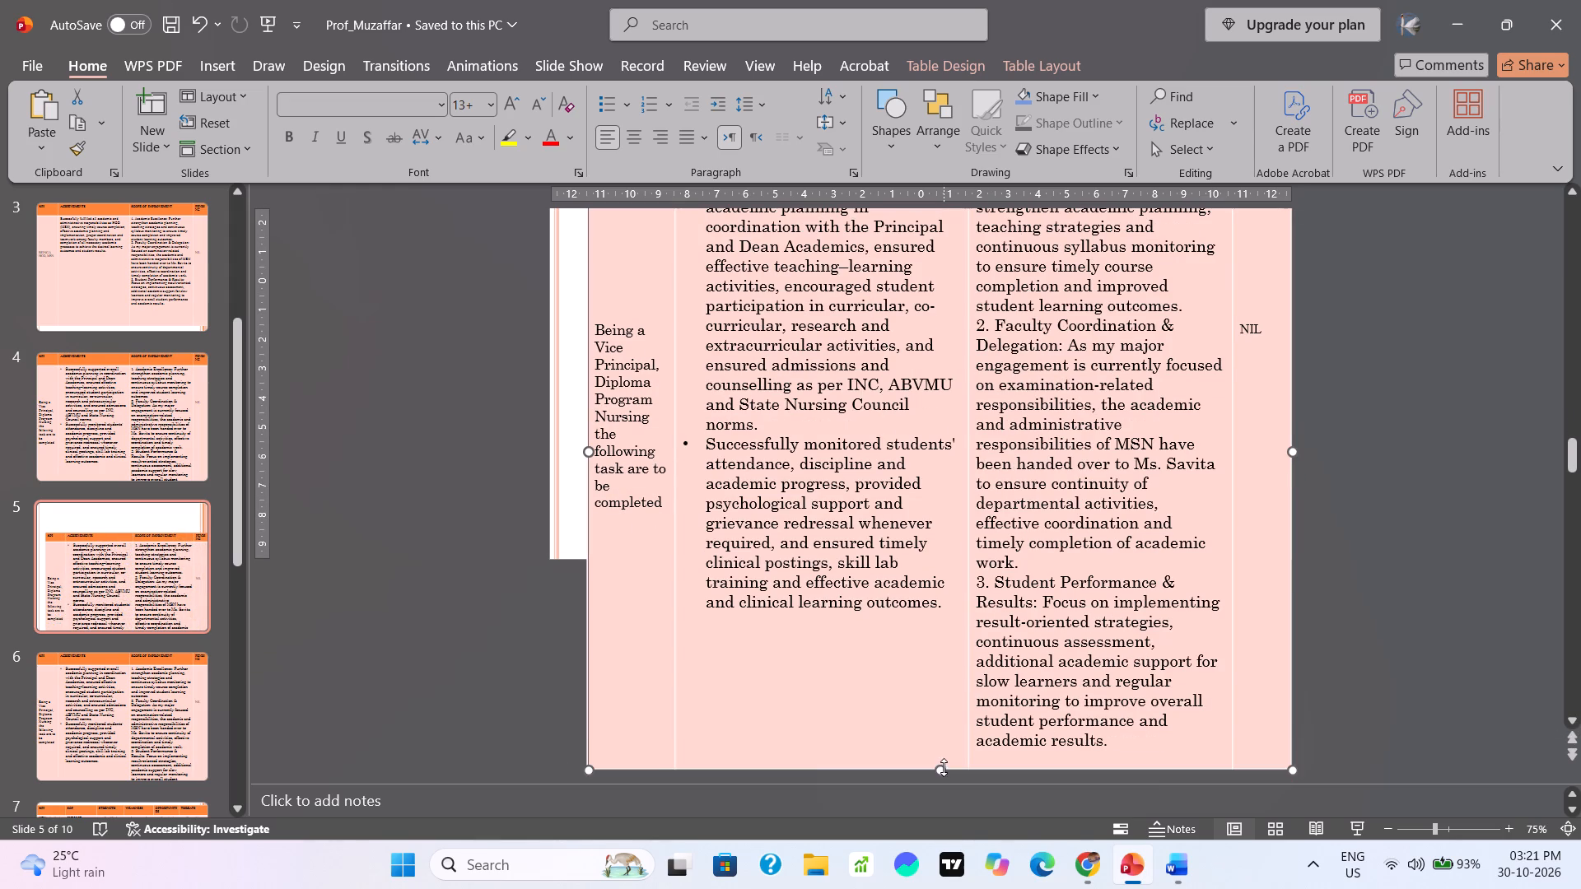
left_click_drag(939, 771, 862, 566)
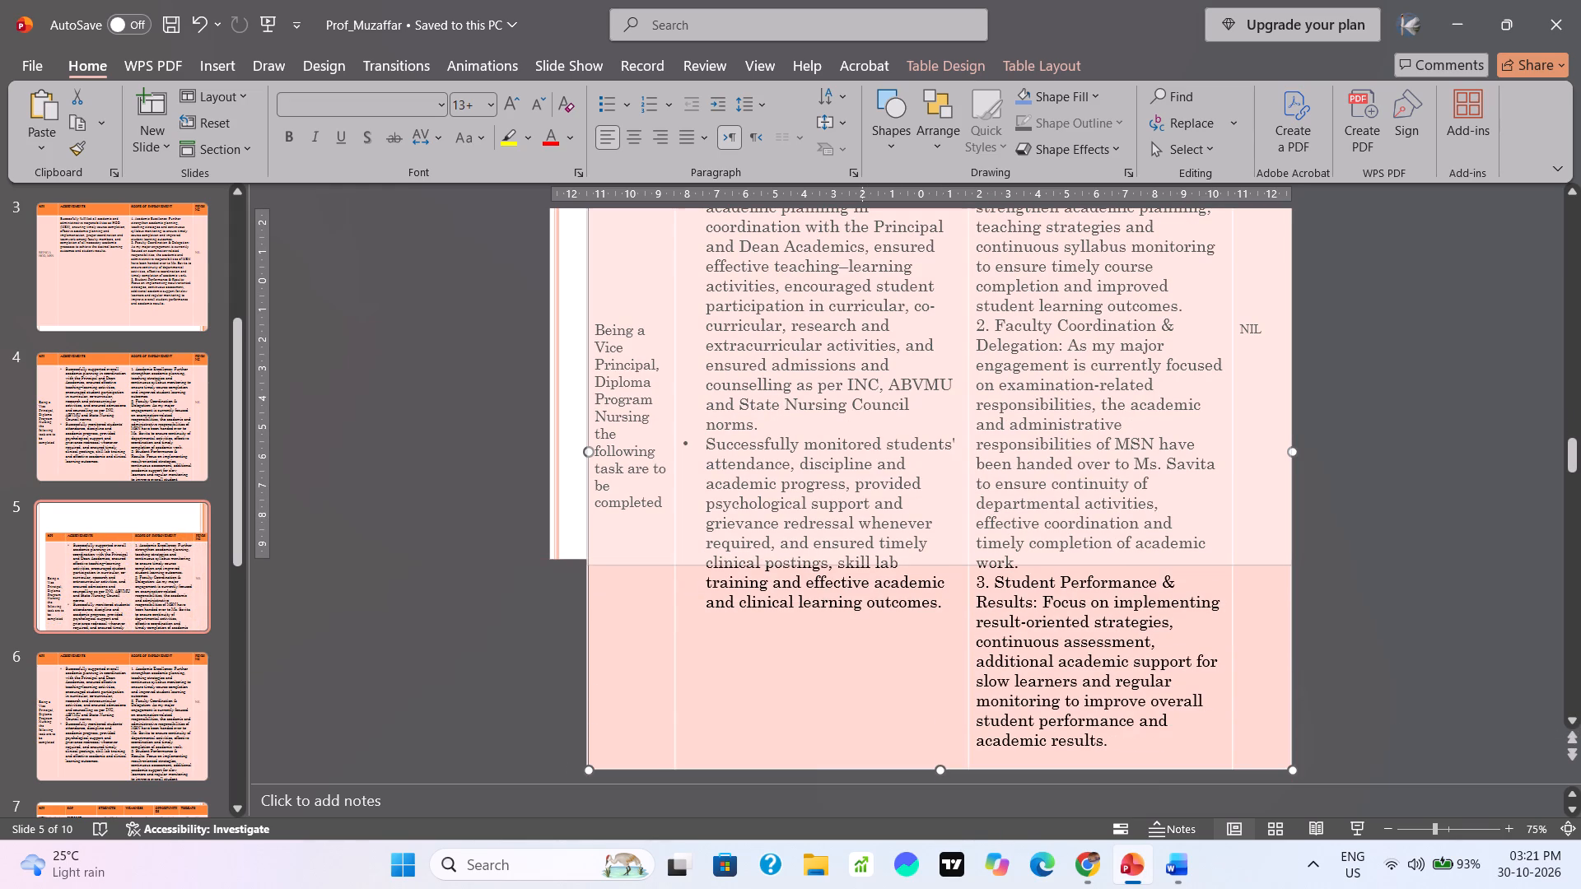
left_click_drag(587, 769, 560, 661)
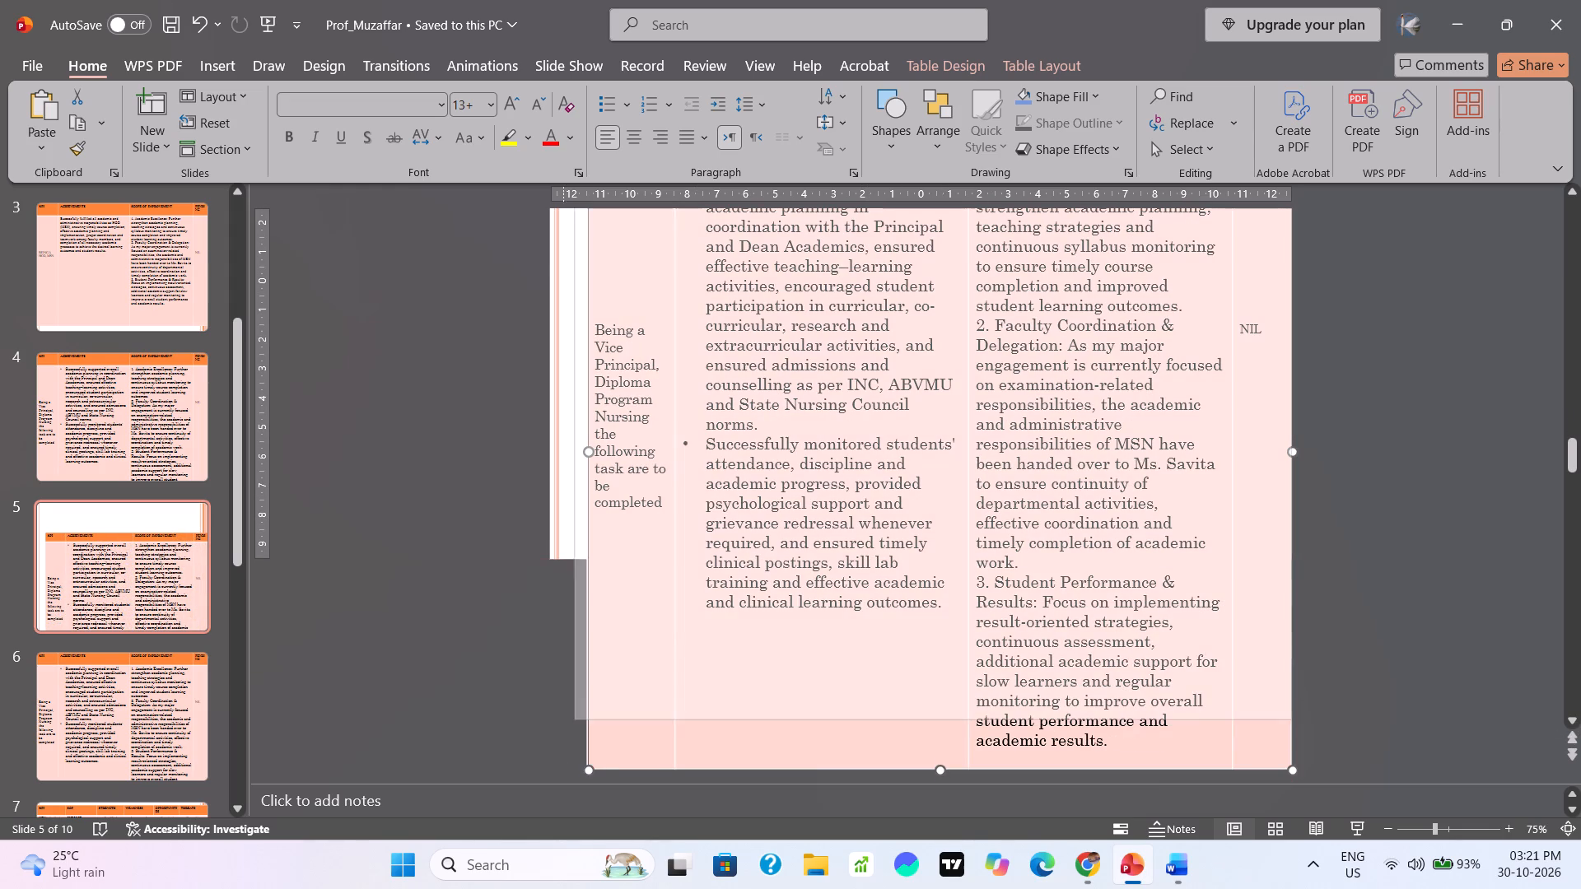
left_click_drag(560, 661, 549, 565)
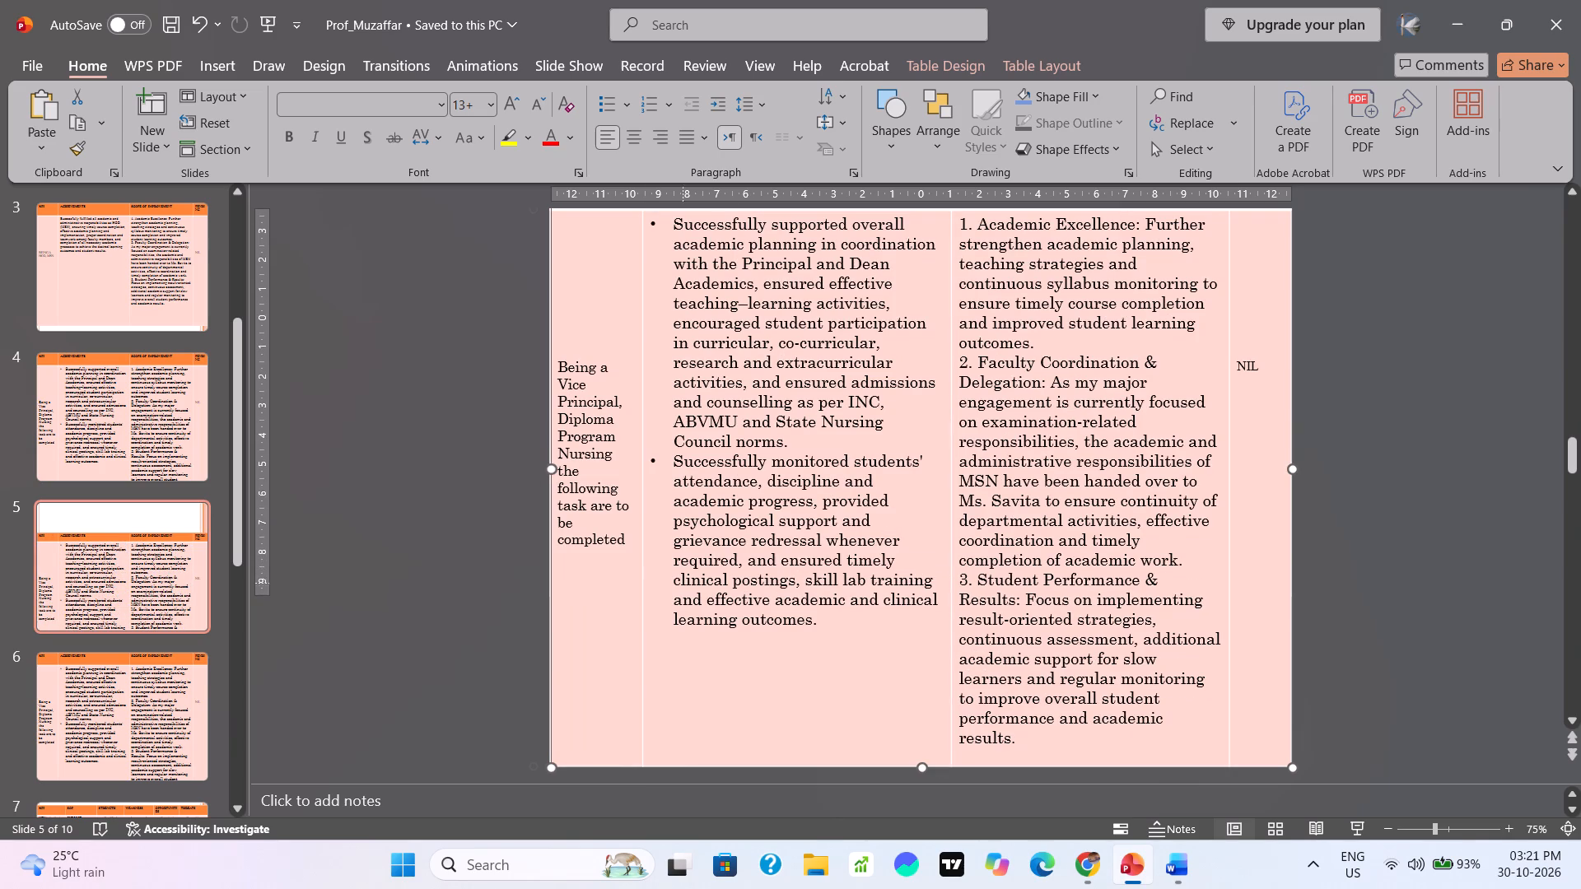
Move the table on slide 5 up to the slide's top edge, over the empty title placeholder.
triple_click(1573, 193)
triple_click(1573, 193)
triple_click(1573, 193)
left_click(1573, 193)
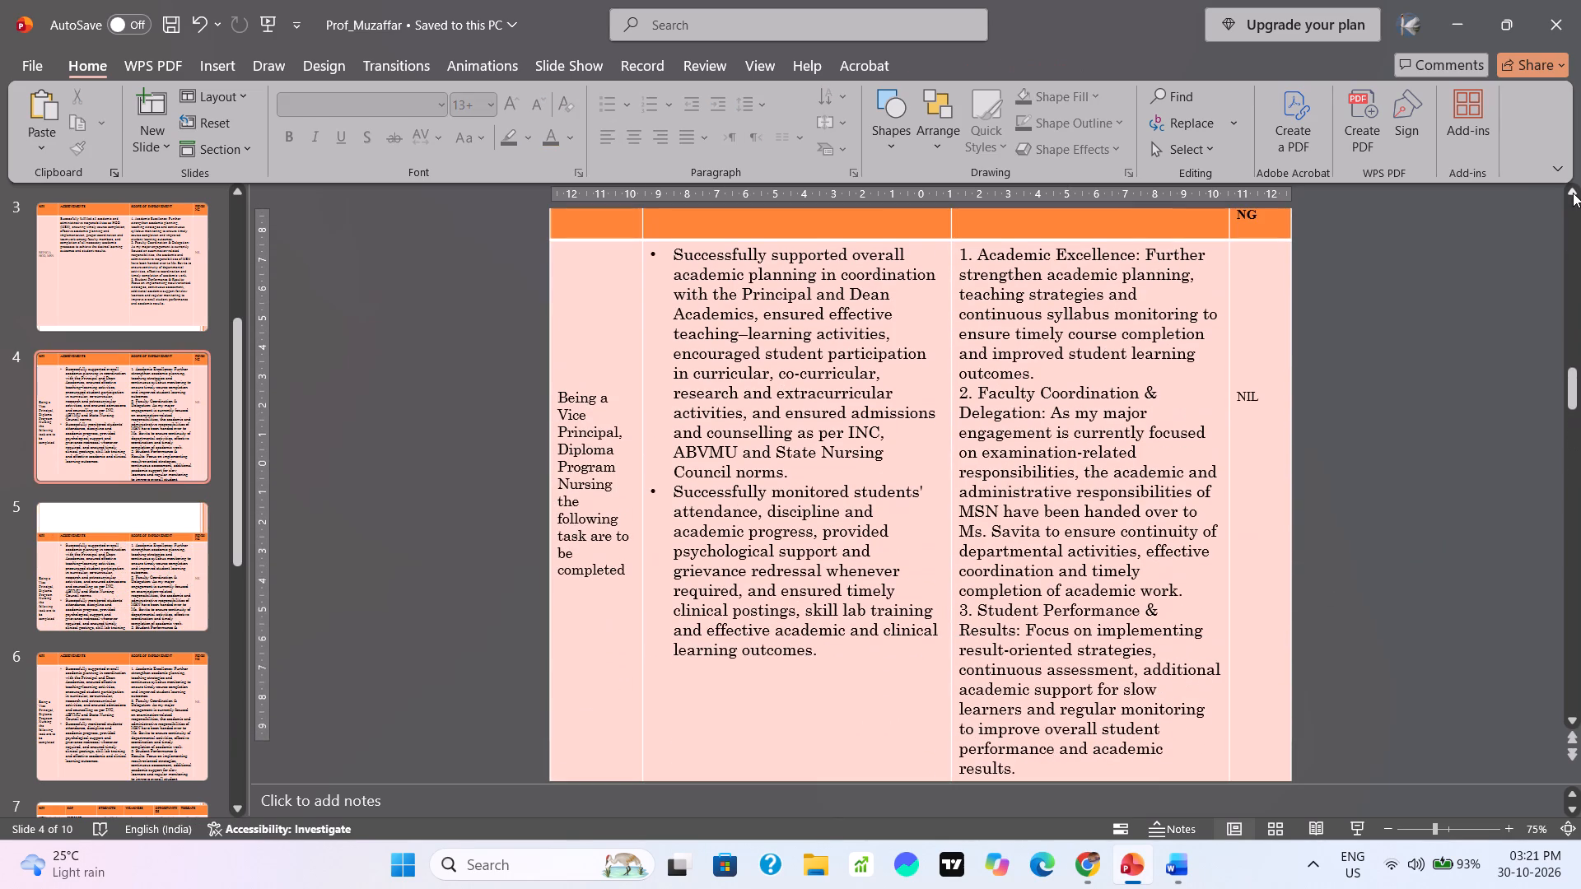
double_click(1569, 719)
left_click(1017, 369)
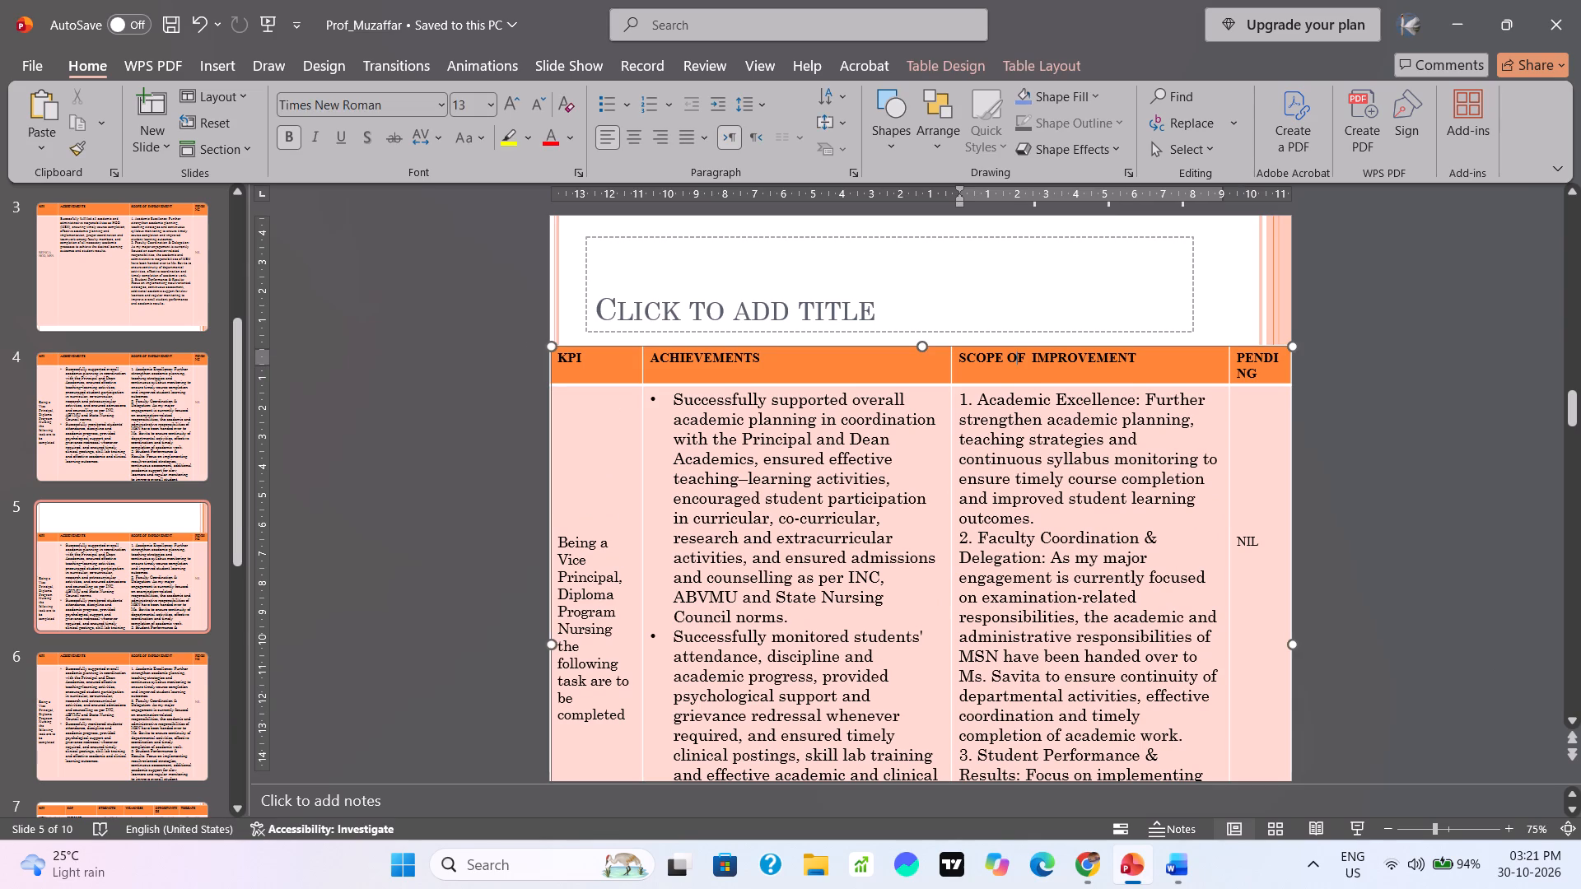
left_click(1004, 348)
left_click_drag(1004, 348, 991, 300)
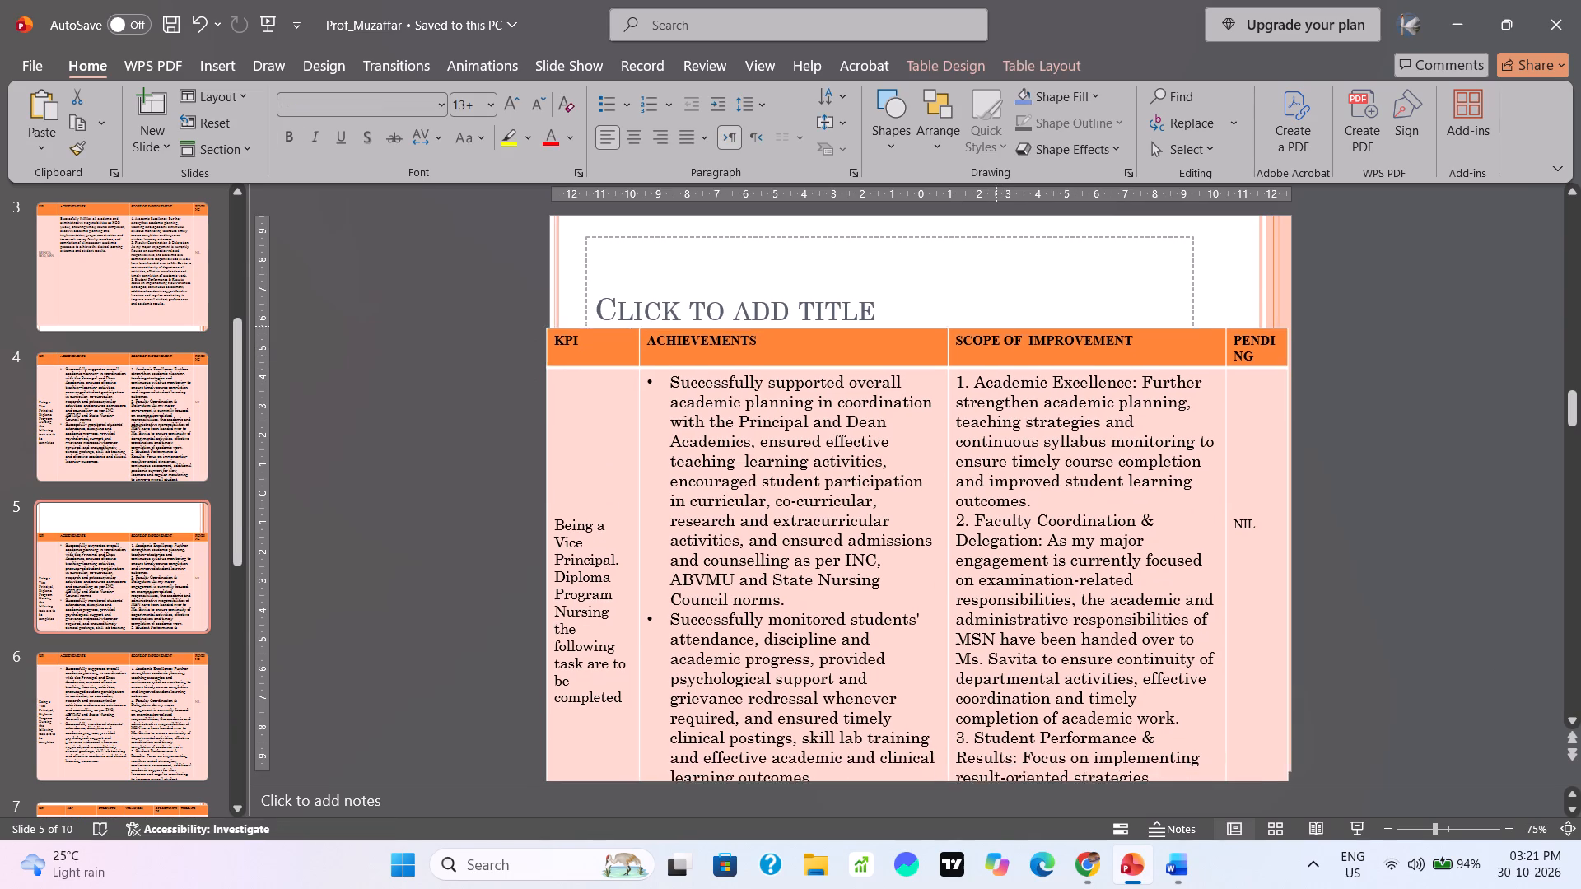
left_click_drag(991, 300, 998, 223)
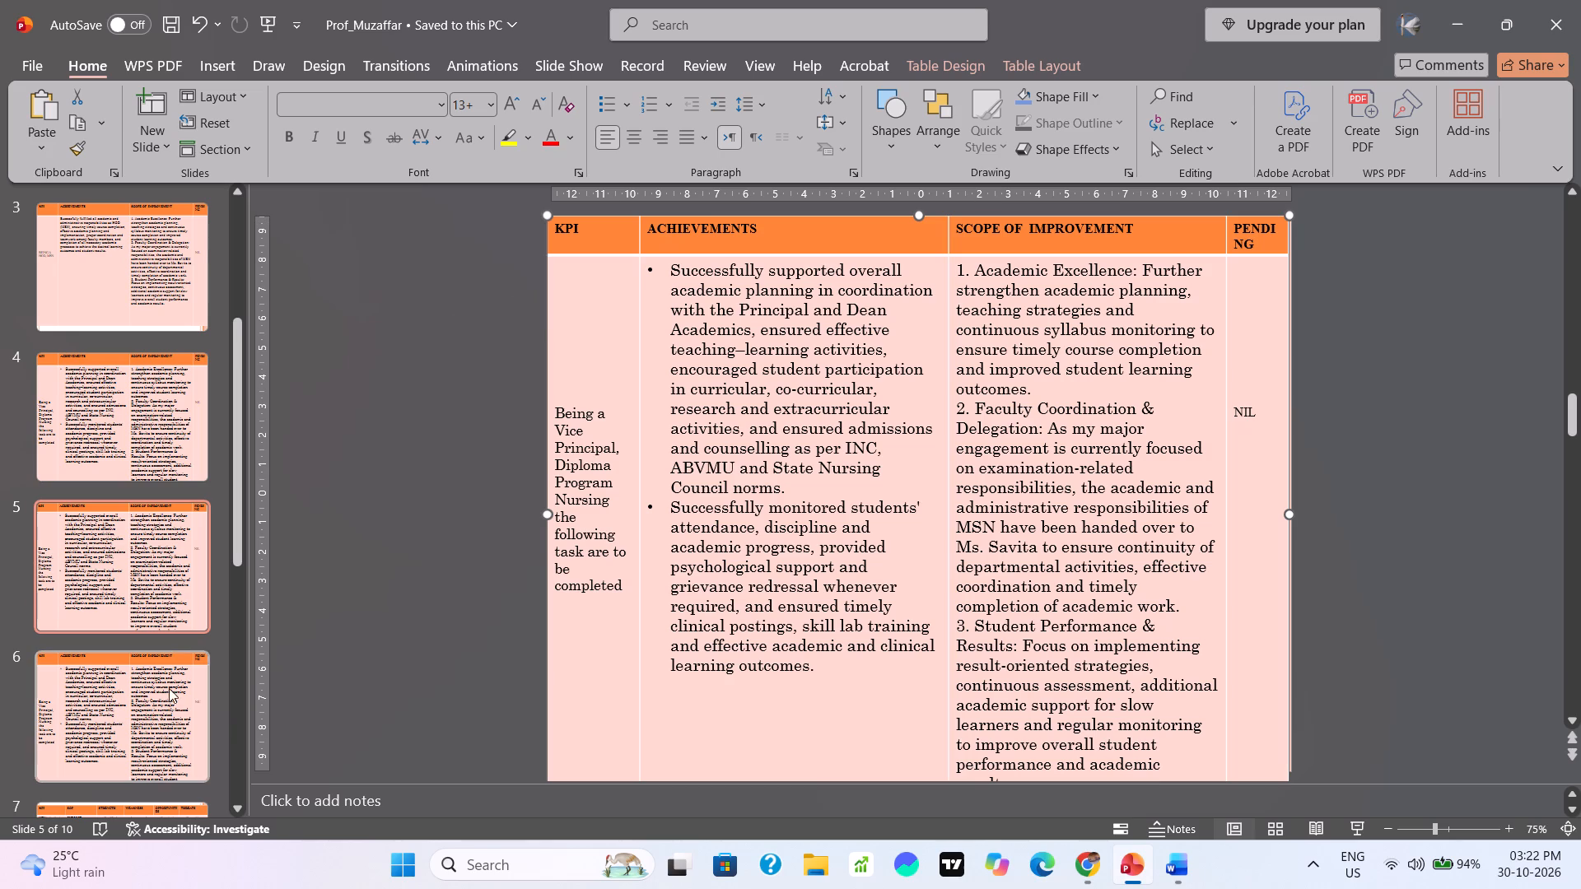
Replace the Vice Principal text in slide 5's KPI cell with "Discipline & Ethics" copied from the KPI Mapping Report in Word.
left_click(163, 710)
left_click(137, 590)
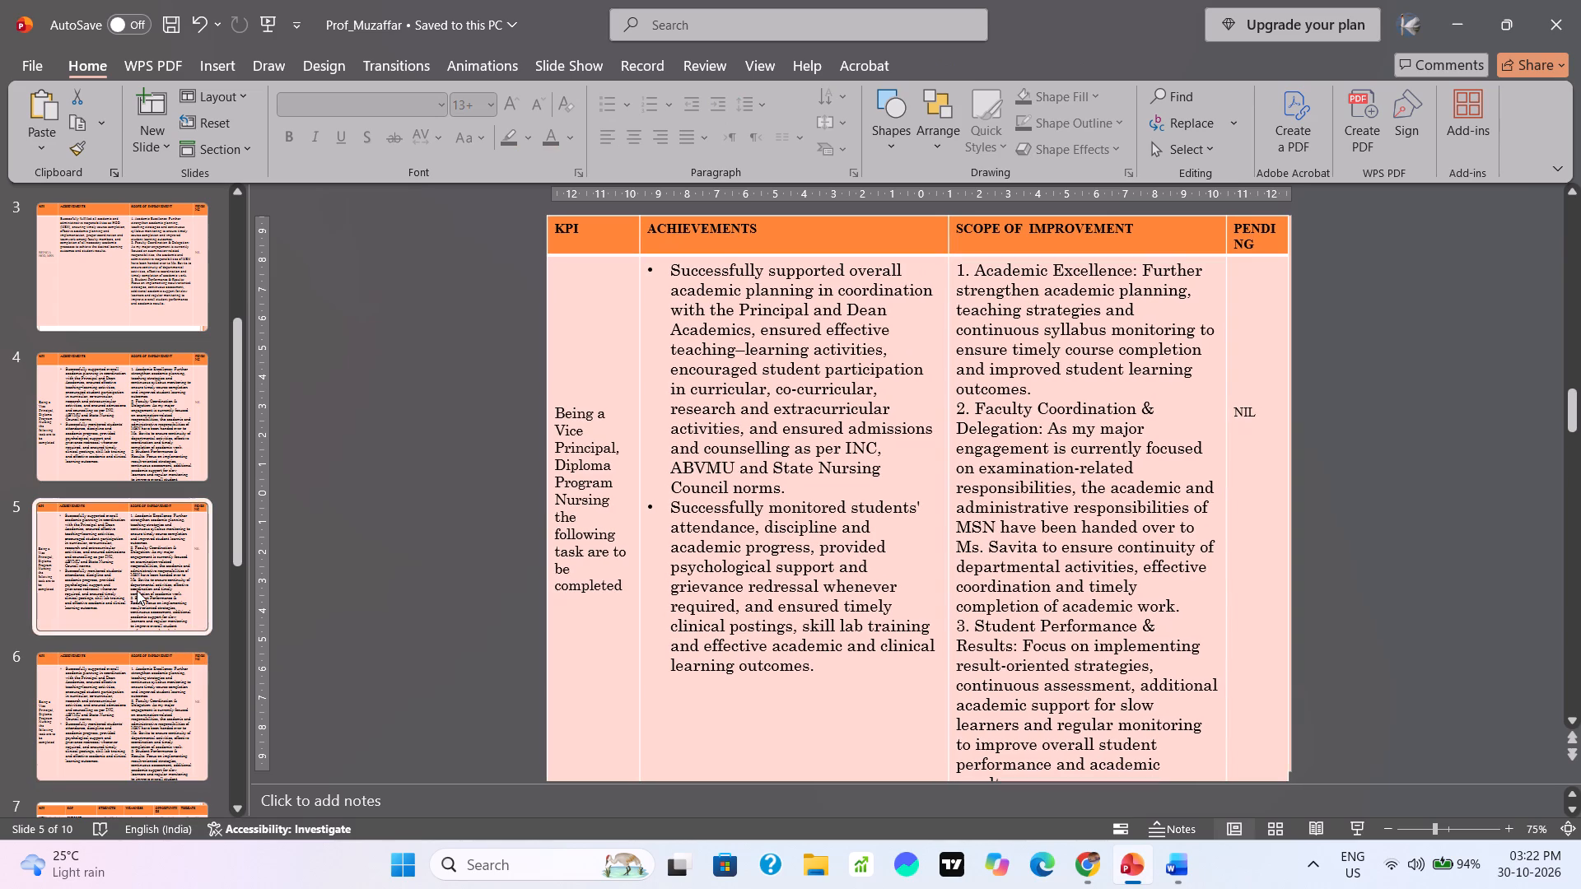
left_click(114, 433)
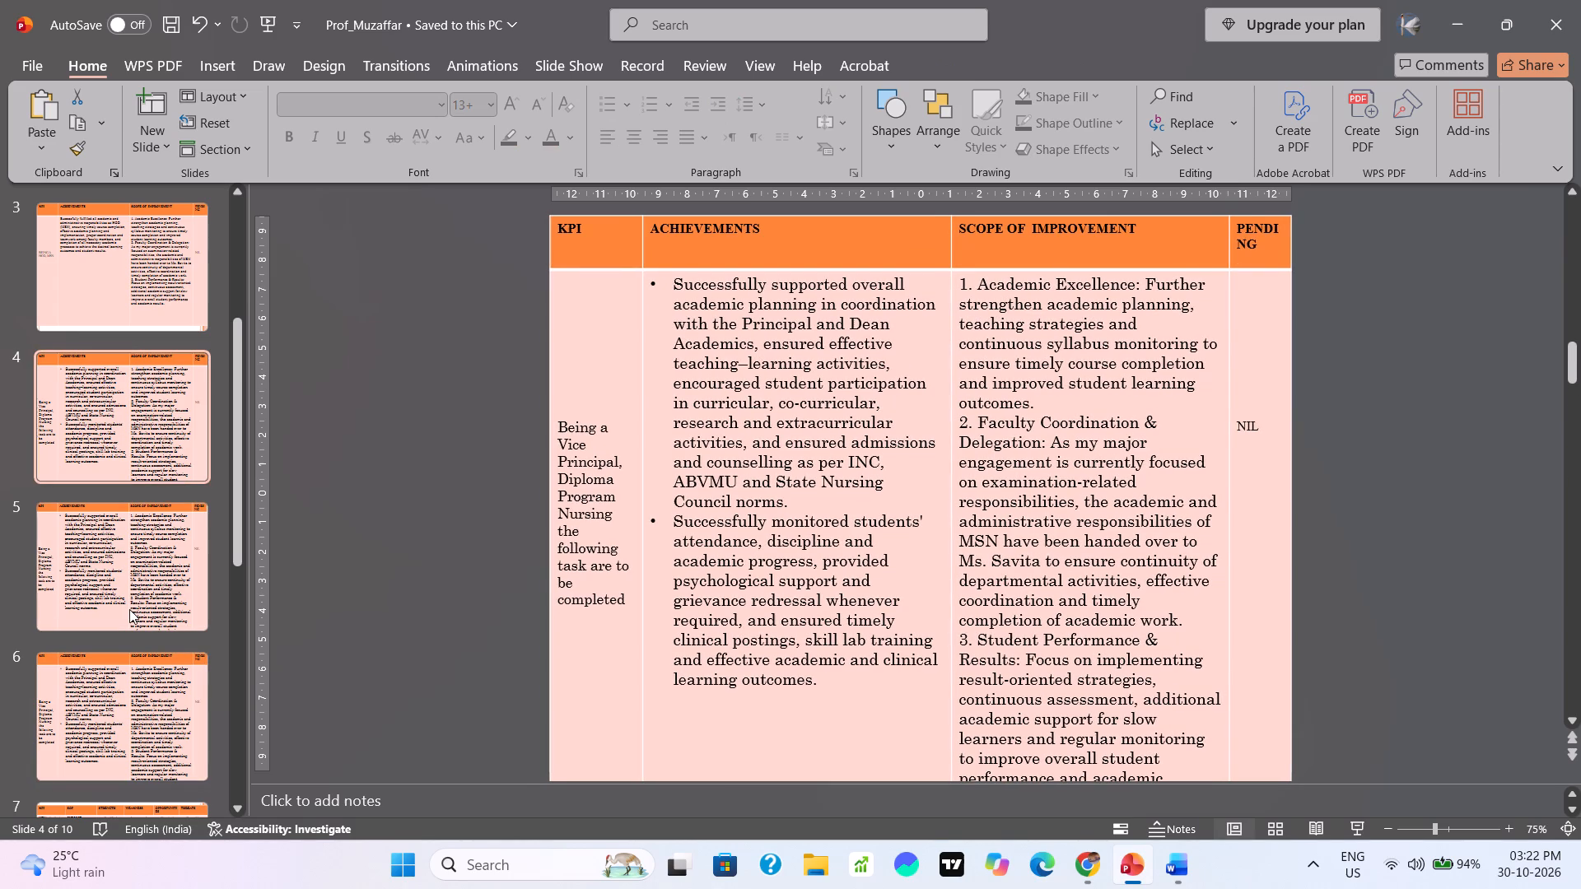
left_click(129, 609)
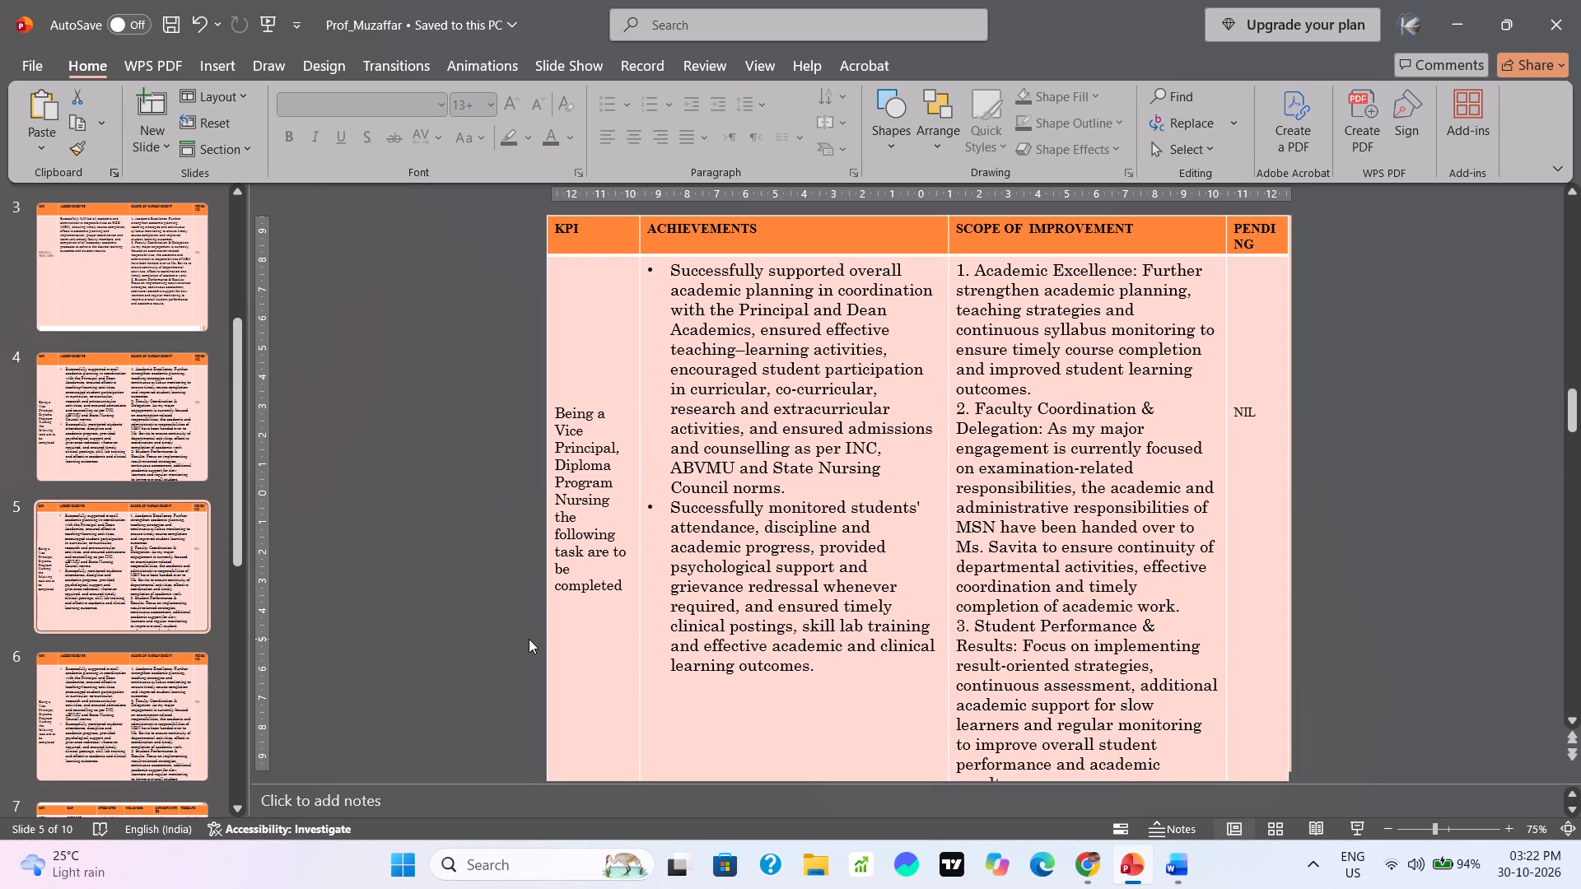
key("alt+Tab")
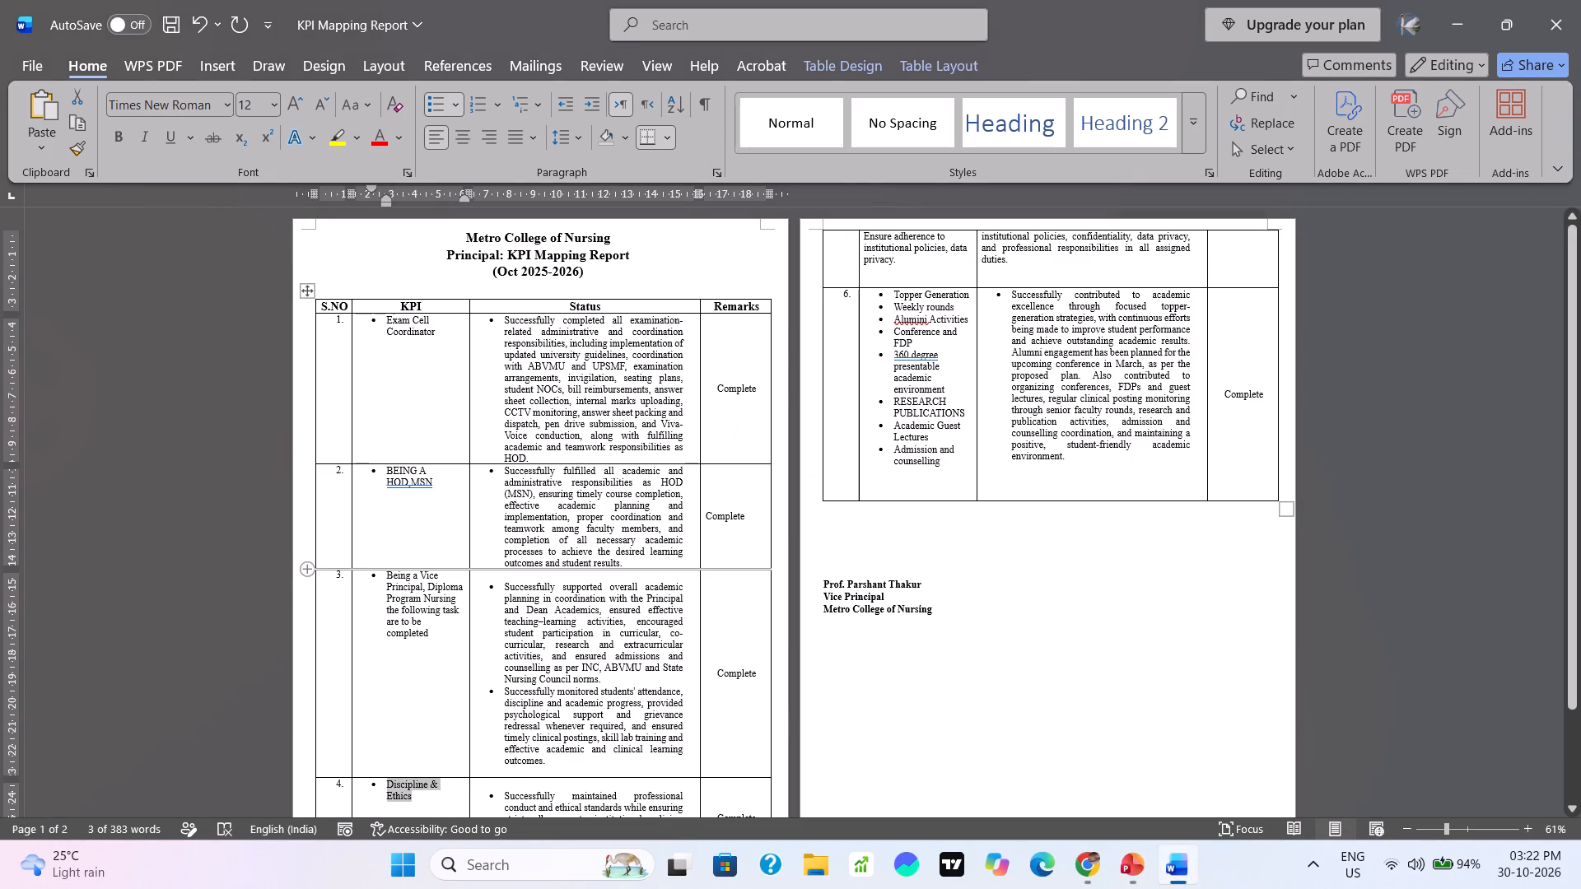
left_click_drag(413, 799, 386, 784)
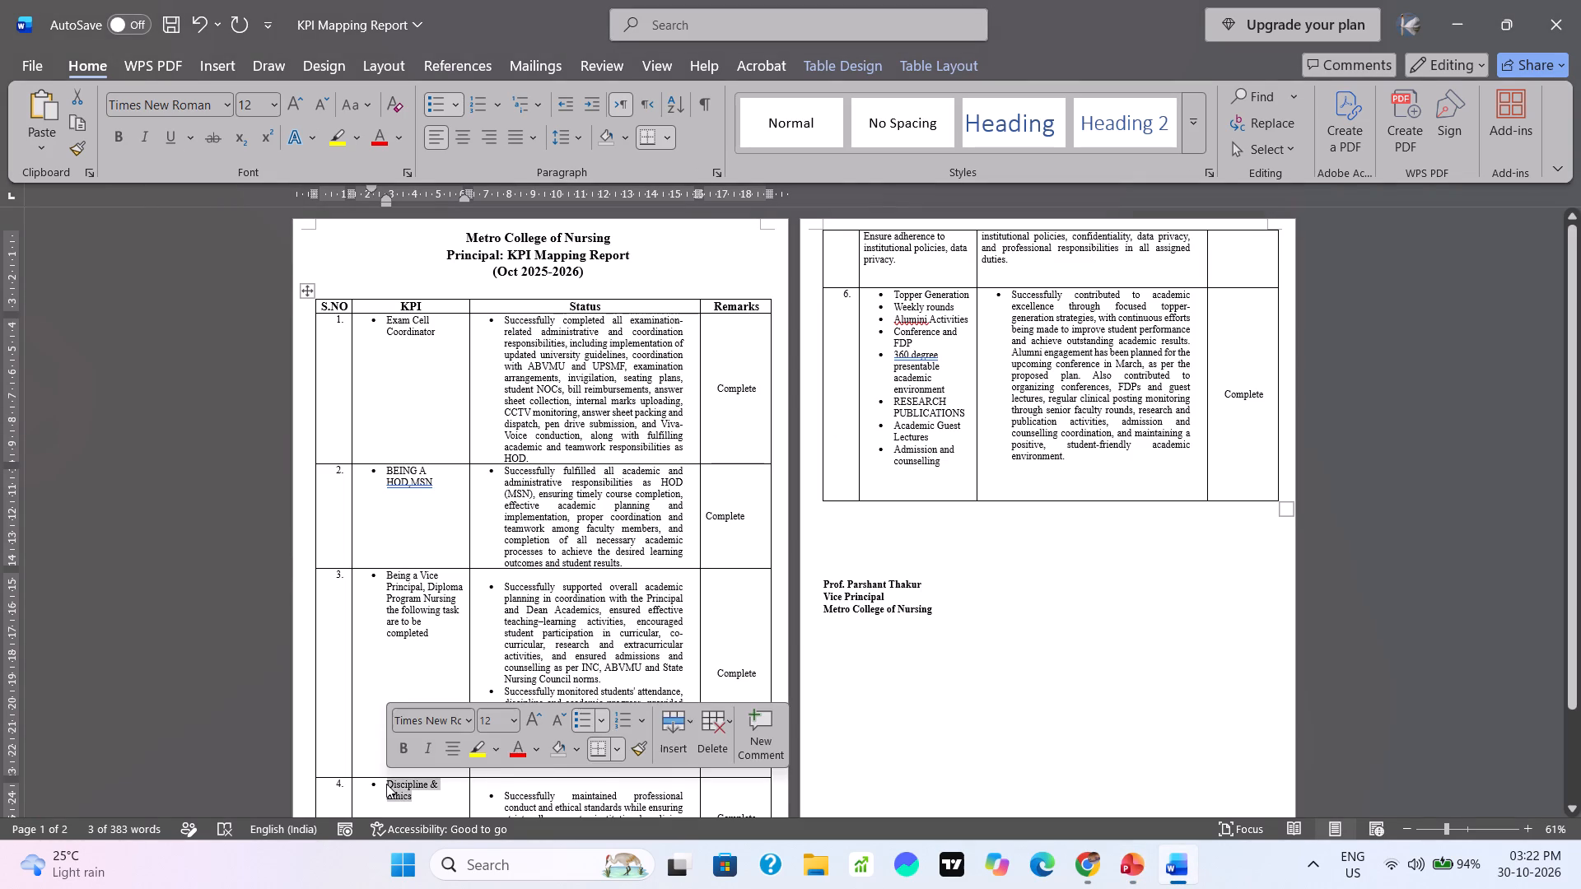
key("ctrl+c")
key("alt+Tab")
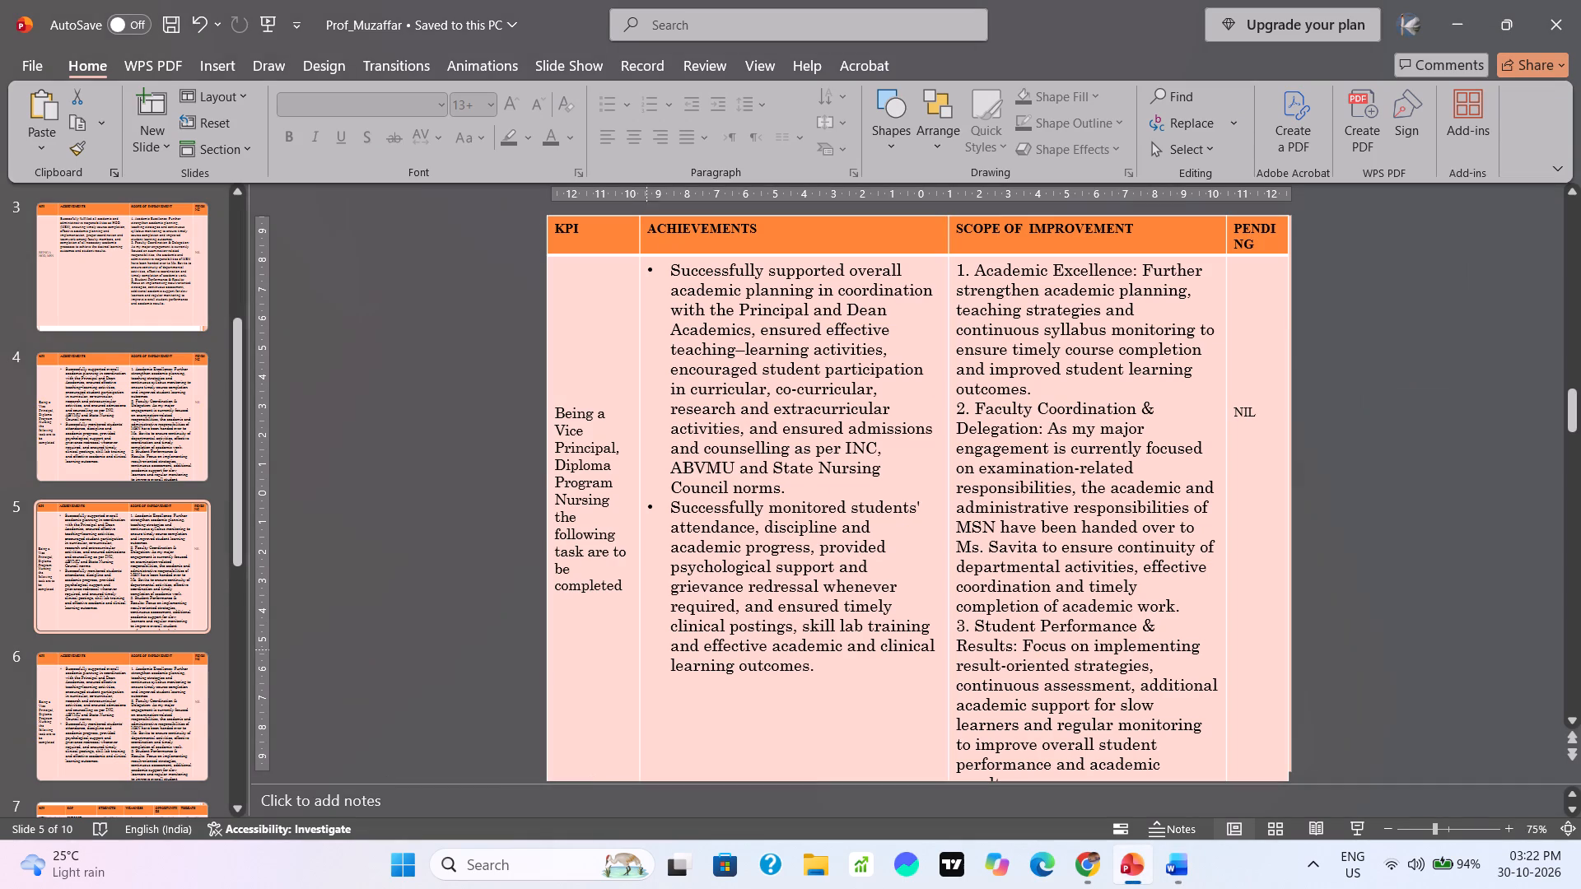
left_click_drag(625, 592, 540, 413)
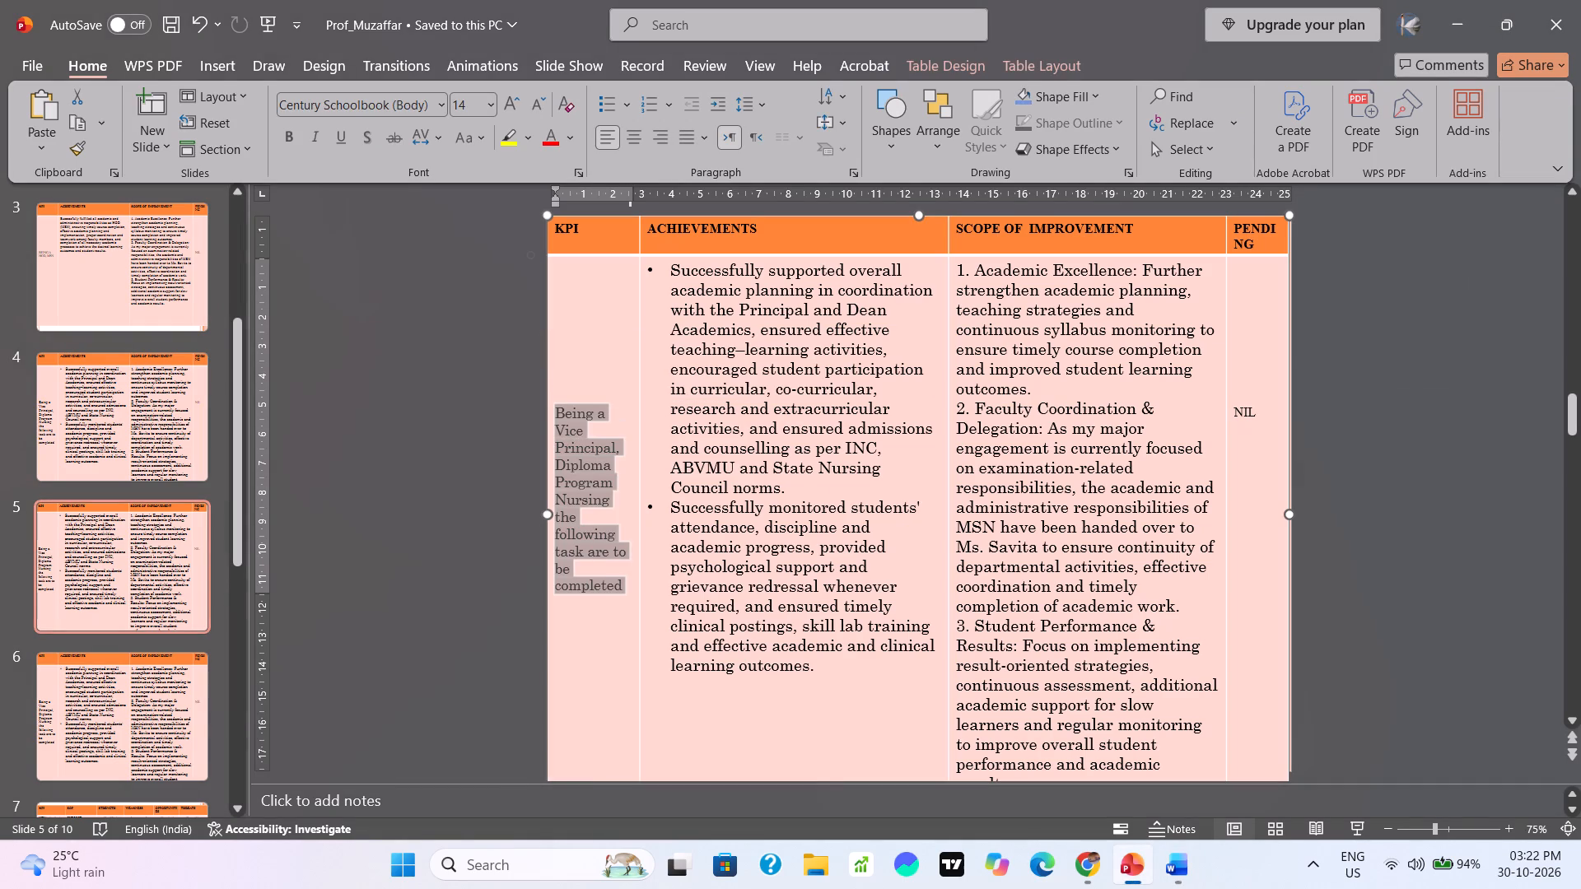
key("ctrl+v")
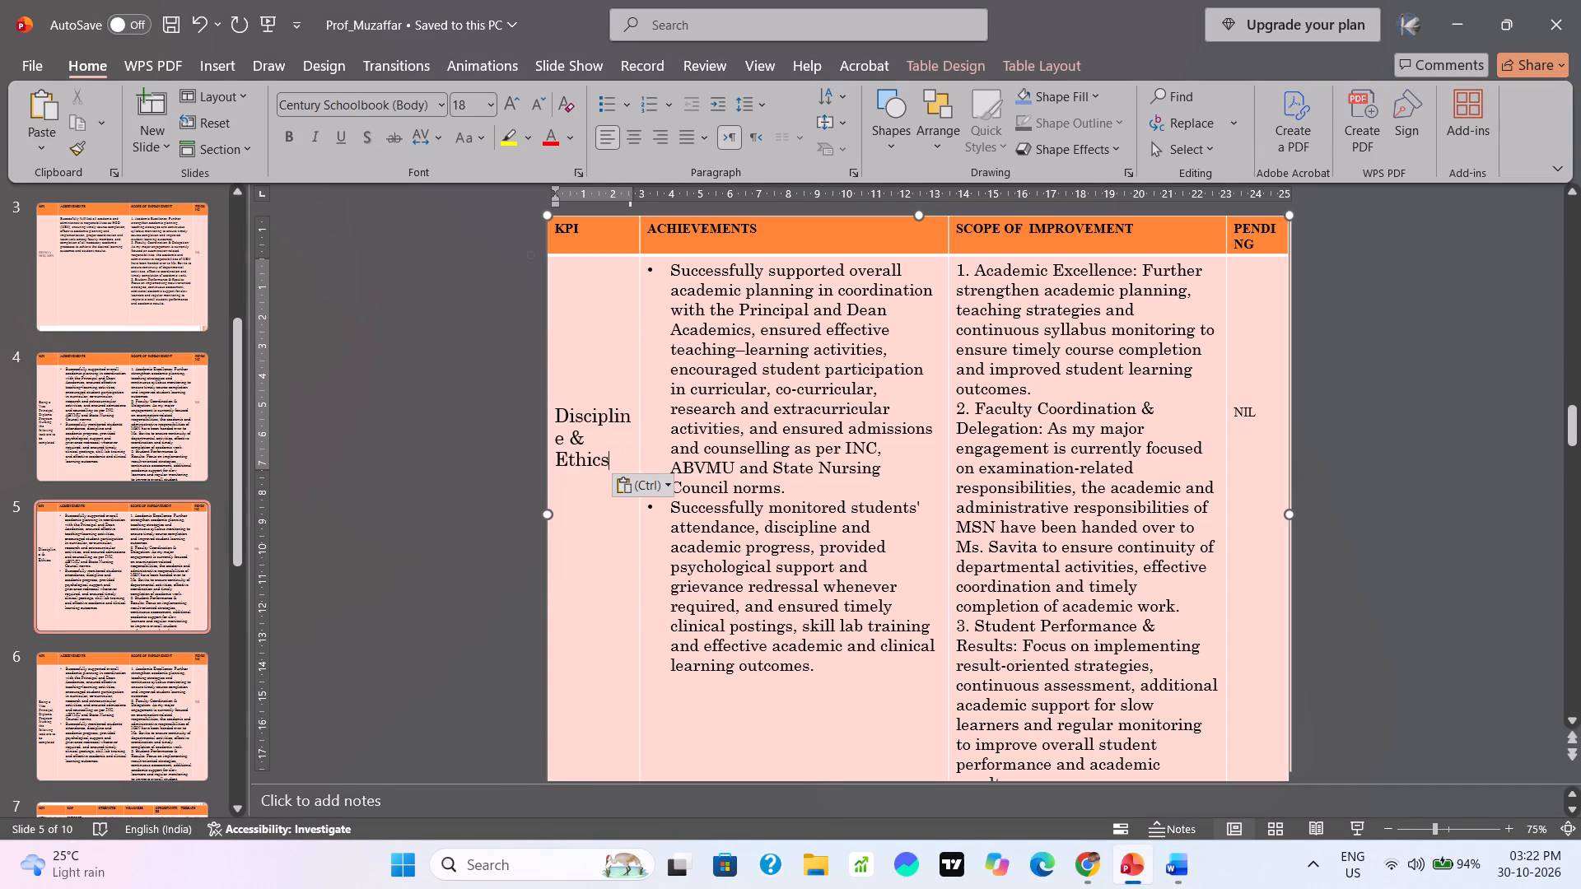
Replace the text in slide 5's Achievements cell with the Discipline & Ethics status paragraph copied from the KPI Mapping Report in Word.
key("alt+Tab")
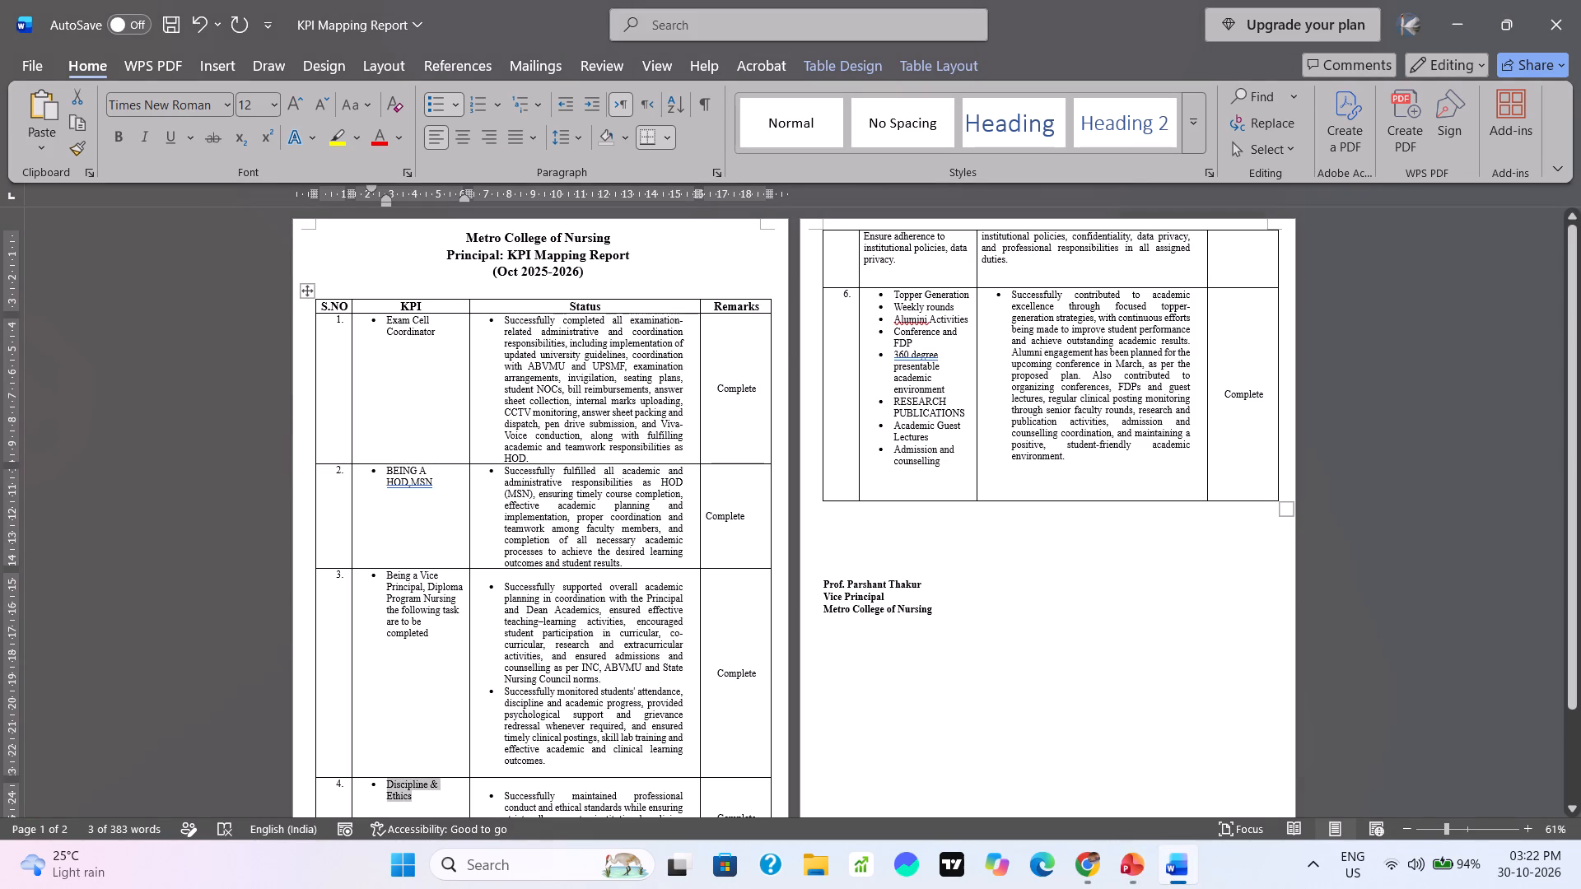
left_click_drag(497, 795, 642, 714)
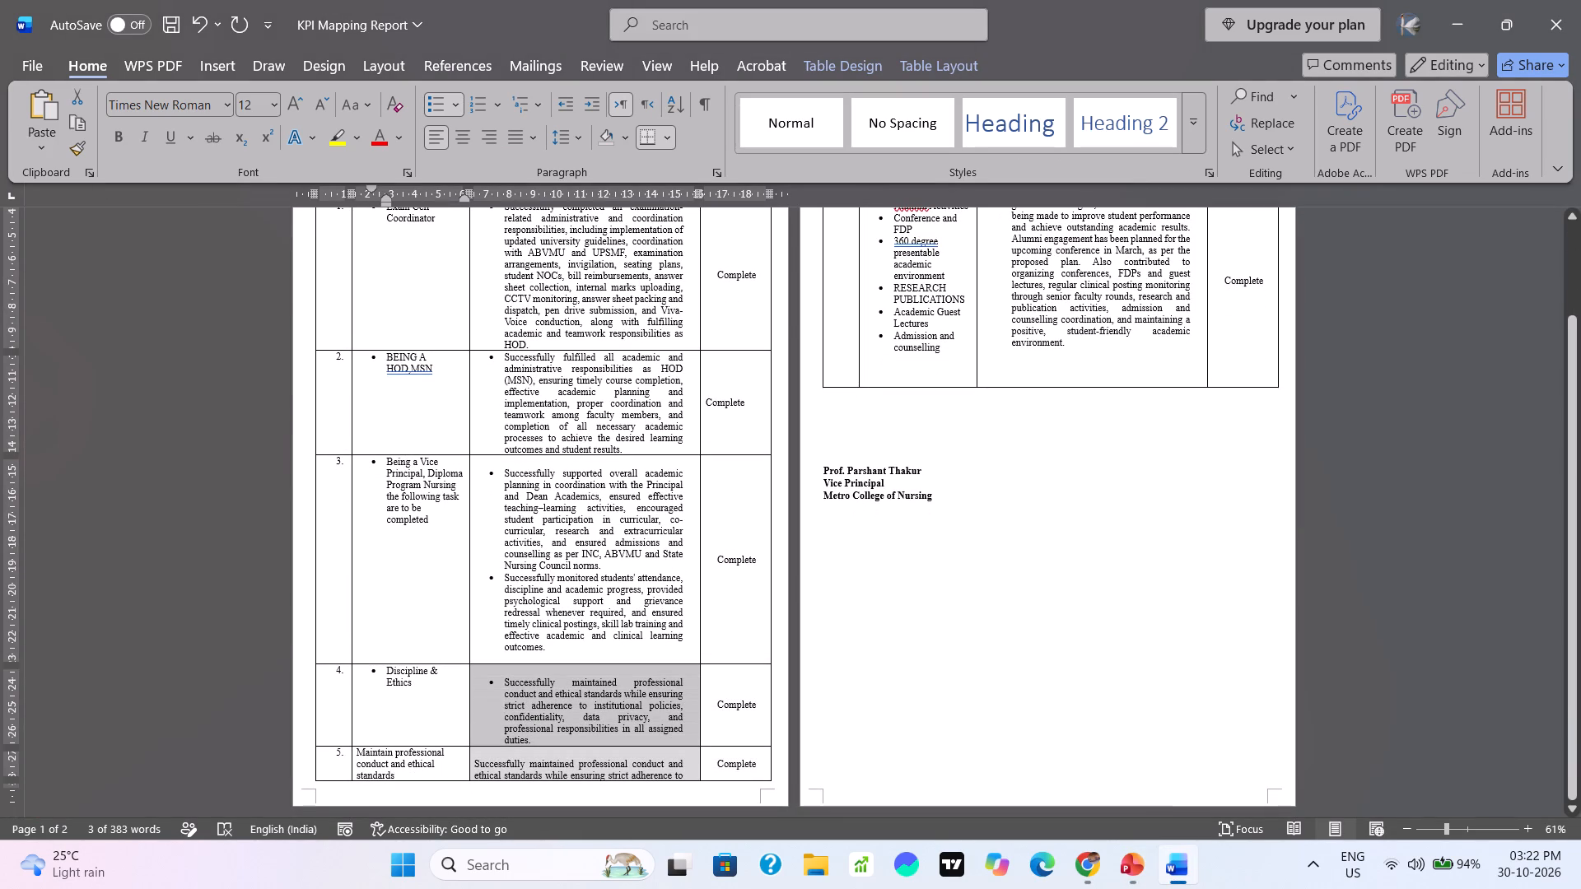
left_click_drag(642, 714, 537, 715)
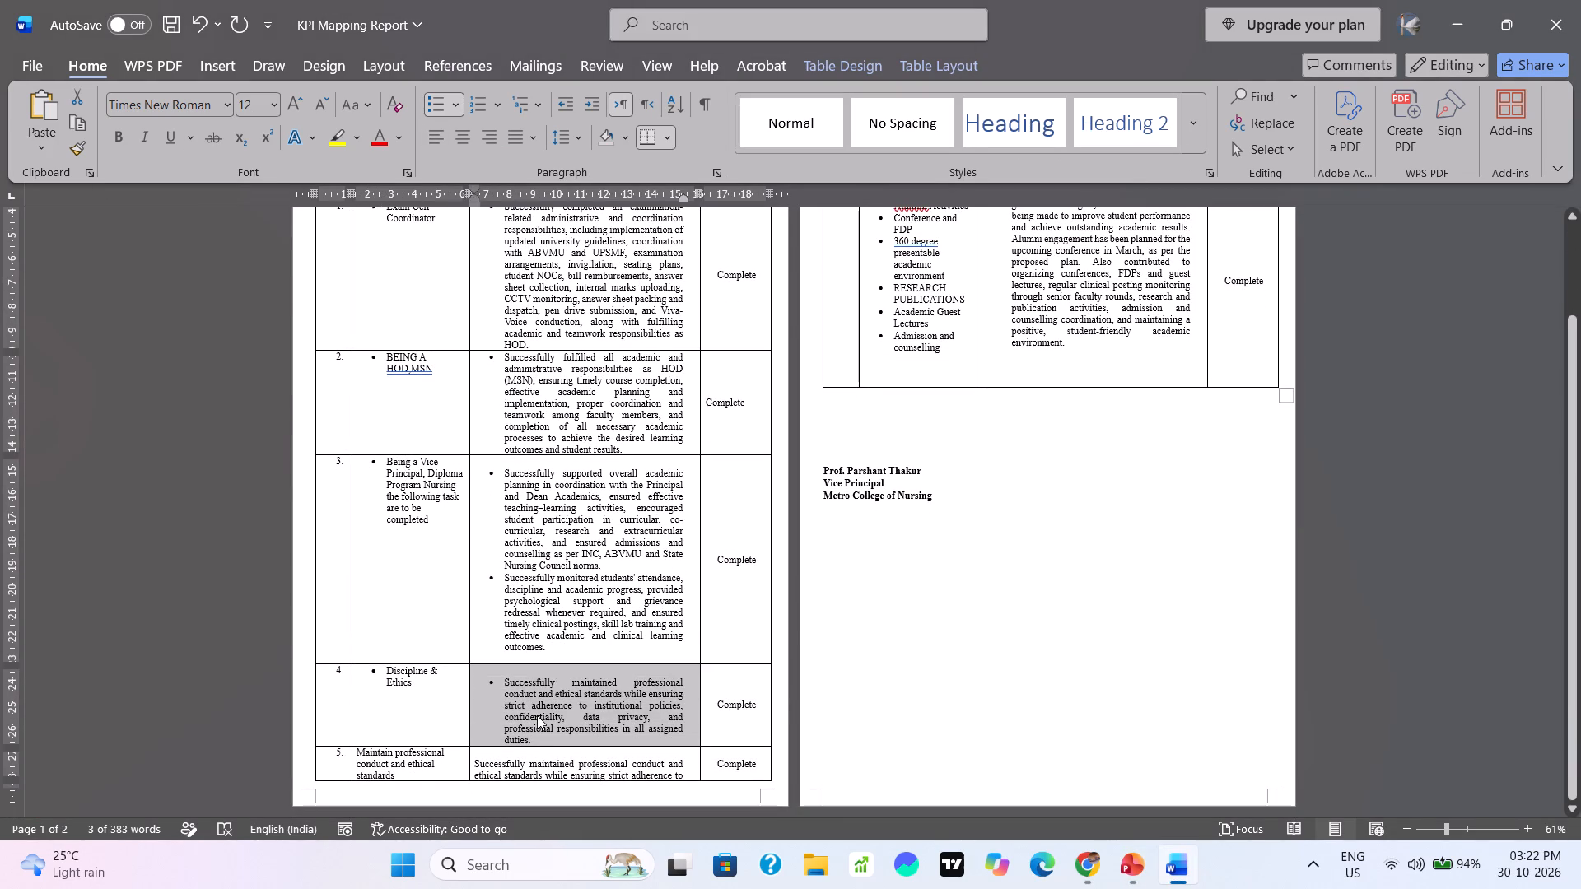
left_click(537, 715)
left_click_drag(500, 680, 530, 742)
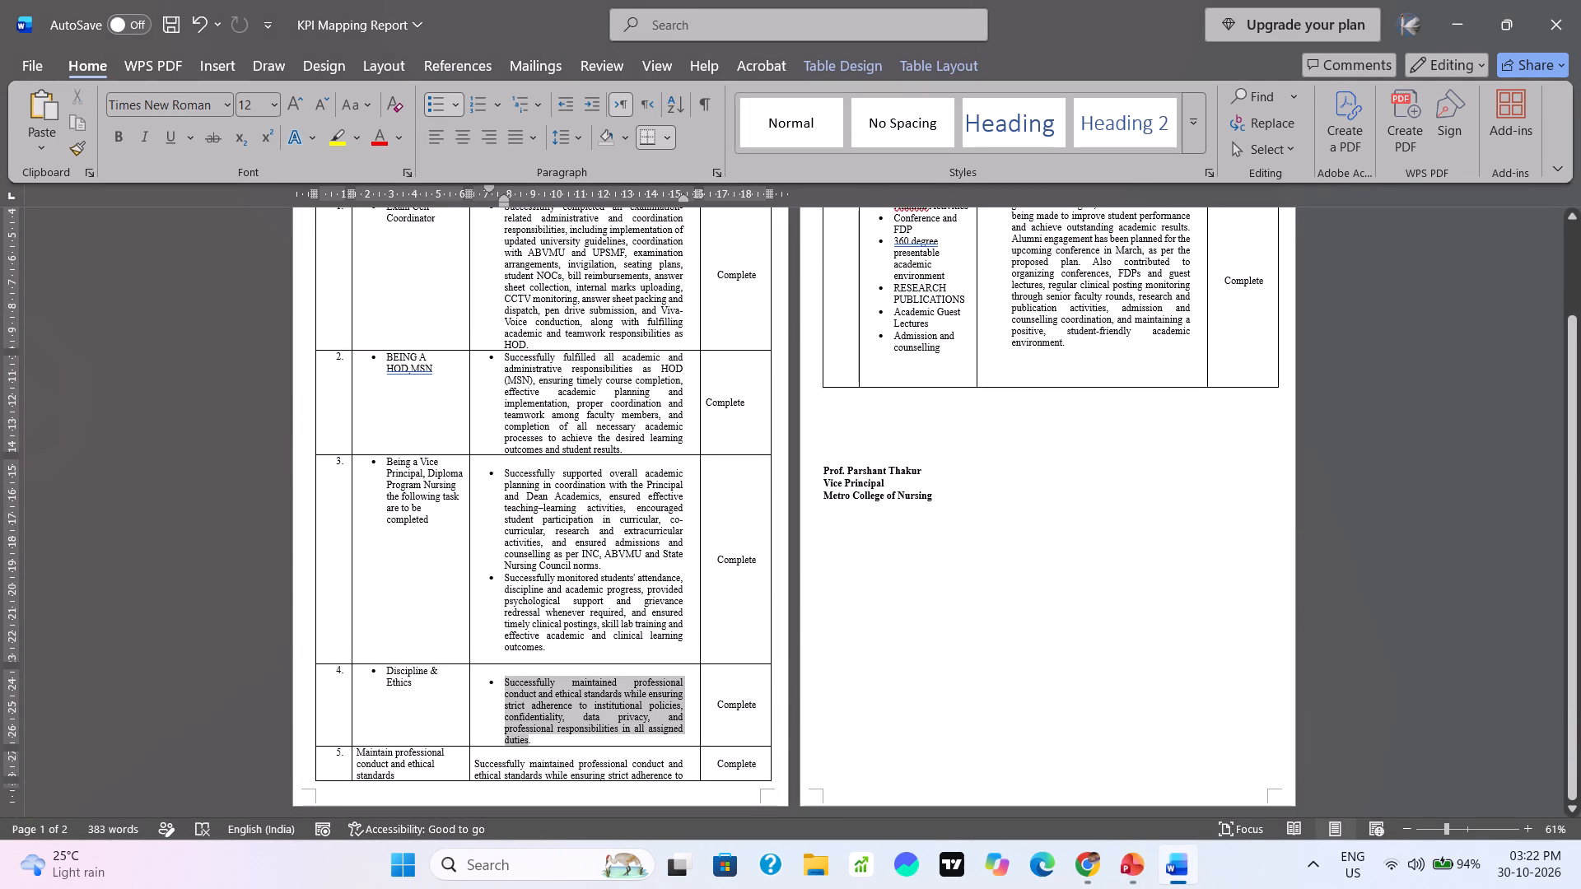
left_click_drag(530, 742, 533, 738)
key("ctrl+c")
key("alt+Tab")
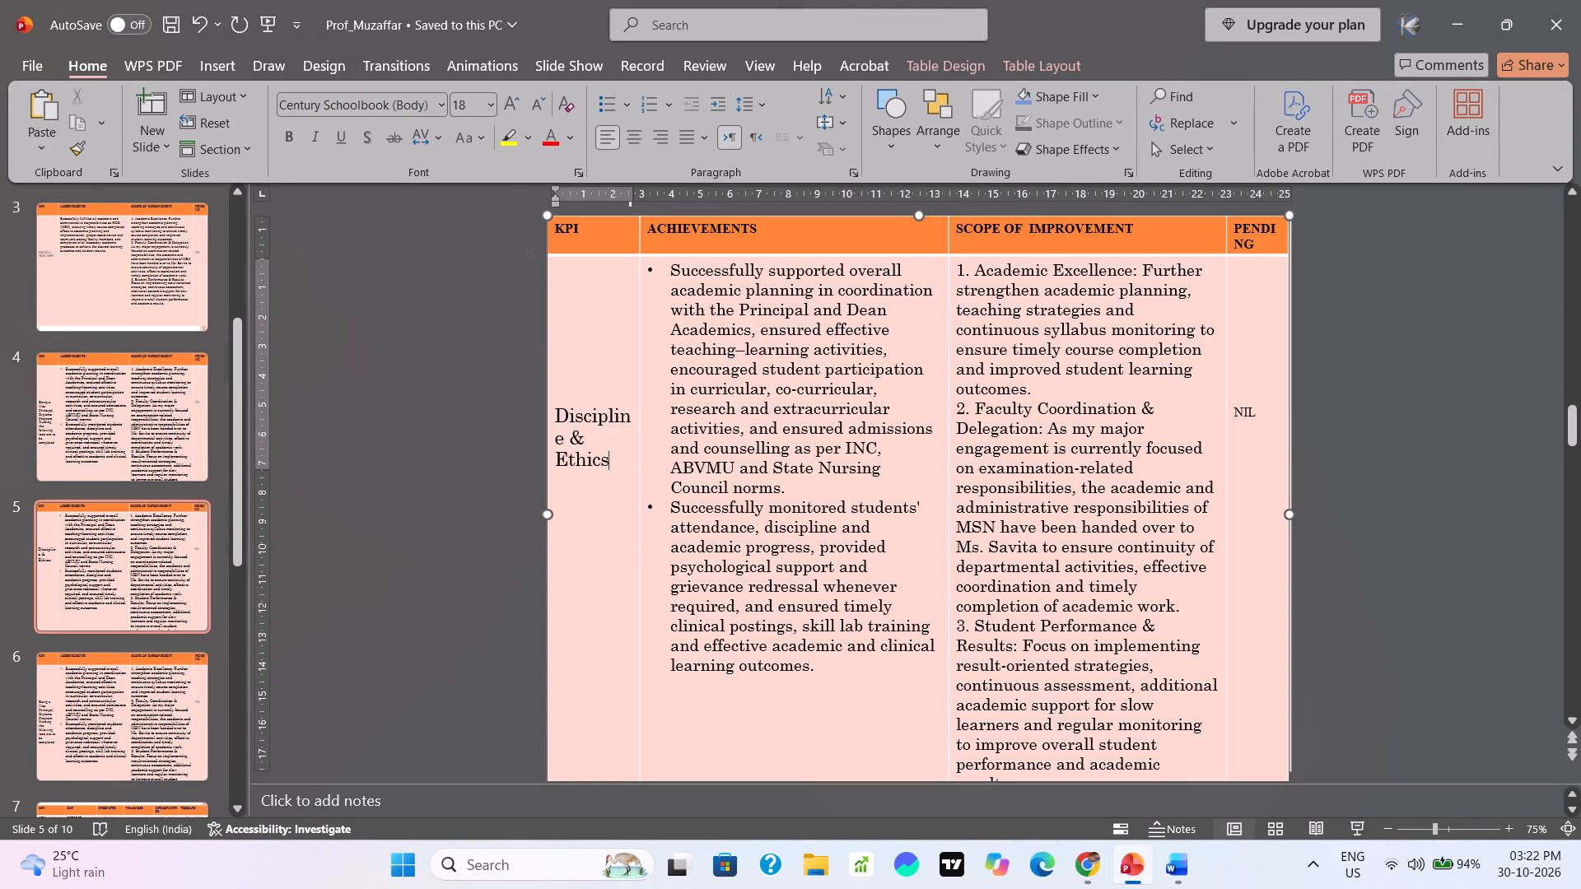
left_click_drag(824, 673, 695, 309)
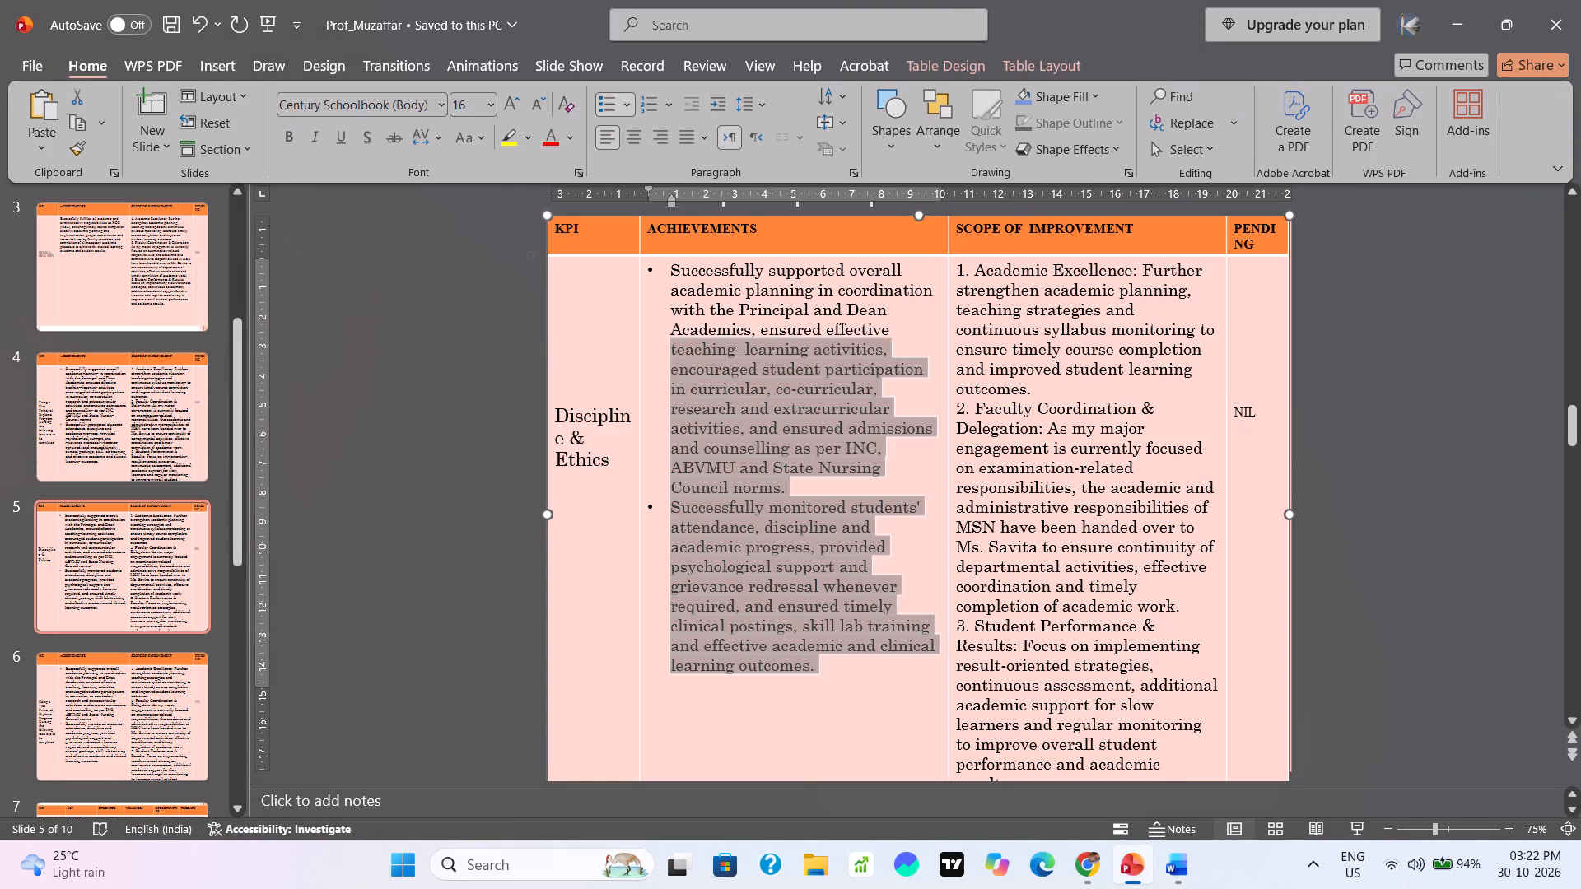
left_click_drag(695, 309, 685, 286)
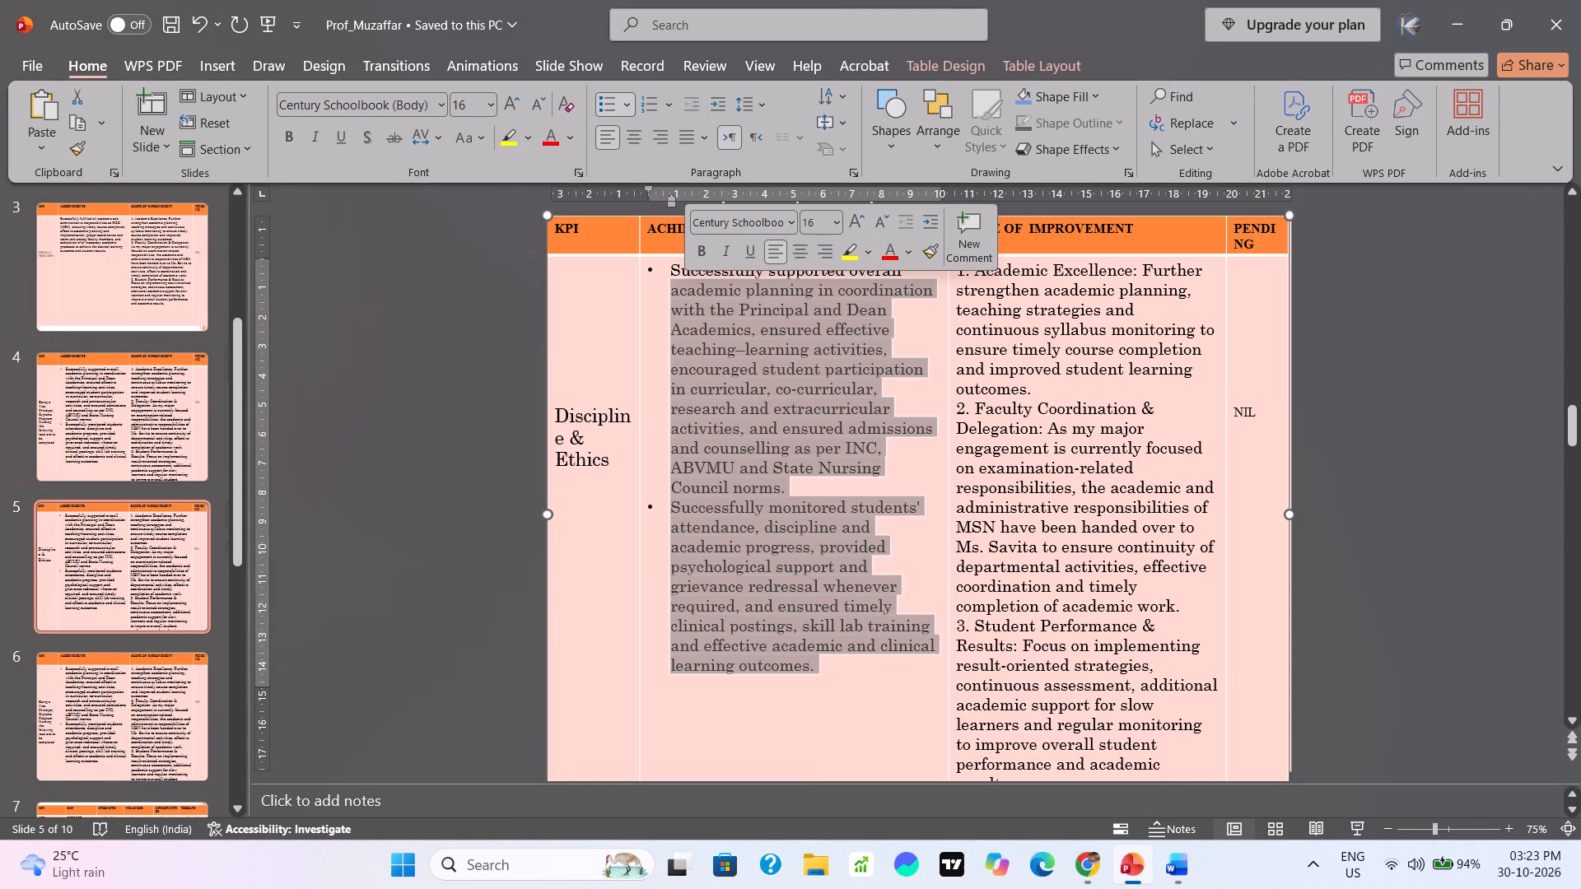
key("shift+Up")
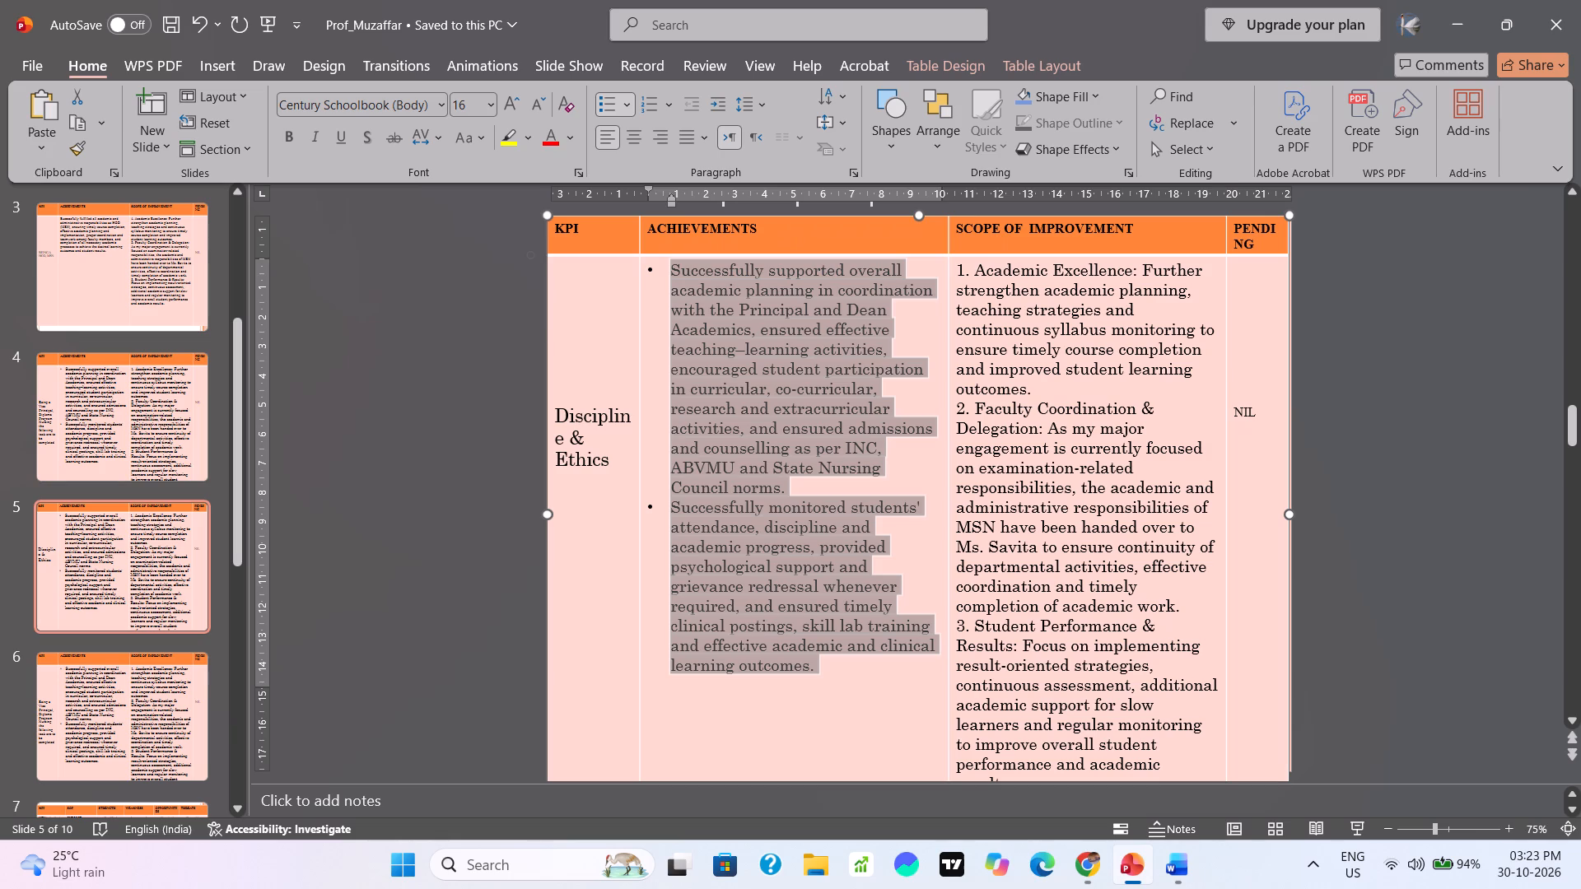
key("BackSpace")
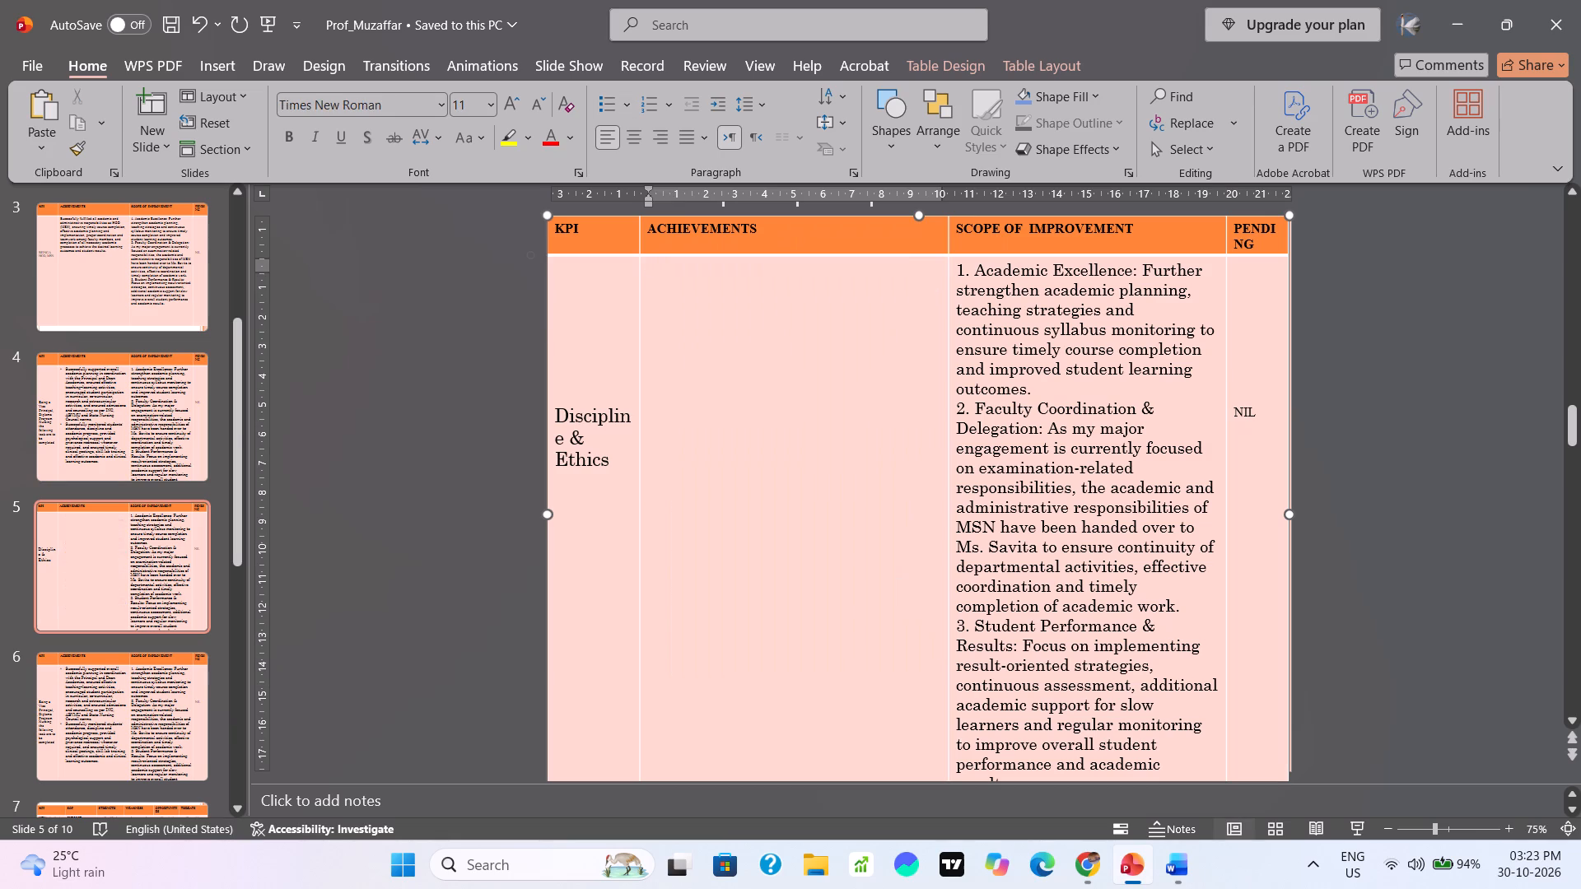
key("ctrl+v")
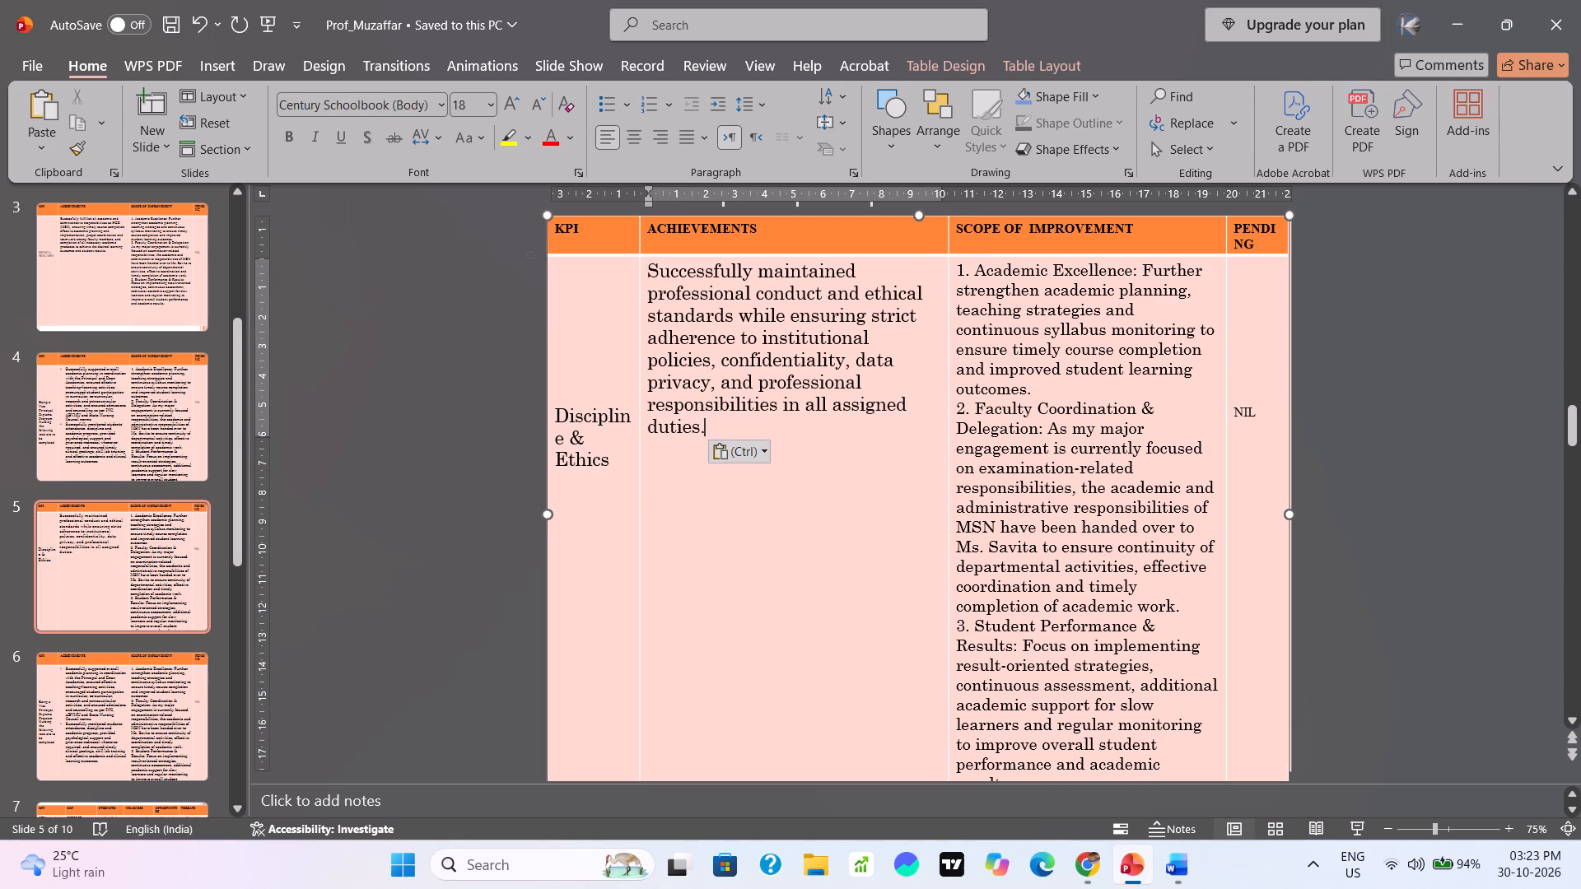
Format the new Achievements paragraph on slide 5 as a bullet point.
left_click(652, 268)
left_click(599, 111)
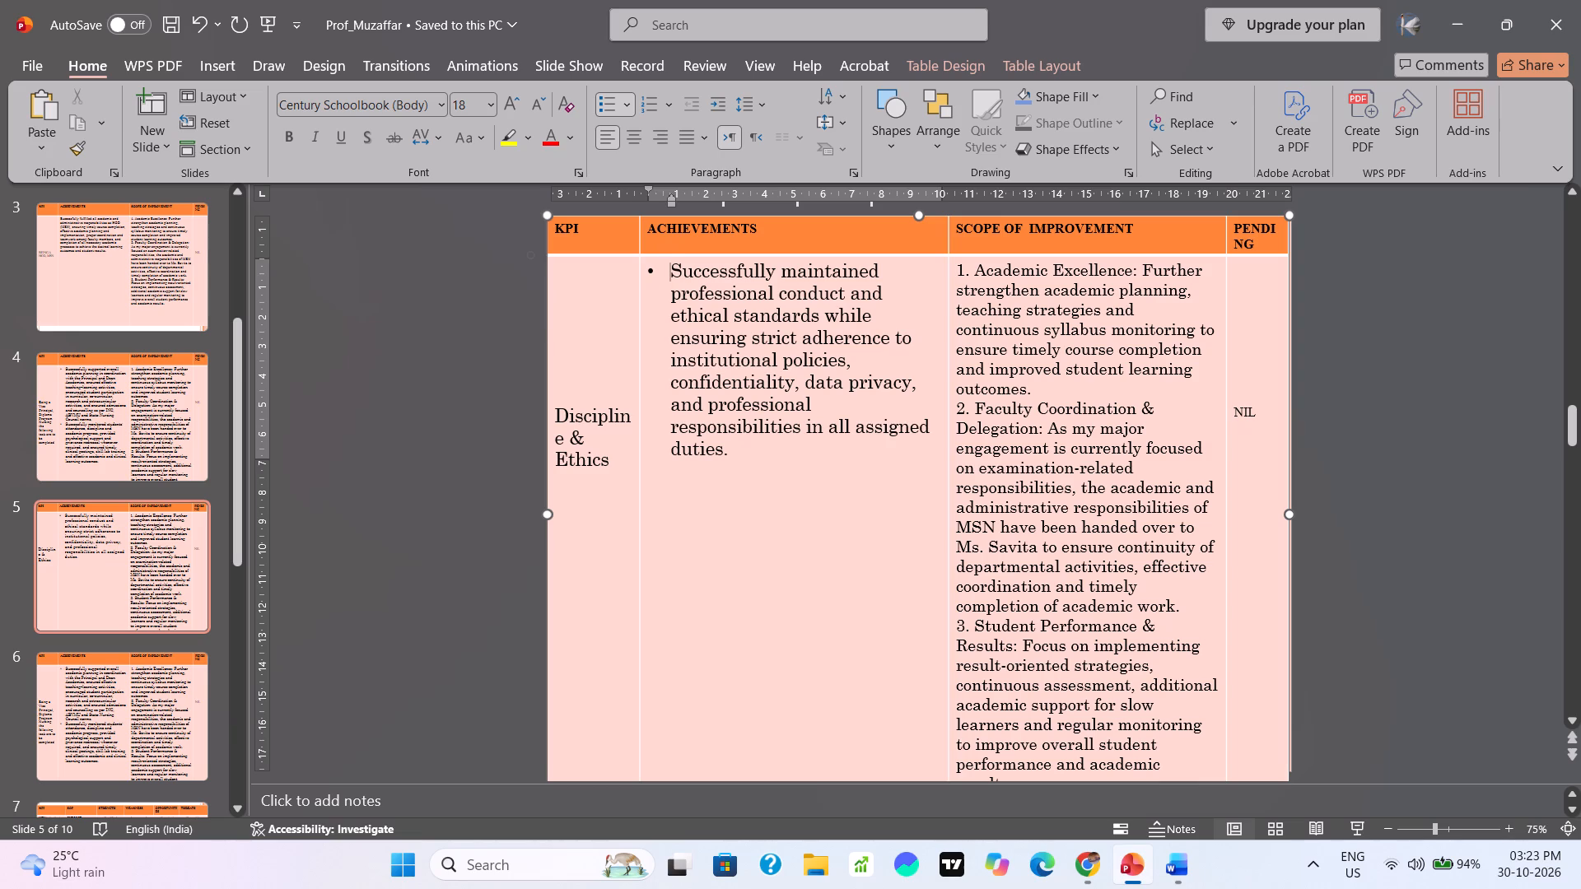
Delete all the old text from the Scope of Improvement cell on slide 5.
left_click_drag(958, 269, 1074, 716)
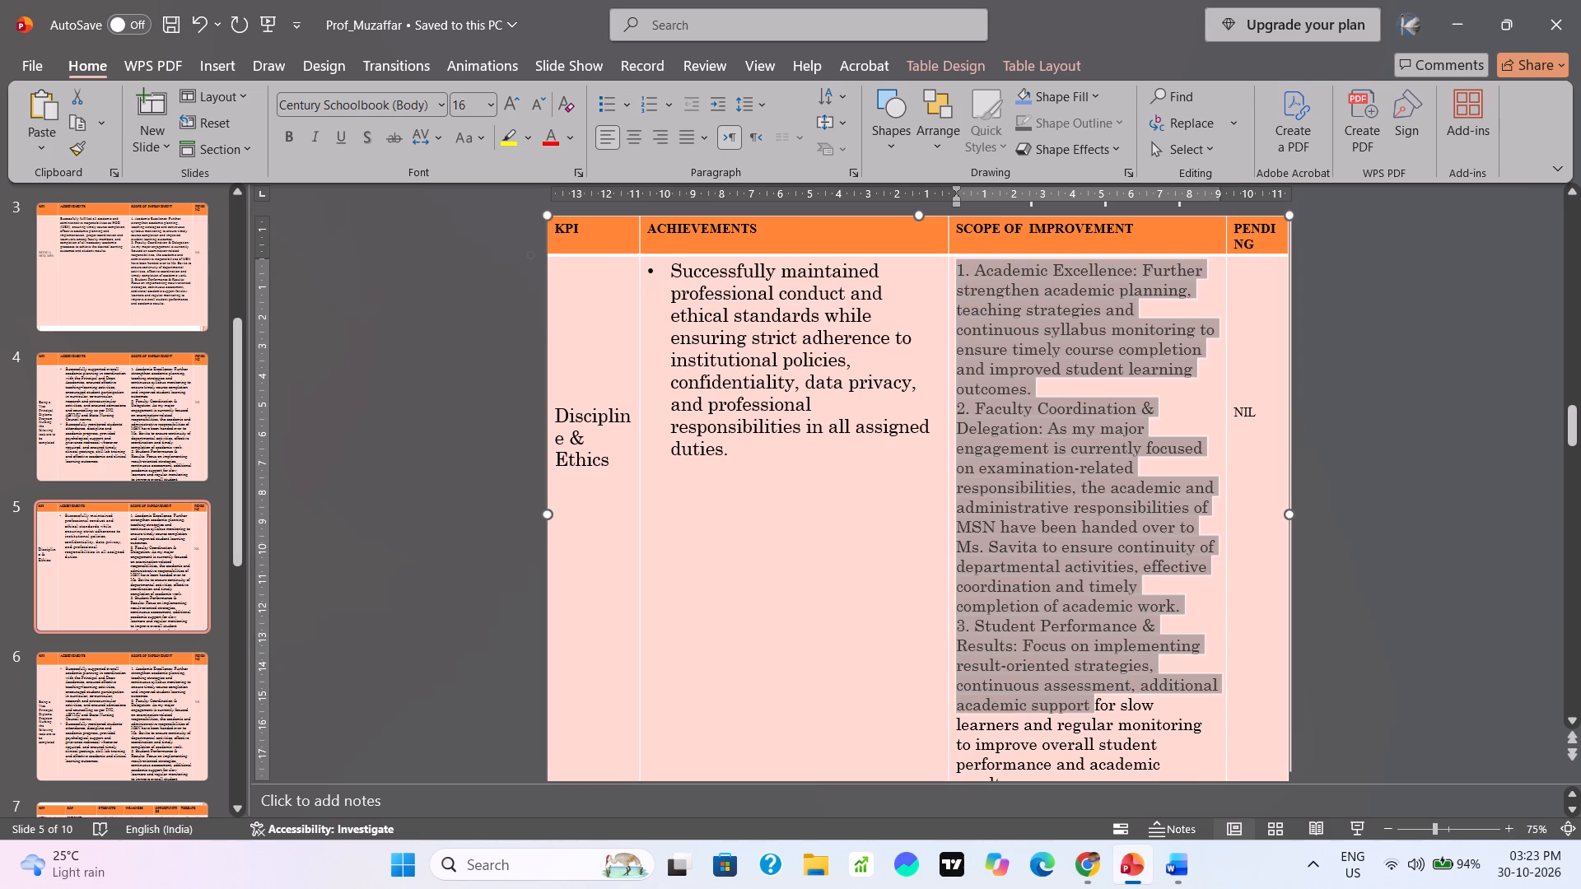
left_click_drag(1074, 716, 1078, 737)
key("Delete")
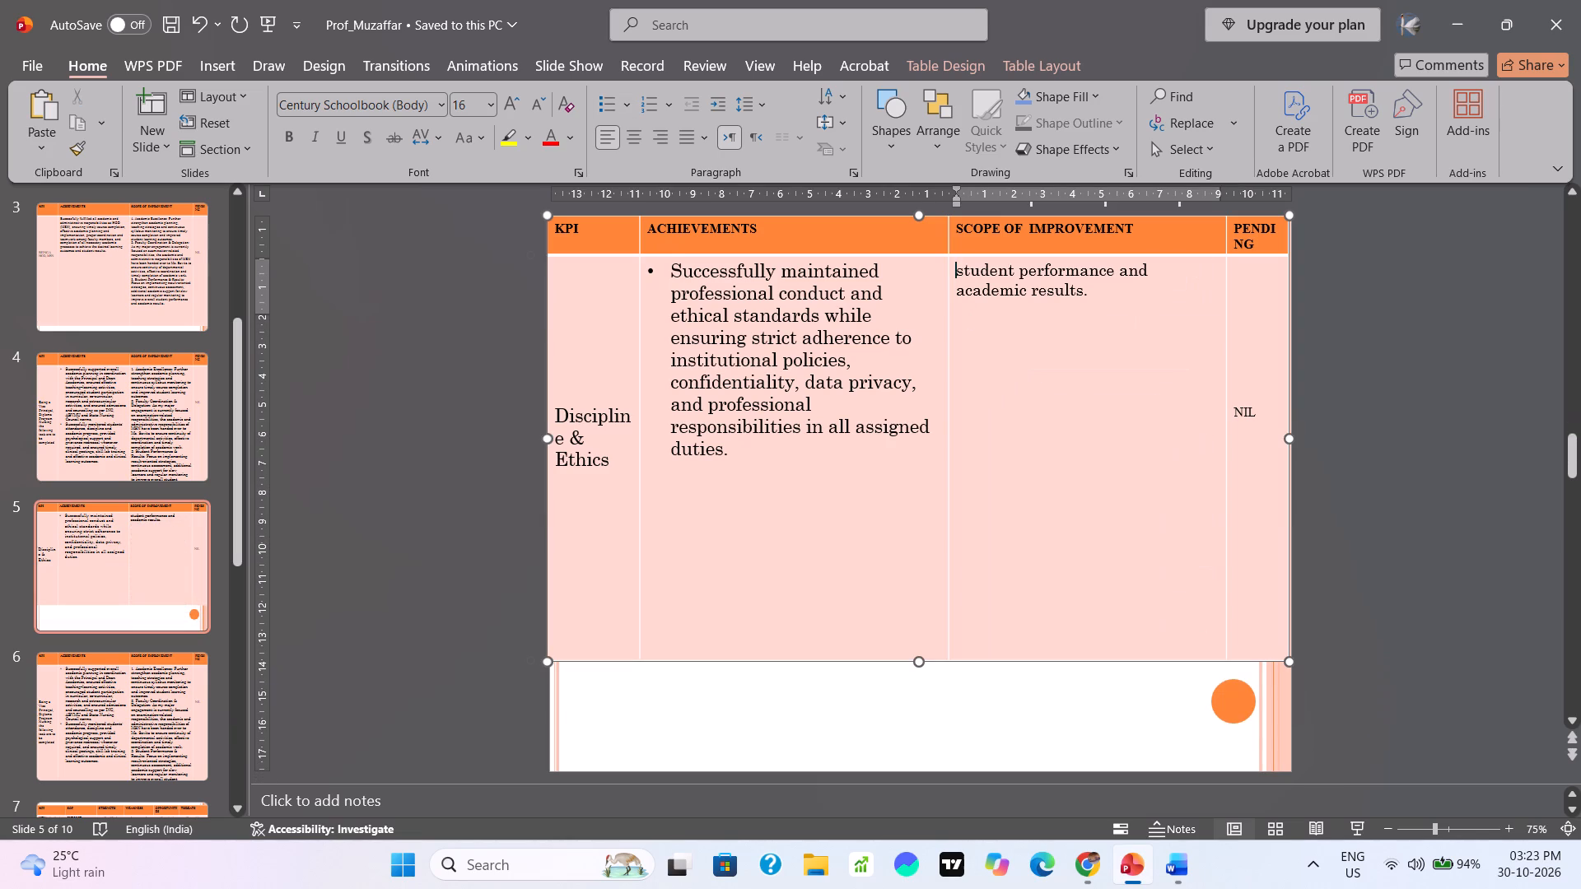
left_click_drag(1092, 293, 973, 279)
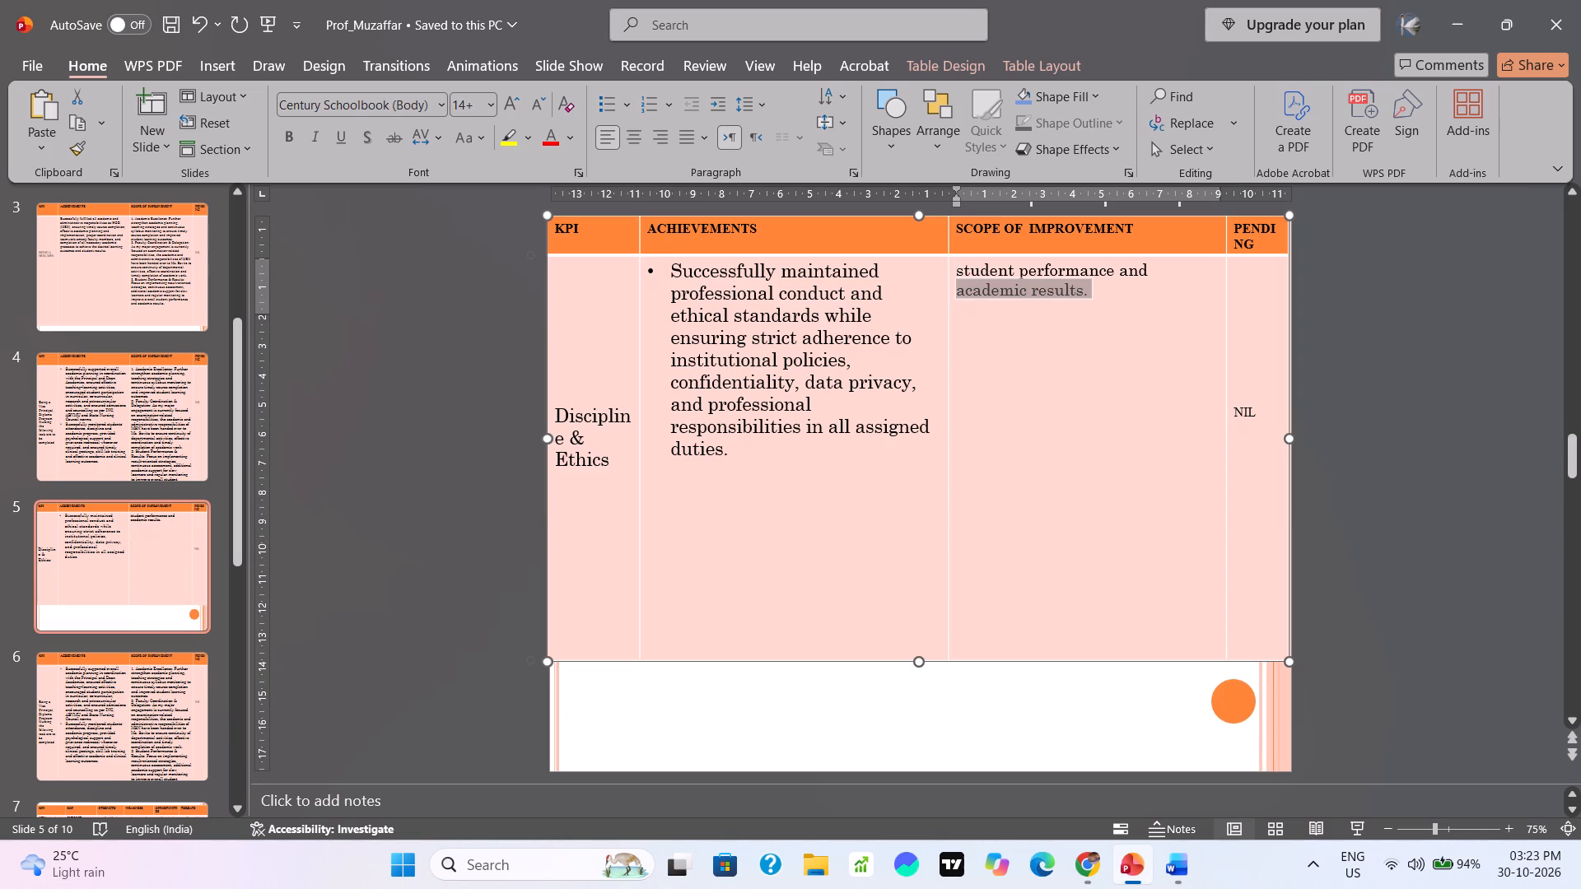
left_click_drag(973, 279, 965, 275)
key("Delete")
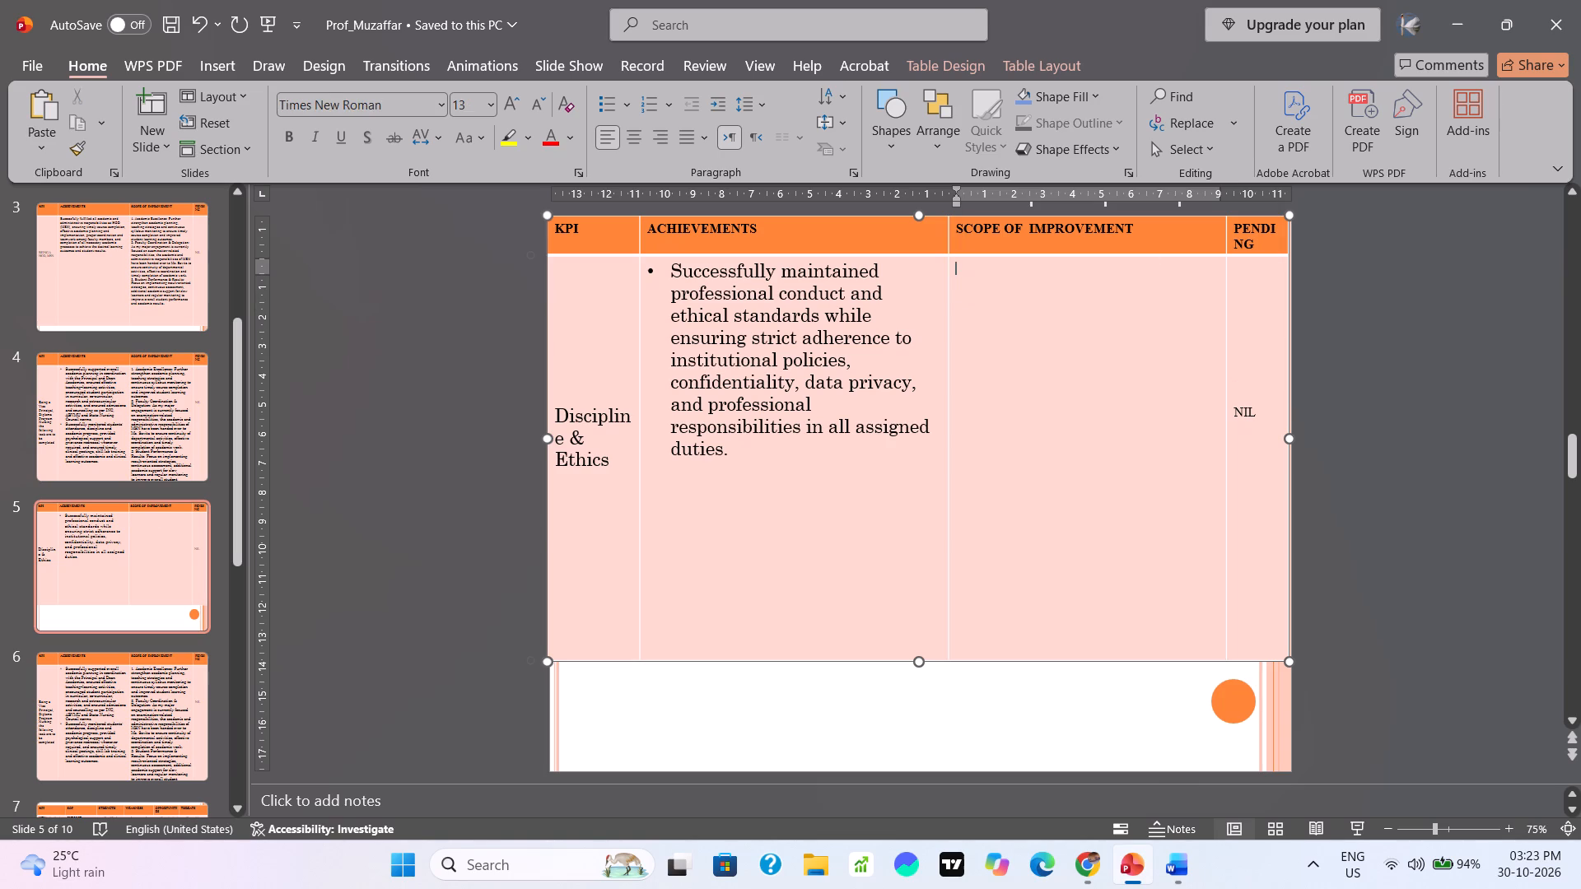
Stretch the table on slide 5 down to the slide's bottom edge.
left_click_drag(921, 659, 929, 742)
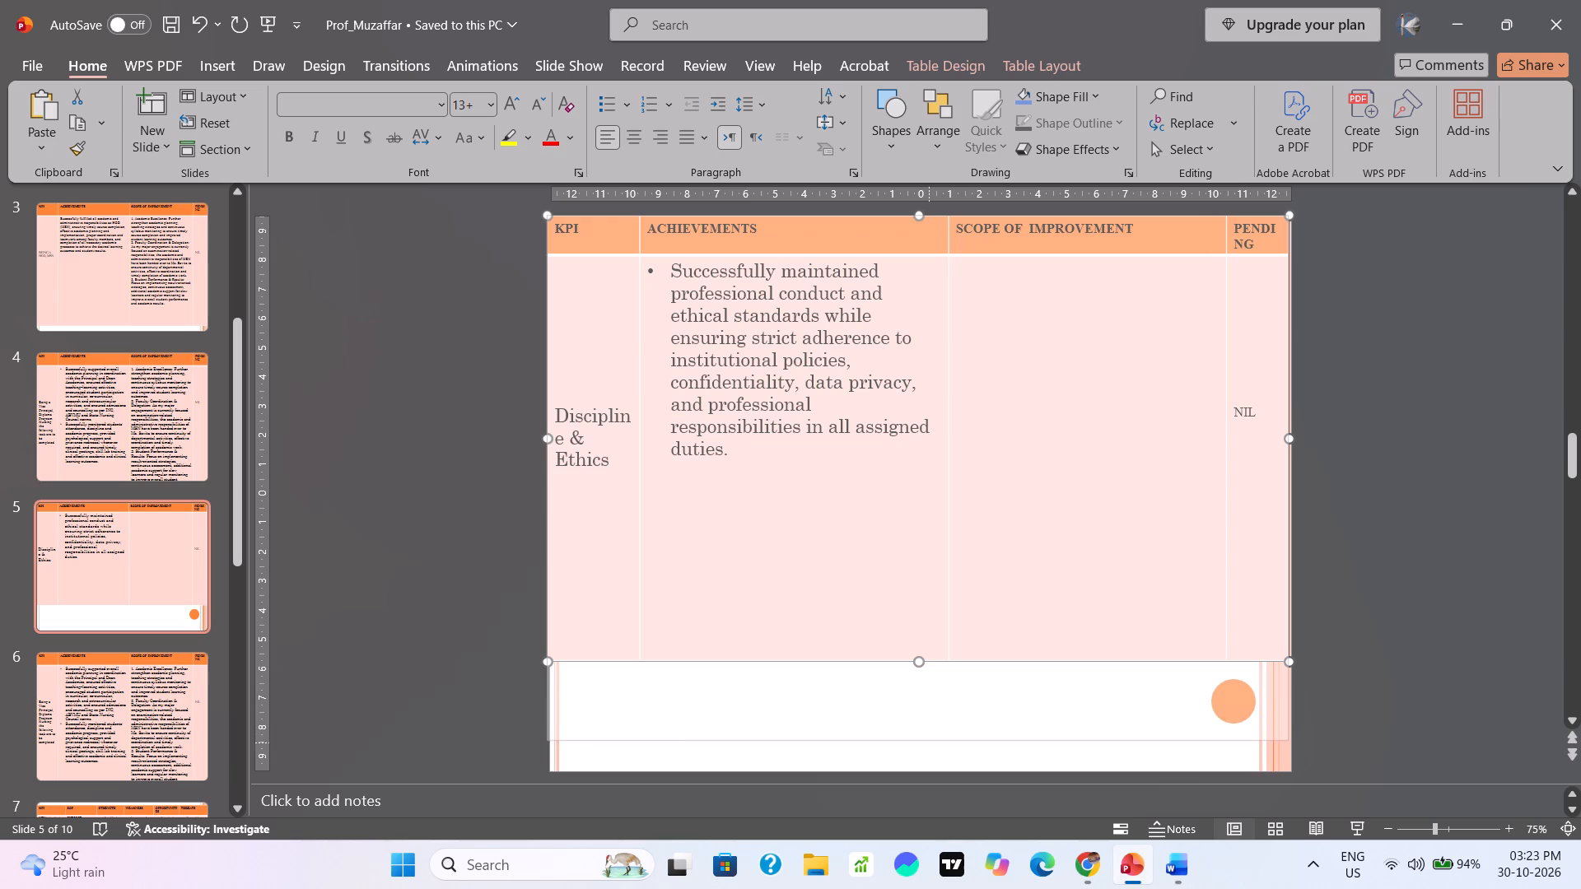
left_click_drag(929, 742, 934, 767)
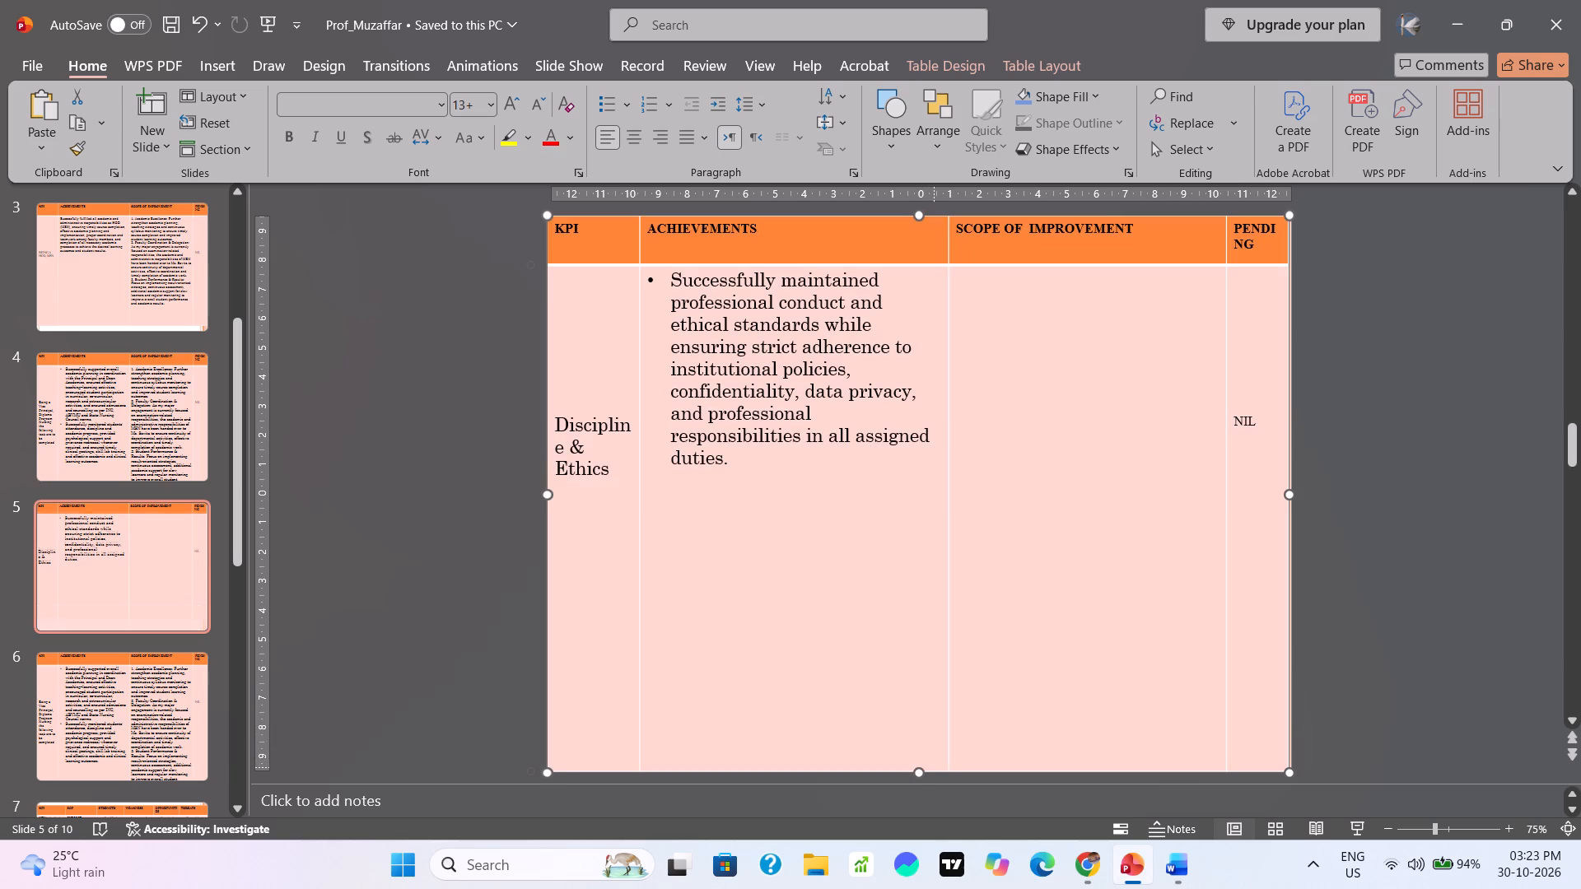
left_click(1056, 514)
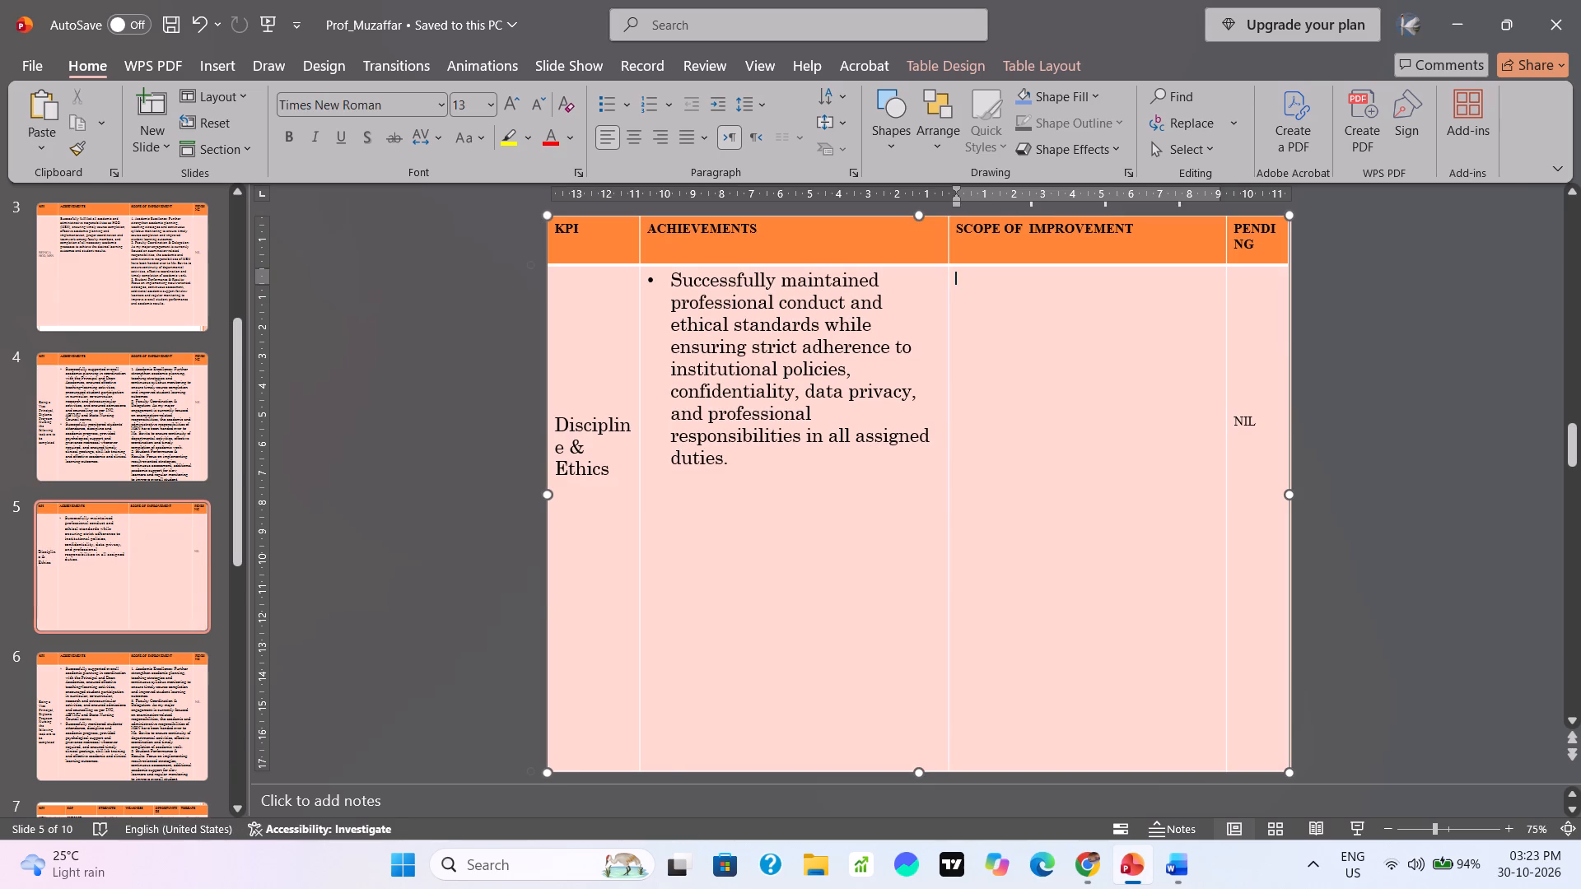
key("alt+Tab")
key("alt+Tab")
key("alt+Tab")
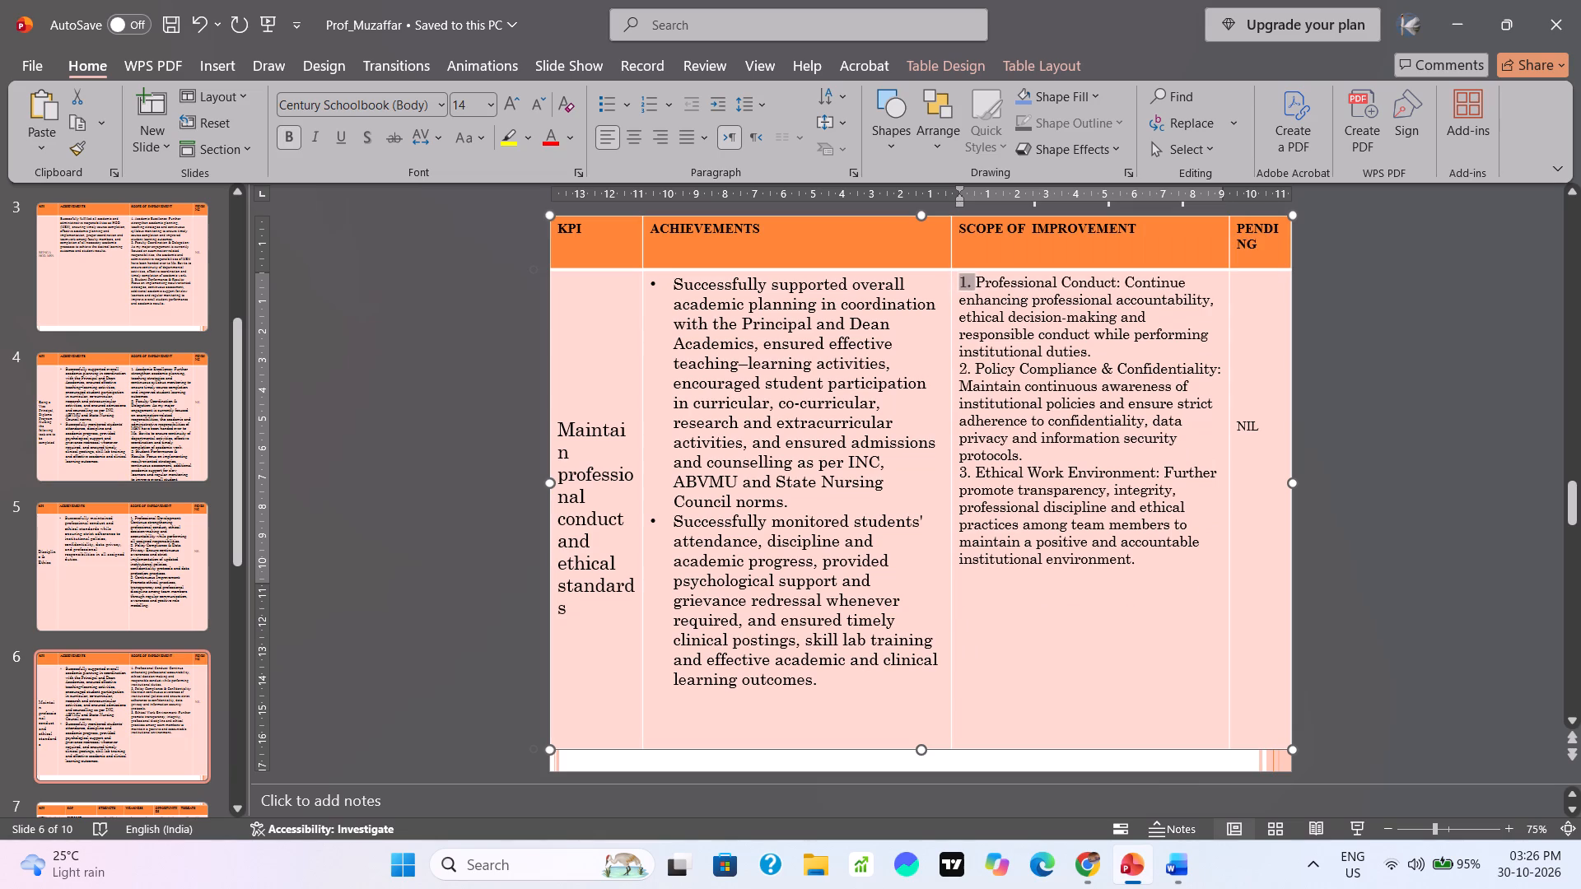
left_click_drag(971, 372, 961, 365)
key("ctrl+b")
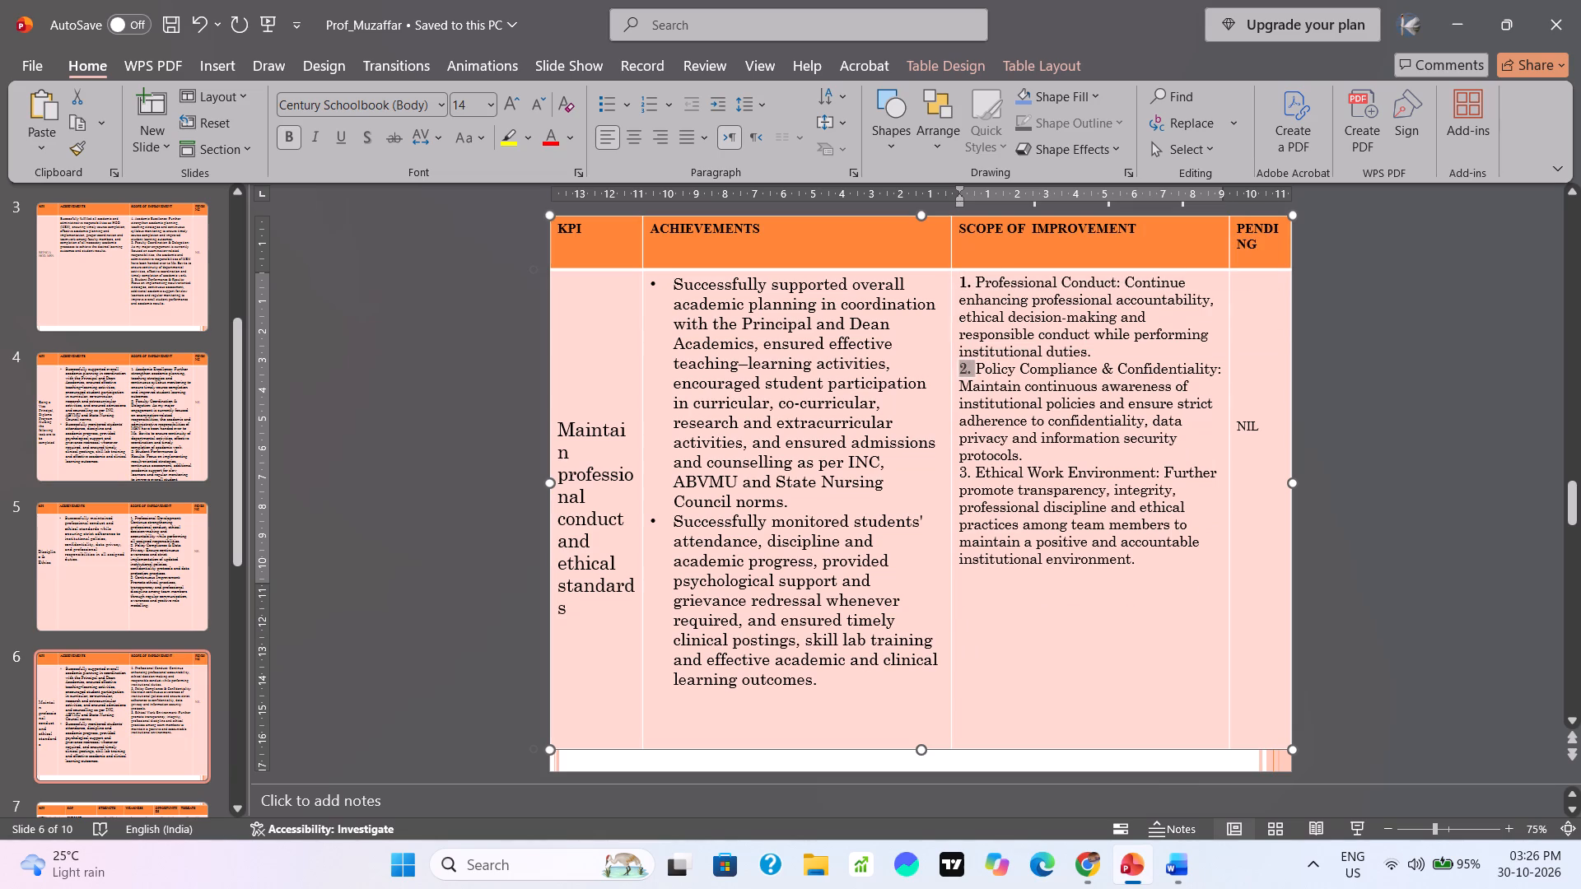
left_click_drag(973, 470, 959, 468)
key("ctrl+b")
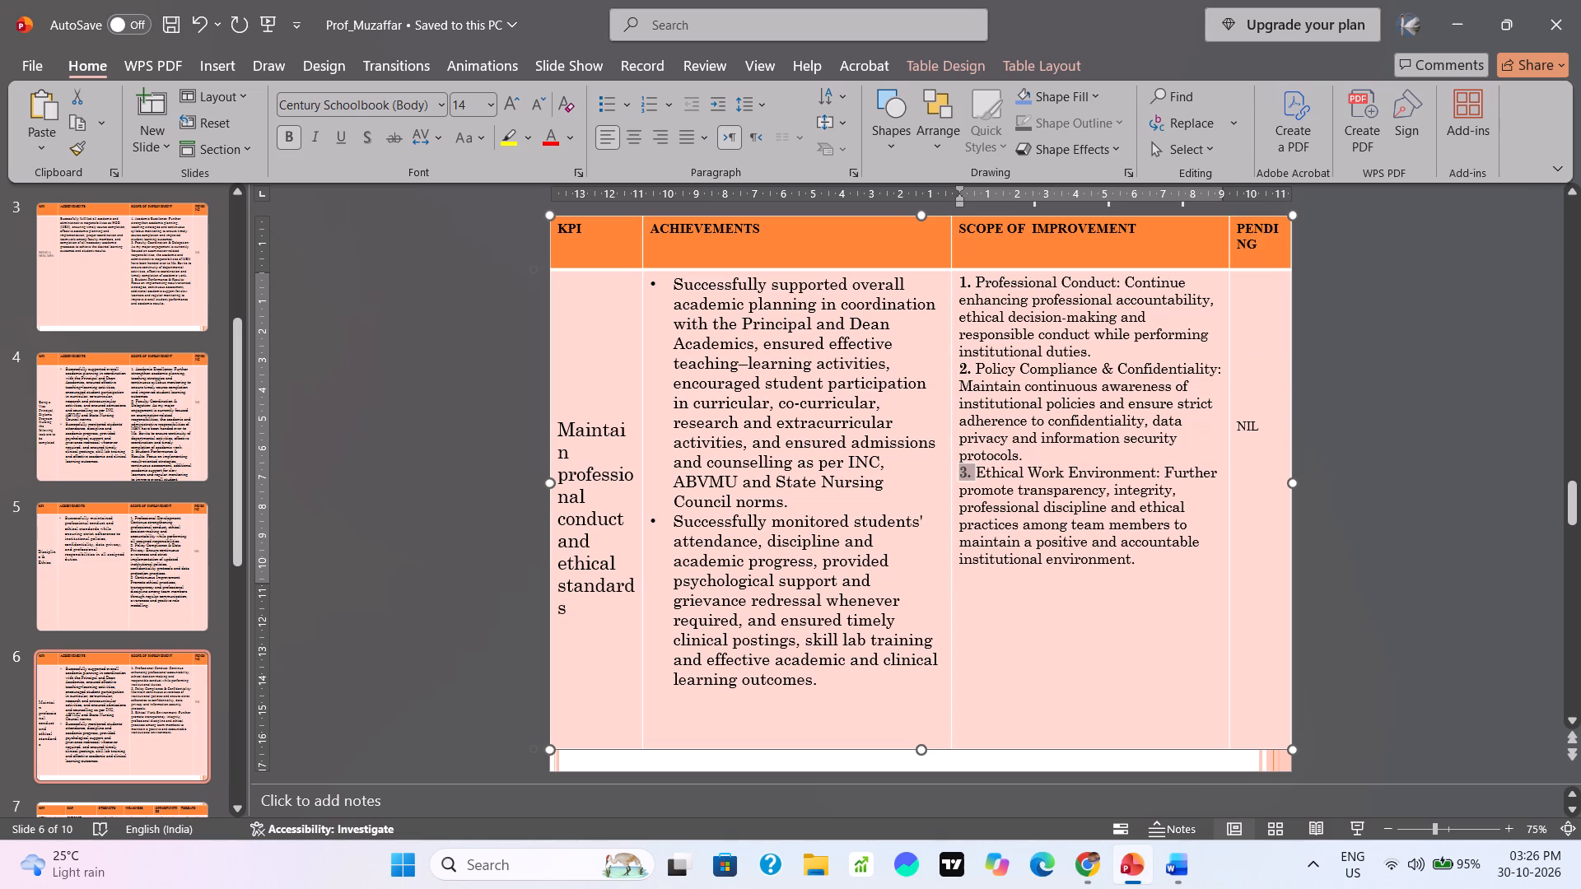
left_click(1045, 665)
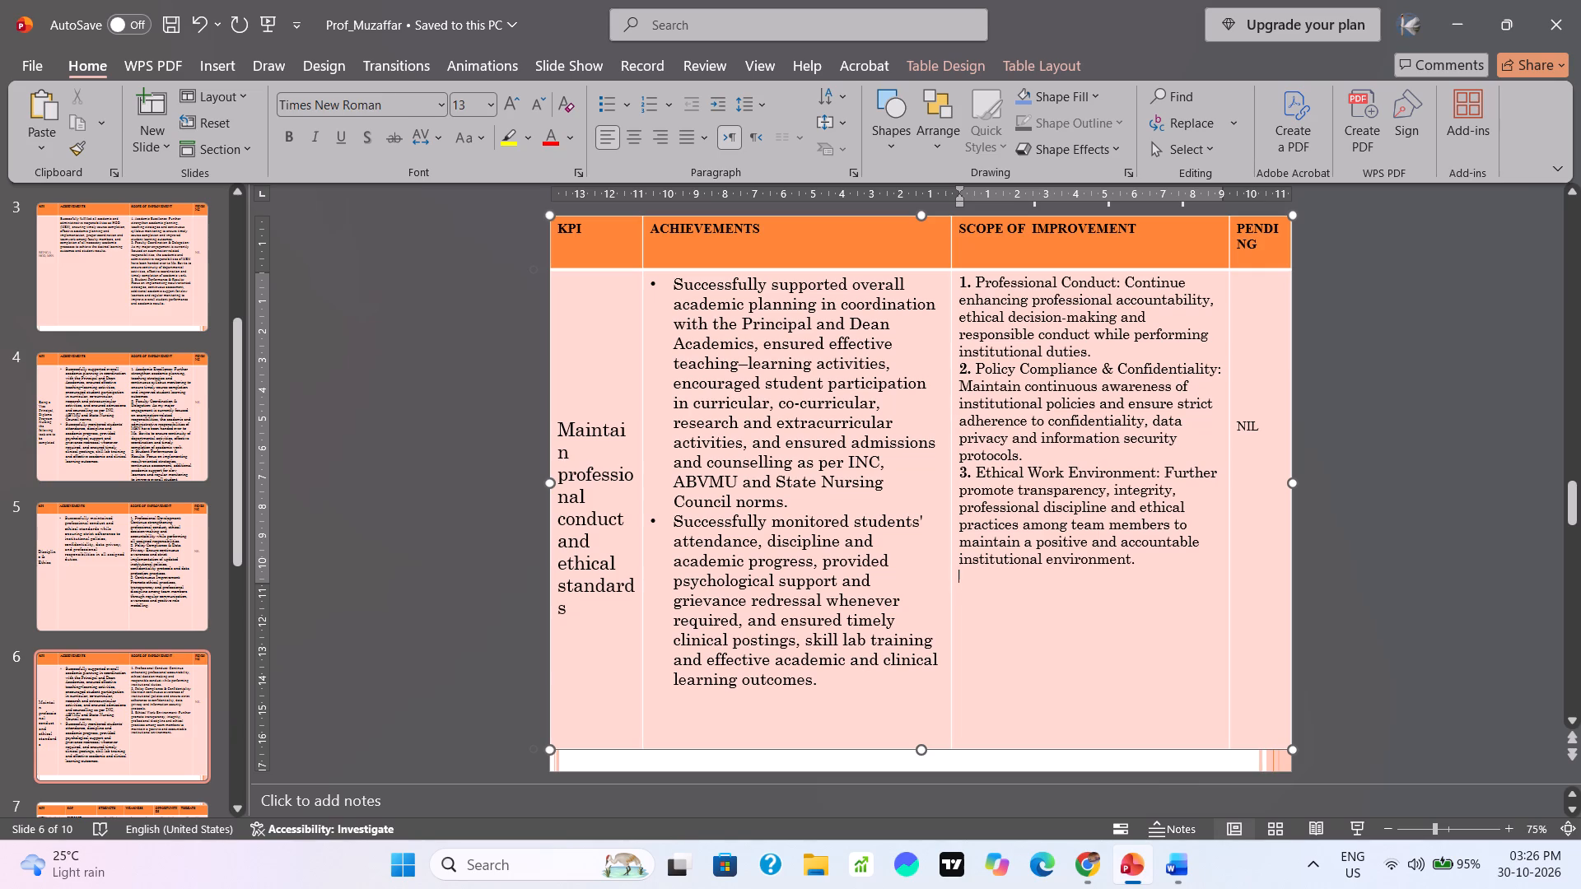
Increase the font size of all three points in slide 6's Scope of Improvement cell to 16.
left_click_drag(1148, 565, 981, 360)
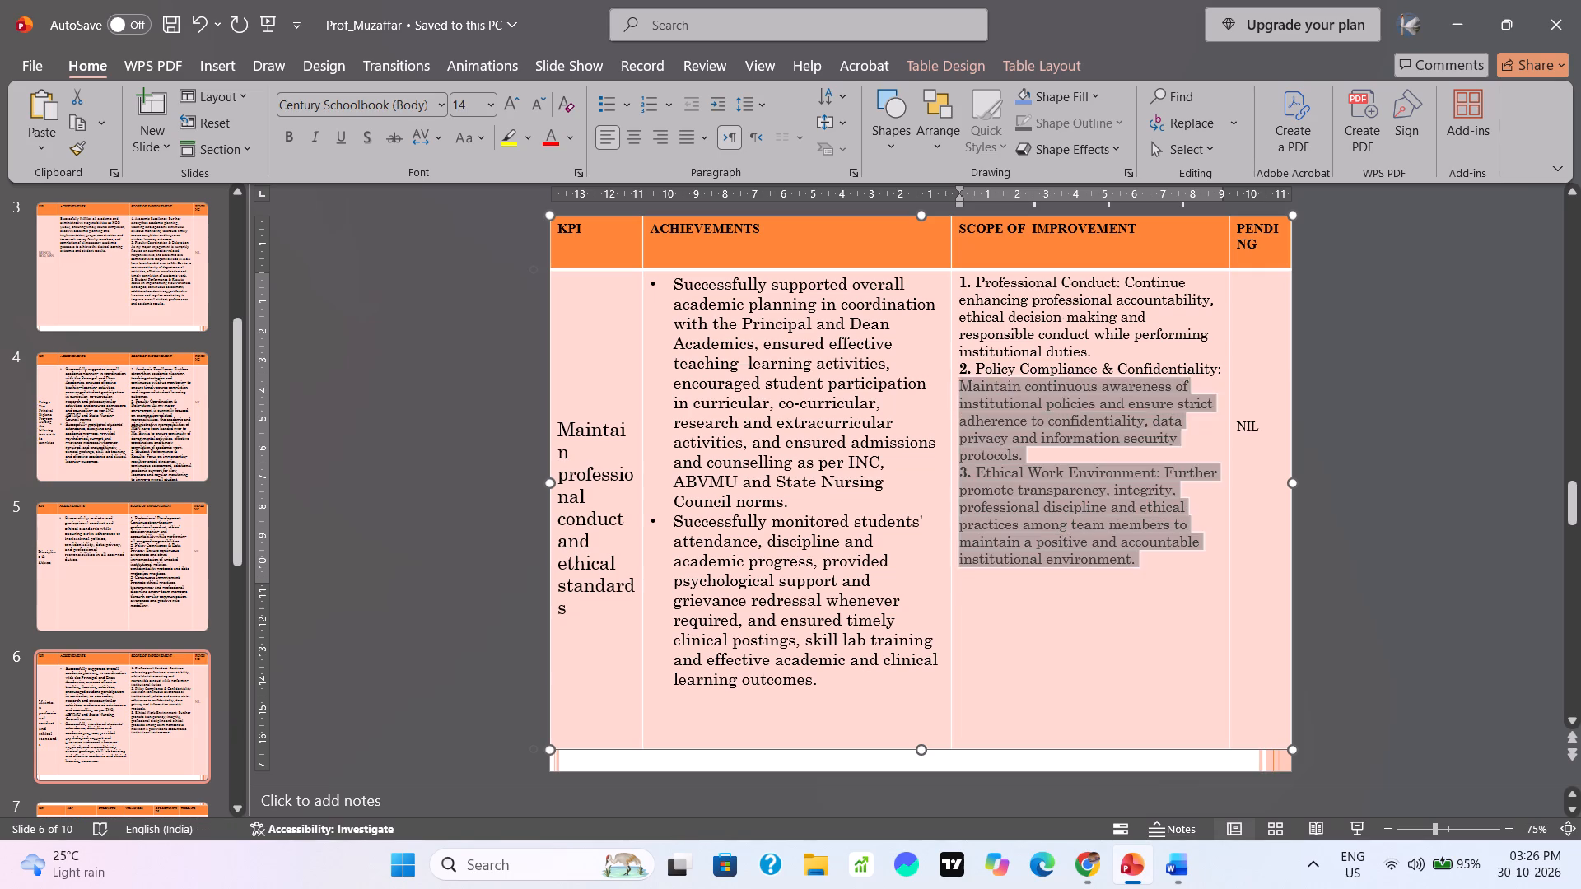
left_click_drag(981, 360, 952, 282)
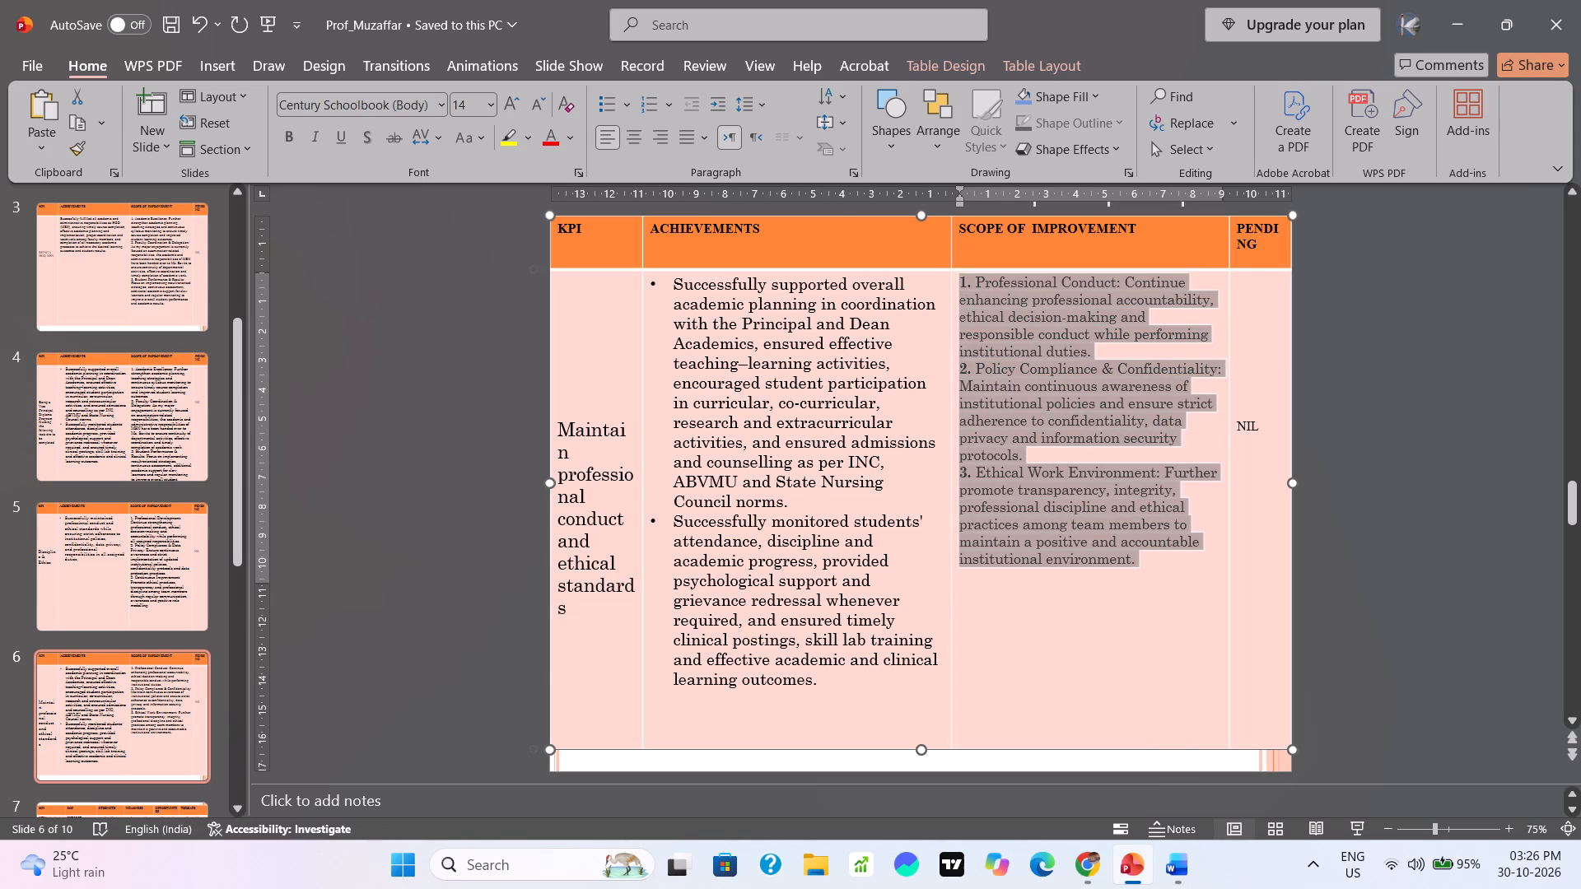
left_click_drag(952, 282, 952, 283)
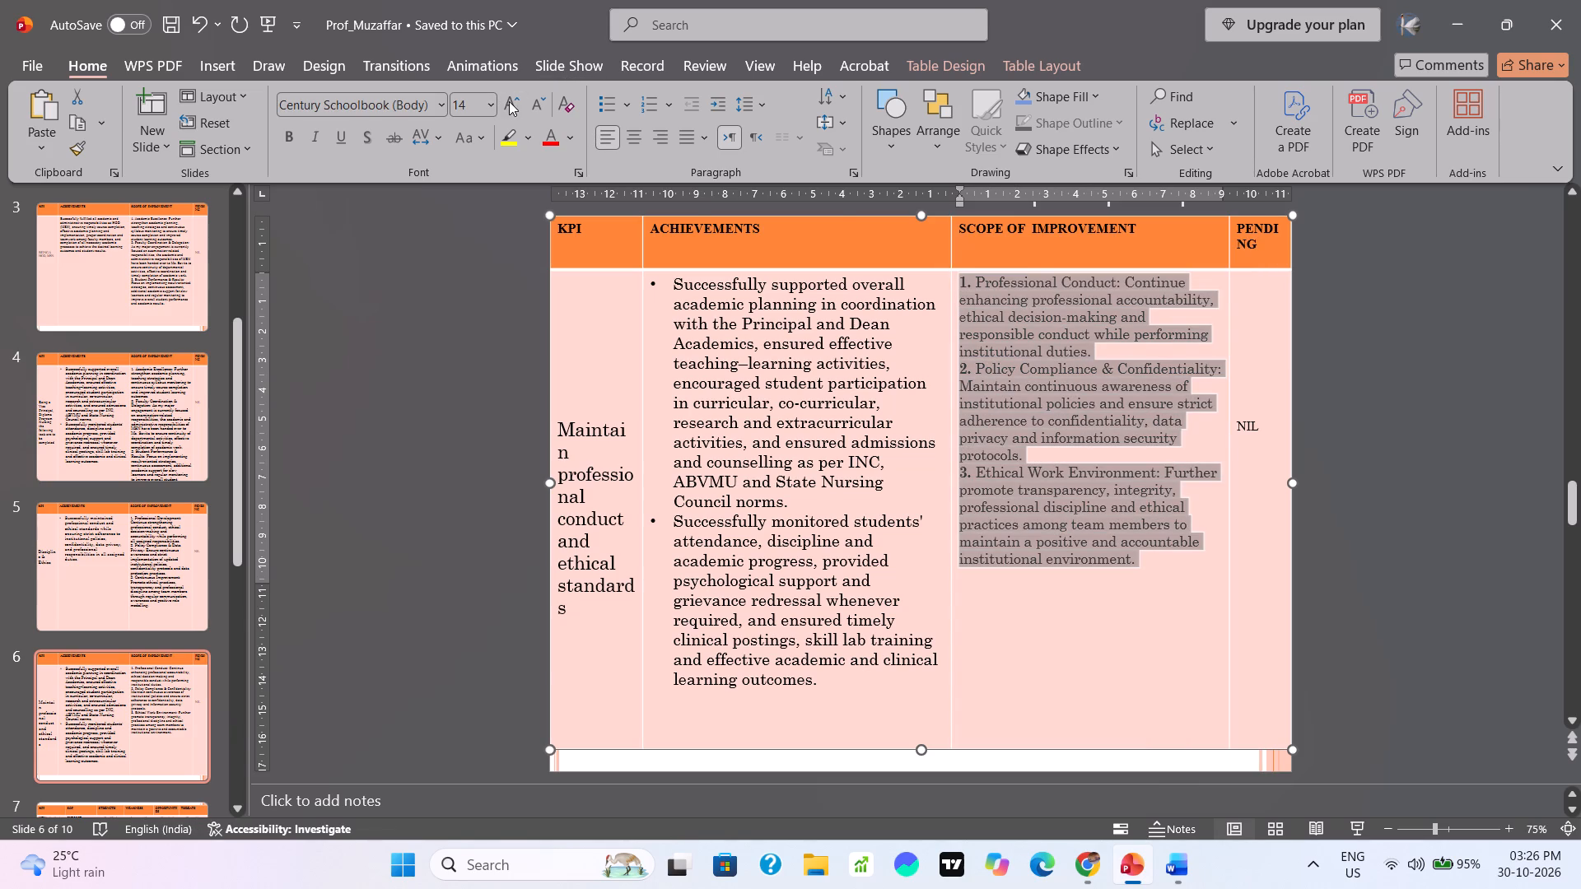
left_click(509, 101)
left_click(912, 533)
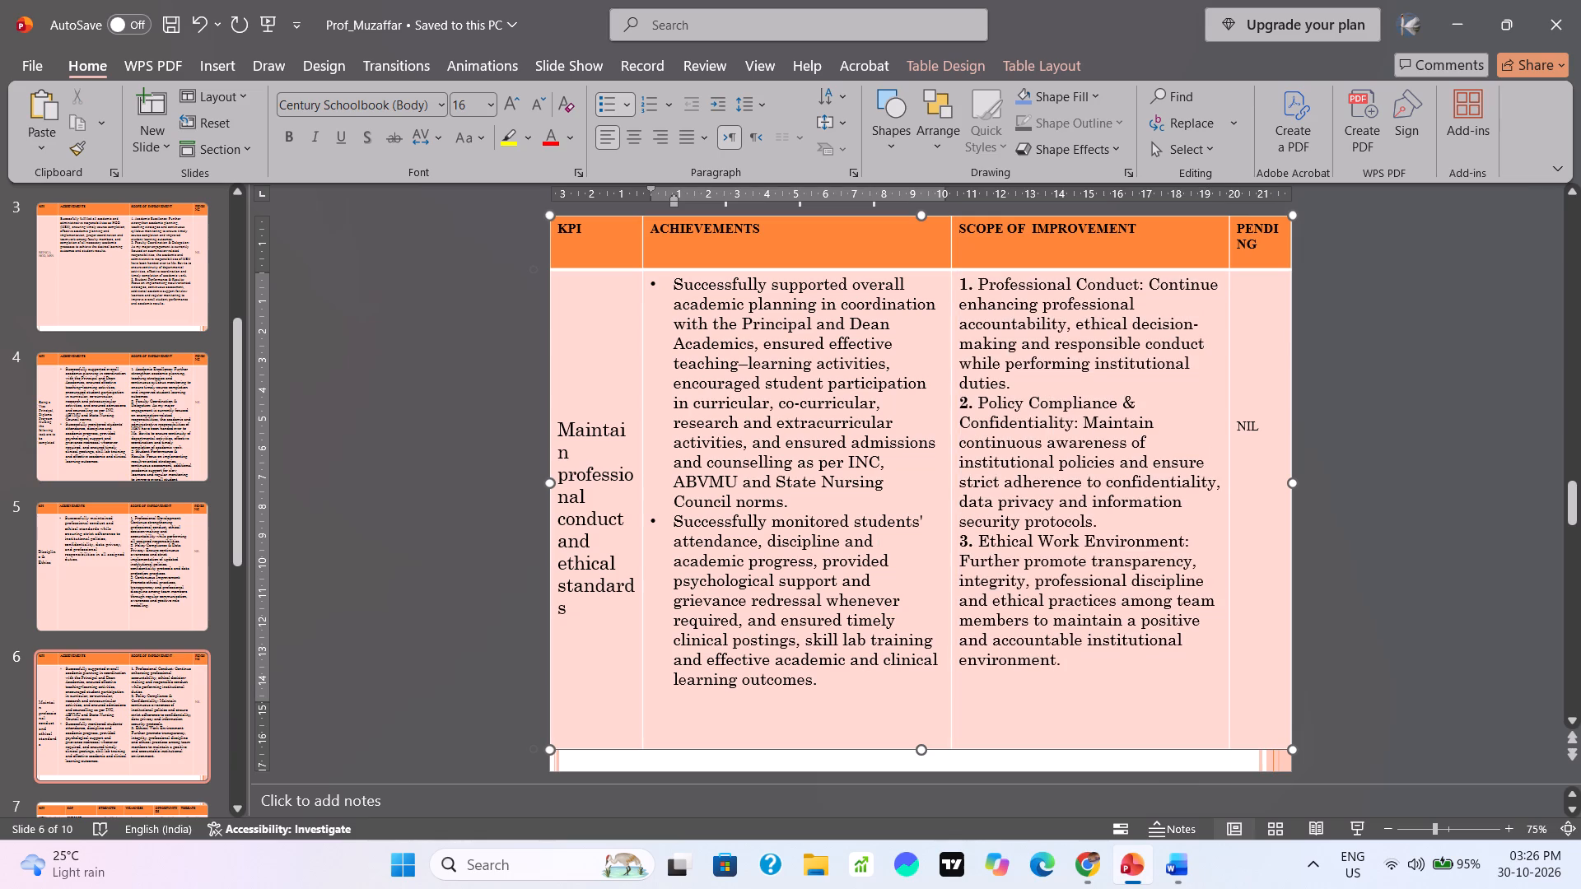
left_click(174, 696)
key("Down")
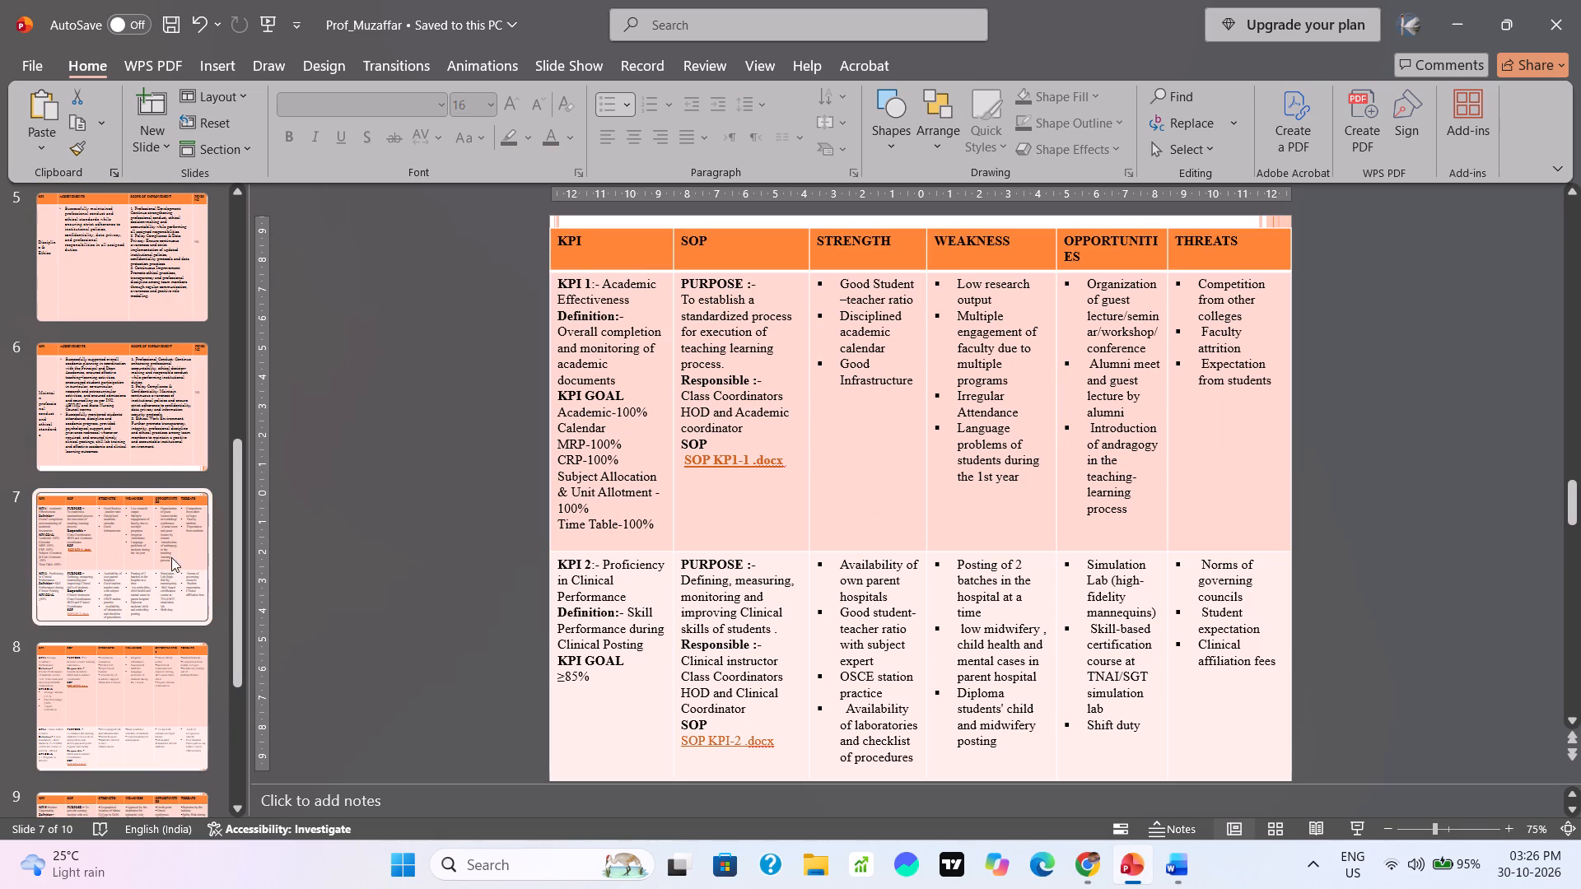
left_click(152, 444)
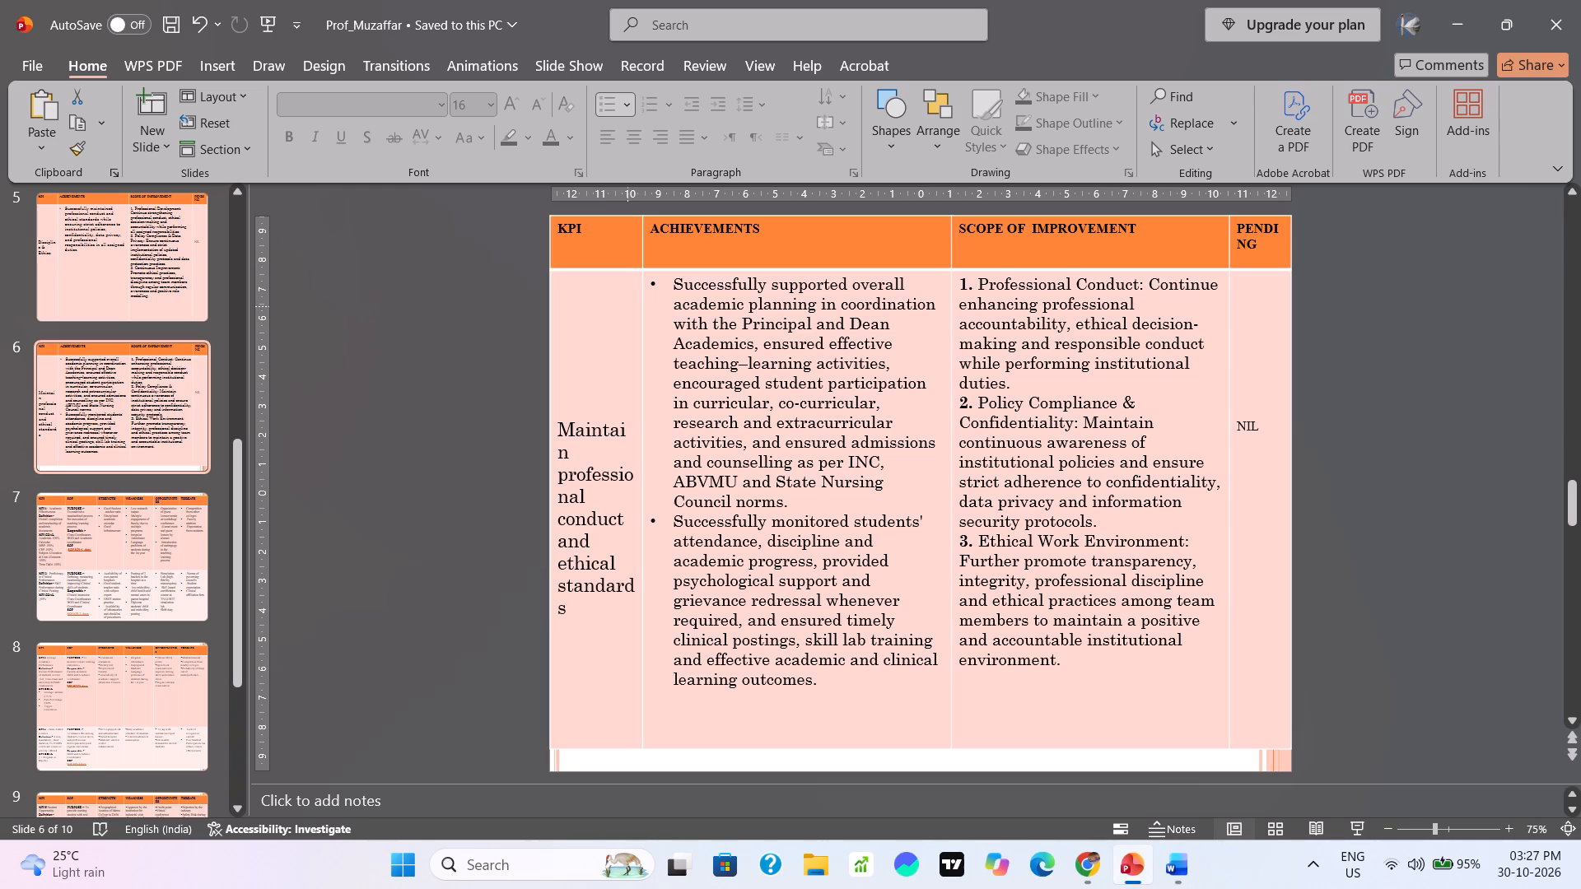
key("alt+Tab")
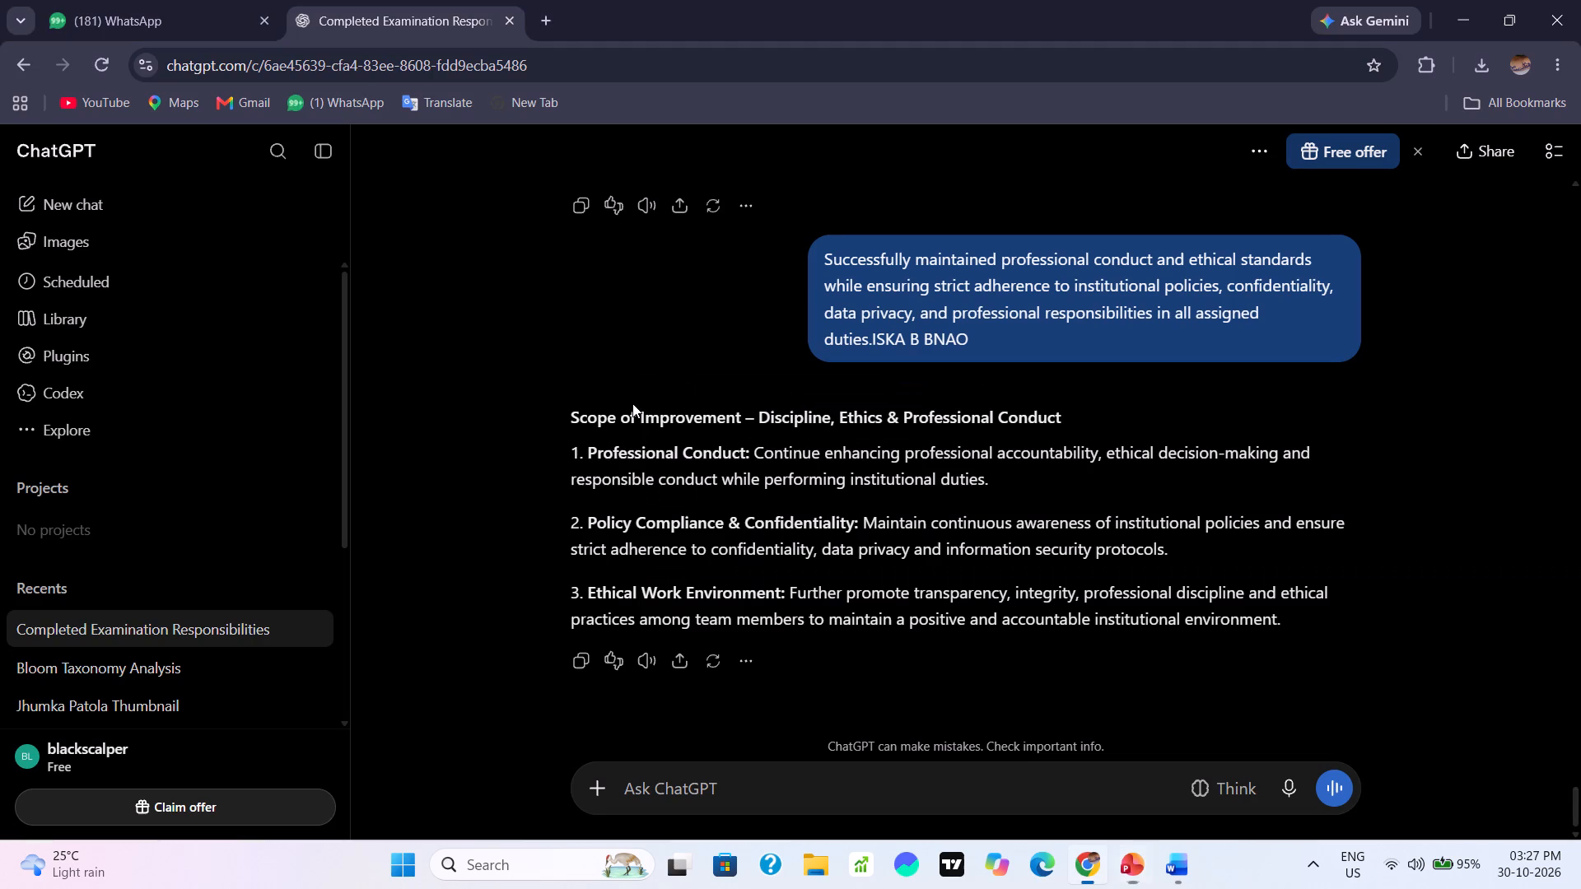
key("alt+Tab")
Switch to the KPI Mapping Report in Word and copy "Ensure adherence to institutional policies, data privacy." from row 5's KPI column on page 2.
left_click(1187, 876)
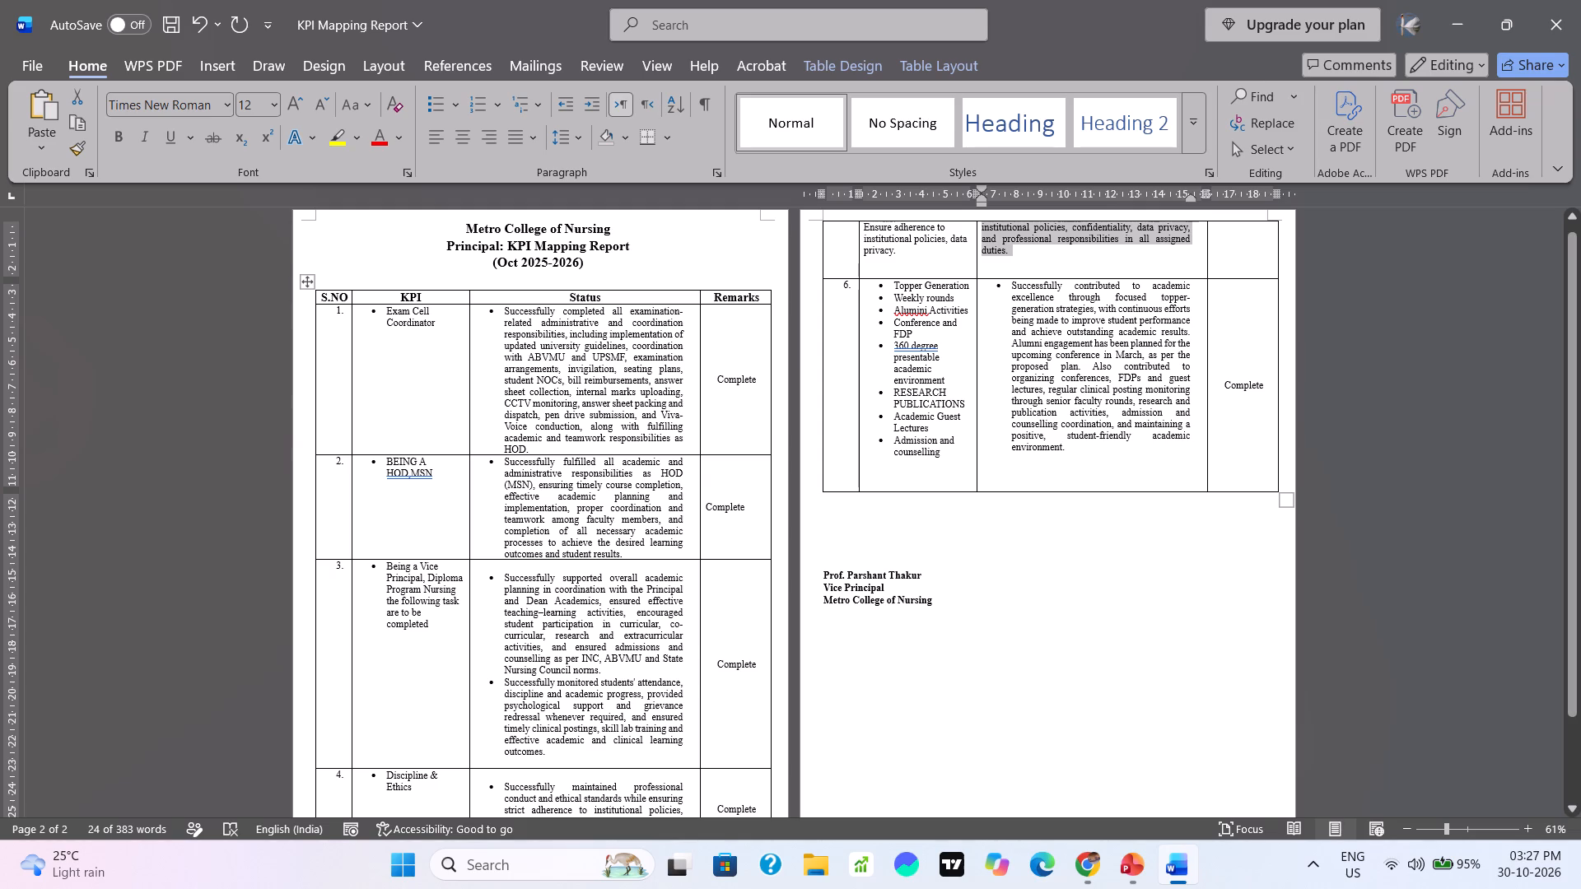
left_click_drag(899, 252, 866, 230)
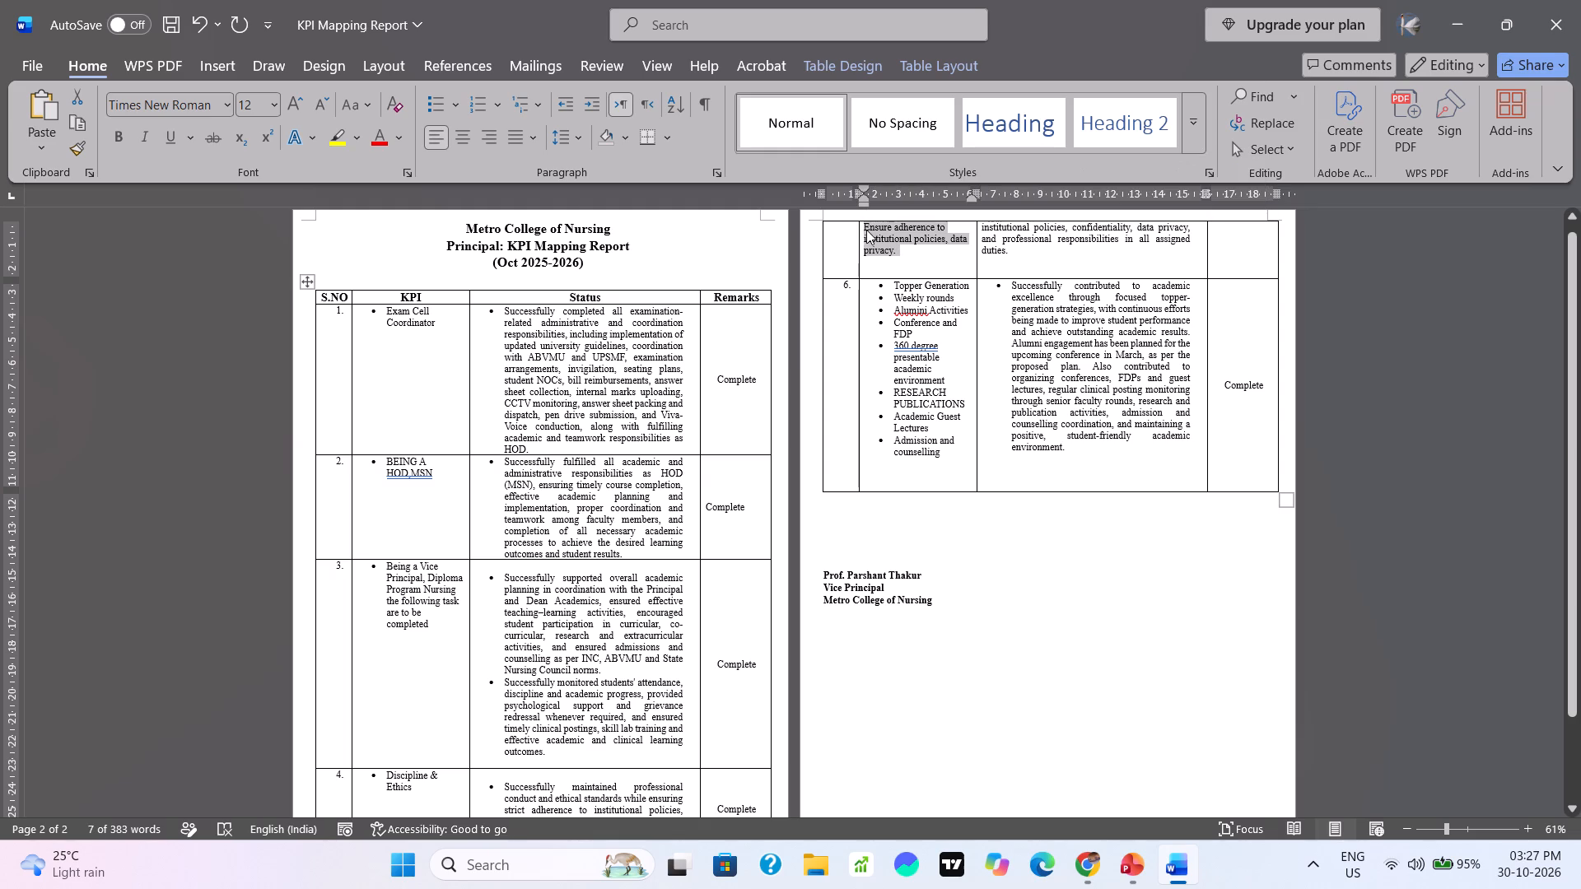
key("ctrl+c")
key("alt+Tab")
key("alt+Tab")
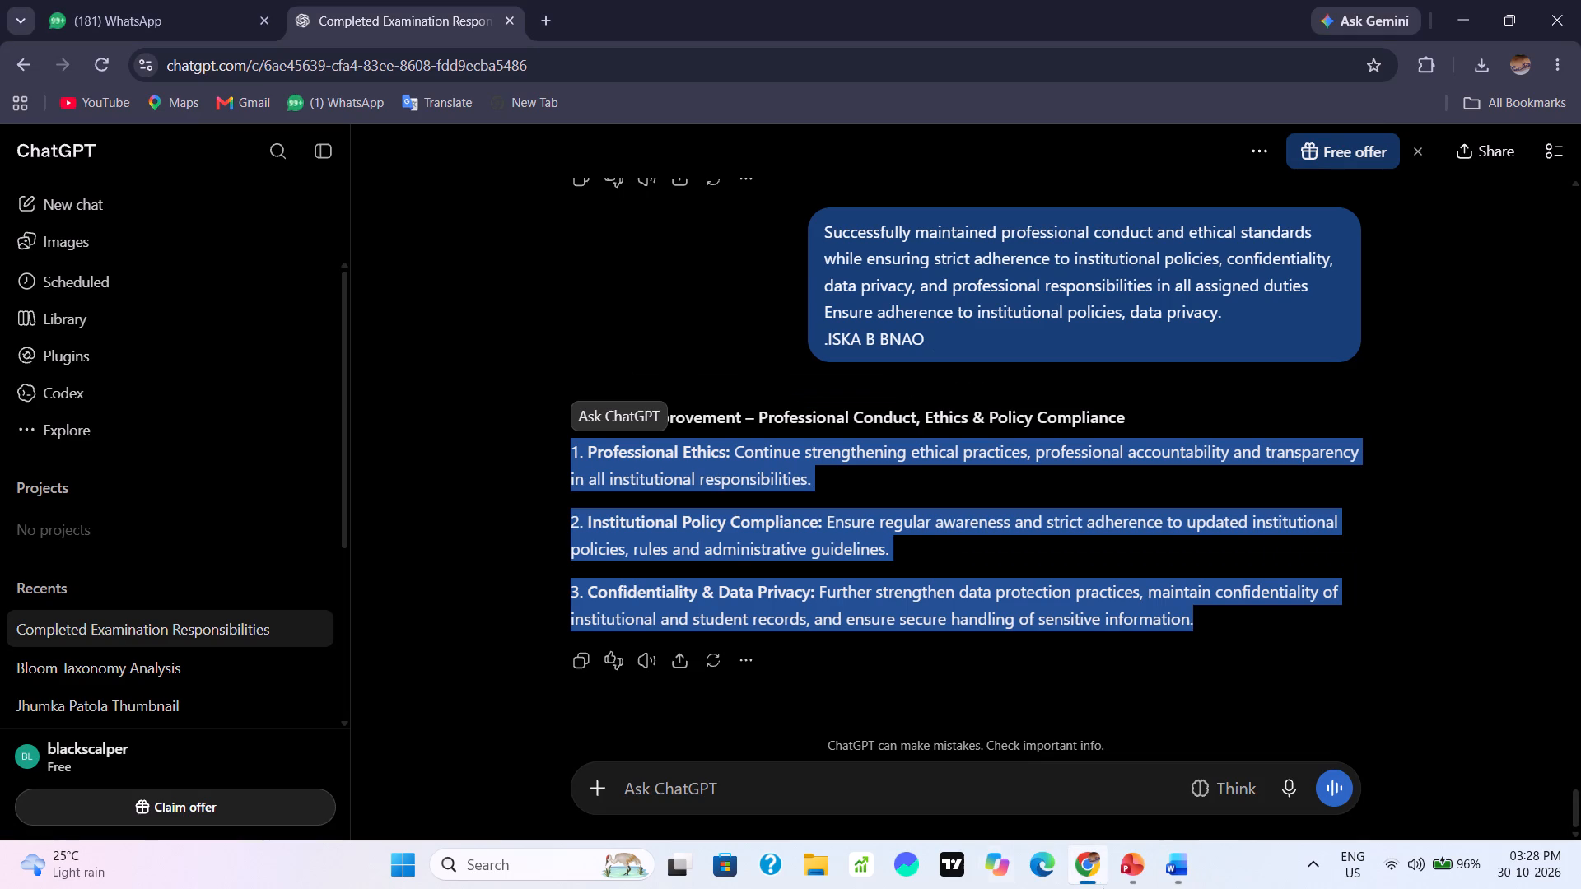
left_click(1128, 865)
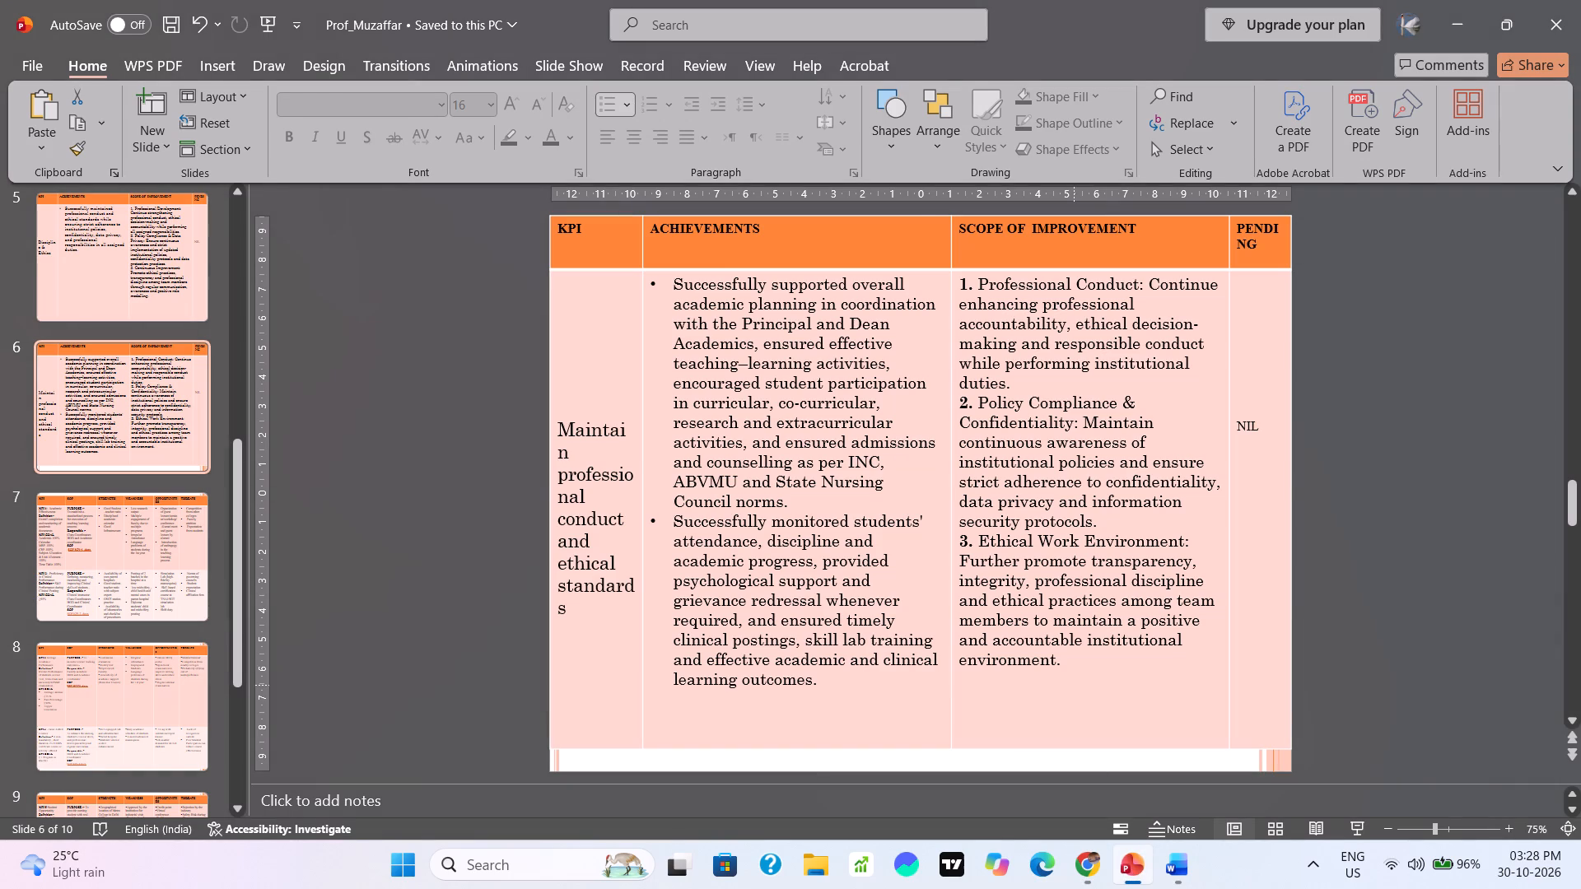
left_click_drag(1089, 654, 955, 293)
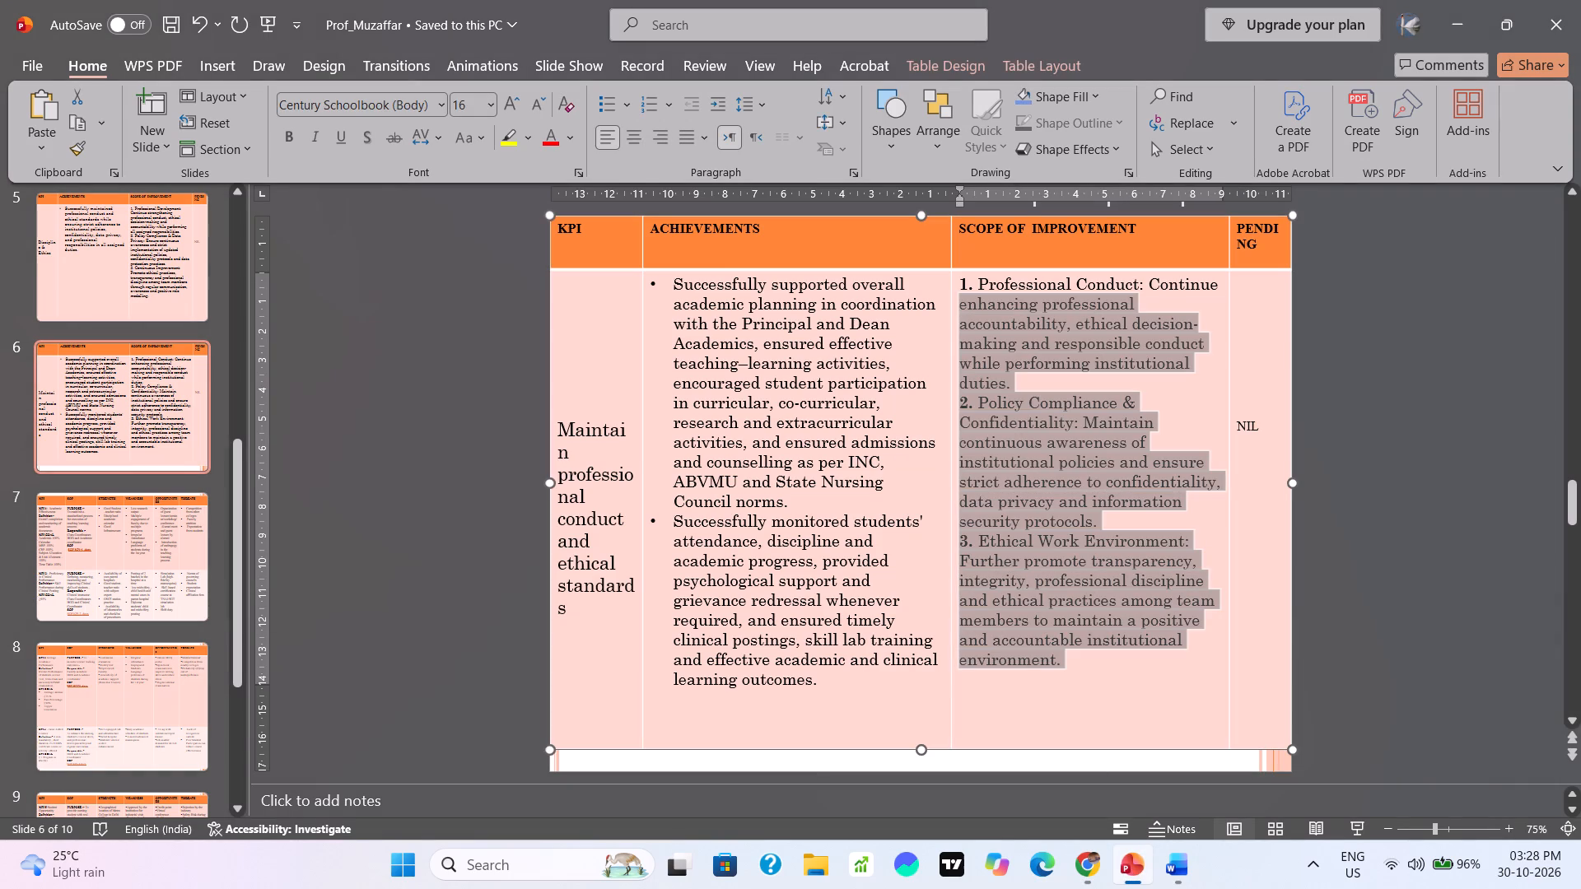
left_click_drag(955, 293, 959, 290)
key("ctrl+v")
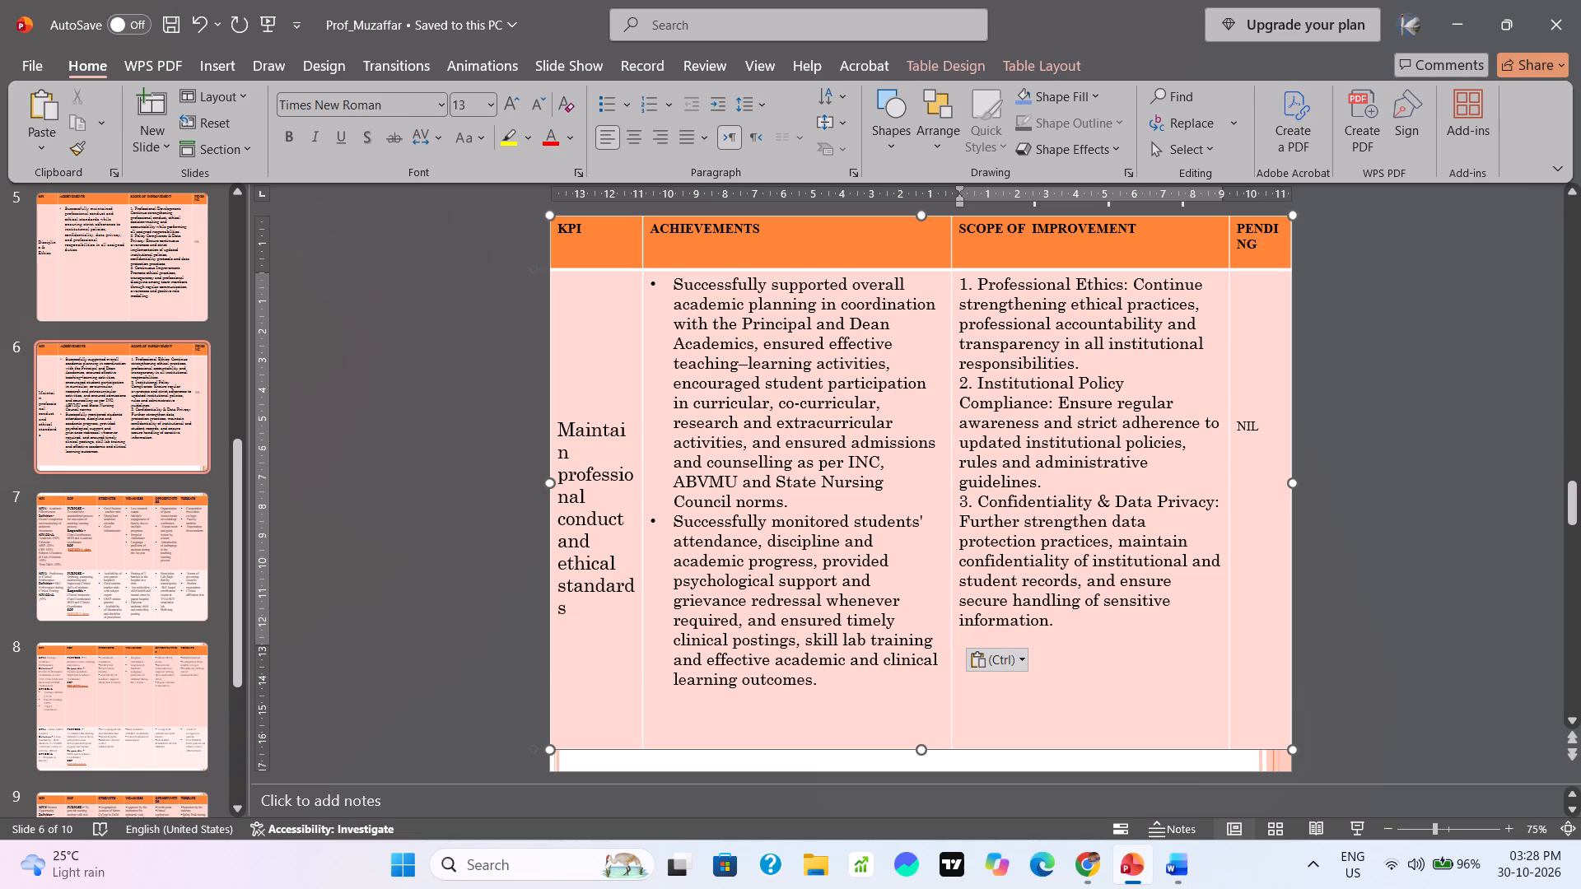
Extend the bottom of slide 6's table down to about the slide's lower edge.
key("alt+Tab")
key("alt+Tab")
left_click_drag(919, 749, 921, 758)
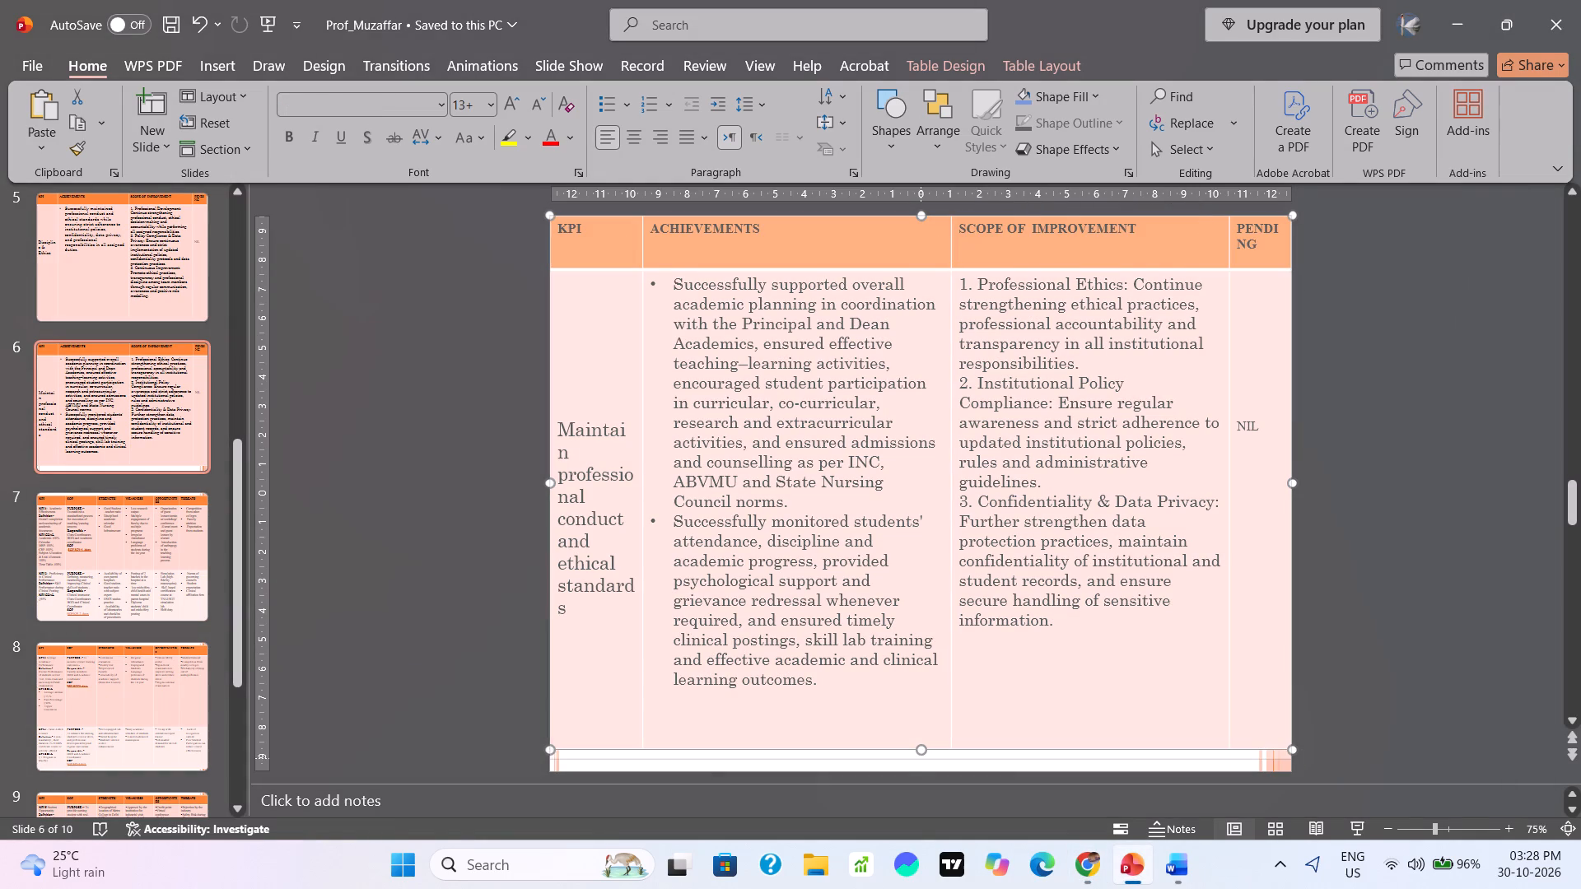
left_click_drag(921, 758, 924, 766)
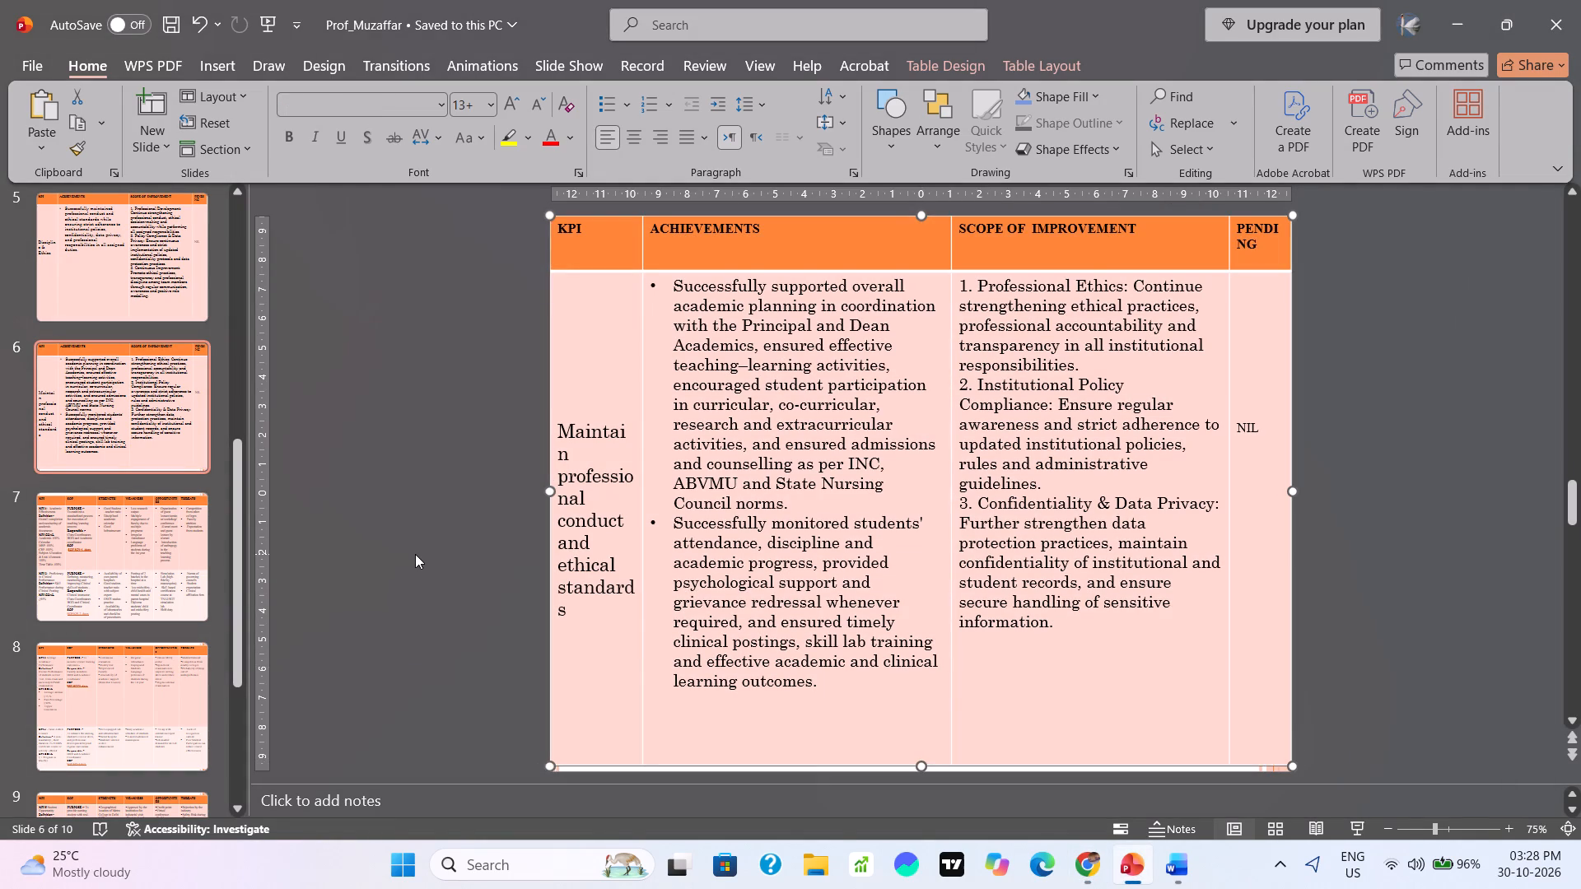
left_click(197, 409)
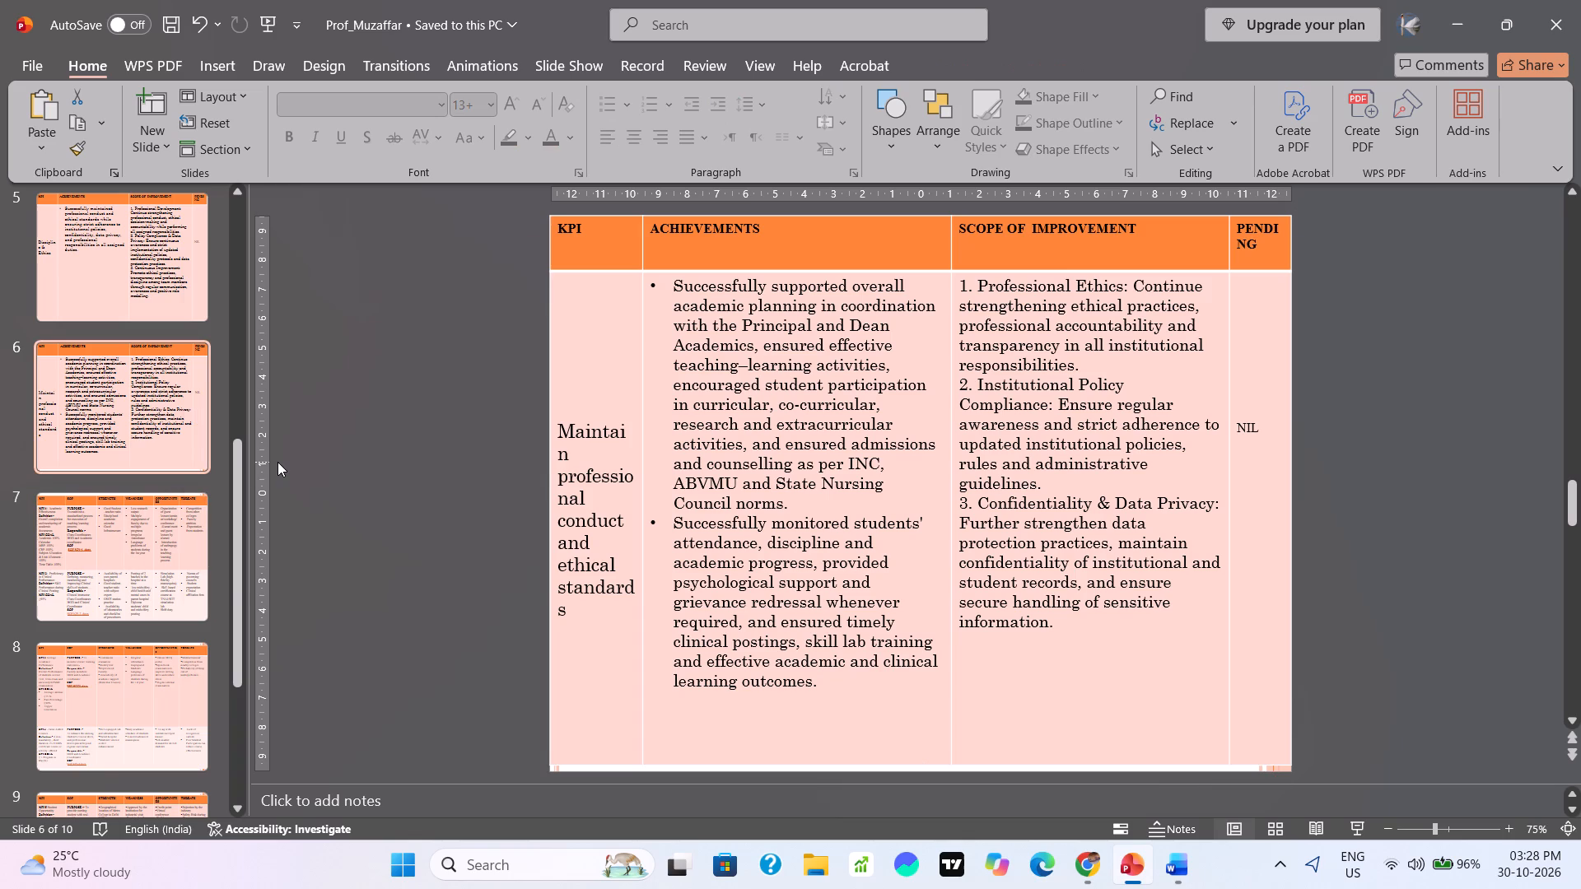
Switch to the KPI Mapping Report in Word, select row 6's KPI list from "Topper Generation" to "Admission and counselling", and return to PowerPoint.
key("alt+Tab")
key("alt+Tab")
left_click(1099, 861)
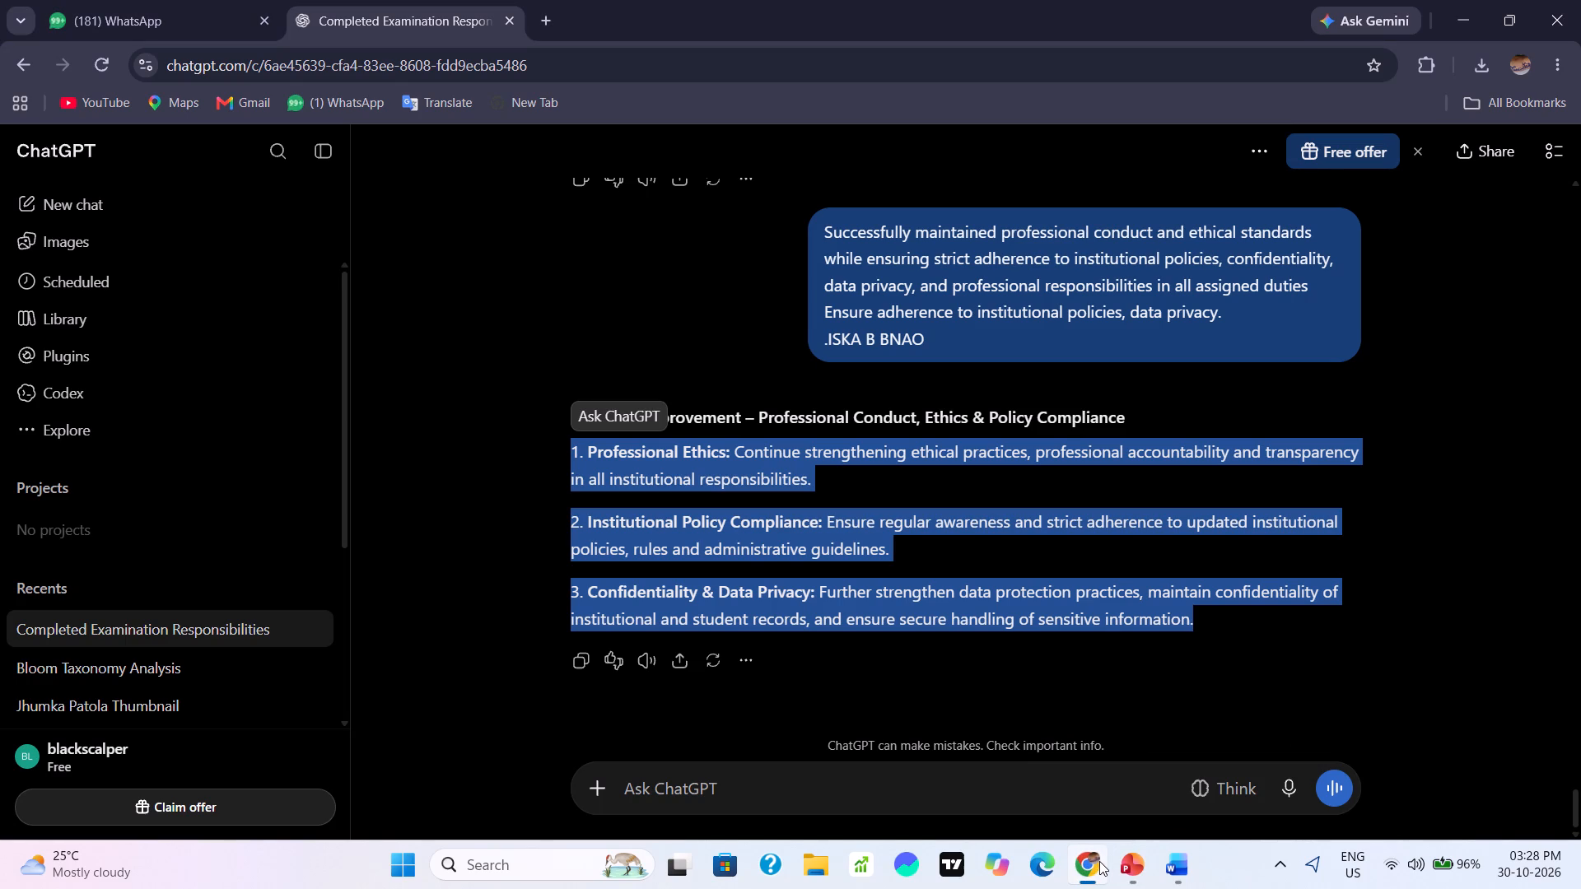
key("alt+Tab")
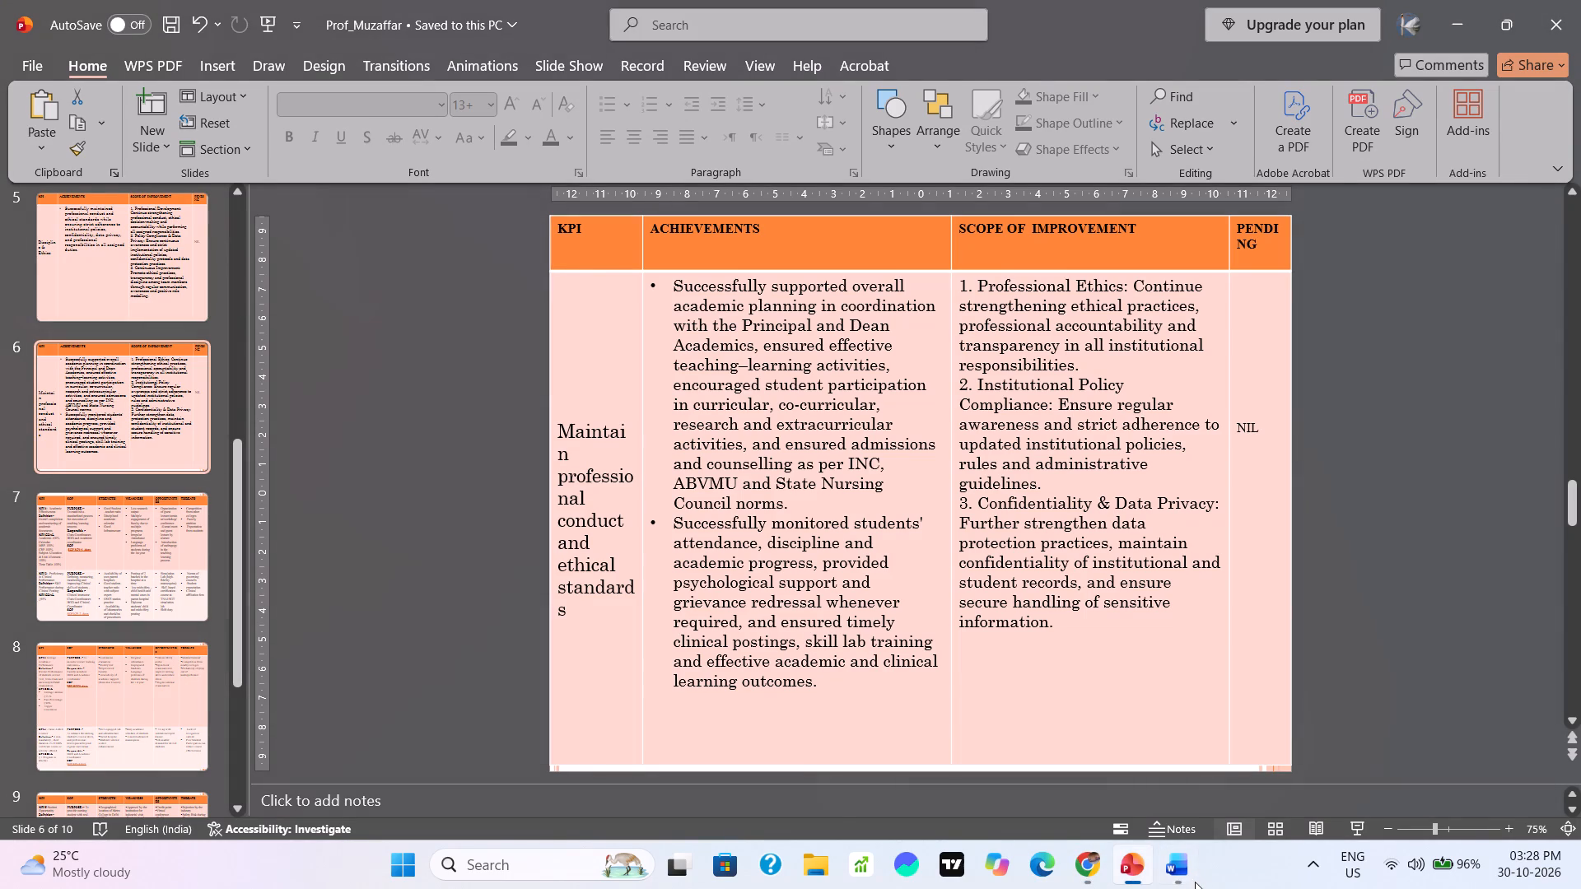
left_click(1182, 876)
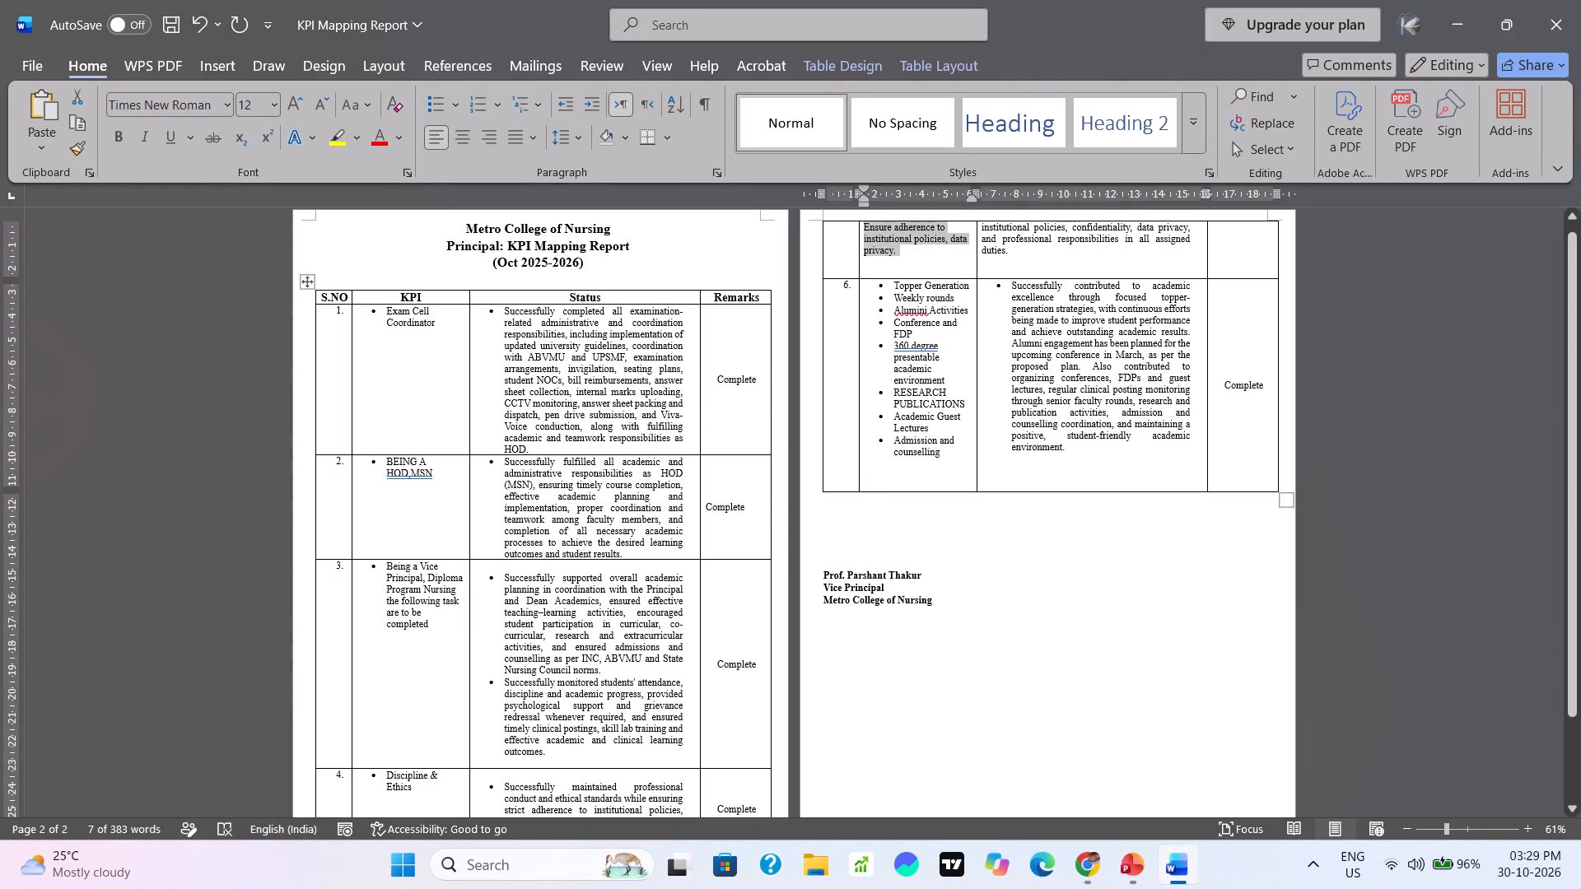
left_click_drag(949, 455, 899, 288)
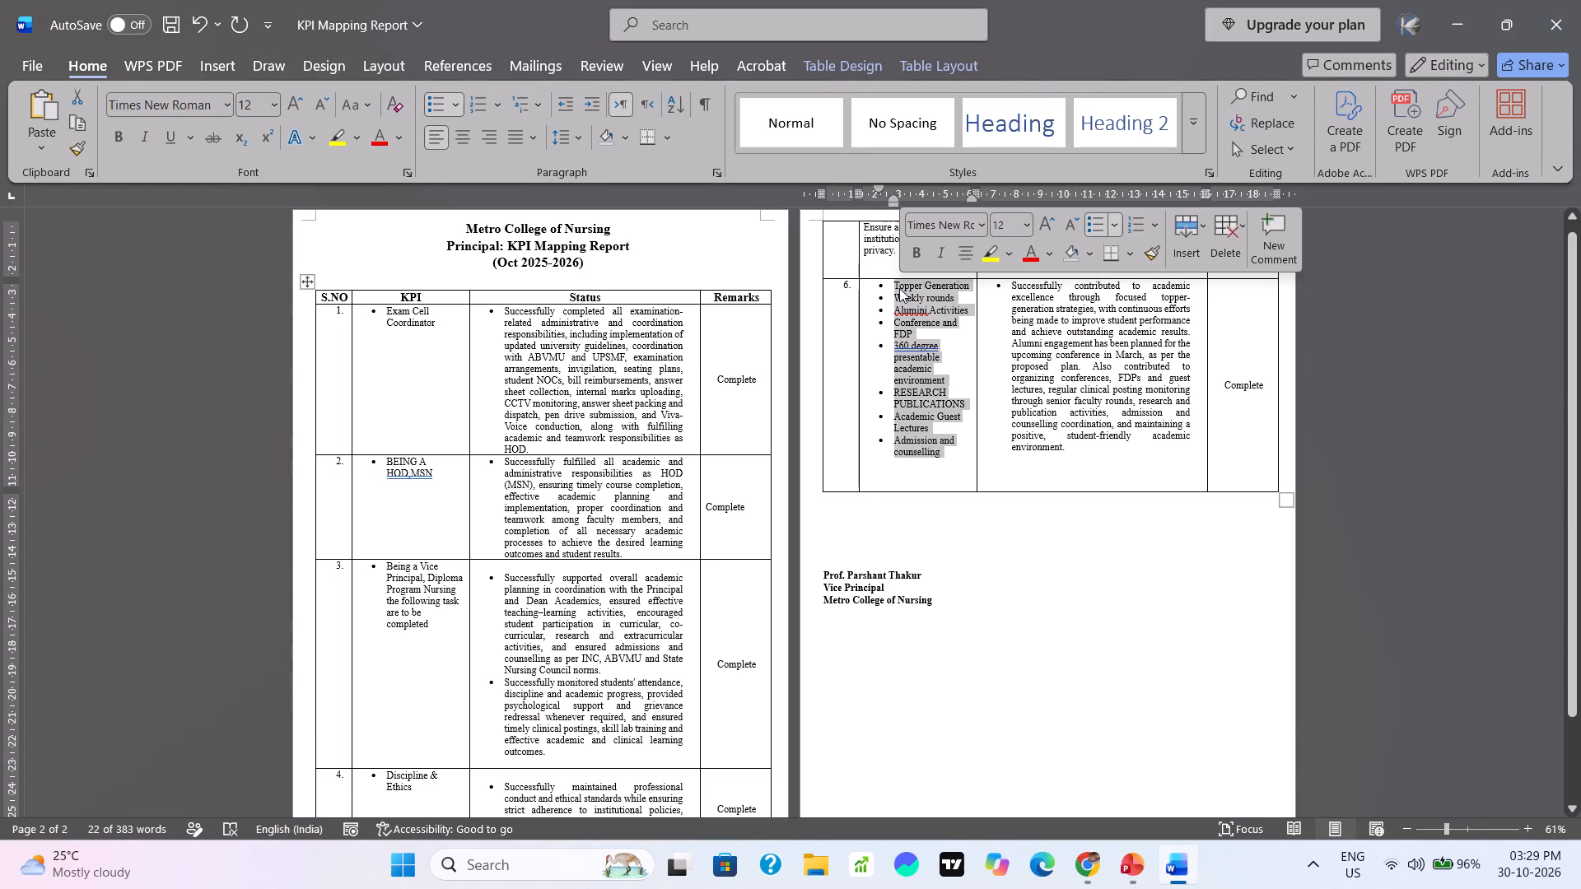
key("alt+Tab")
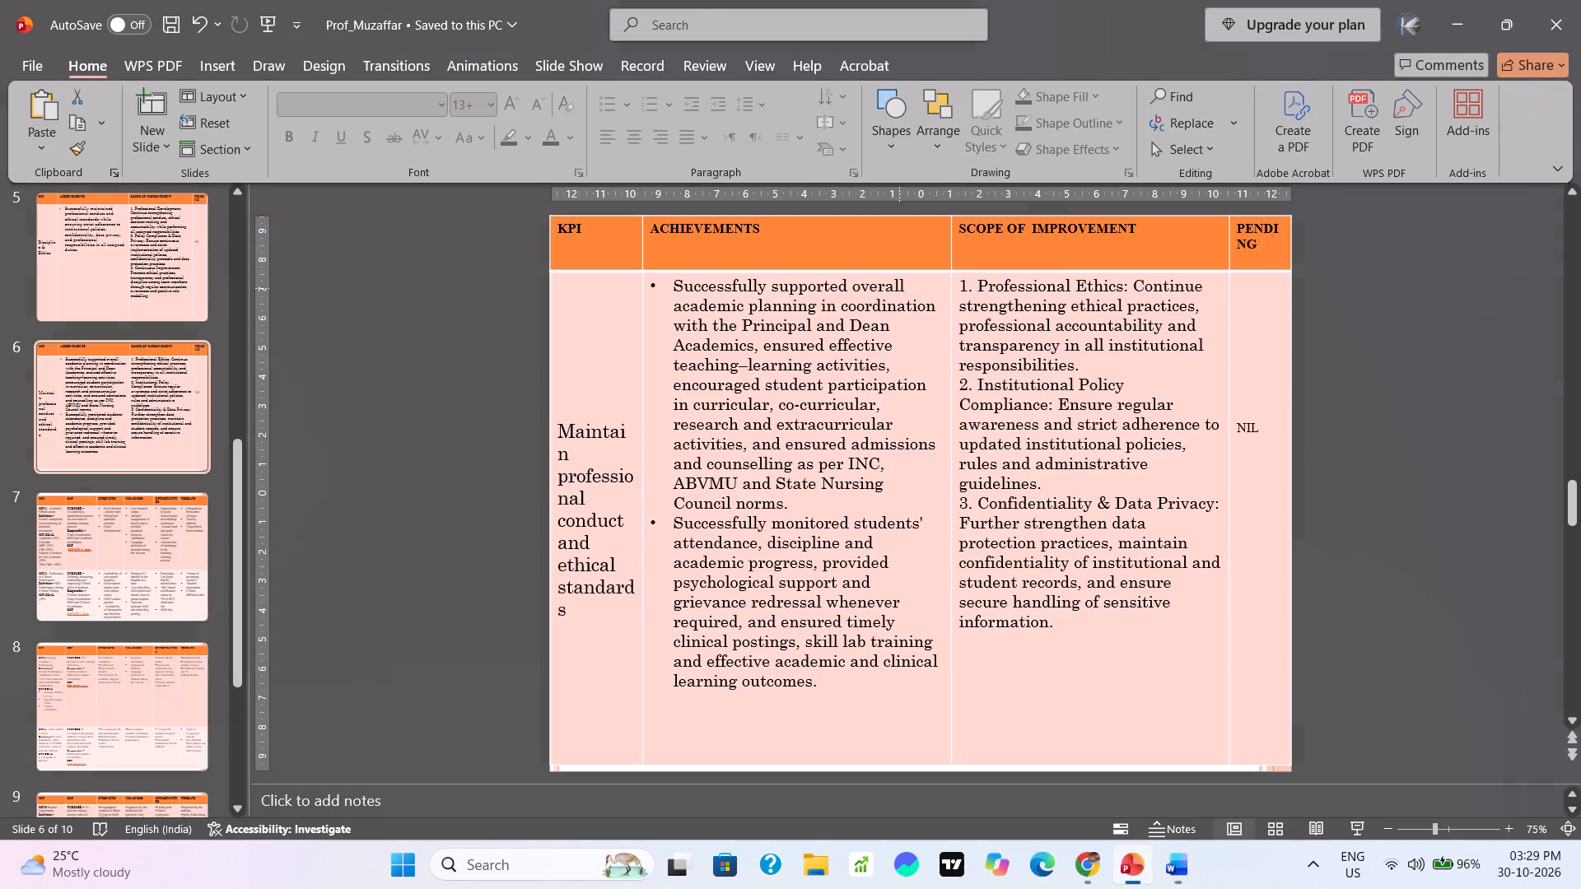
Copy slide 6's entire KPI, Achievements, Scope of Improvement and Pending table.
left_click(131, 548)
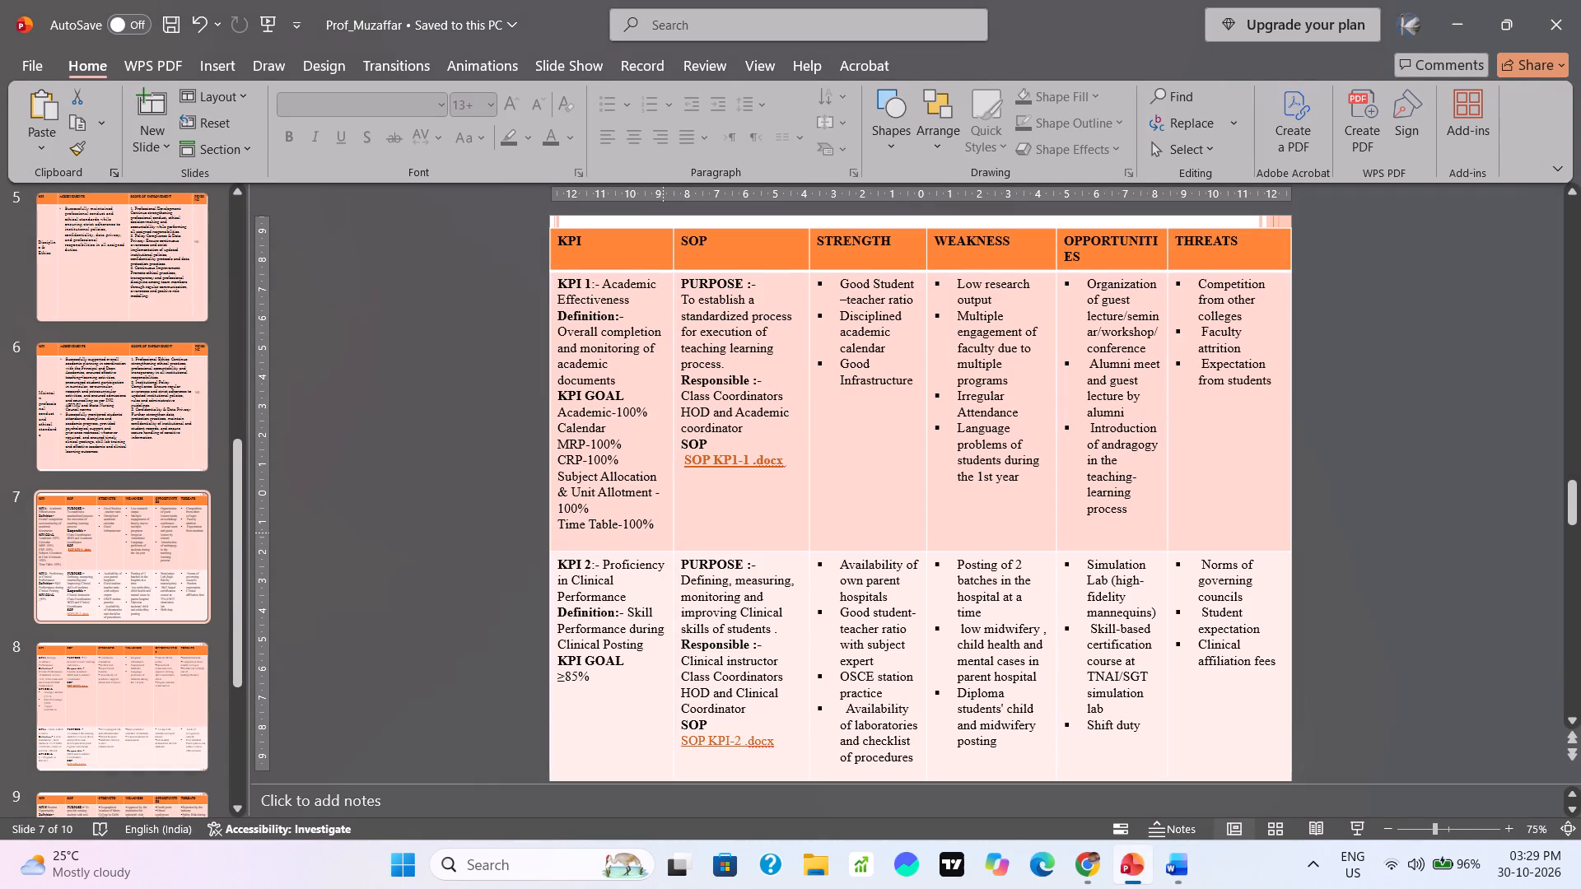
left_click(142, 443)
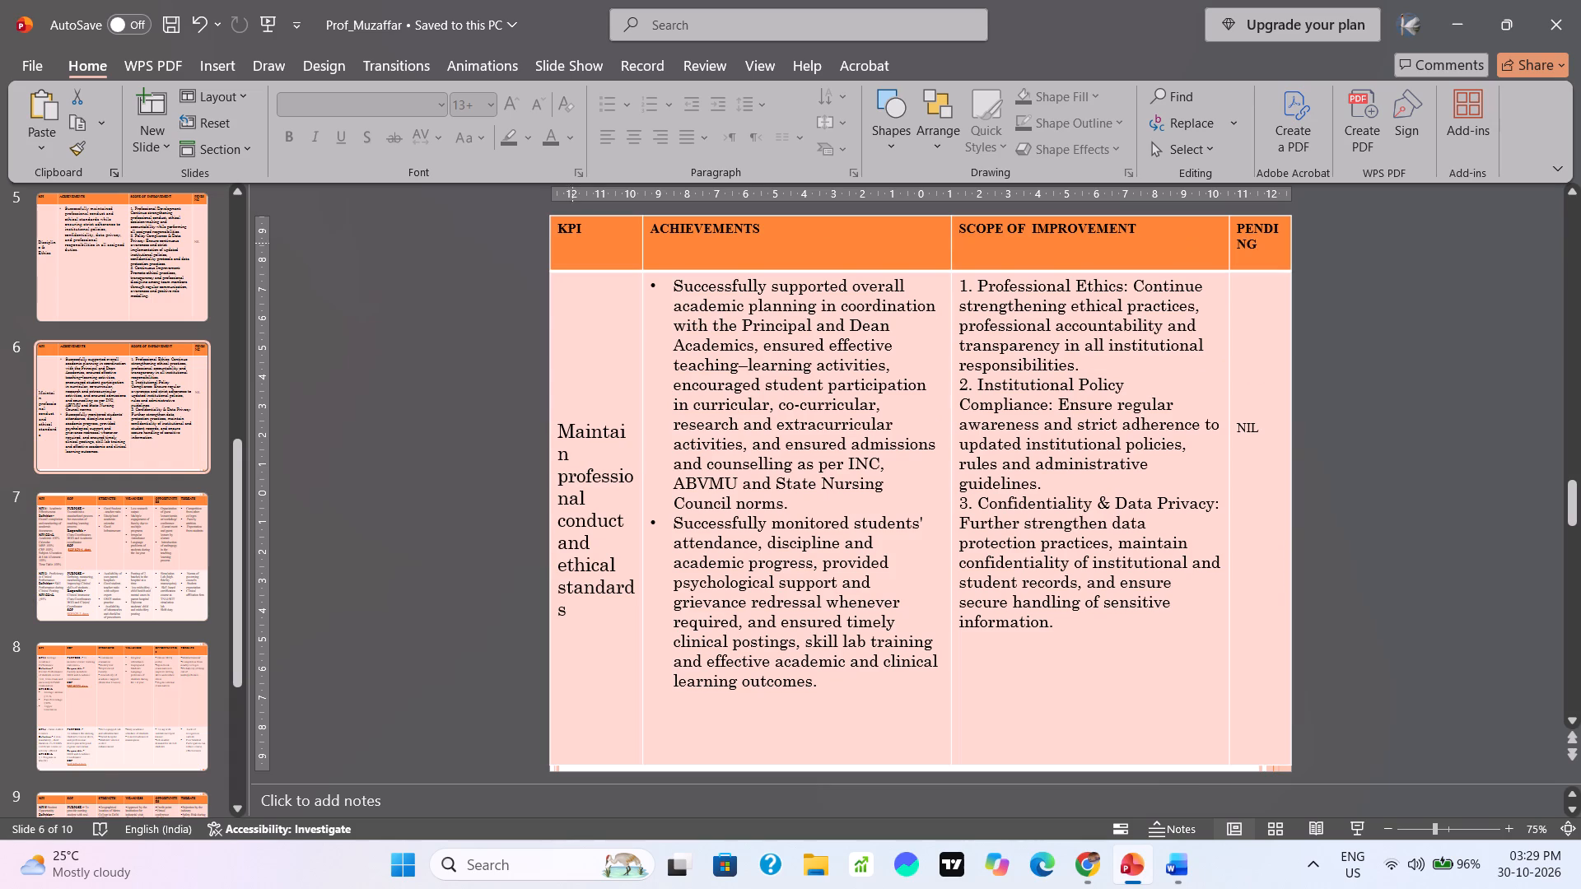
left_click(559, 219)
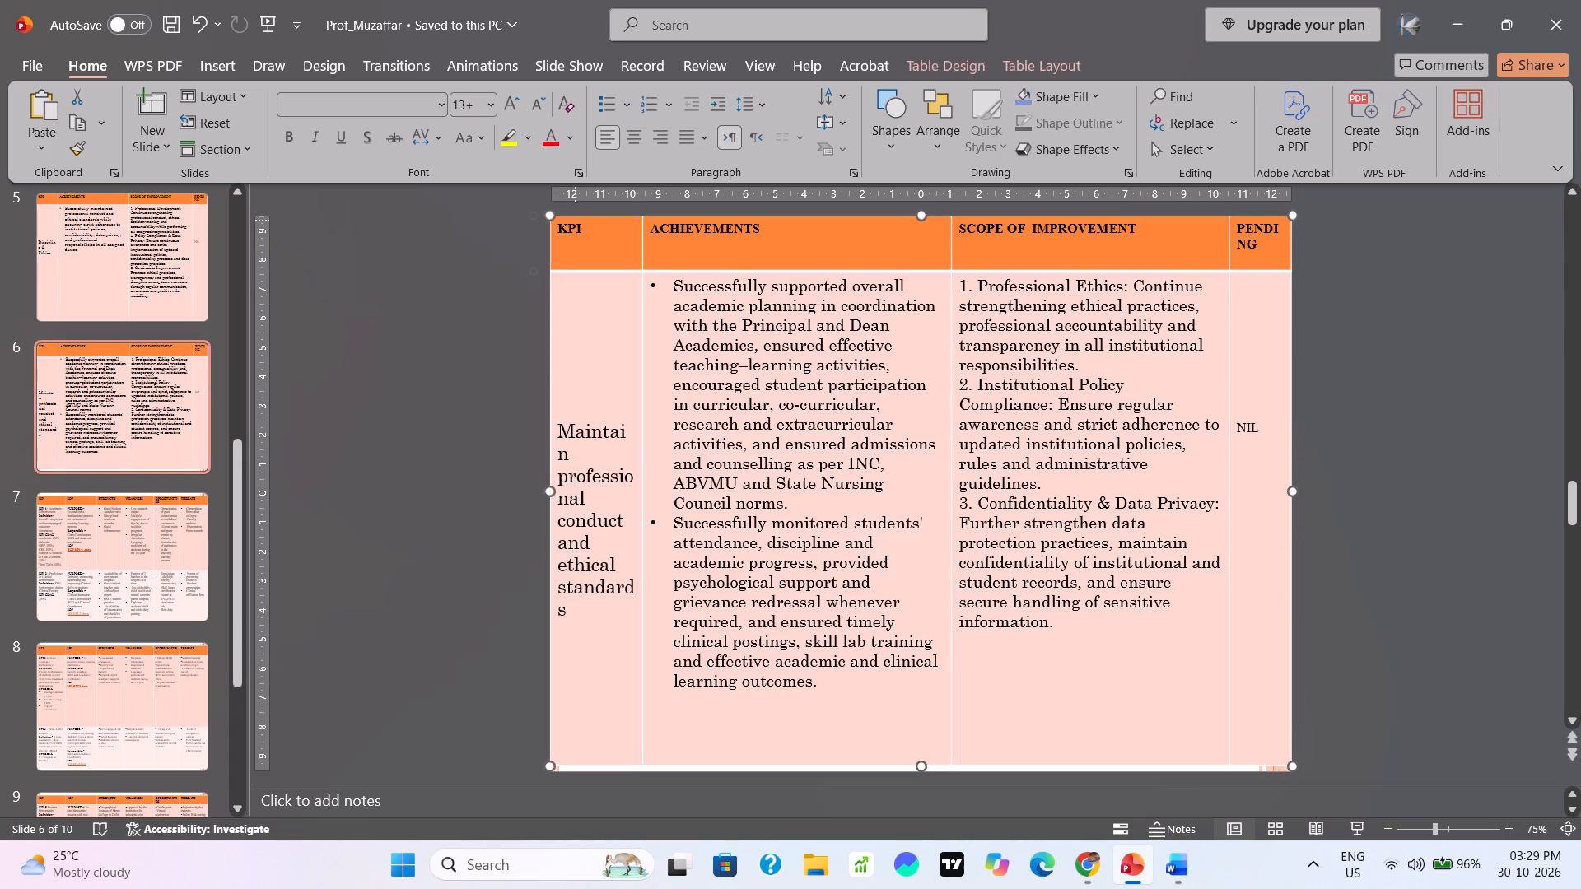
left_click(584, 222)
left_click(587, 246)
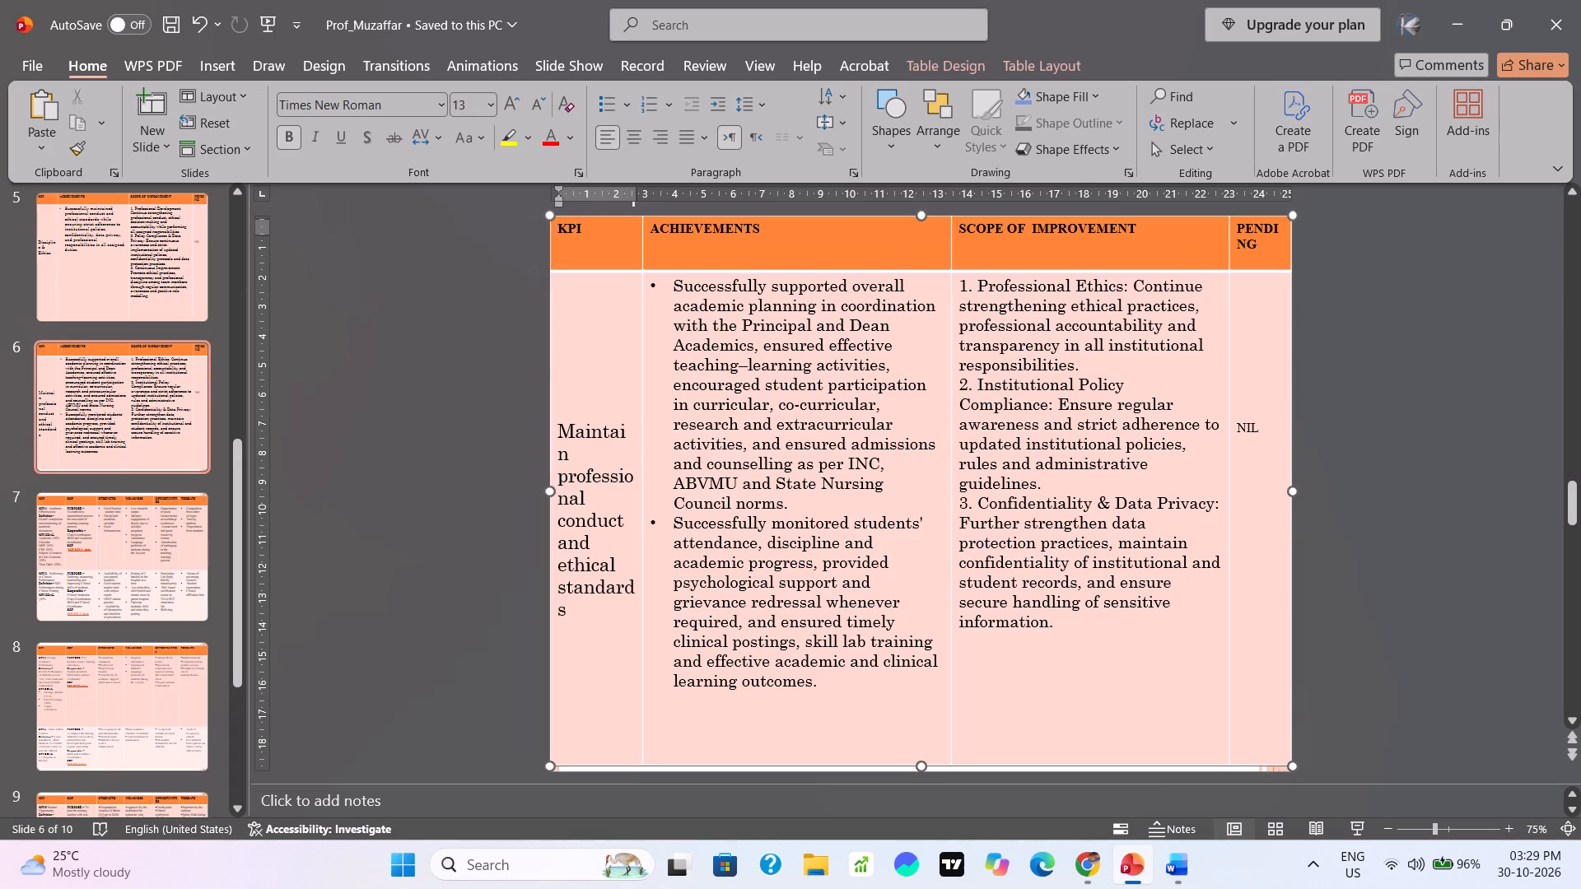
left_click(616, 217)
key("ctrl+c")
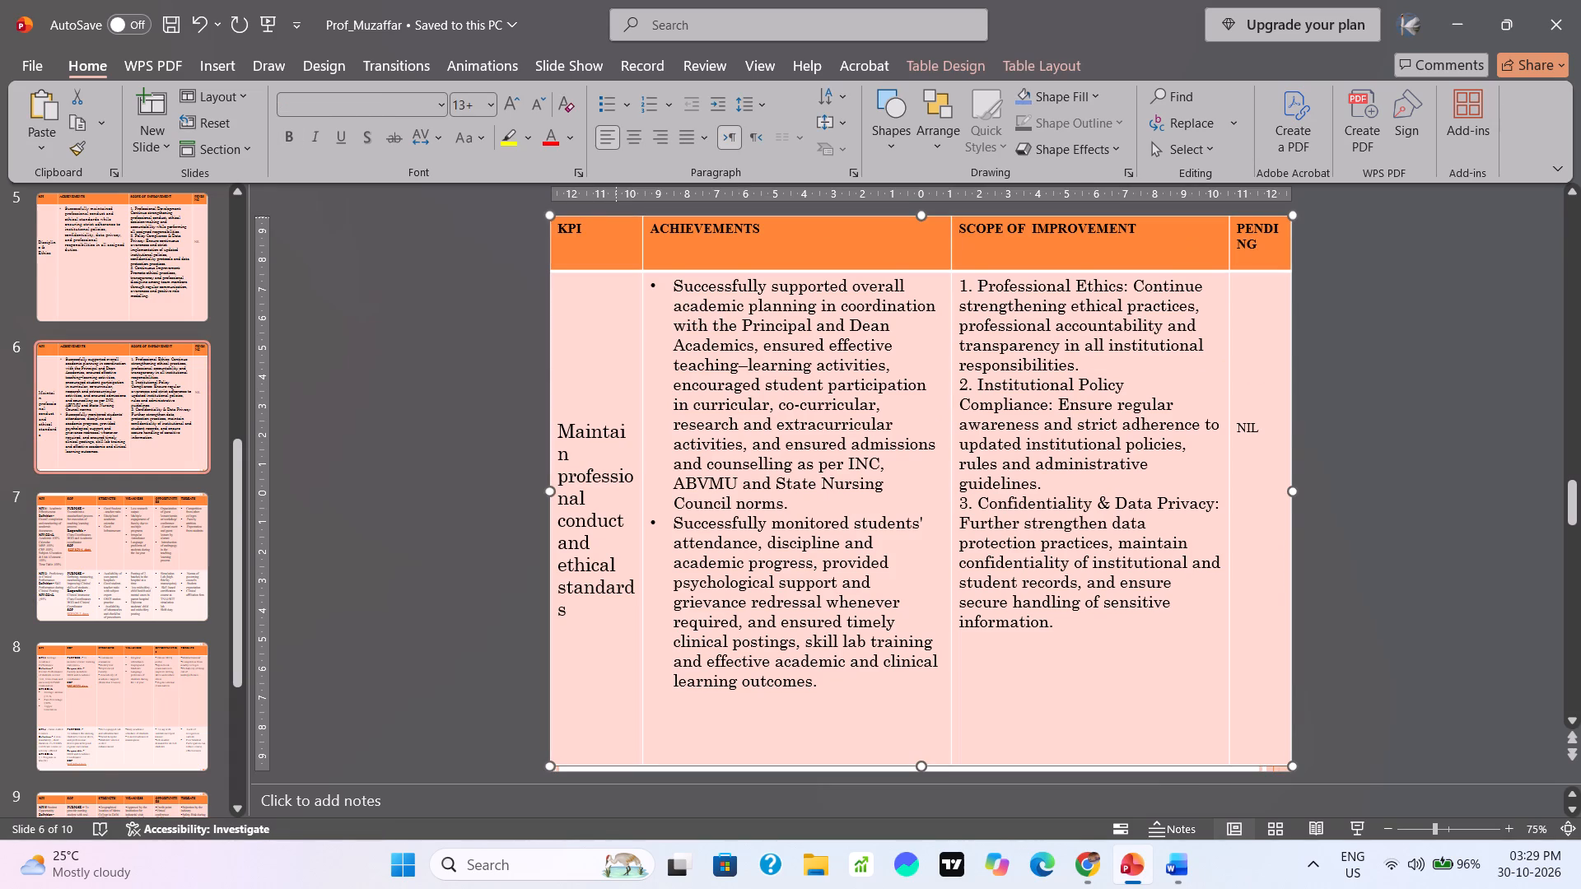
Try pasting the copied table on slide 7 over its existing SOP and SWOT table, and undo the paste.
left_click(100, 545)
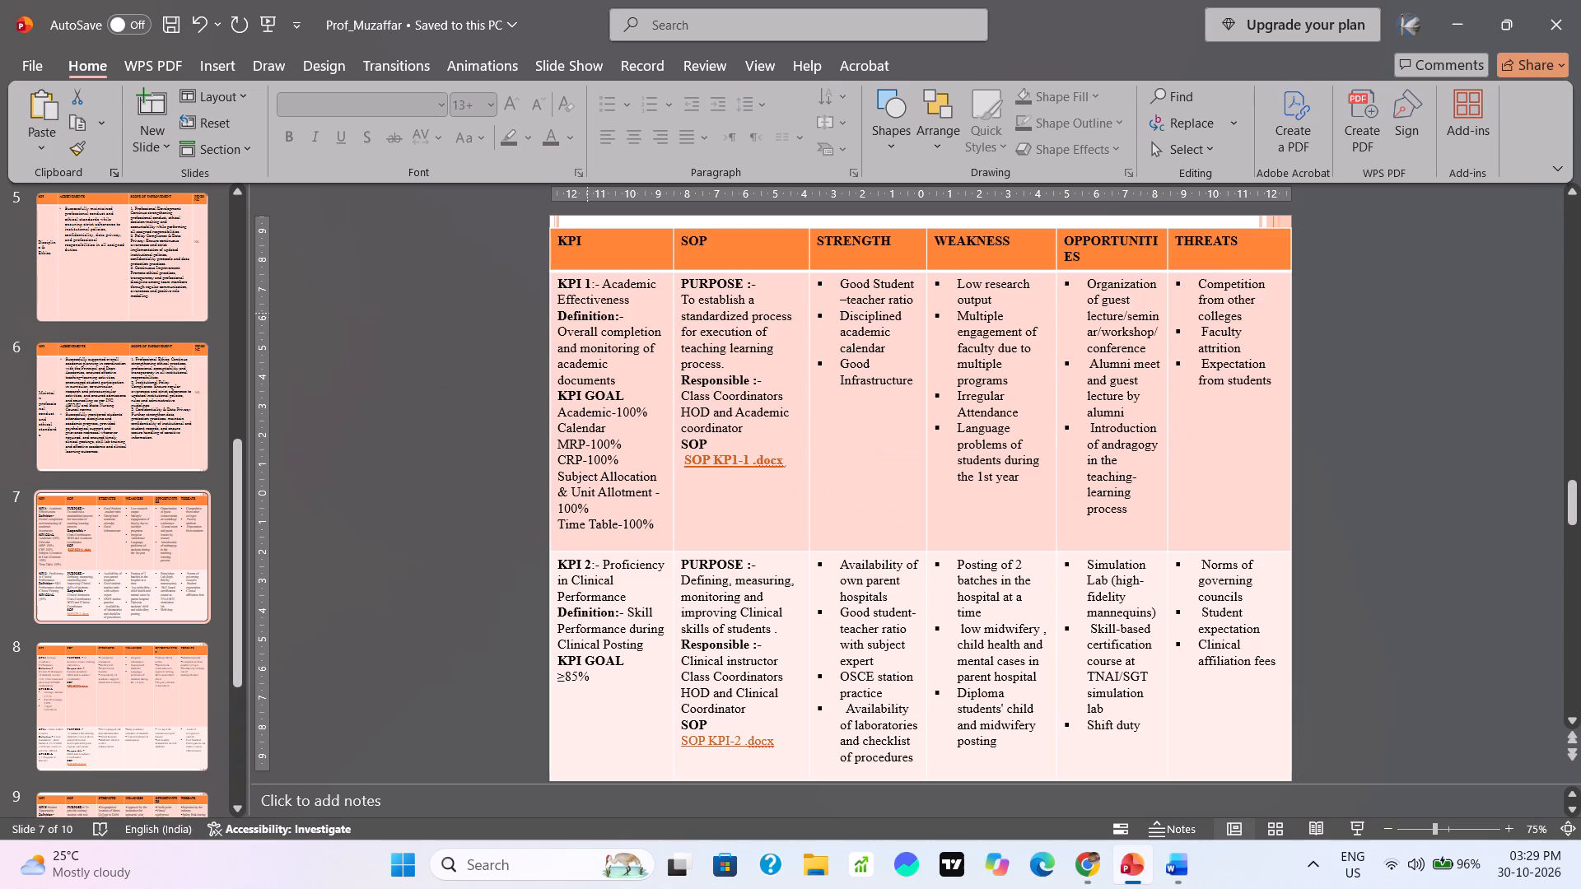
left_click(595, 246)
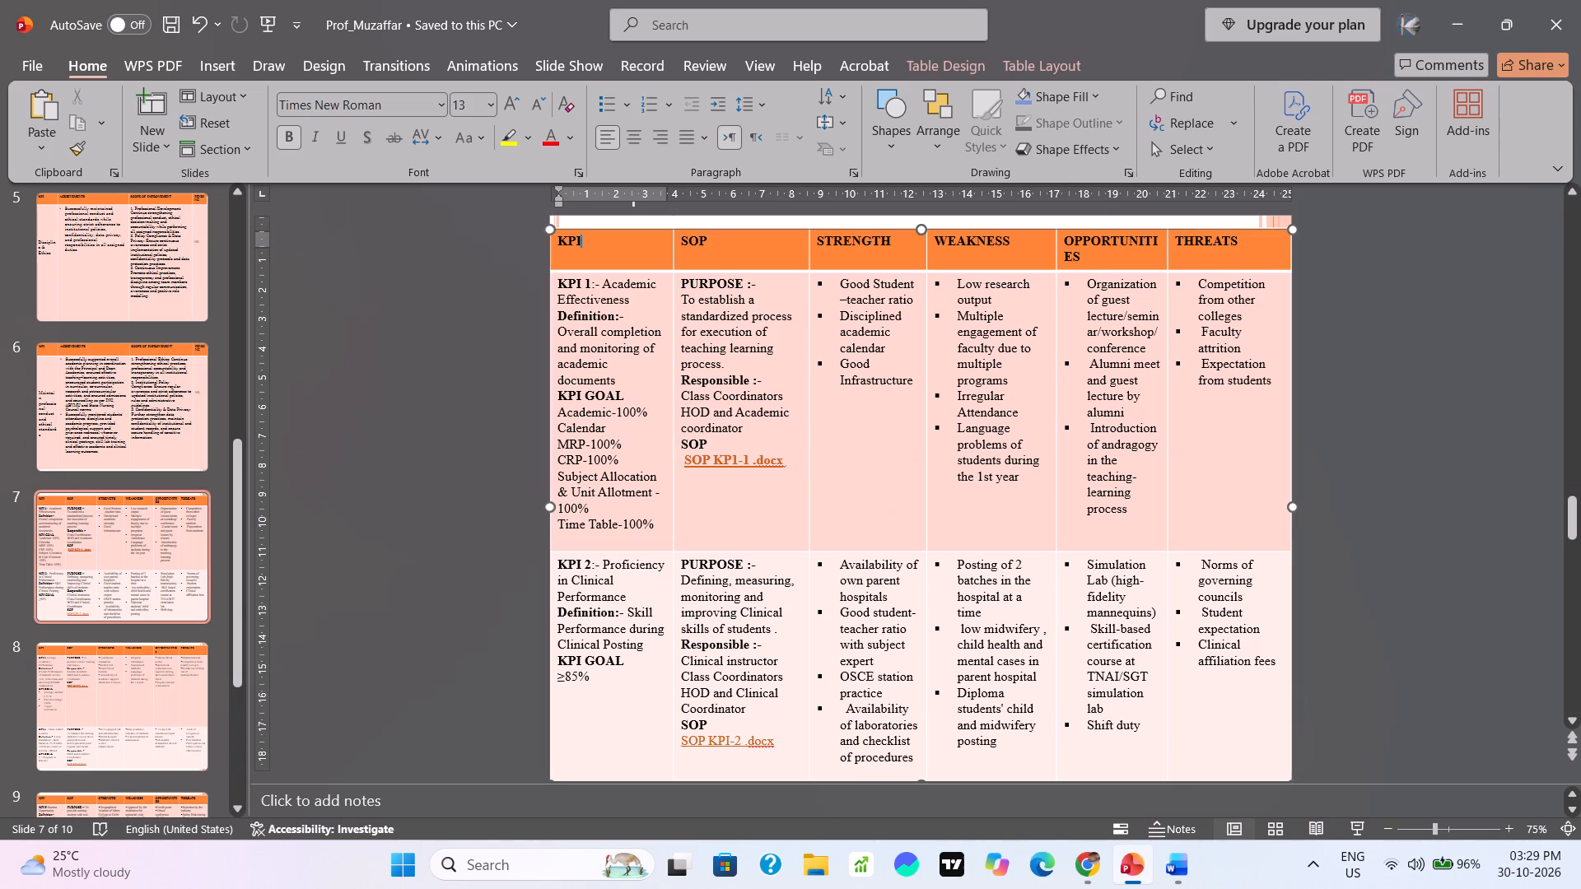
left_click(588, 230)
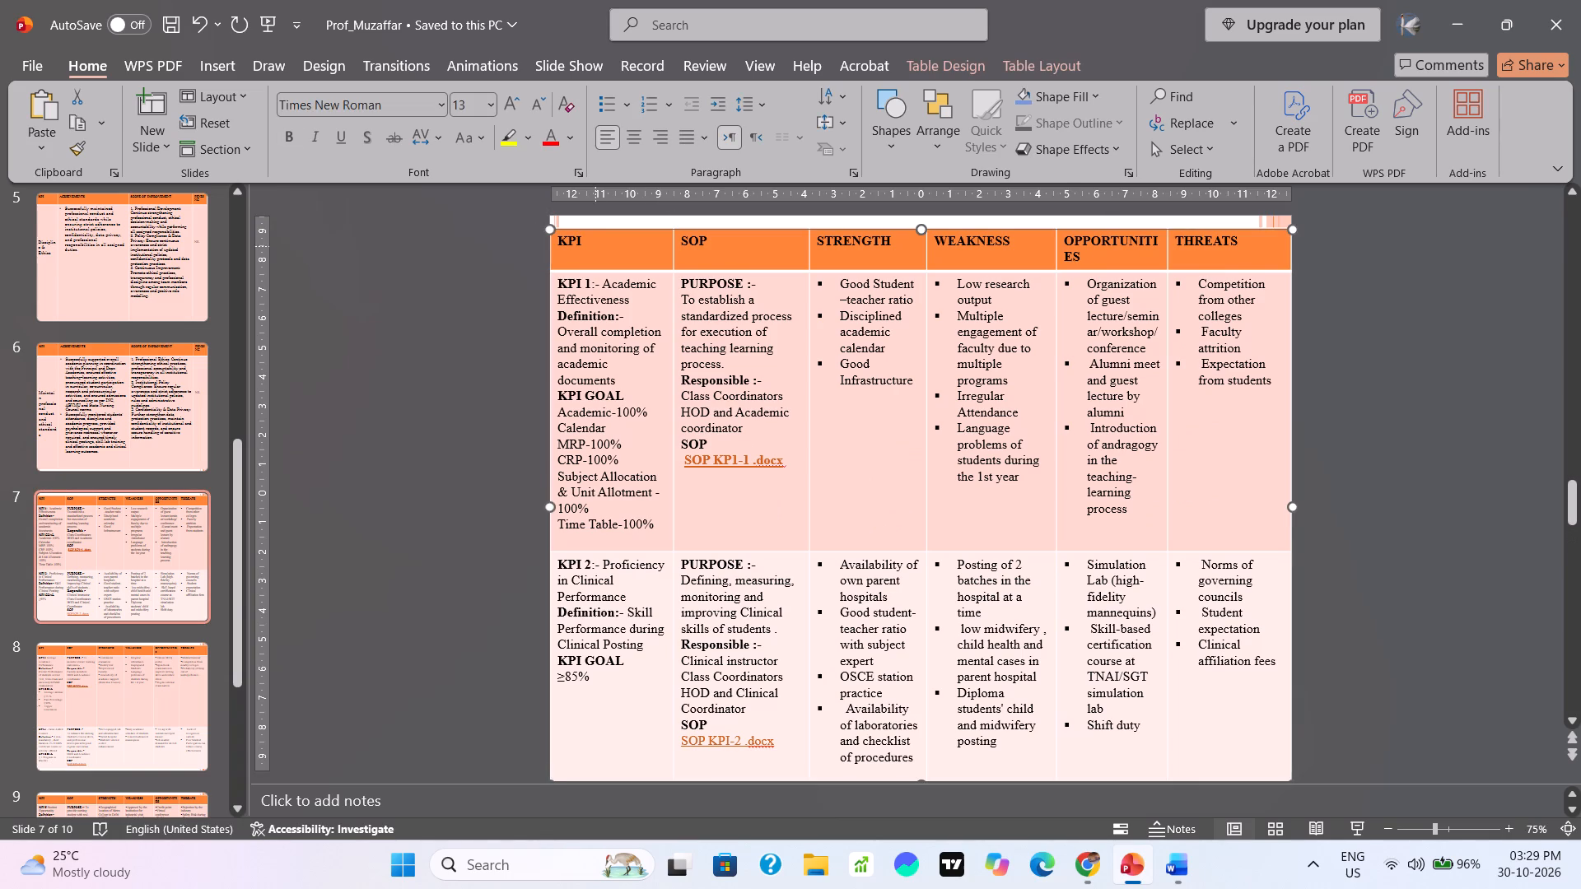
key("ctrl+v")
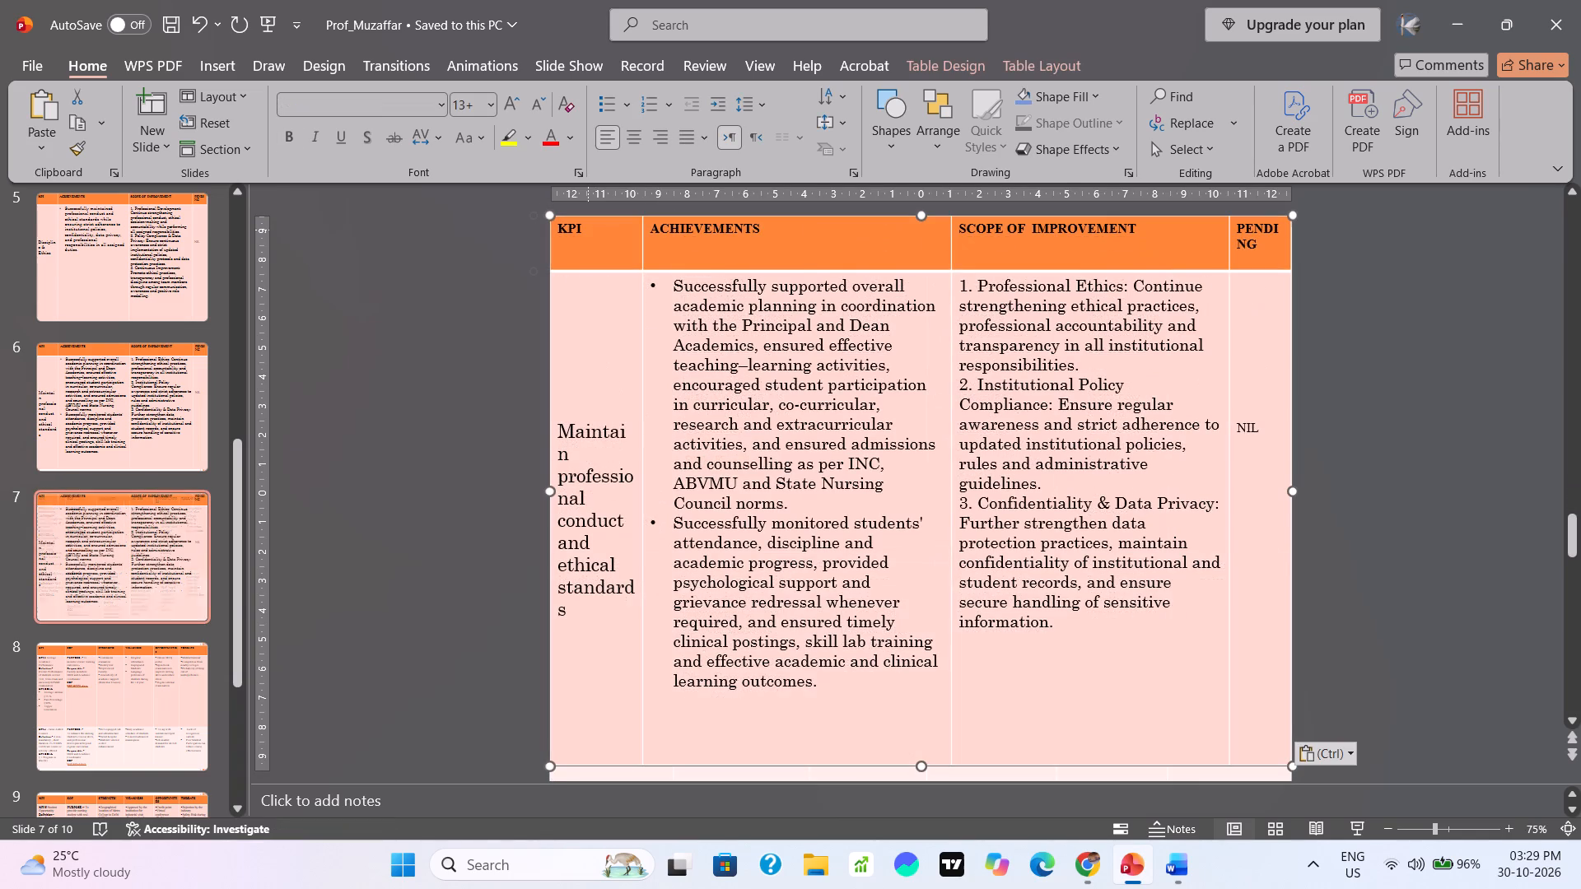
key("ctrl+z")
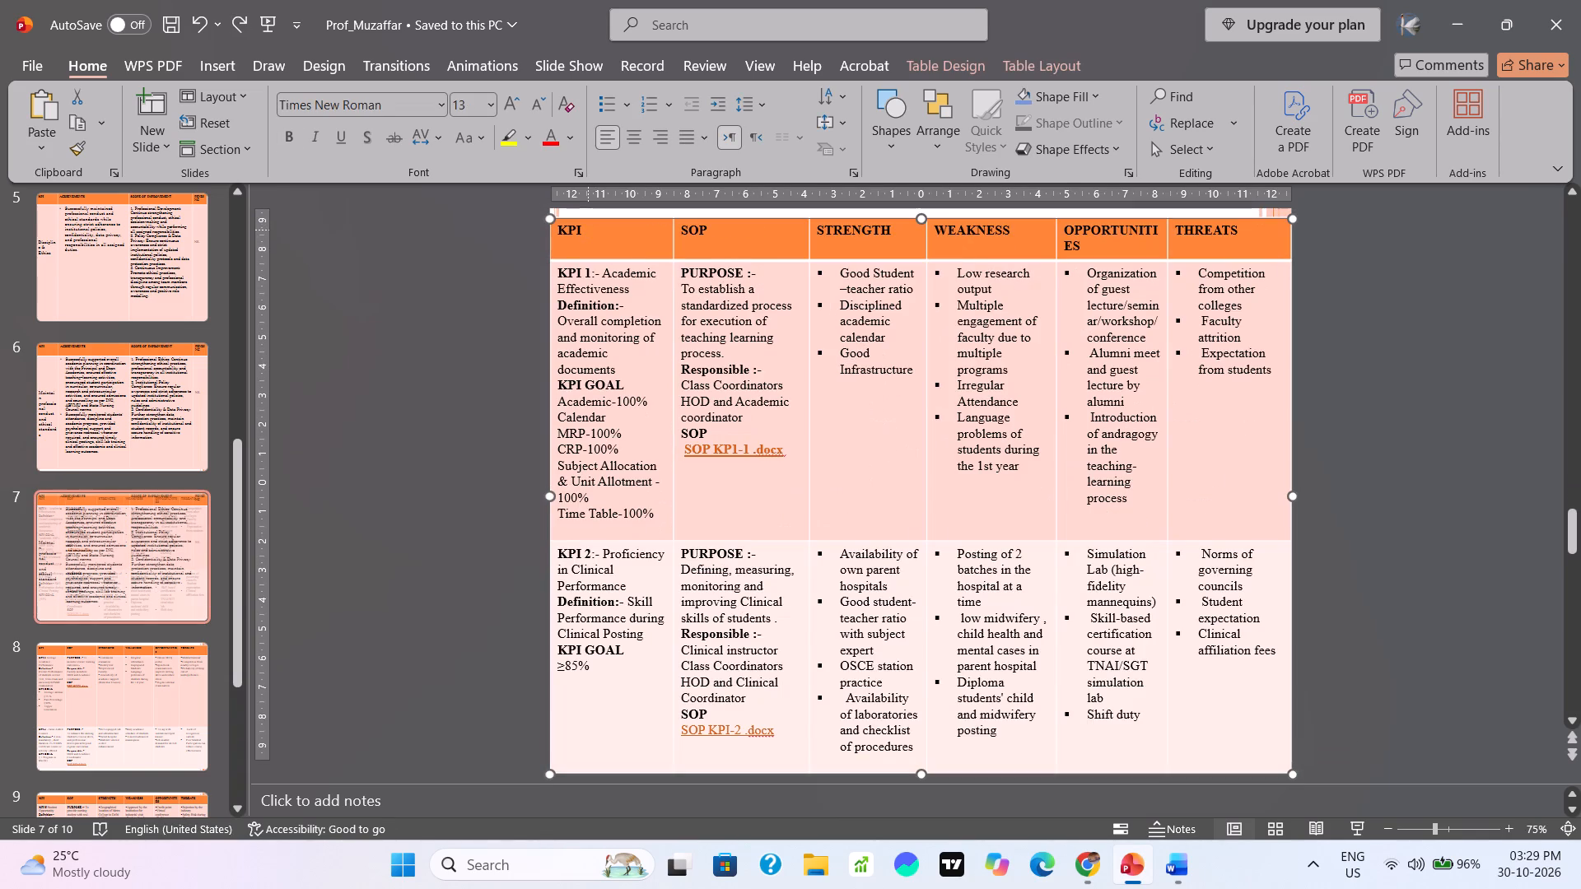
Delete slide 7's KPI, SOP and SWOT table and paste the table copied from slide 6 in its place.
left_click(613, 216)
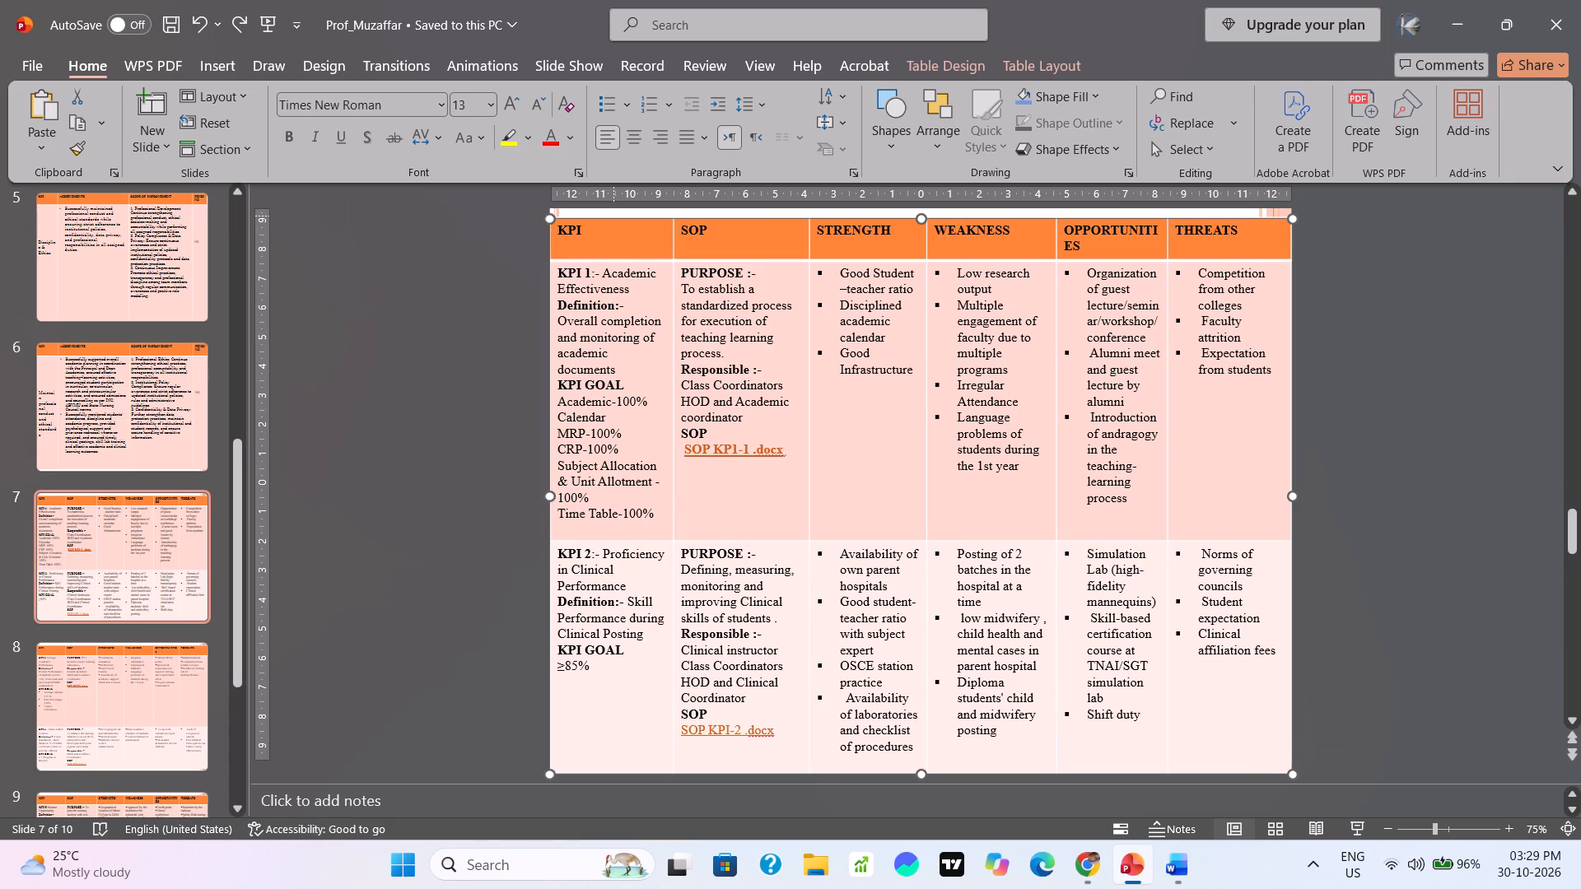
key("Delete")
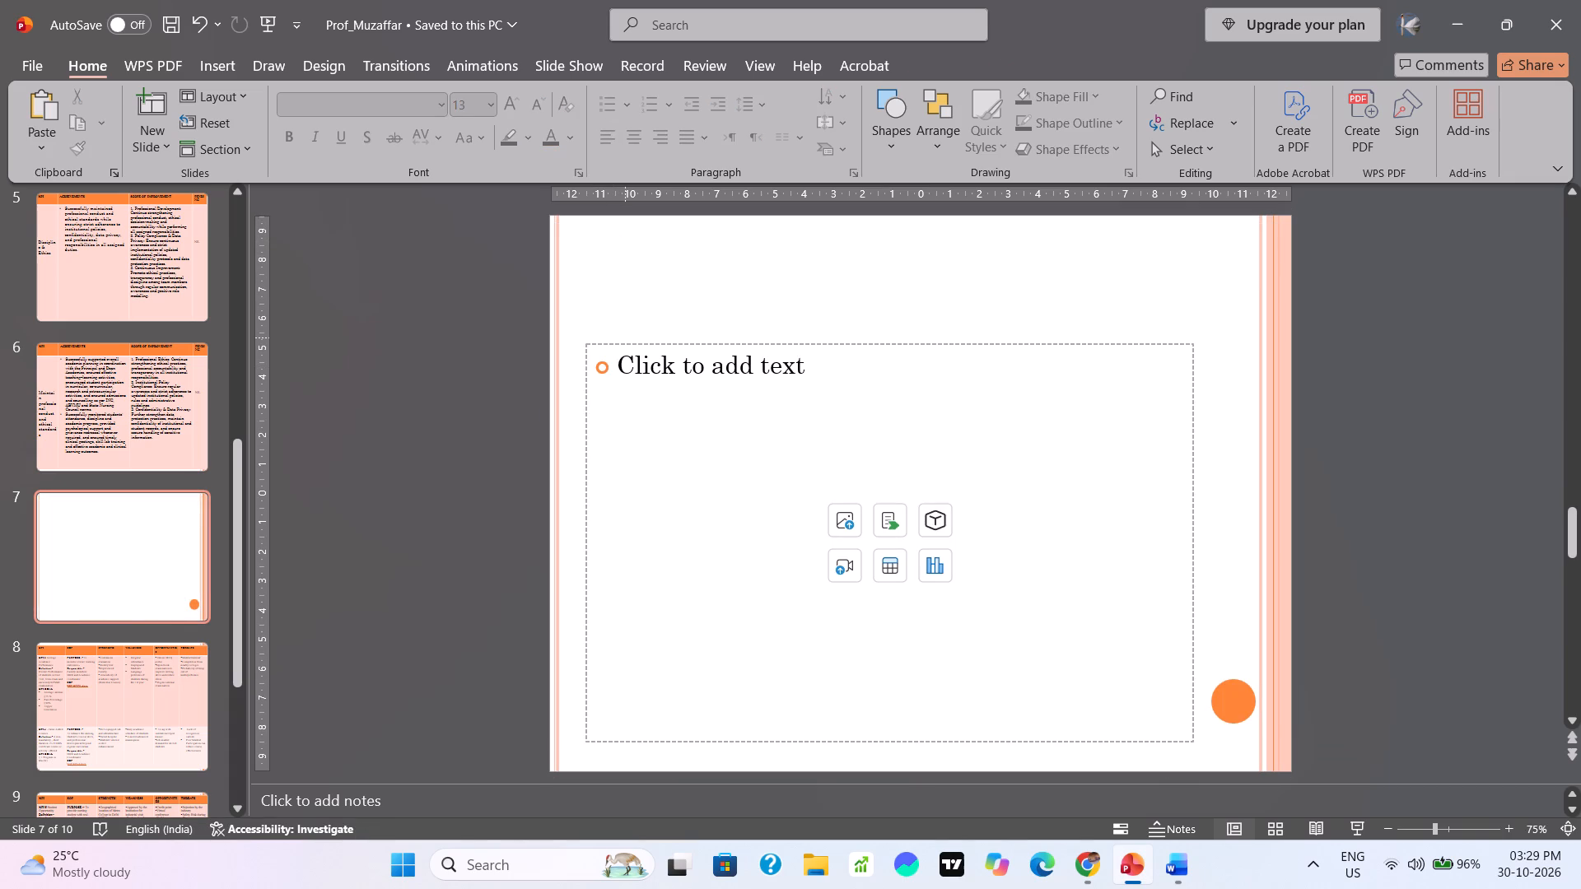
left_click(625, 337)
key("ctrl+v")
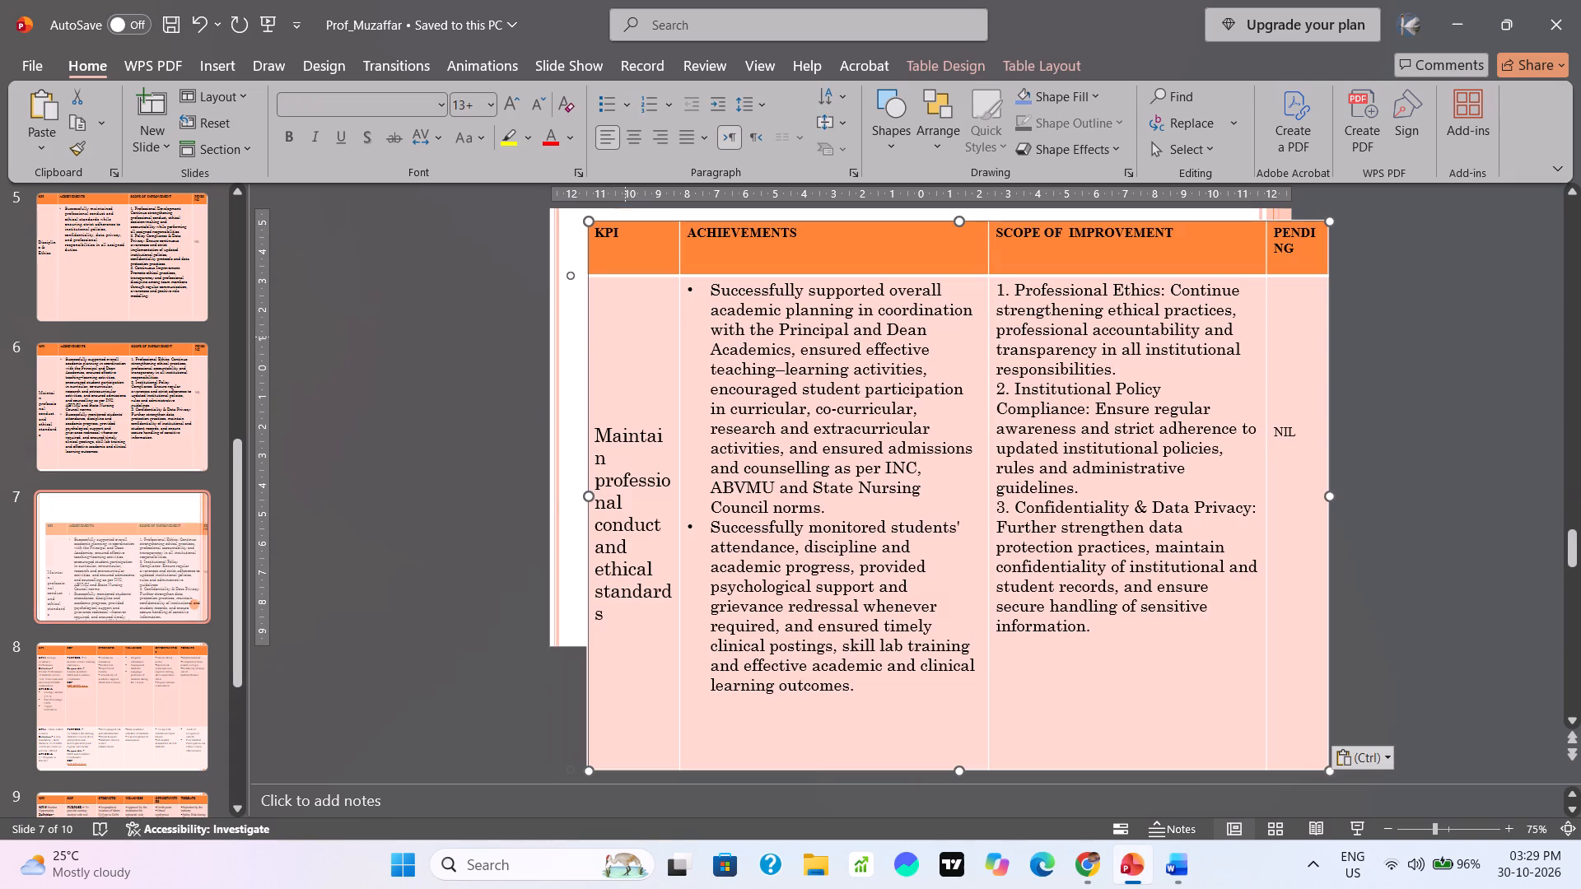
Adjust the pasted table's height on slide 7, pulling its bottom edge up and extending its top edge to the slide's top.
left_click_drag(963, 774, 941, 683)
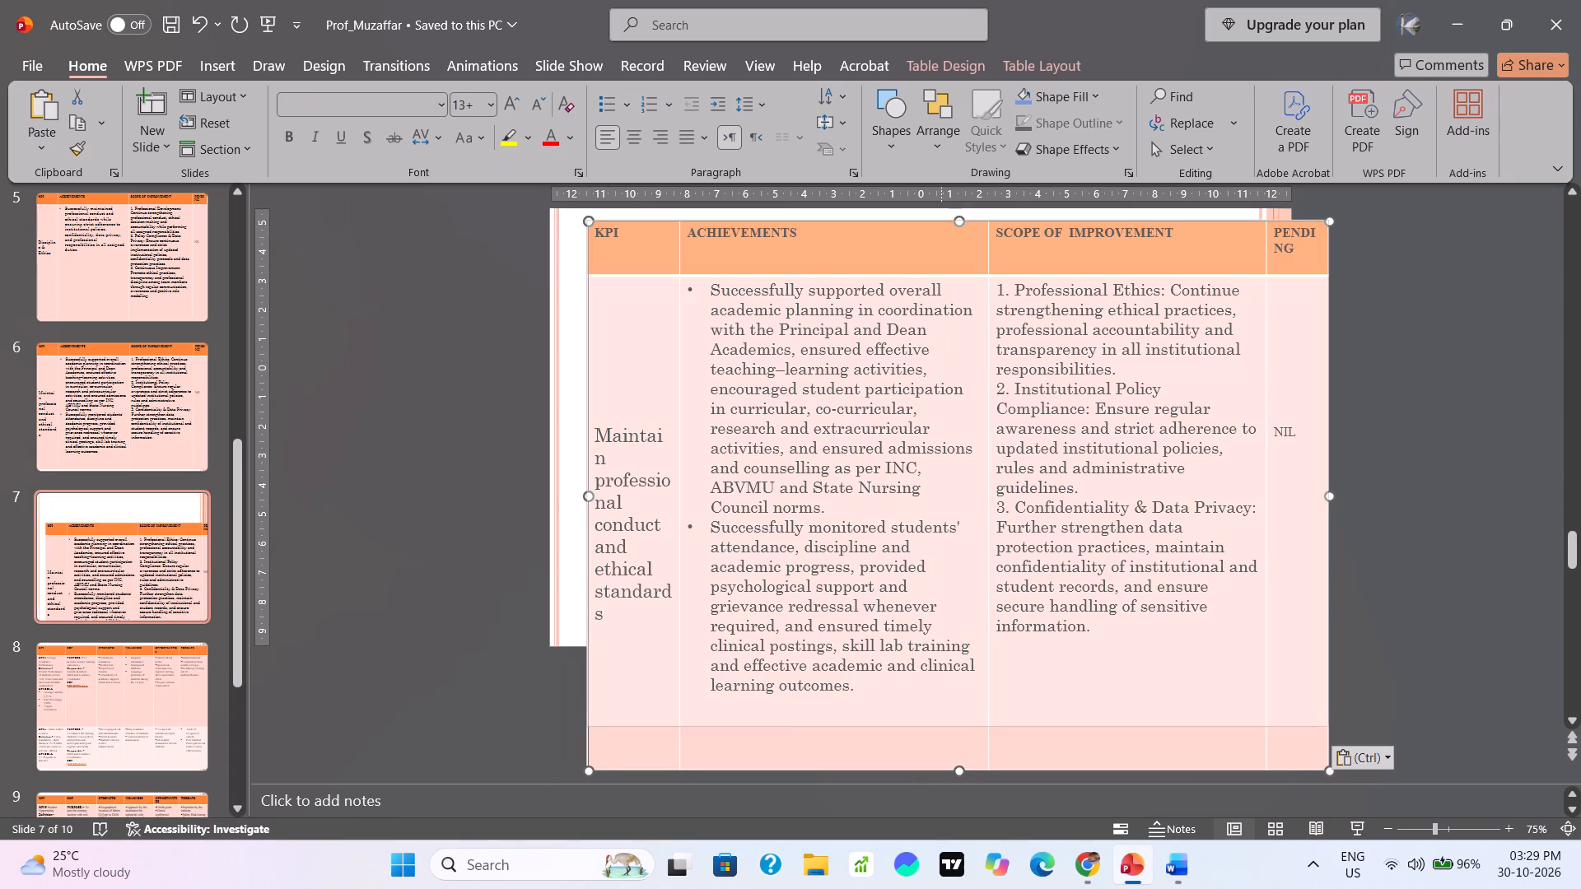
left_click_drag(941, 683, 925, 626)
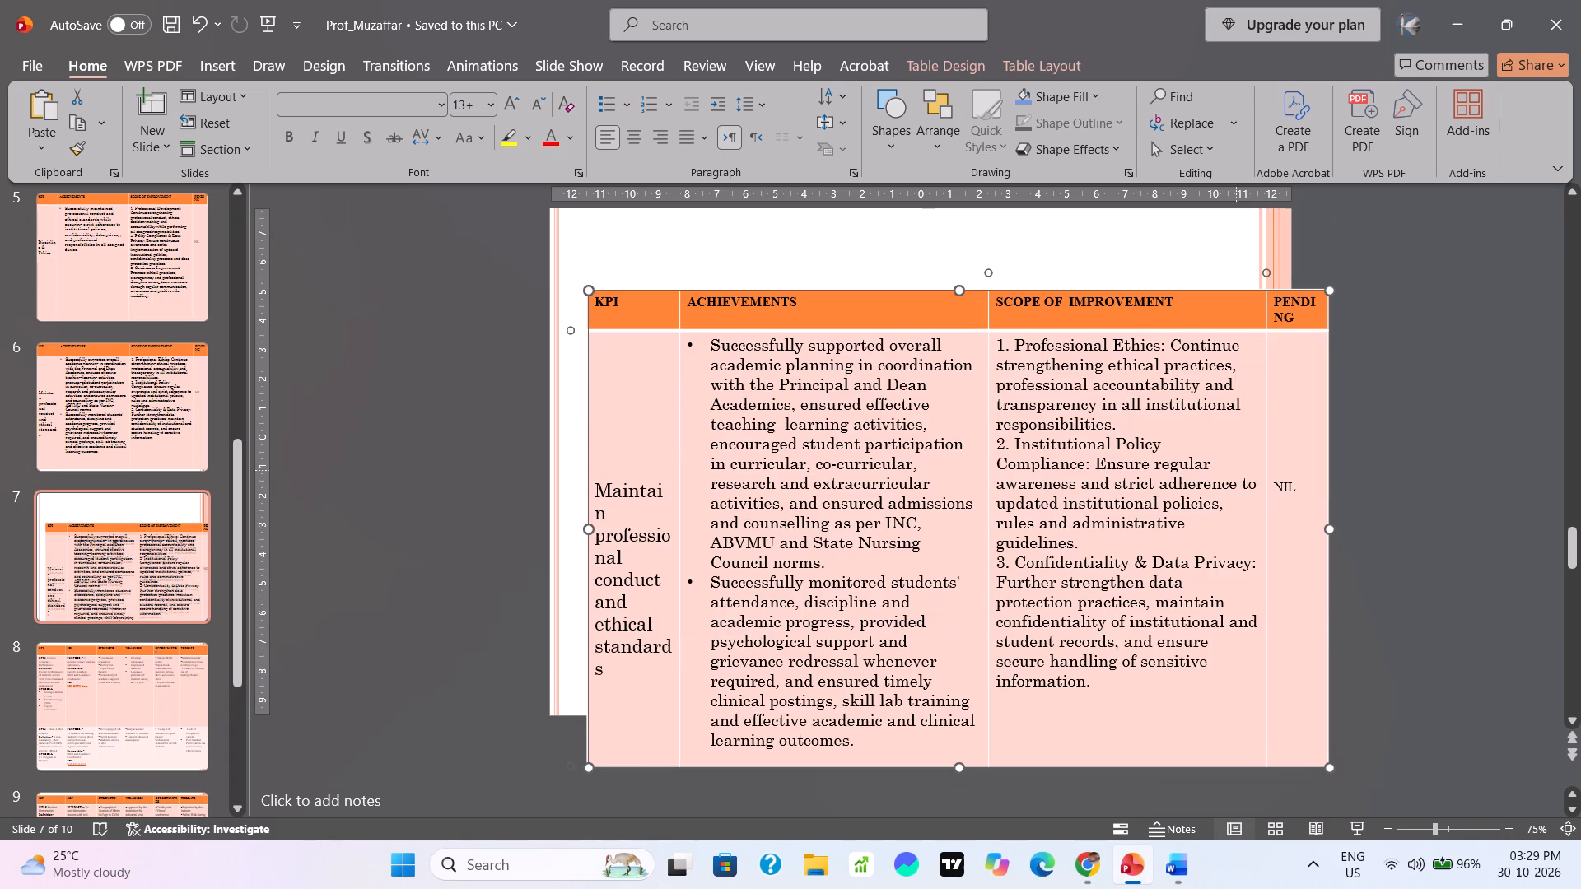
triple_click(1572, 197)
double_click(1572, 197)
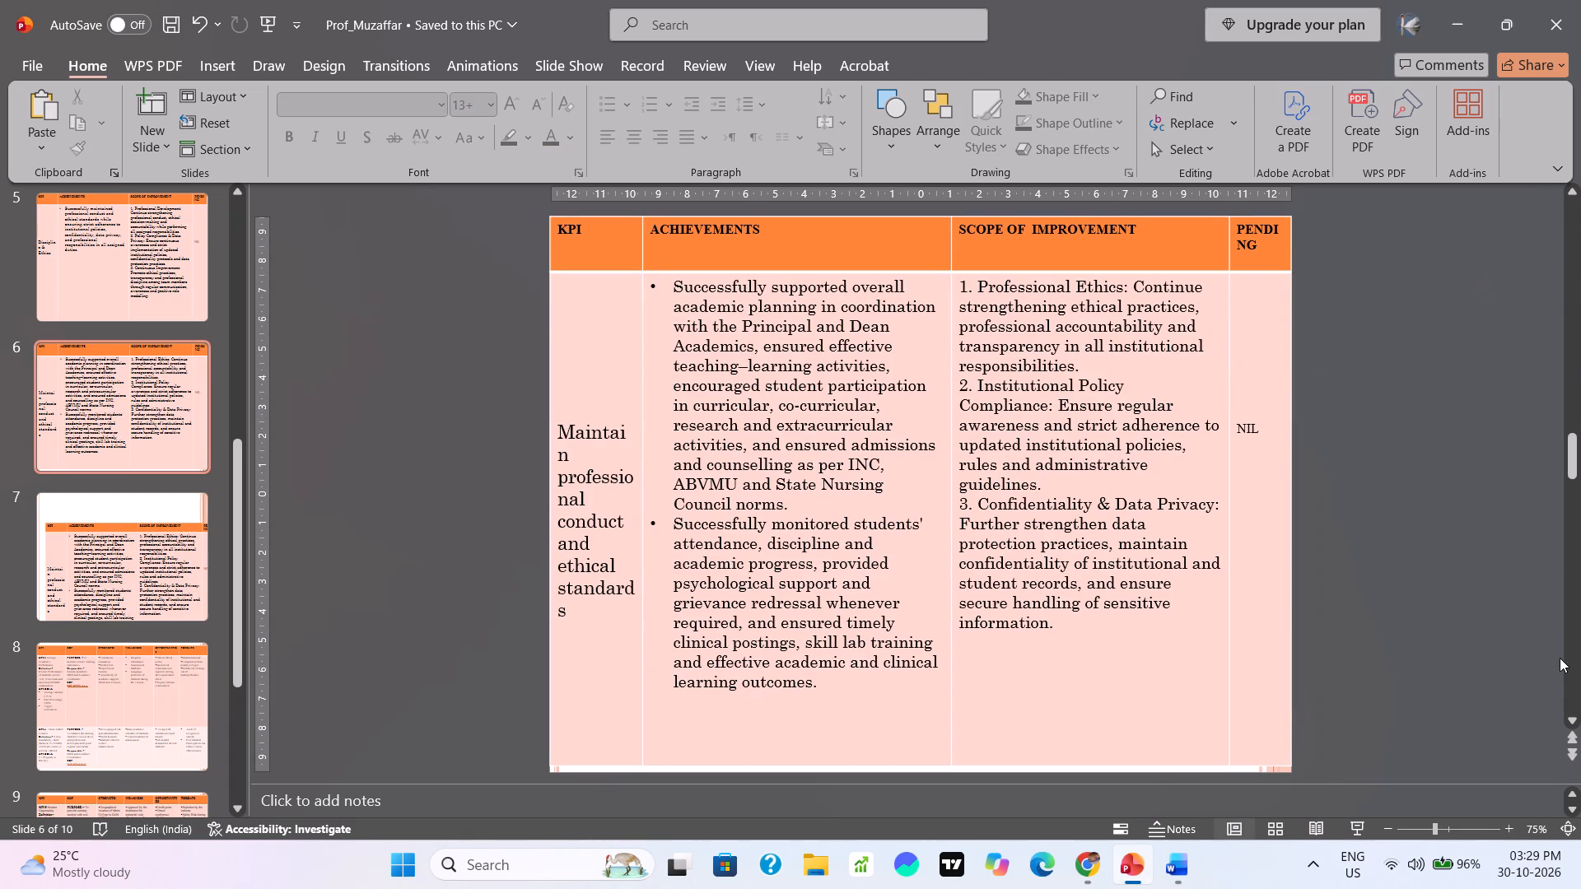
left_click(1565, 719)
left_click(1565, 719)
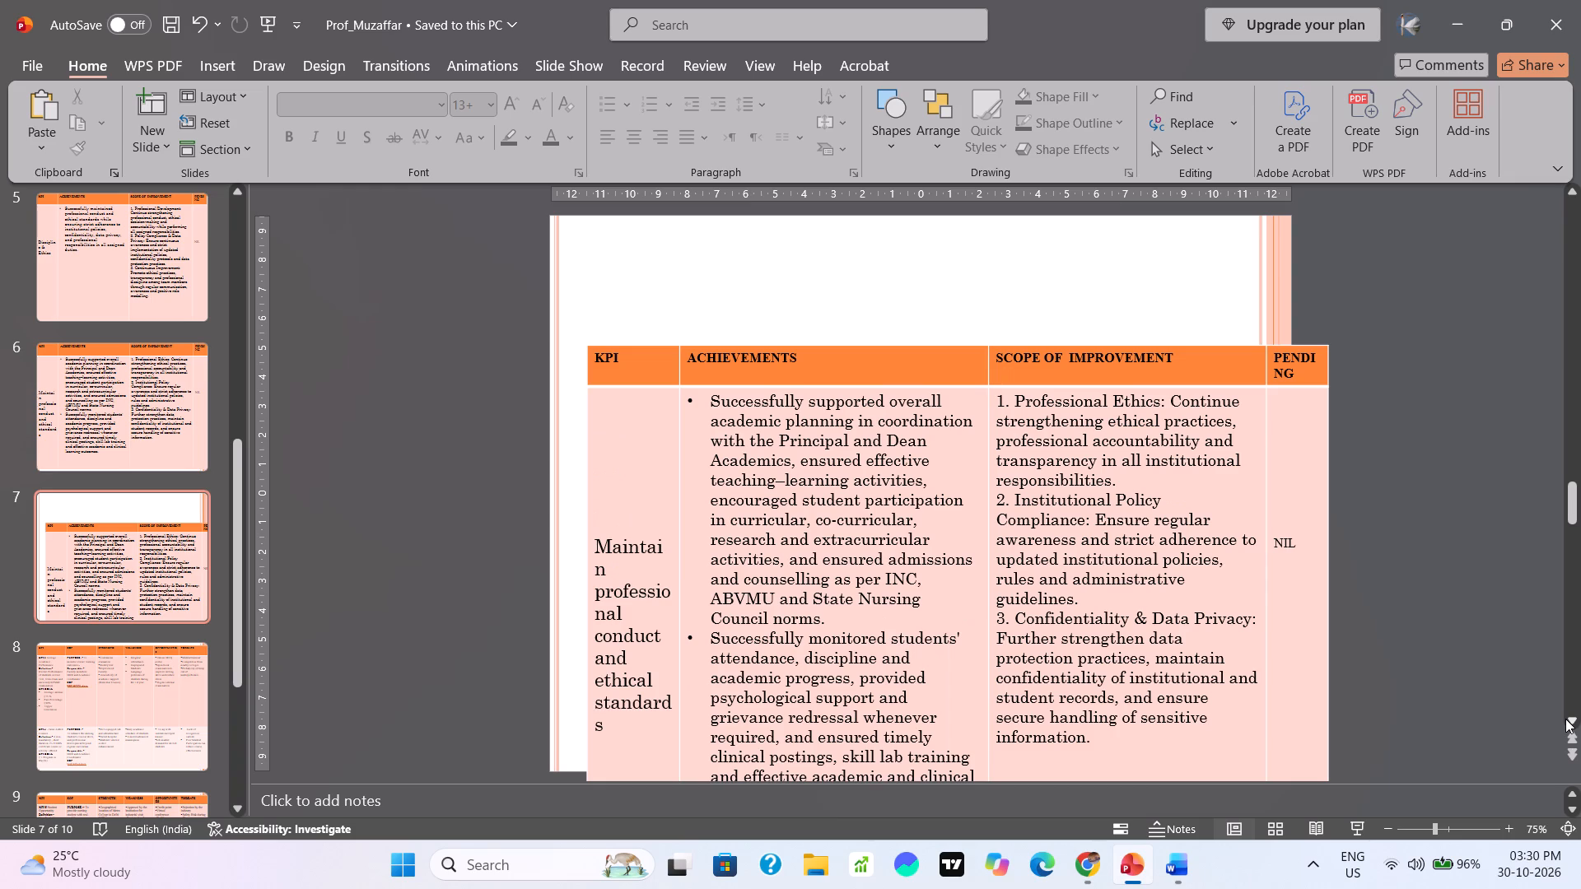
left_click(970, 350)
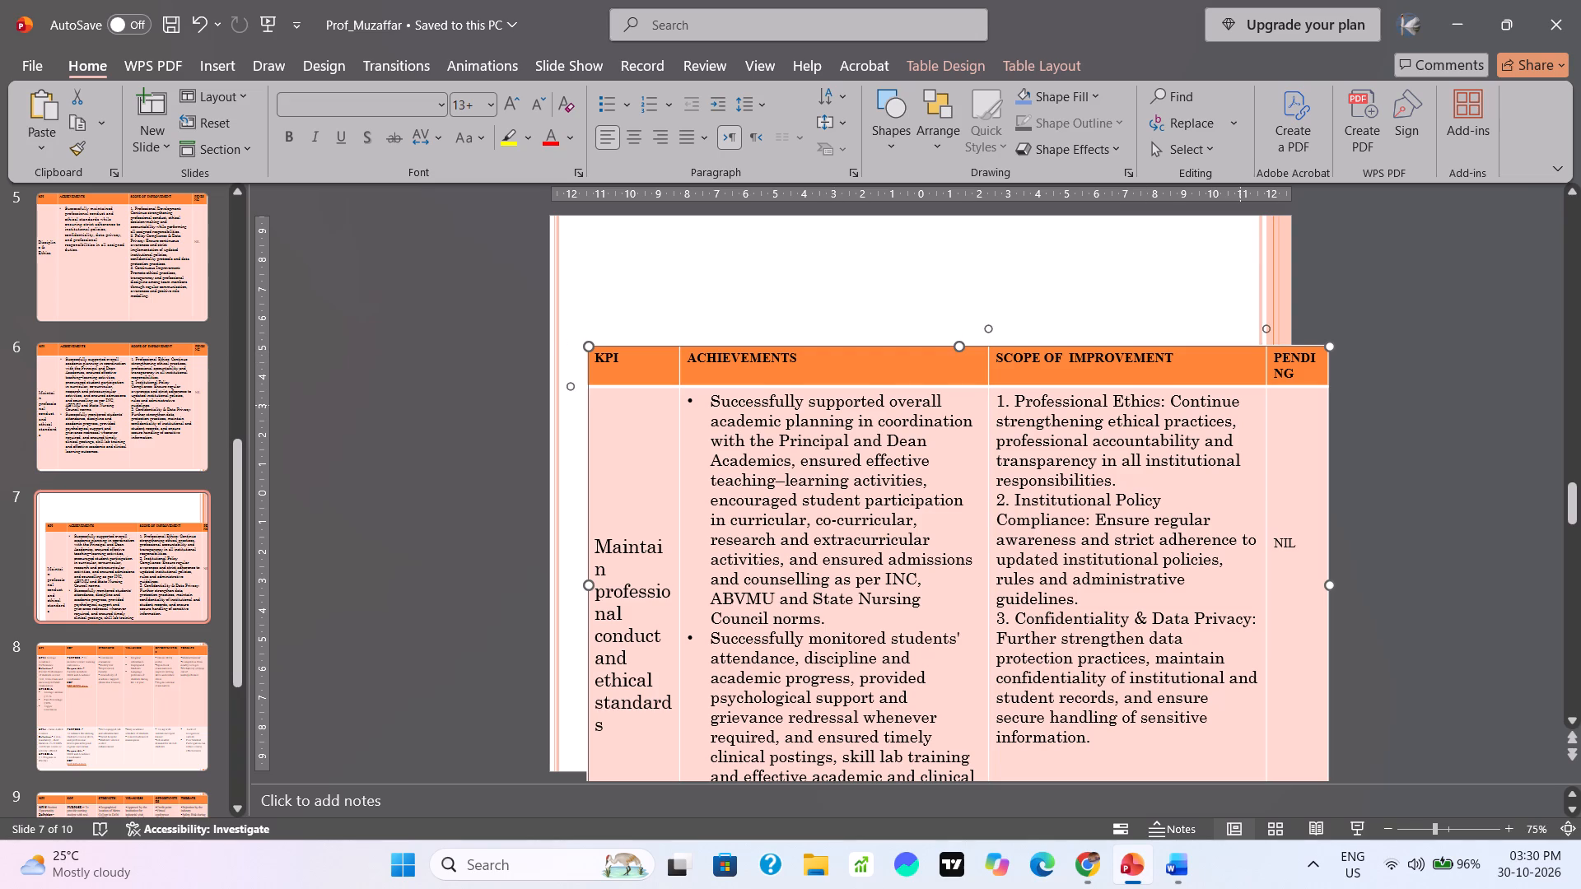
left_click_drag(963, 341, 921, 231)
left_click(1575, 189)
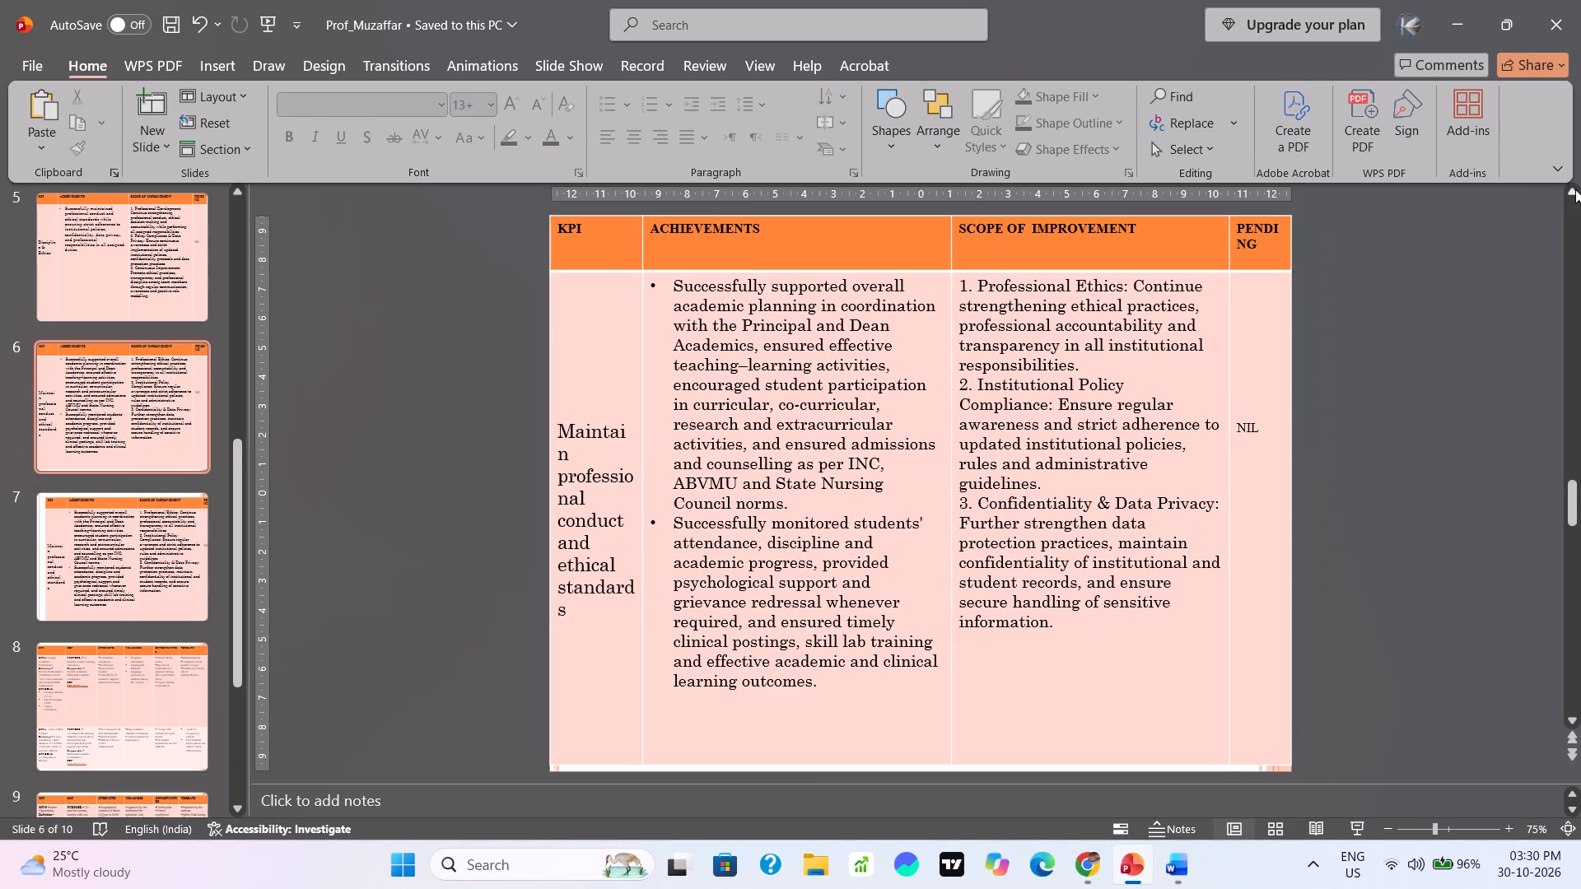
left_click(1569, 717)
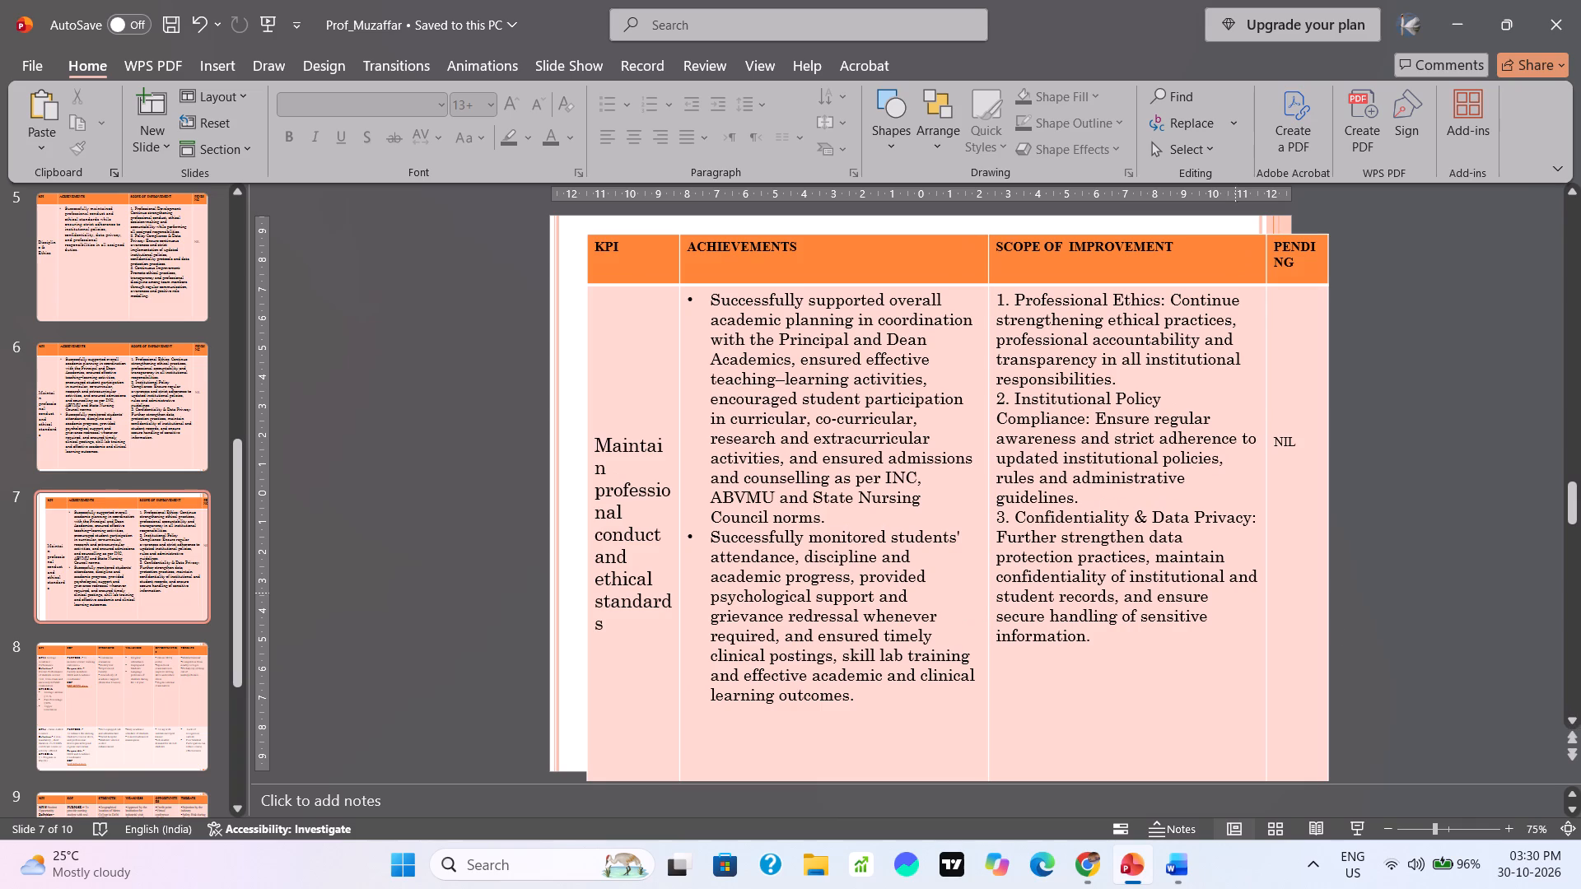
left_click(729, 254)
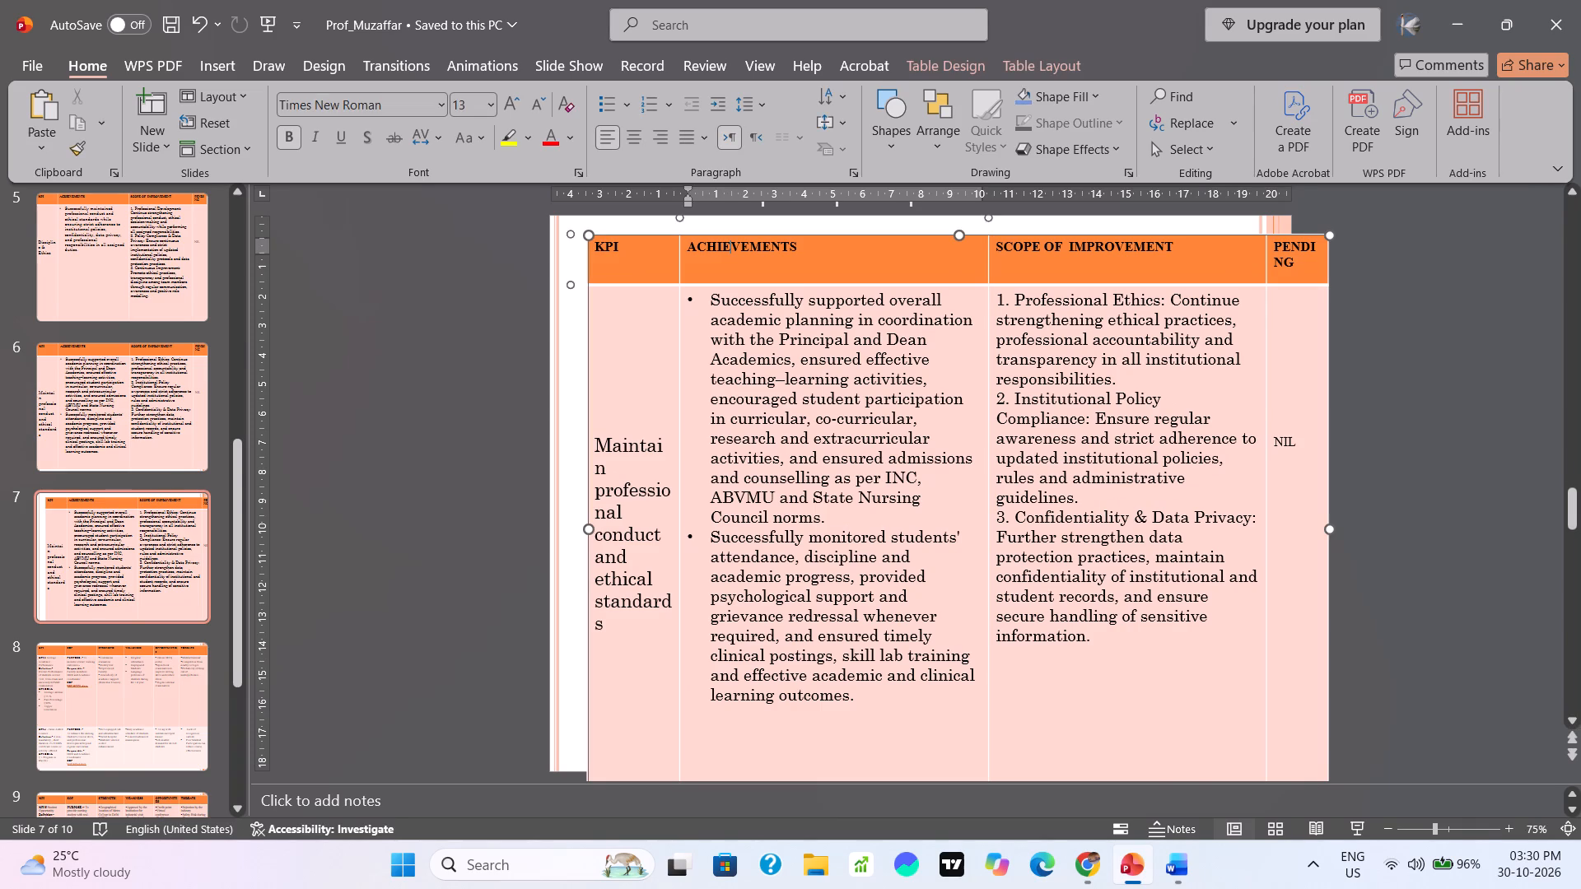
left_click_drag(958, 235, 951, 220)
Resize slide 7's table horizontally so that both of its sides roughly meet the slide's side edges.
left_click_drag(1335, 521, 1265, 528)
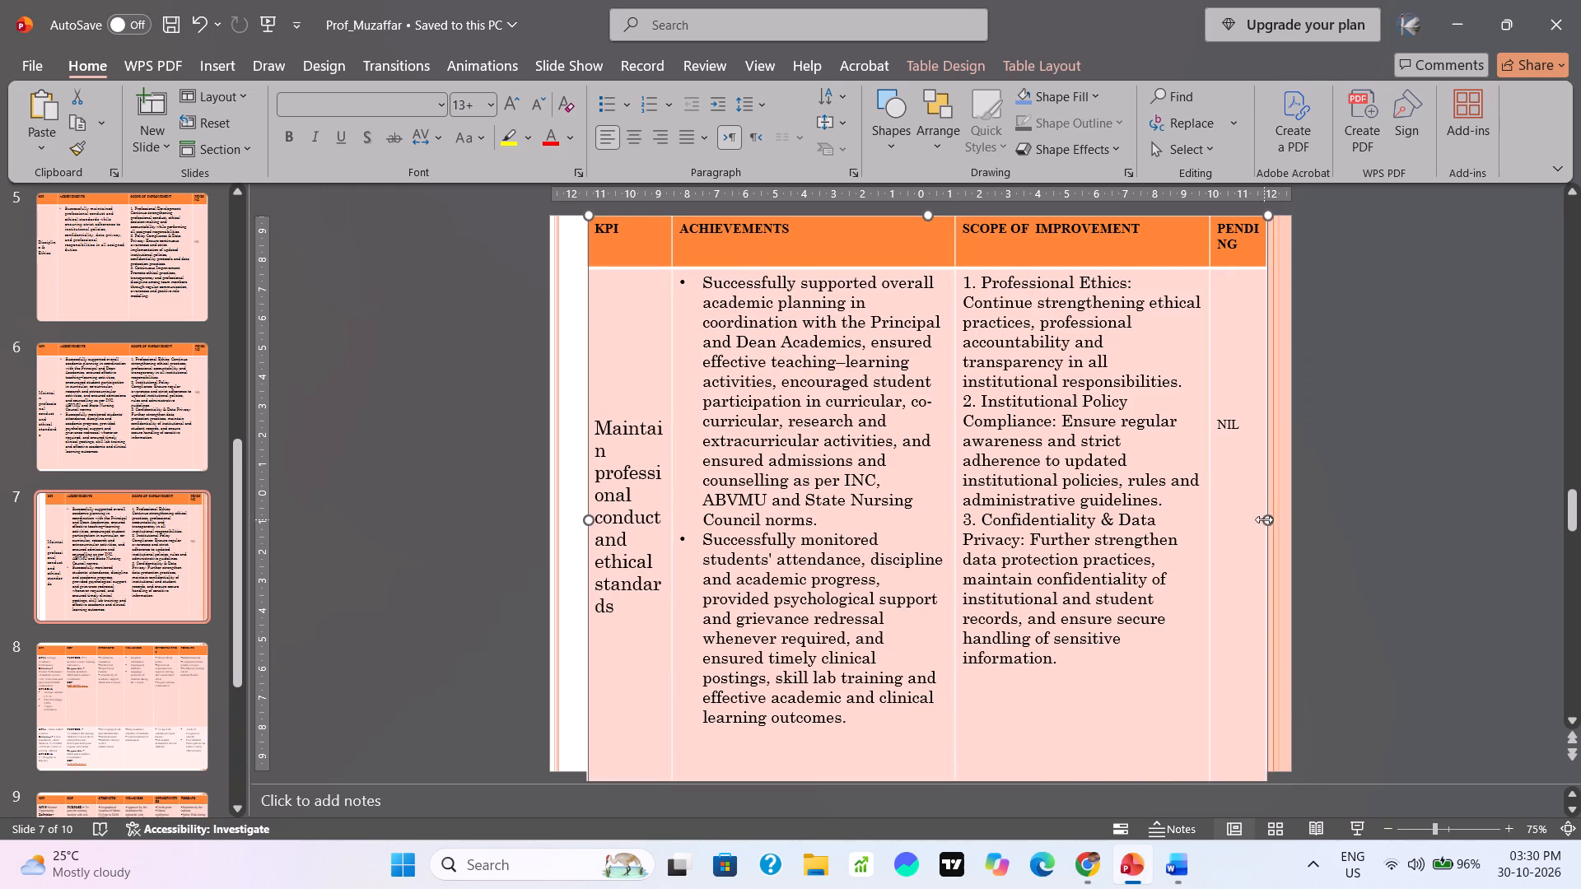
left_click_drag(1266, 519, 1290, 518)
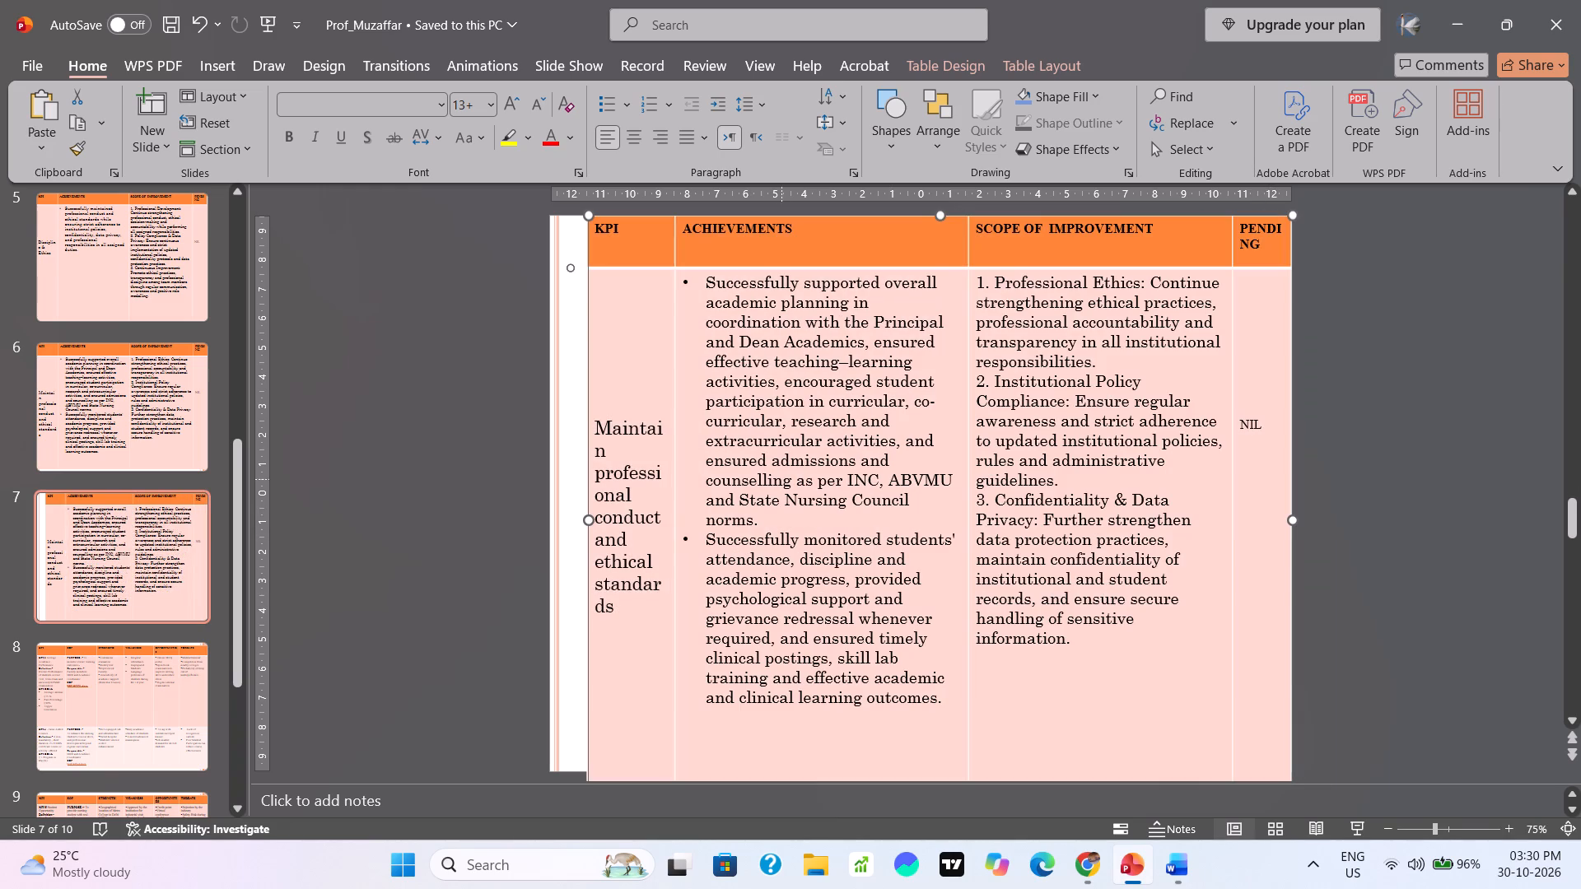
left_click_drag(588, 522, 533, 524)
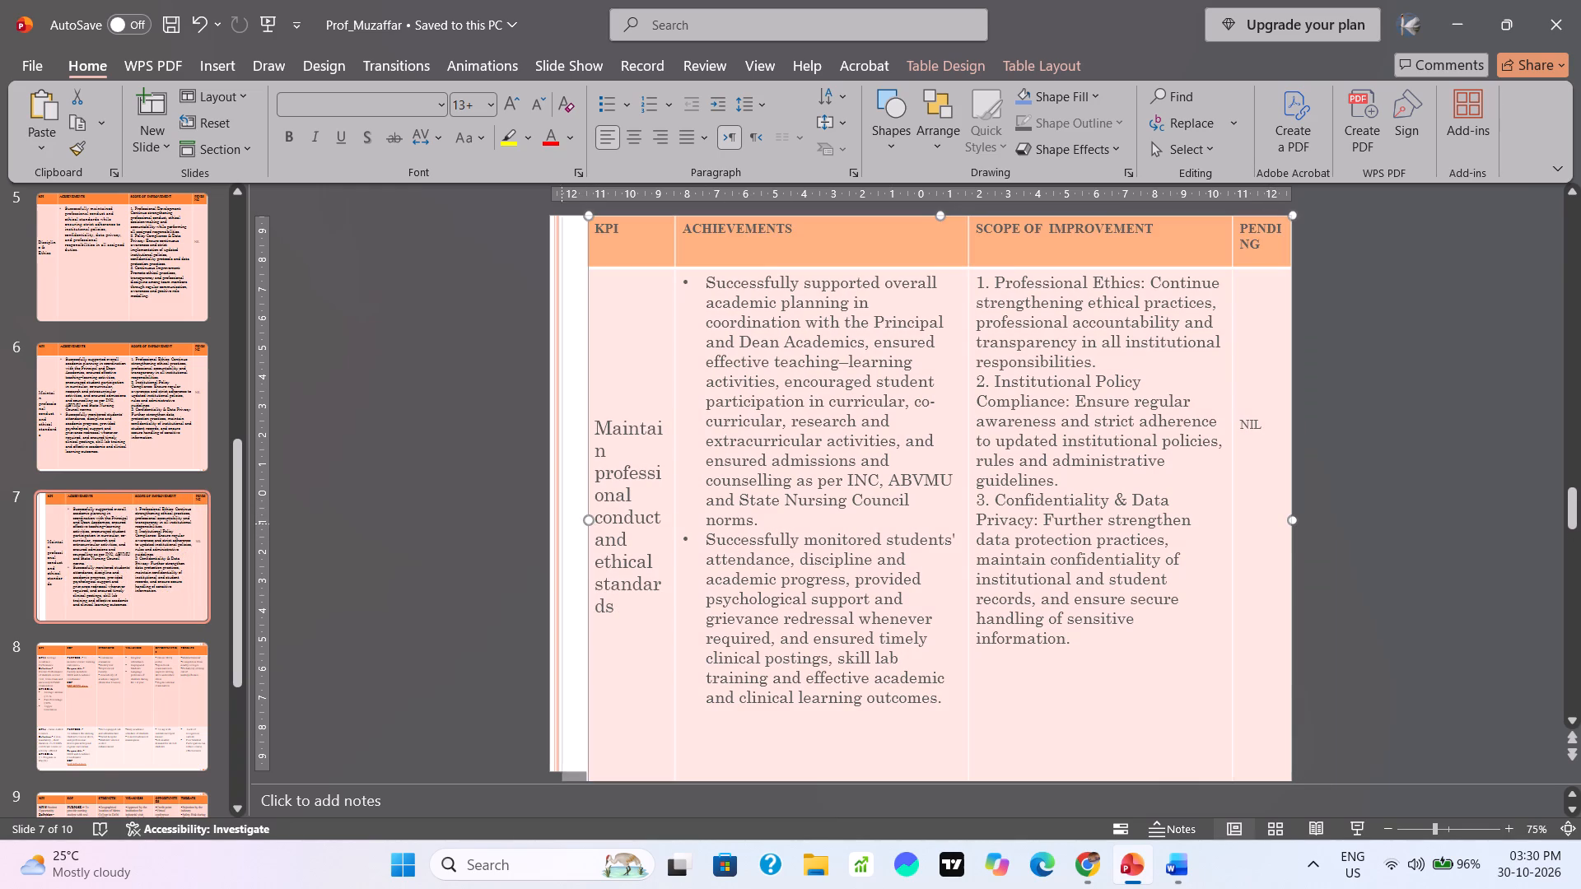
left_click_drag(533, 524, 557, 528)
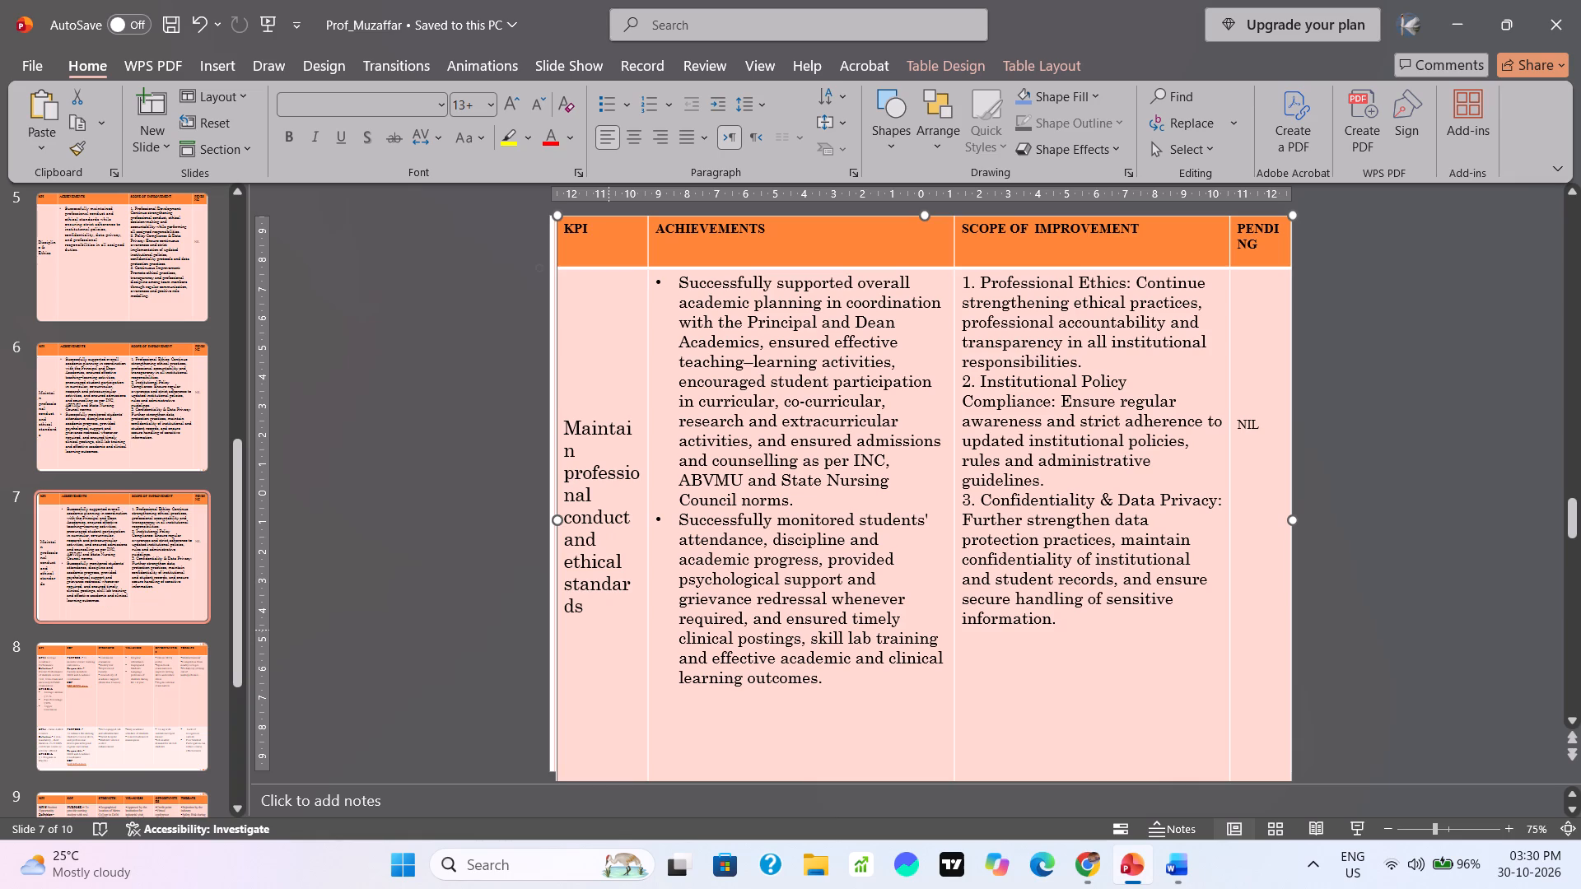
Copy row 6's KPI list from the KPI Mapping Report in Word and paste it over slide 7's KPI cell text in PowerPoint.
key("alt+Tab")
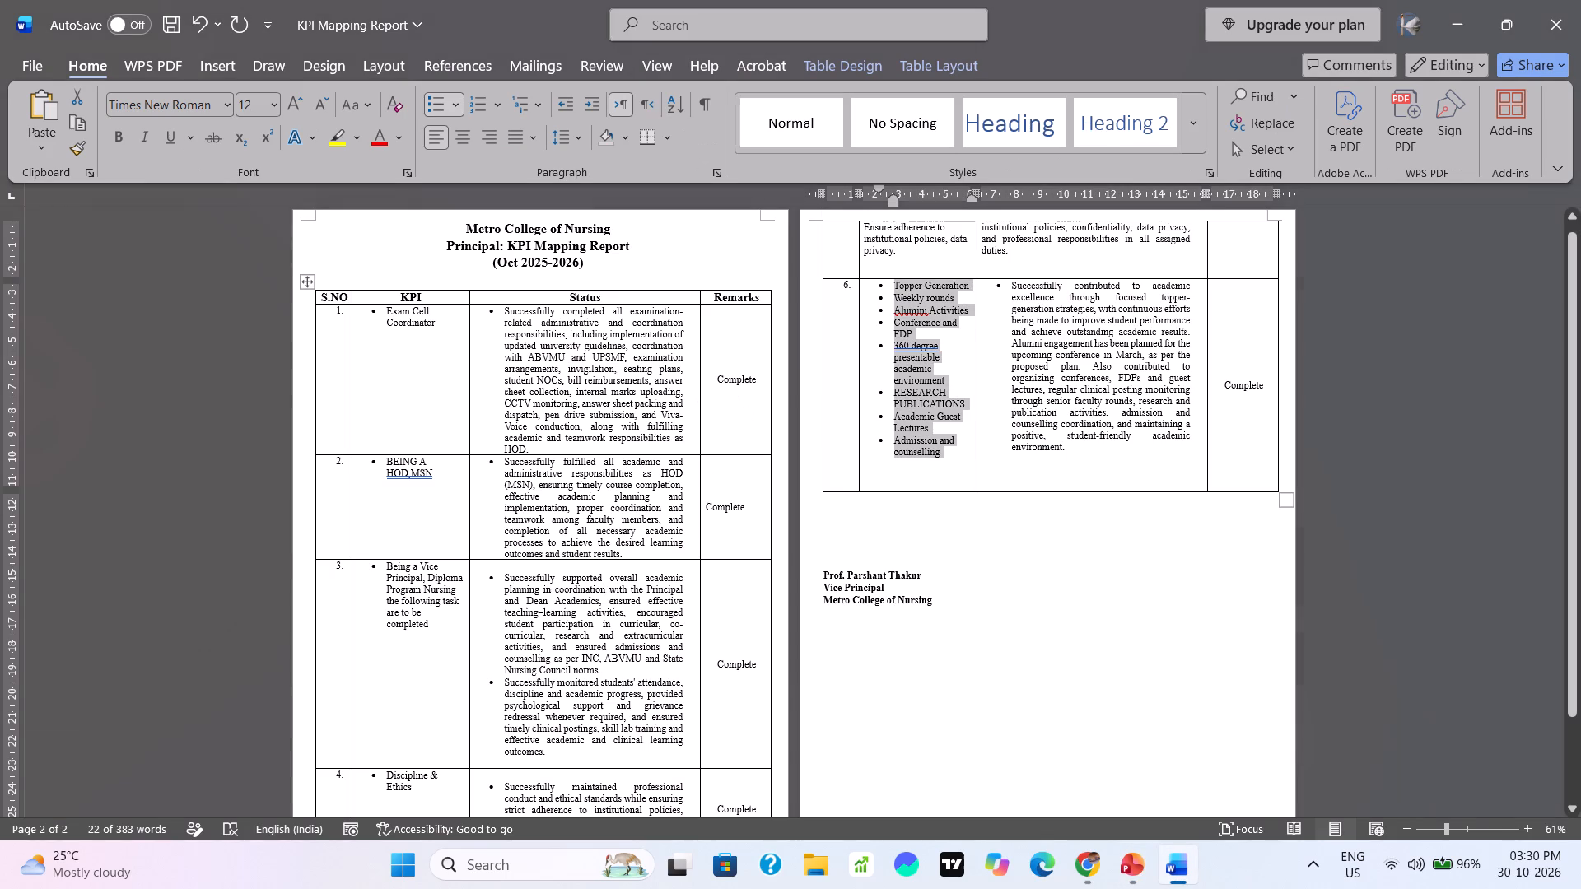
left_click(949, 437)
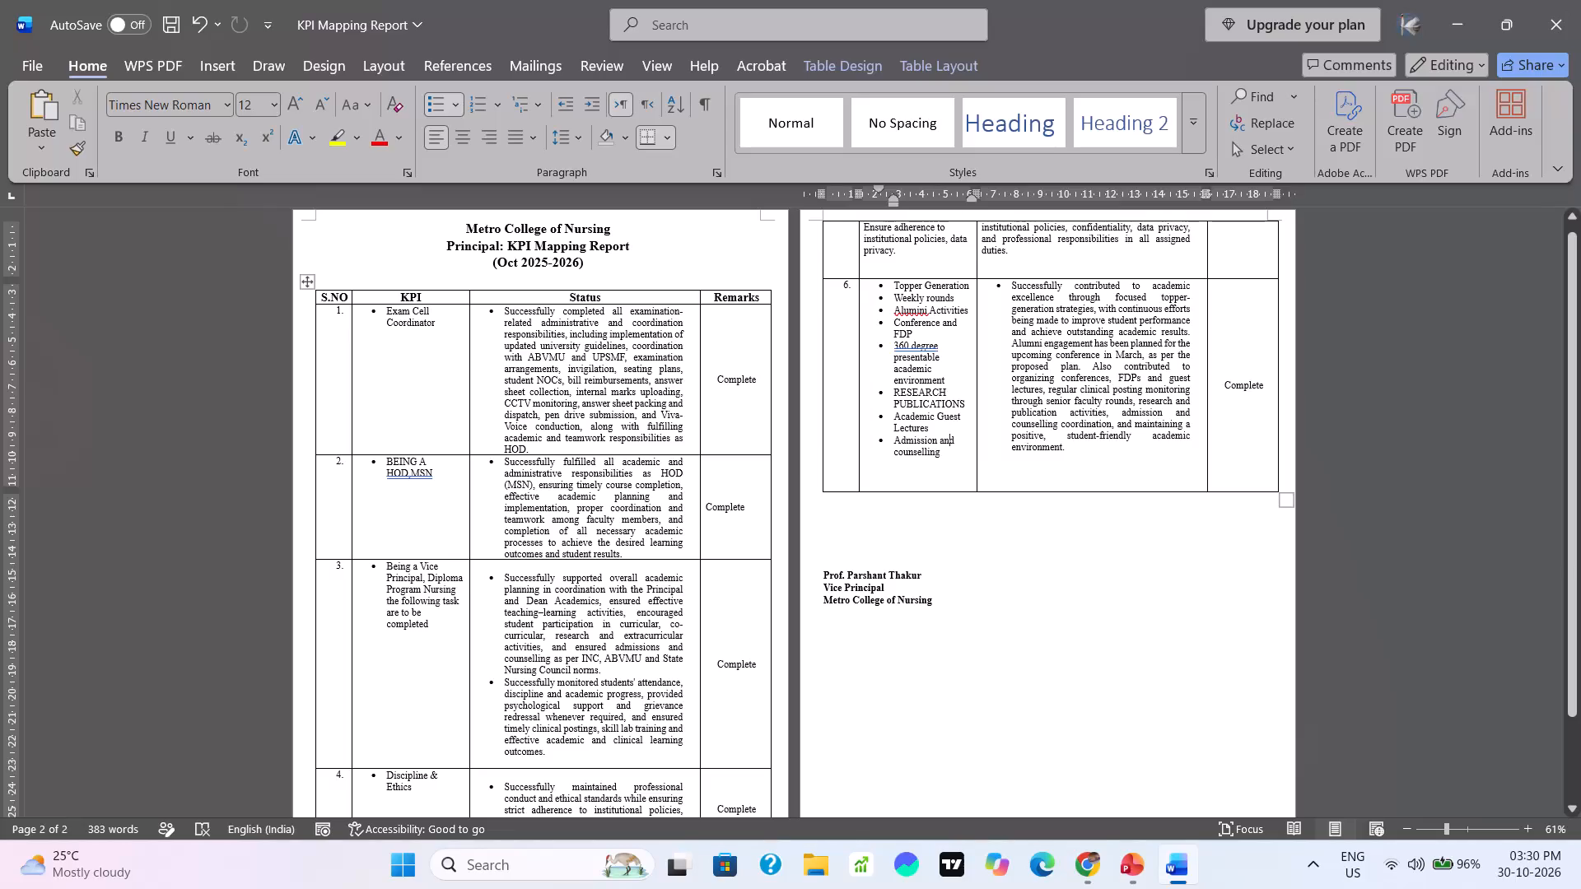
left_click_drag(941, 452, 887, 293)
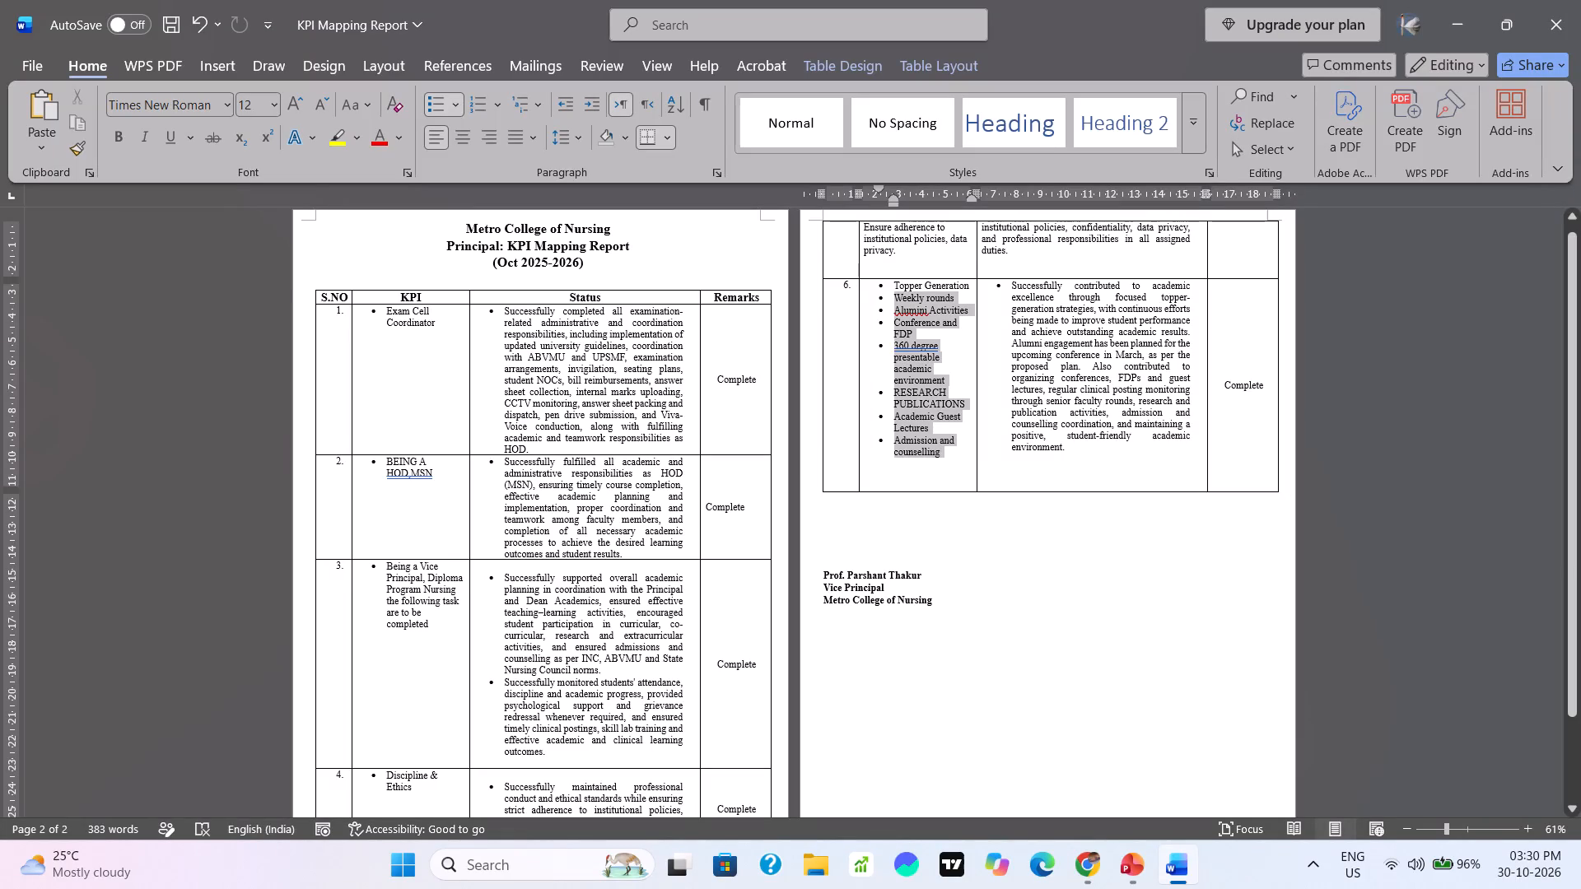
left_click_drag(887, 293, 892, 286)
key("ctrl+c")
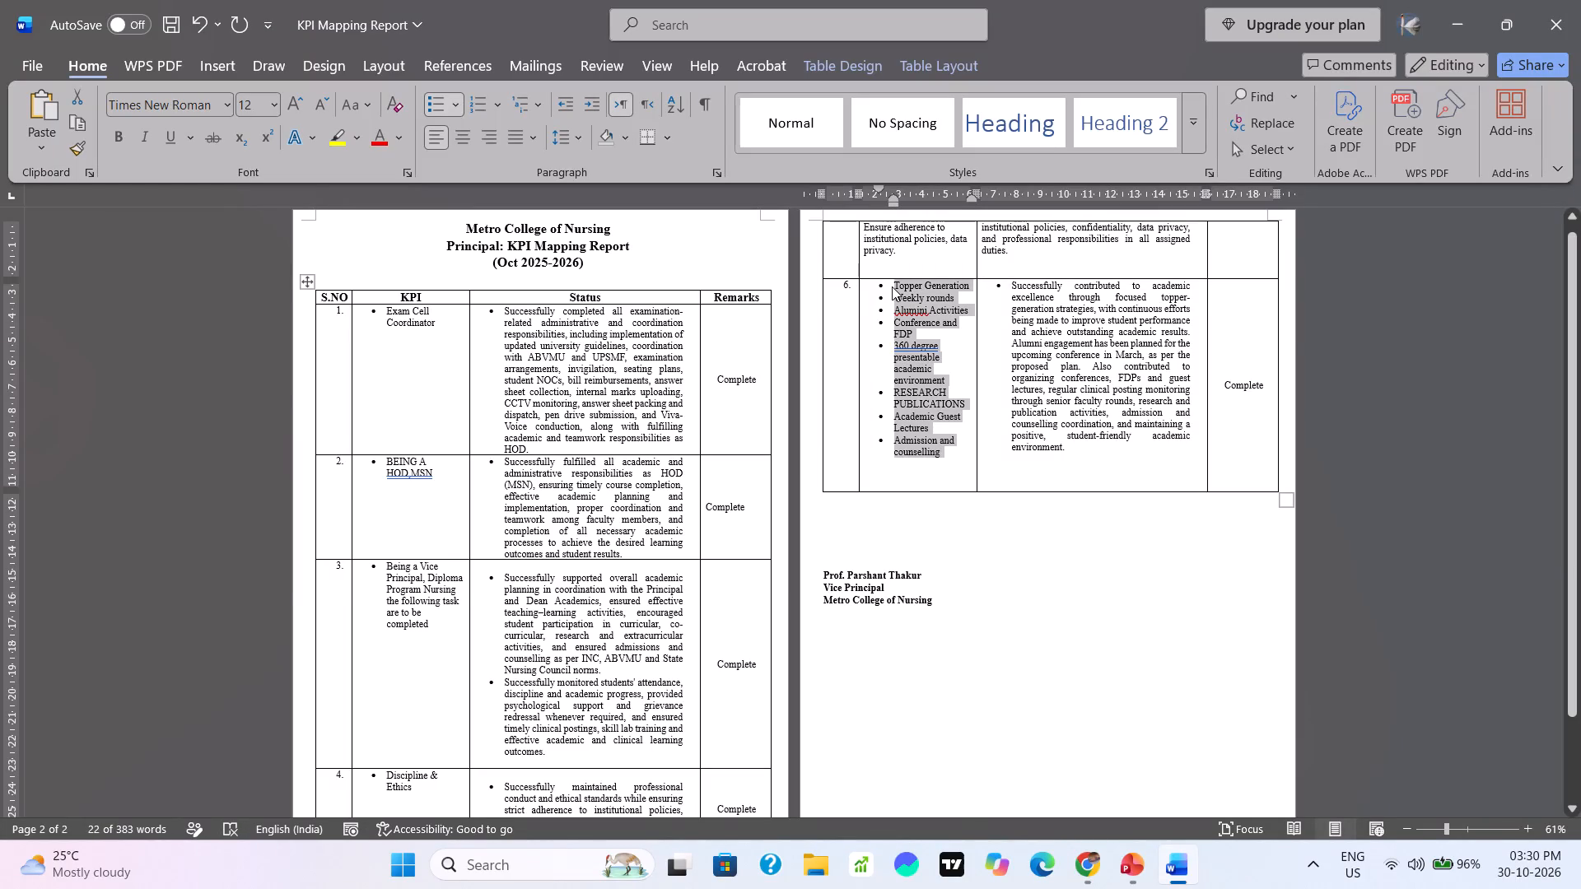
key("alt+Tab")
left_click_drag(587, 608, 588, 417)
key("BackSpace")
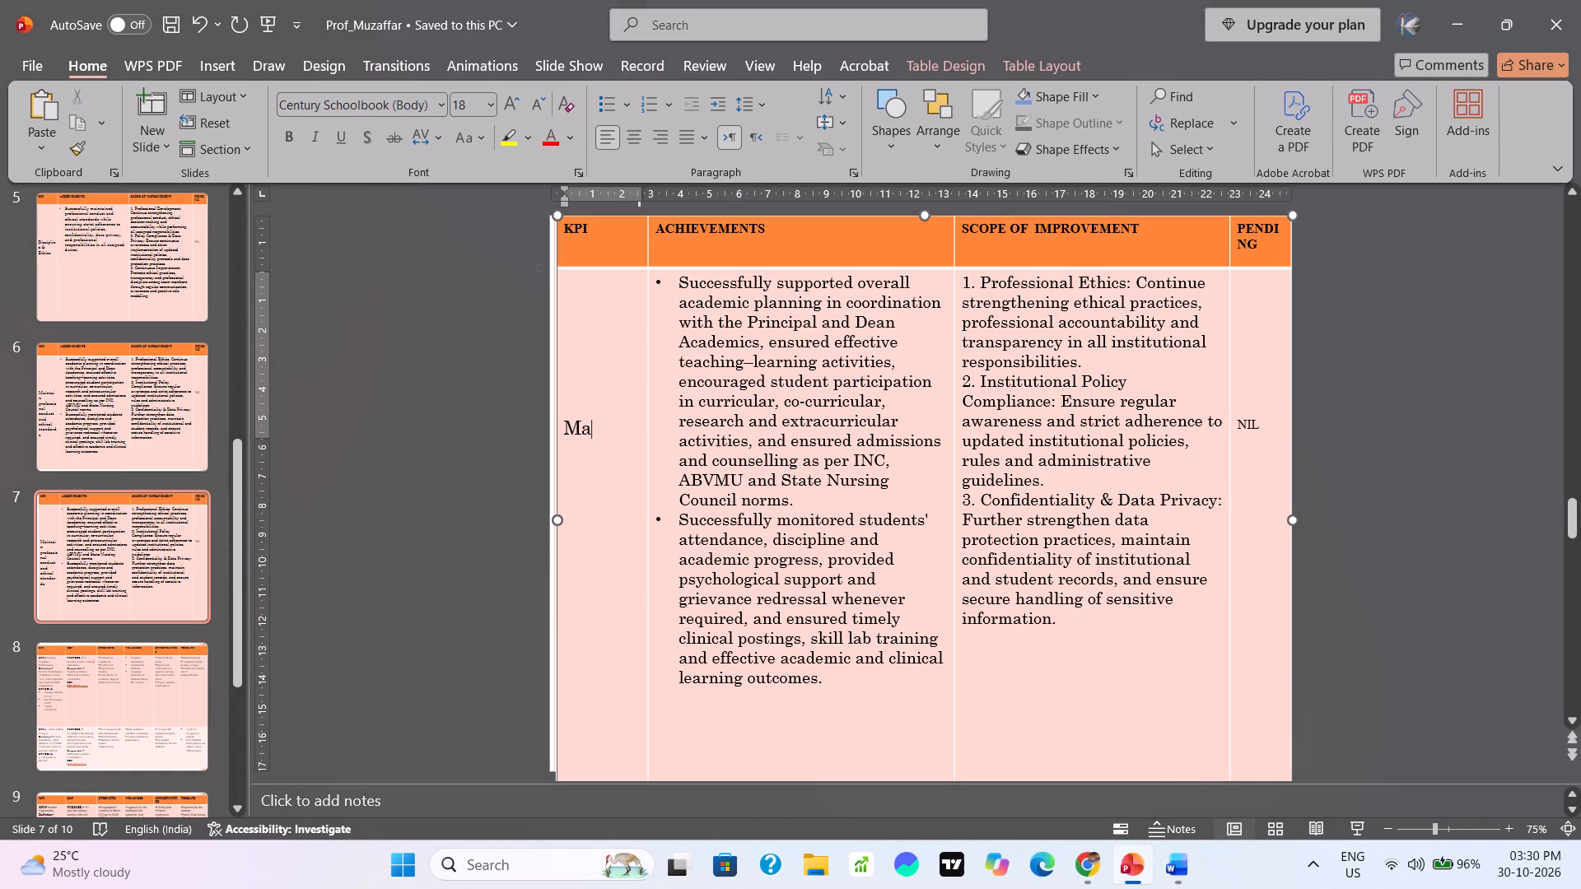
key("BackSpace")
key("BackSpace")
key("ctrl+v")
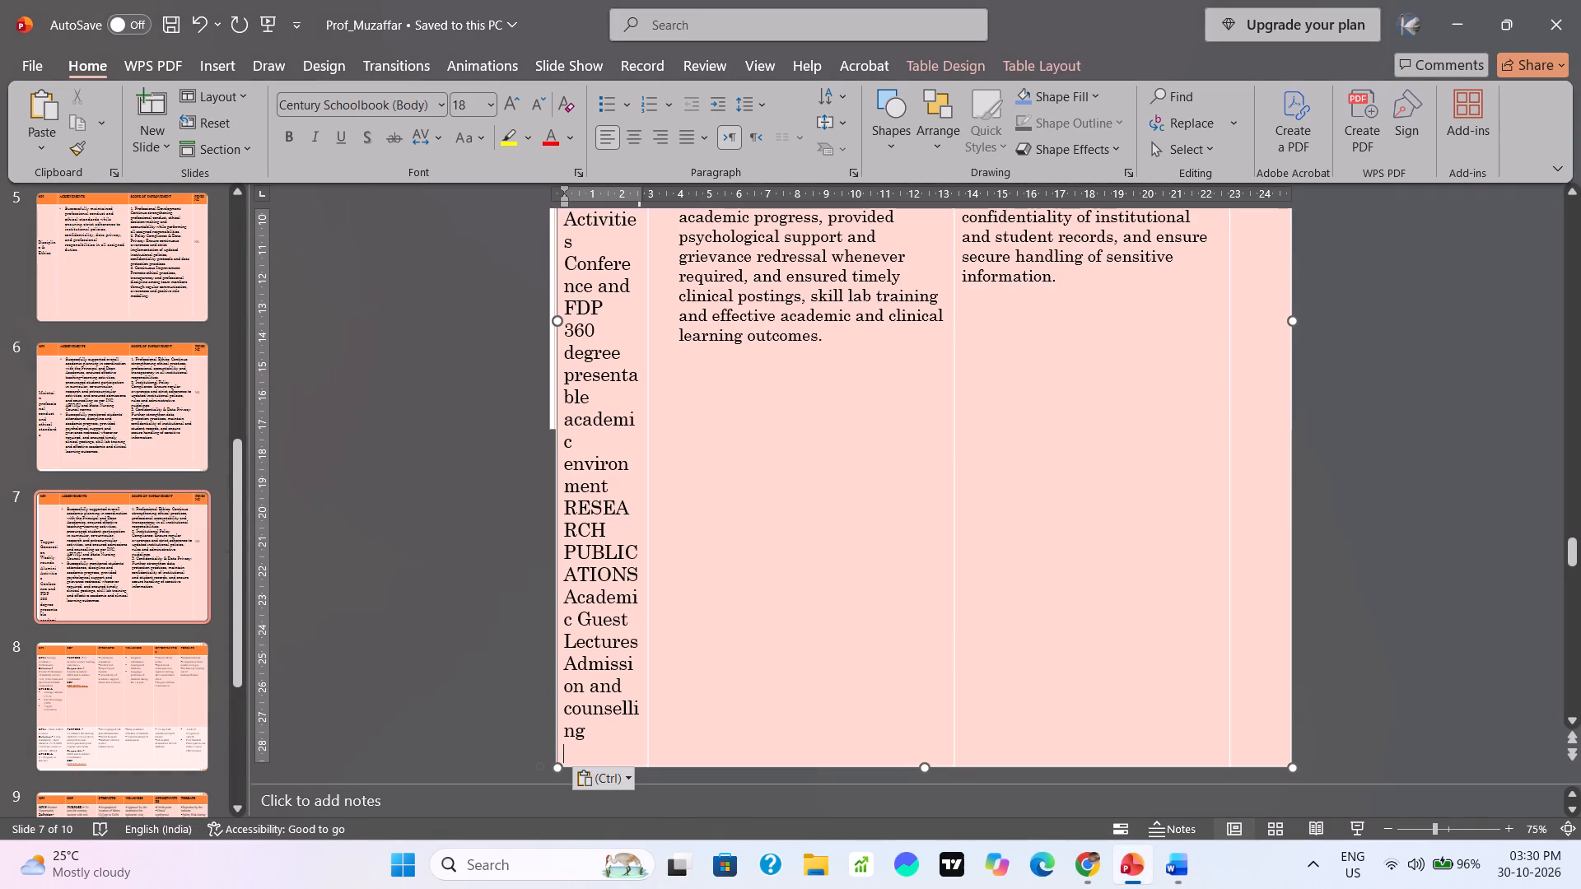
Widen slide 7's KPI column into the Achievements column and try to pull the table's bottom edge up.
left_click_drag(648, 435, 717, 437)
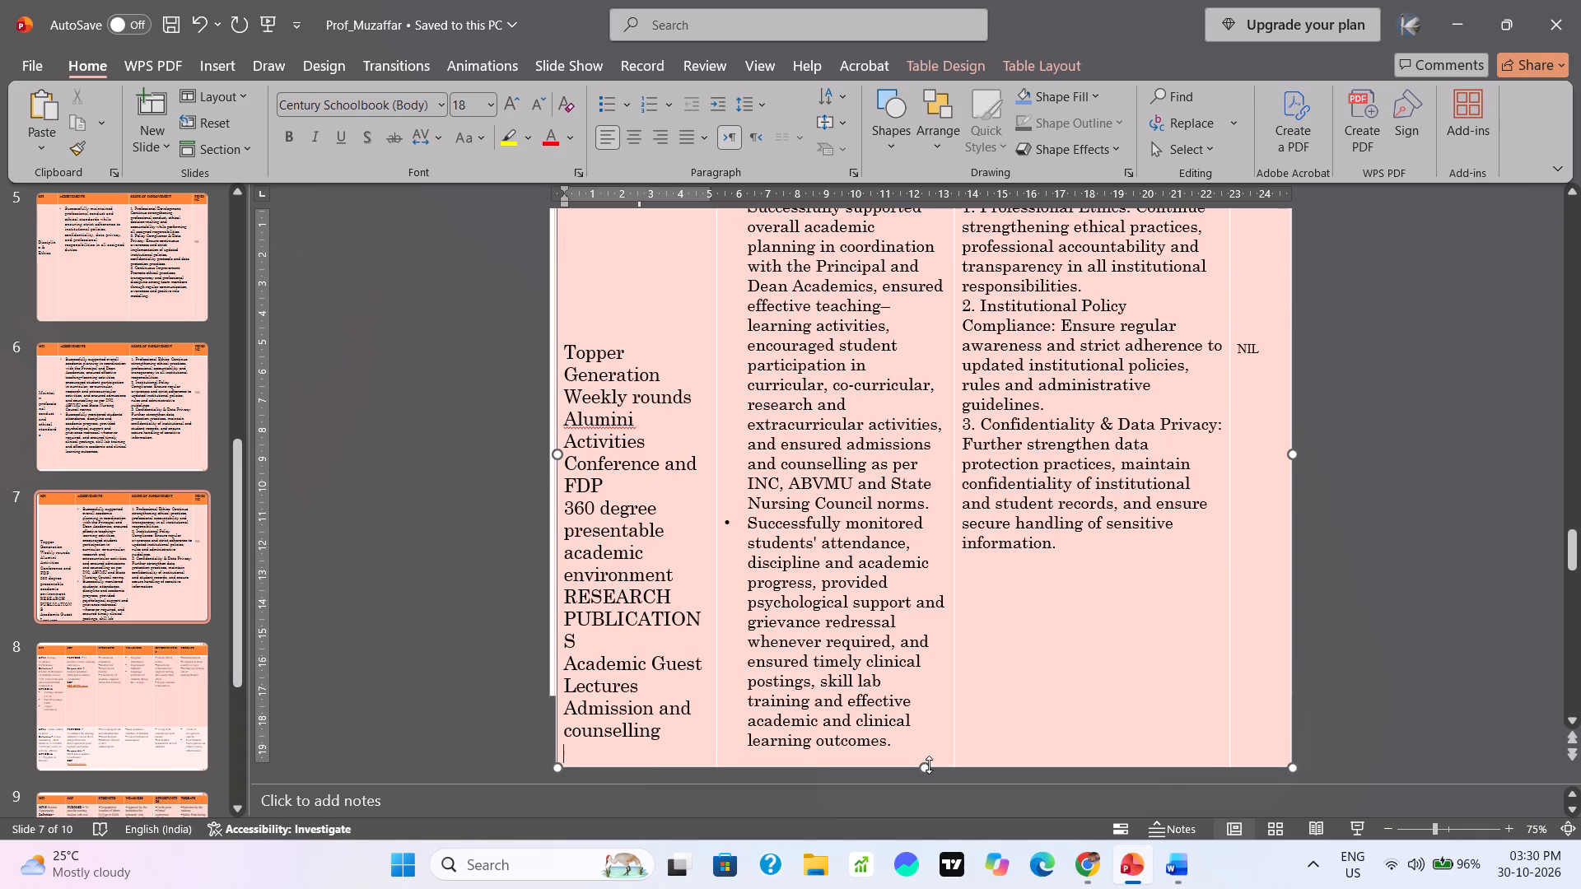
left_click_drag(929, 765, 930, 696)
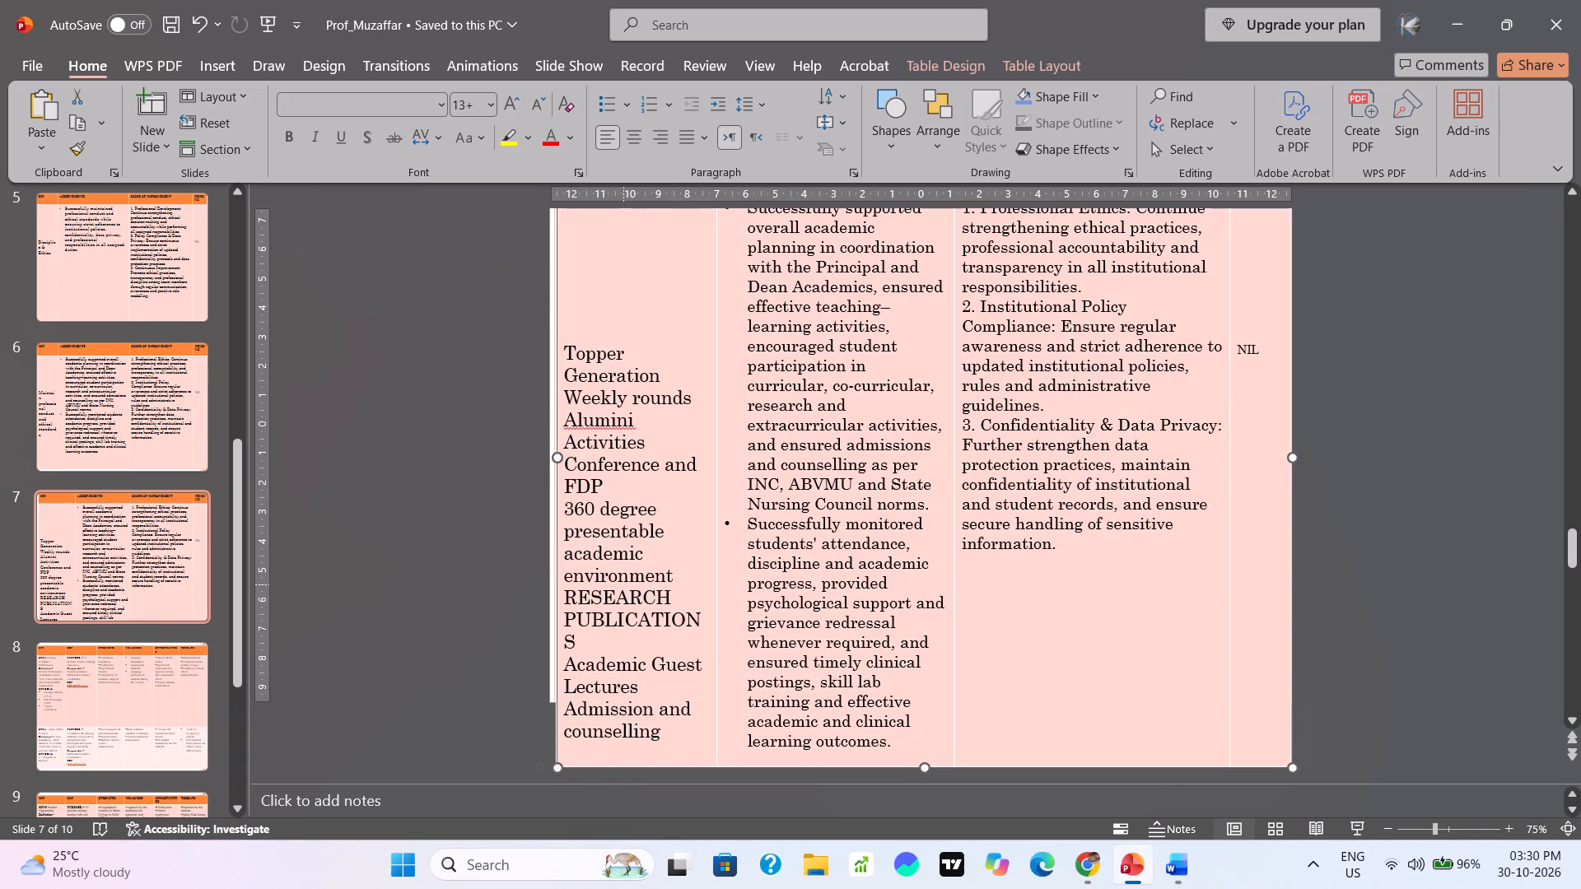
Trim slide 7's KPI text to "Topper Generation, Weekly rounds, Alumini Activities", adding commas after the first two items.
left_click_drag(679, 739, 637, 545)
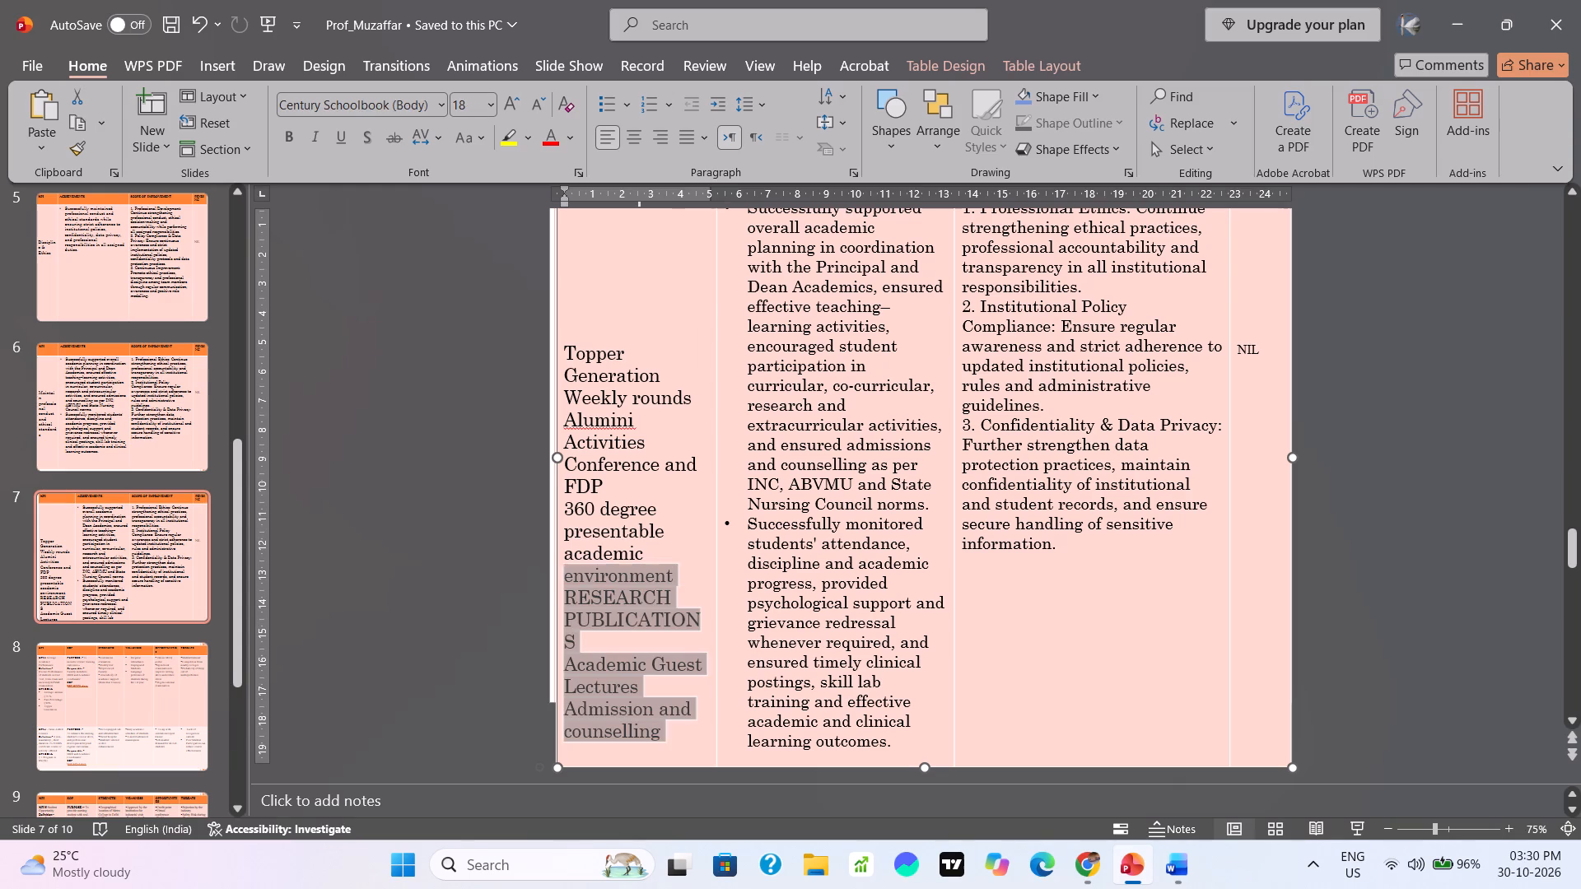
left_click_drag(637, 545, 588, 449)
key("Delete")
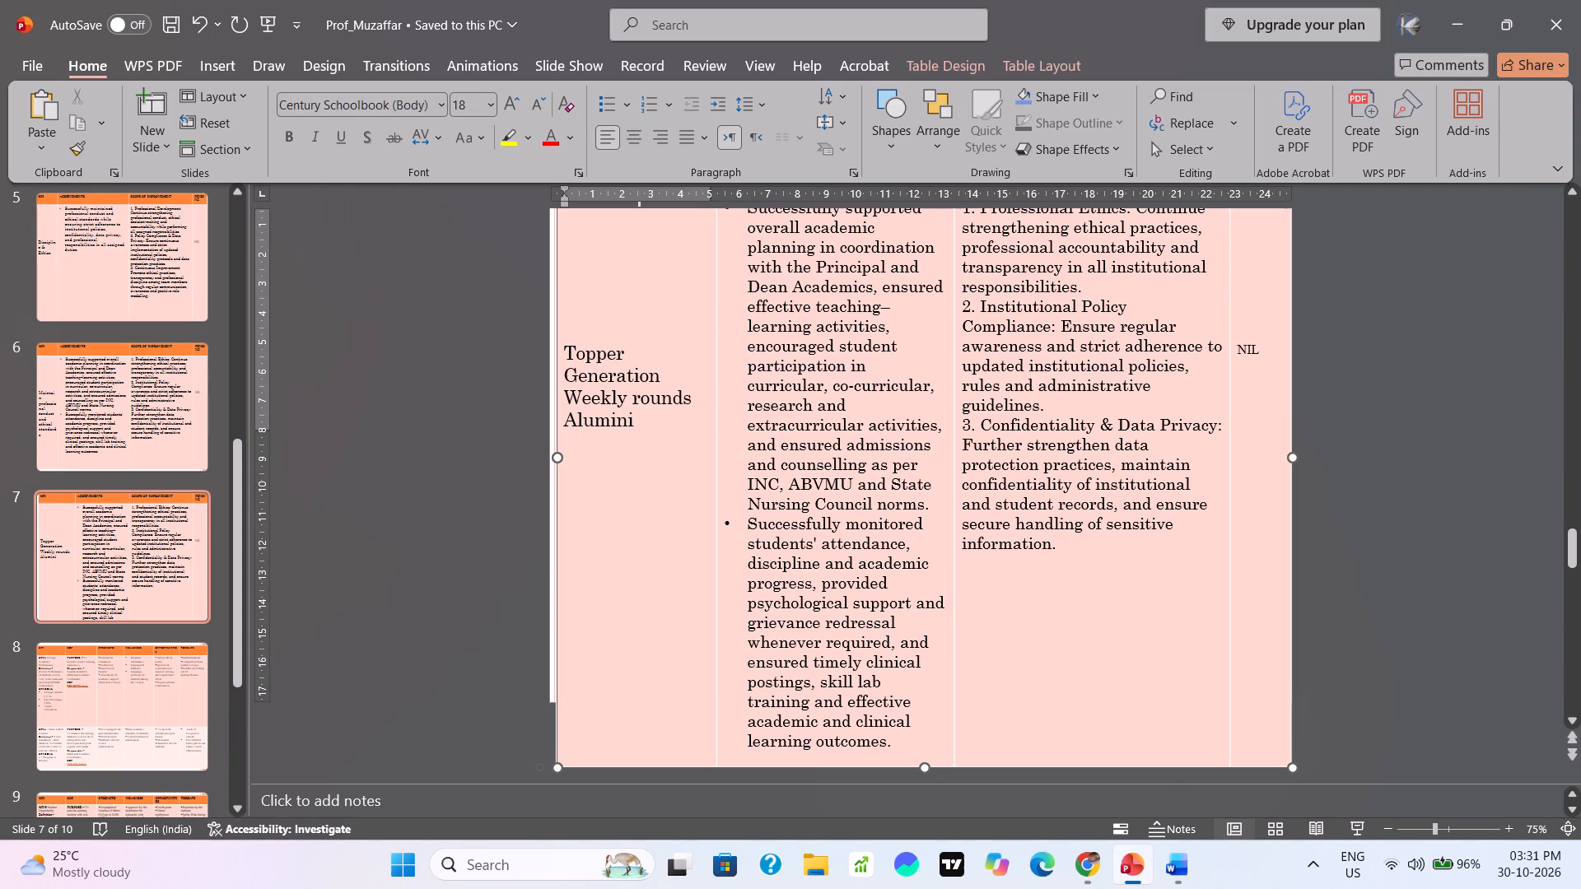
left_click(658, 377)
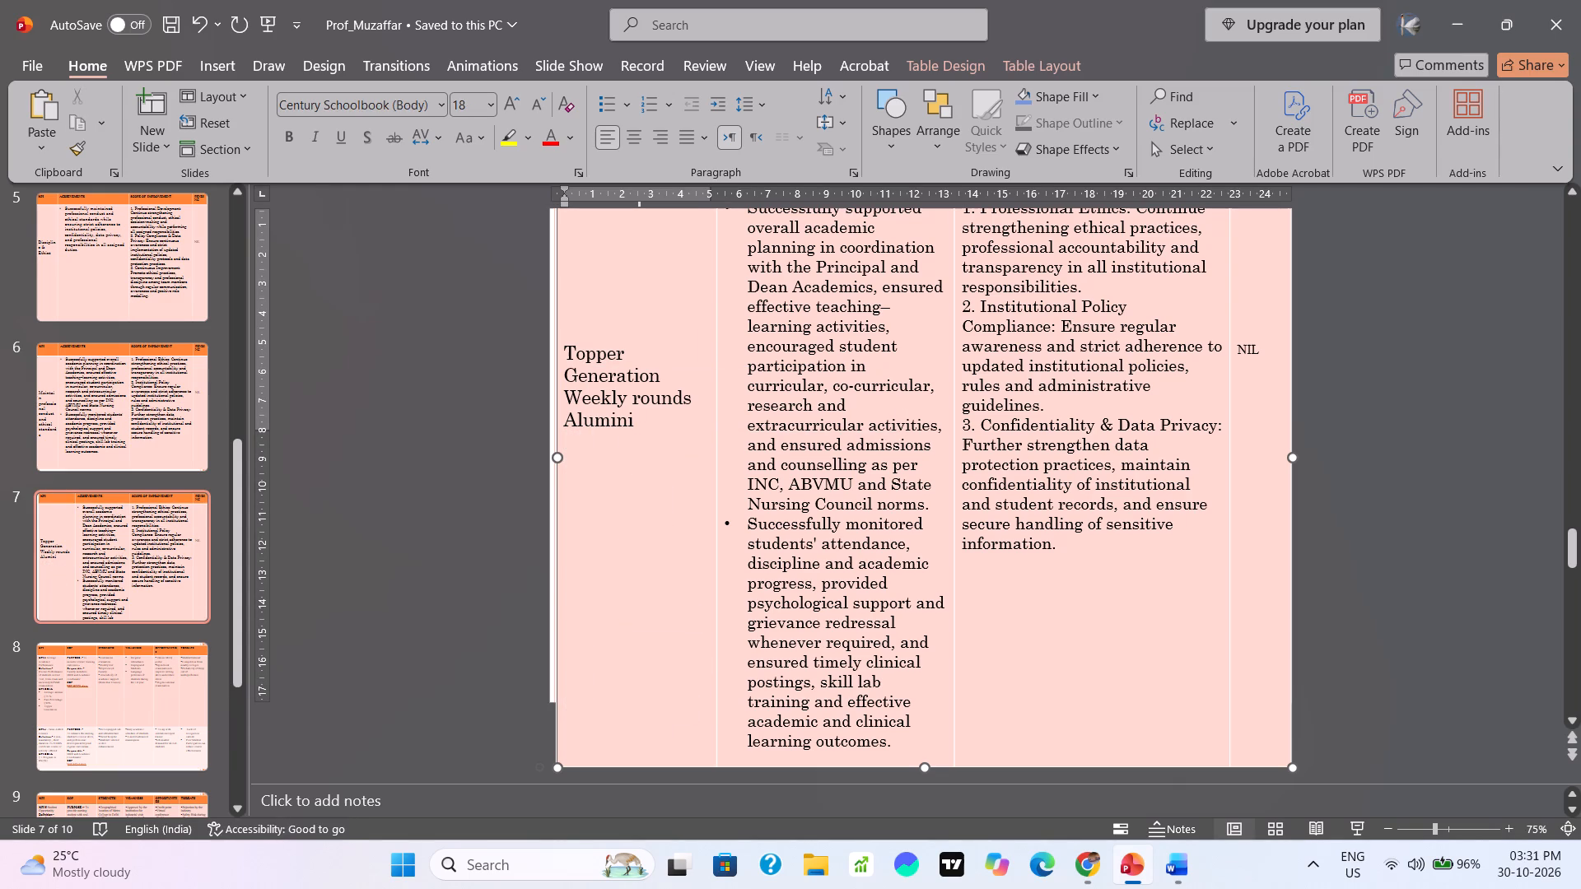
key("comma")
left_click(702, 402)
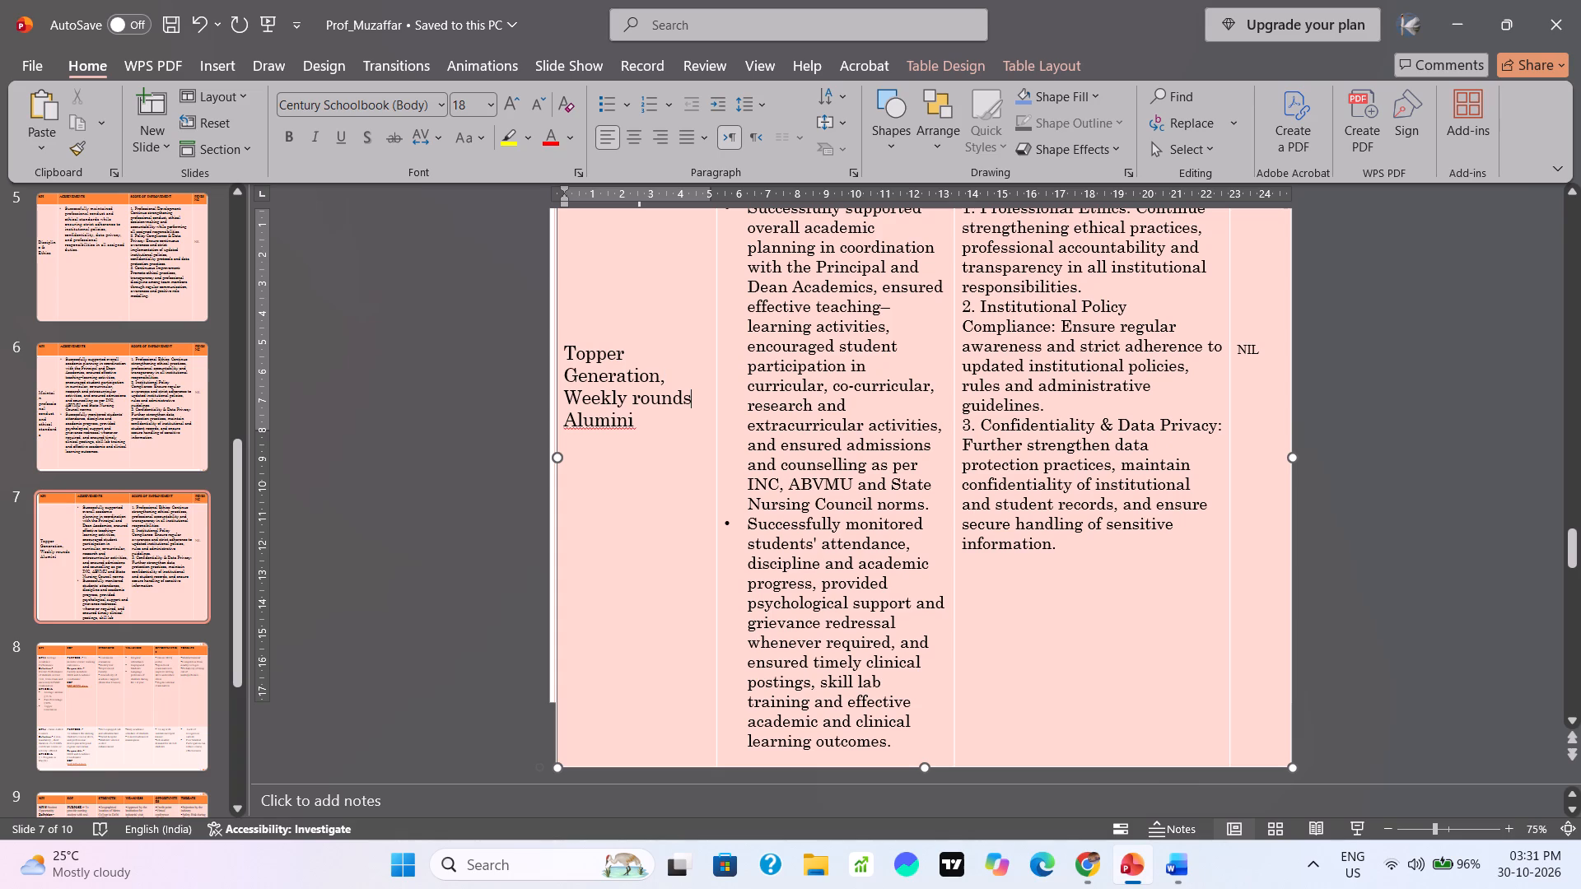
key("period")
key("BackSpace")
key("comma")
key("alt+Tab")
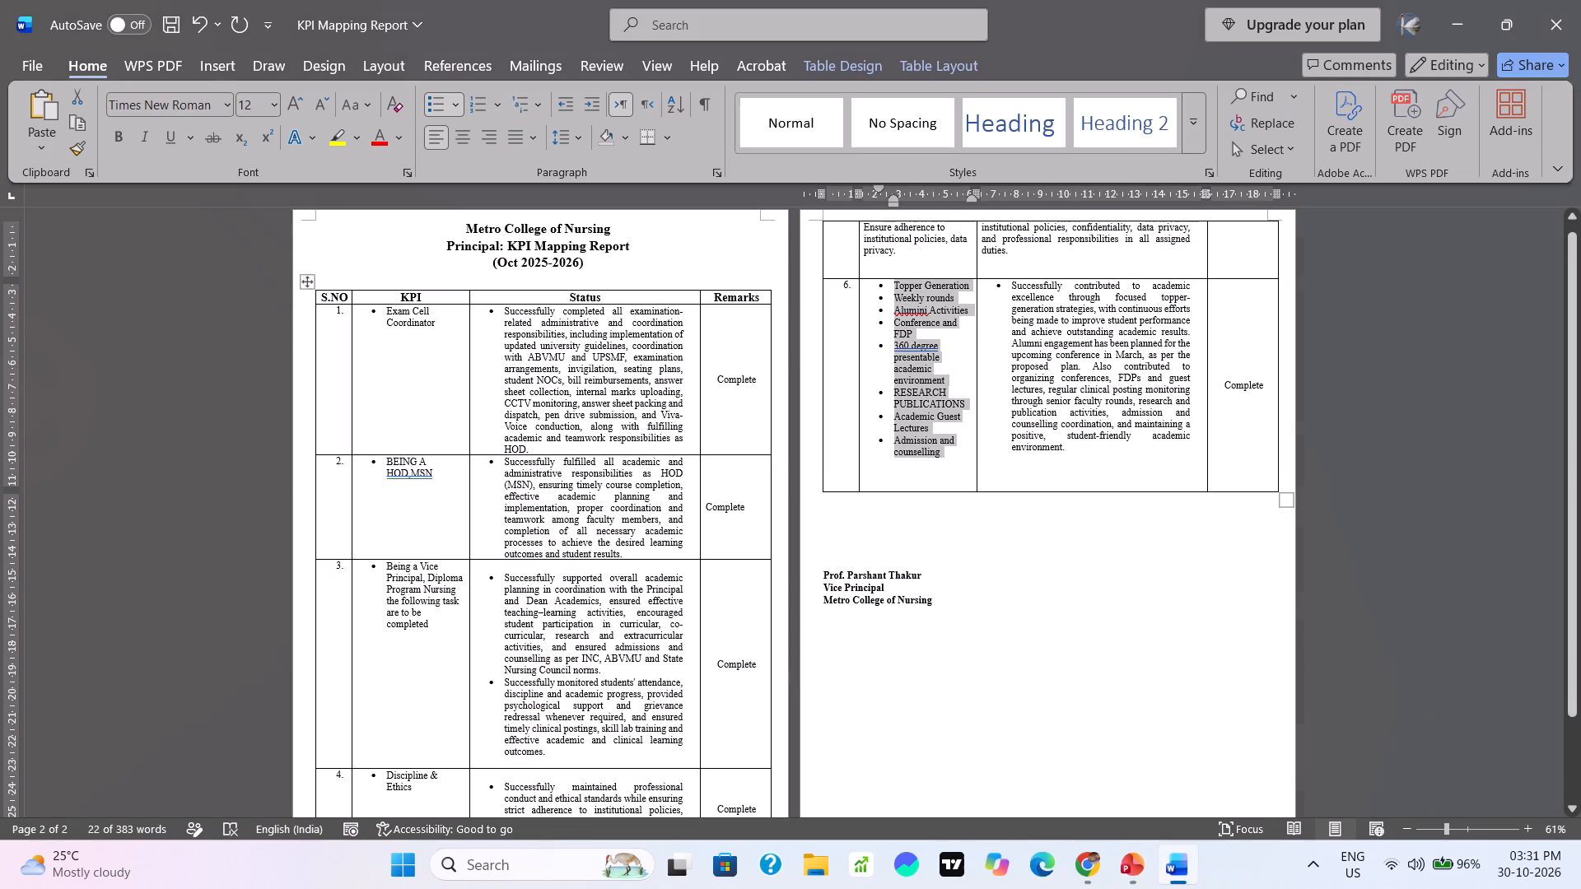
key("alt+Tab")
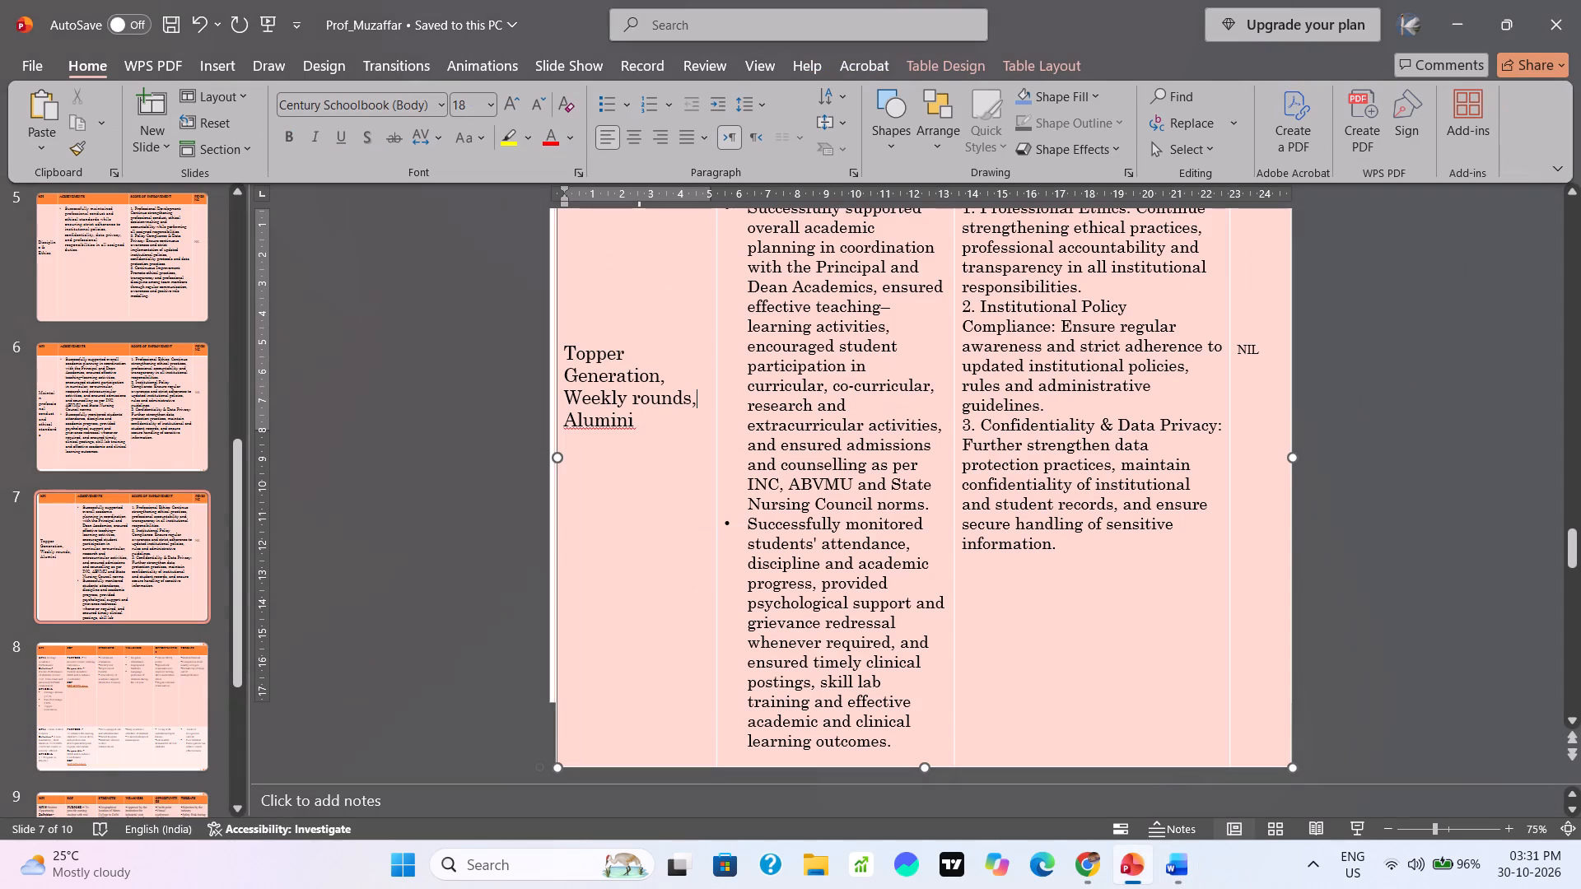
left_click(660, 424)
key("space")
type("Ac")
type("tivities")
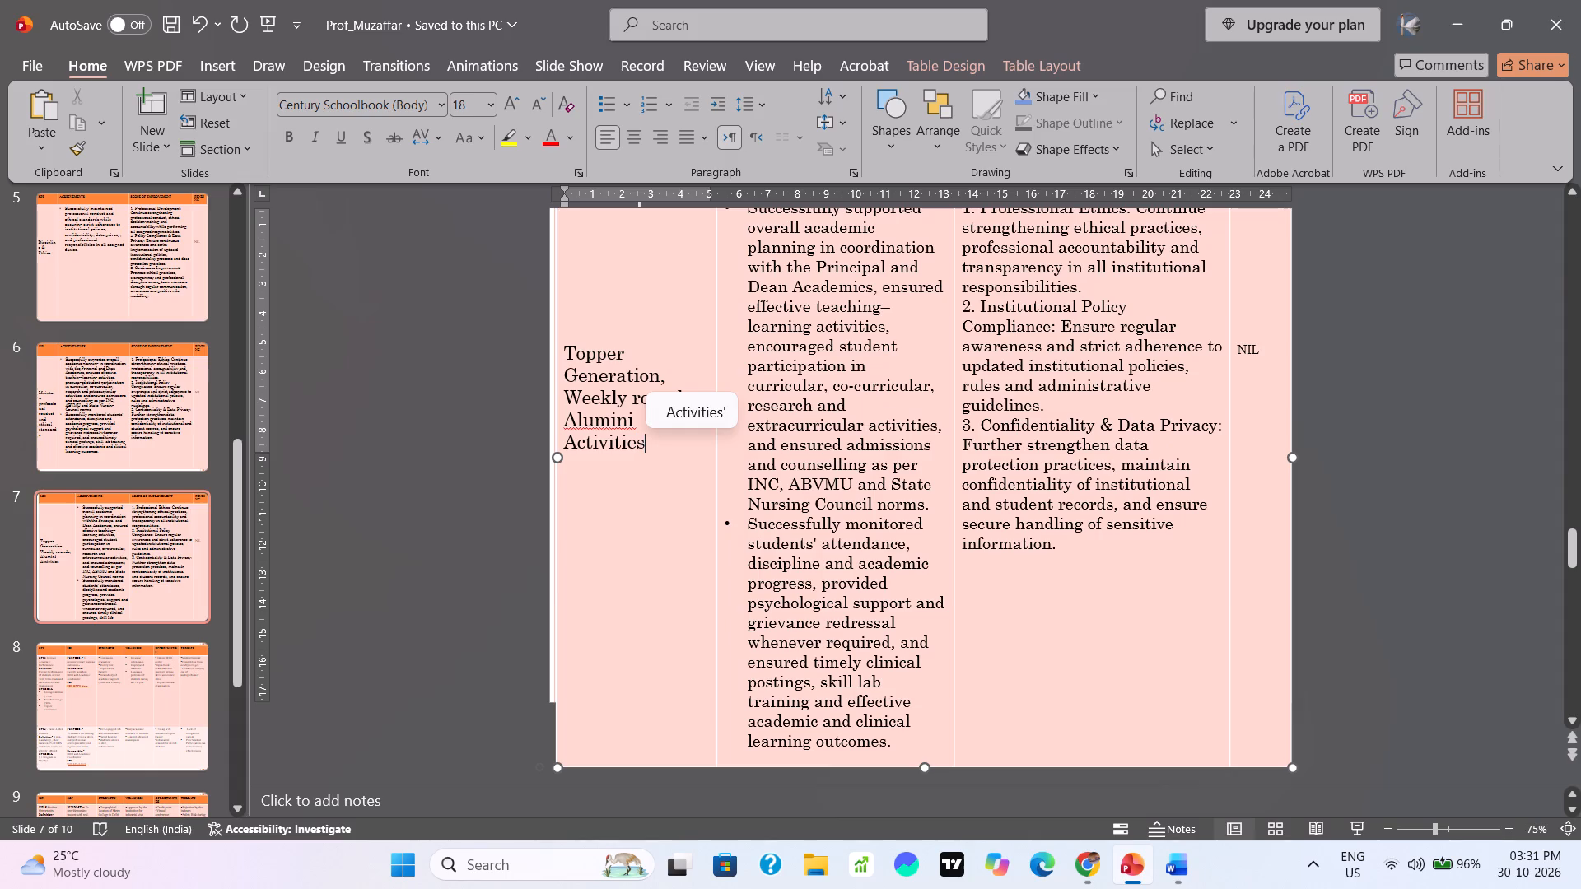
key("alt+Tab")
left_click_drag(1088, 444, 1026, 329)
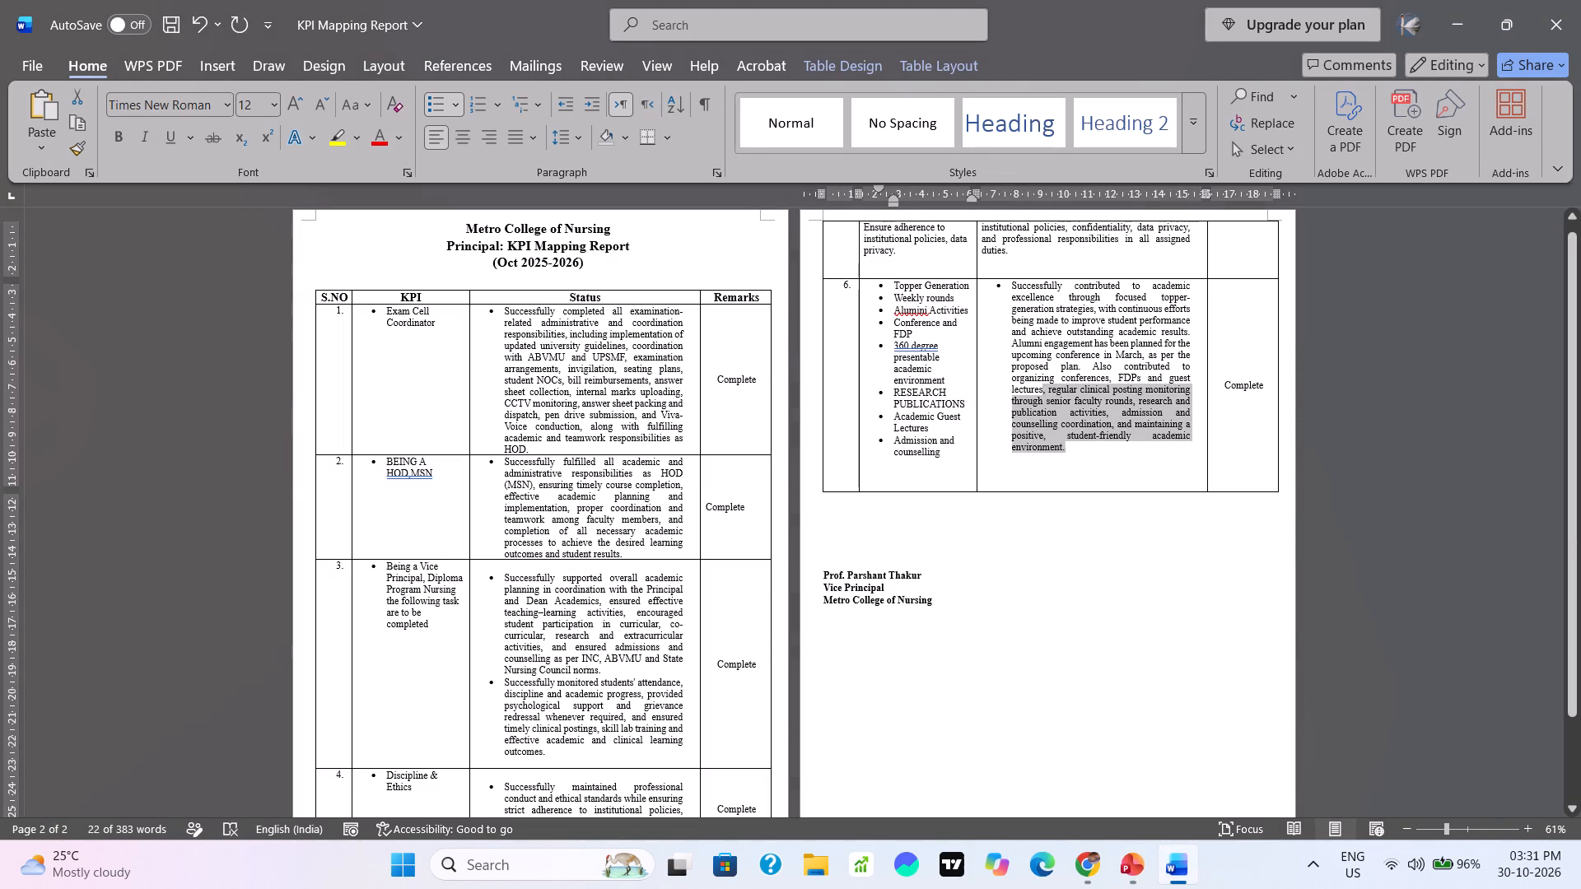
left_click_drag(1026, 329, 1019, 282)
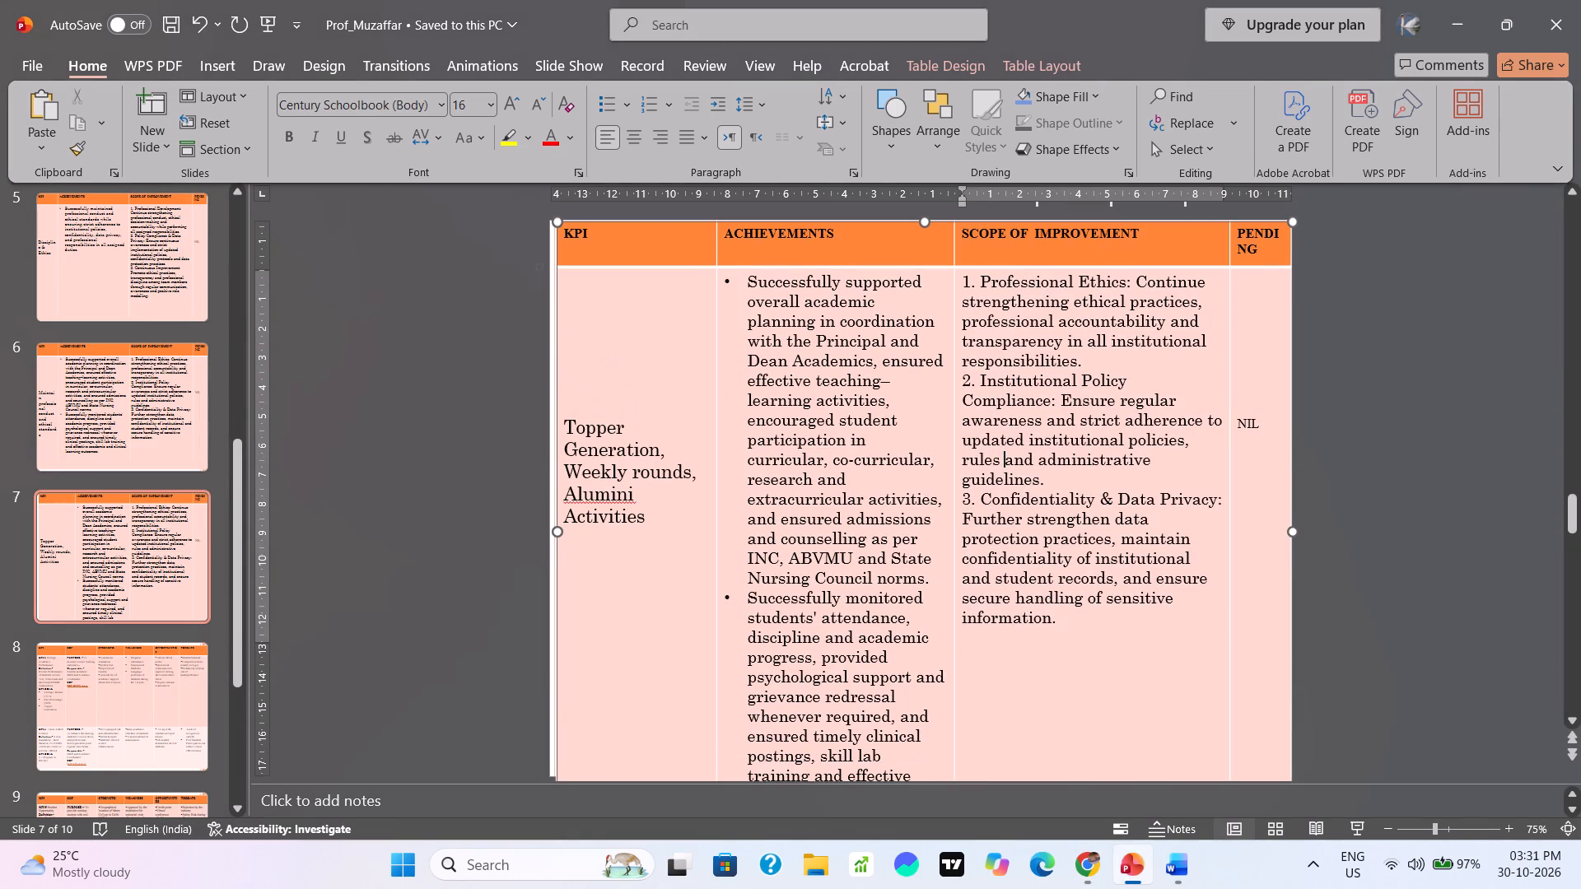
left_click_drag(1053, 618, 957, 275)
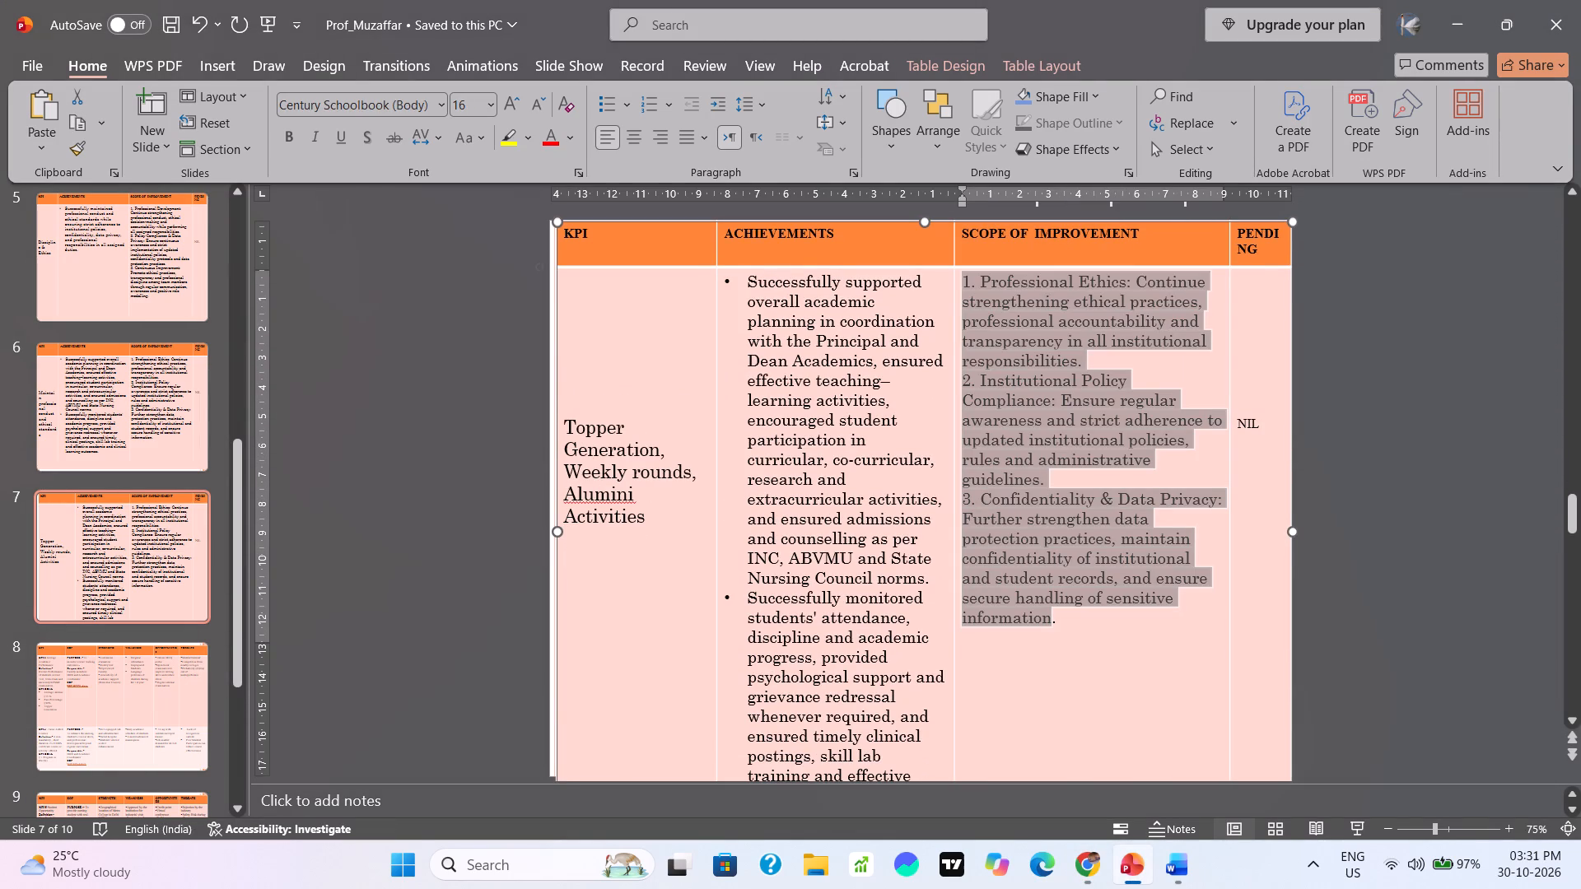
left_click_drag(957, 275, 958, 272)
key("Delete")
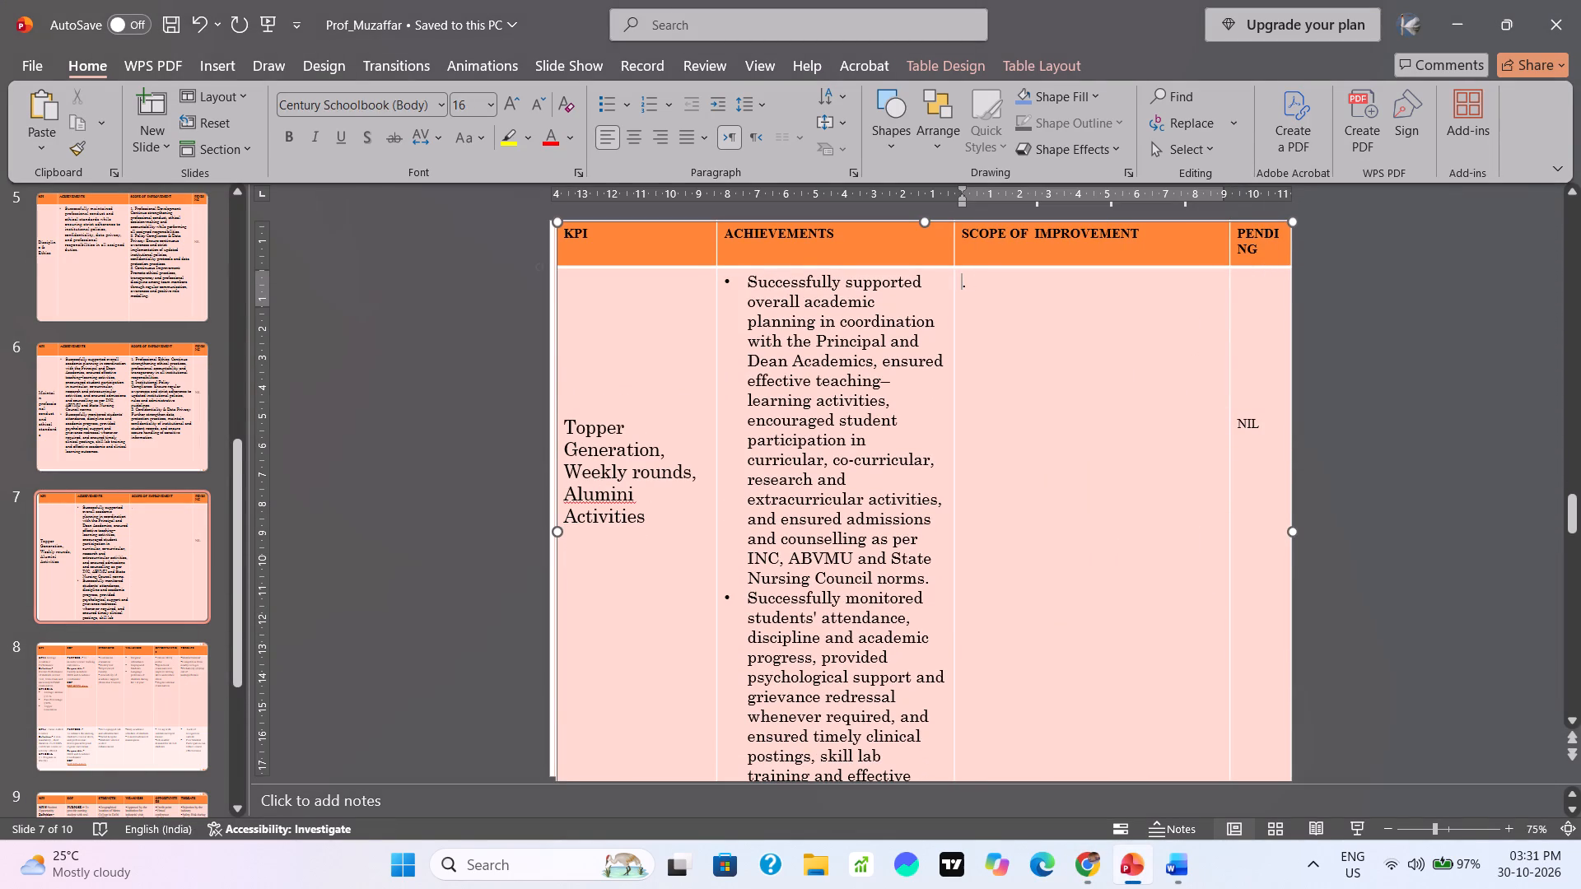
key("Delete")
key("ctrl+v")
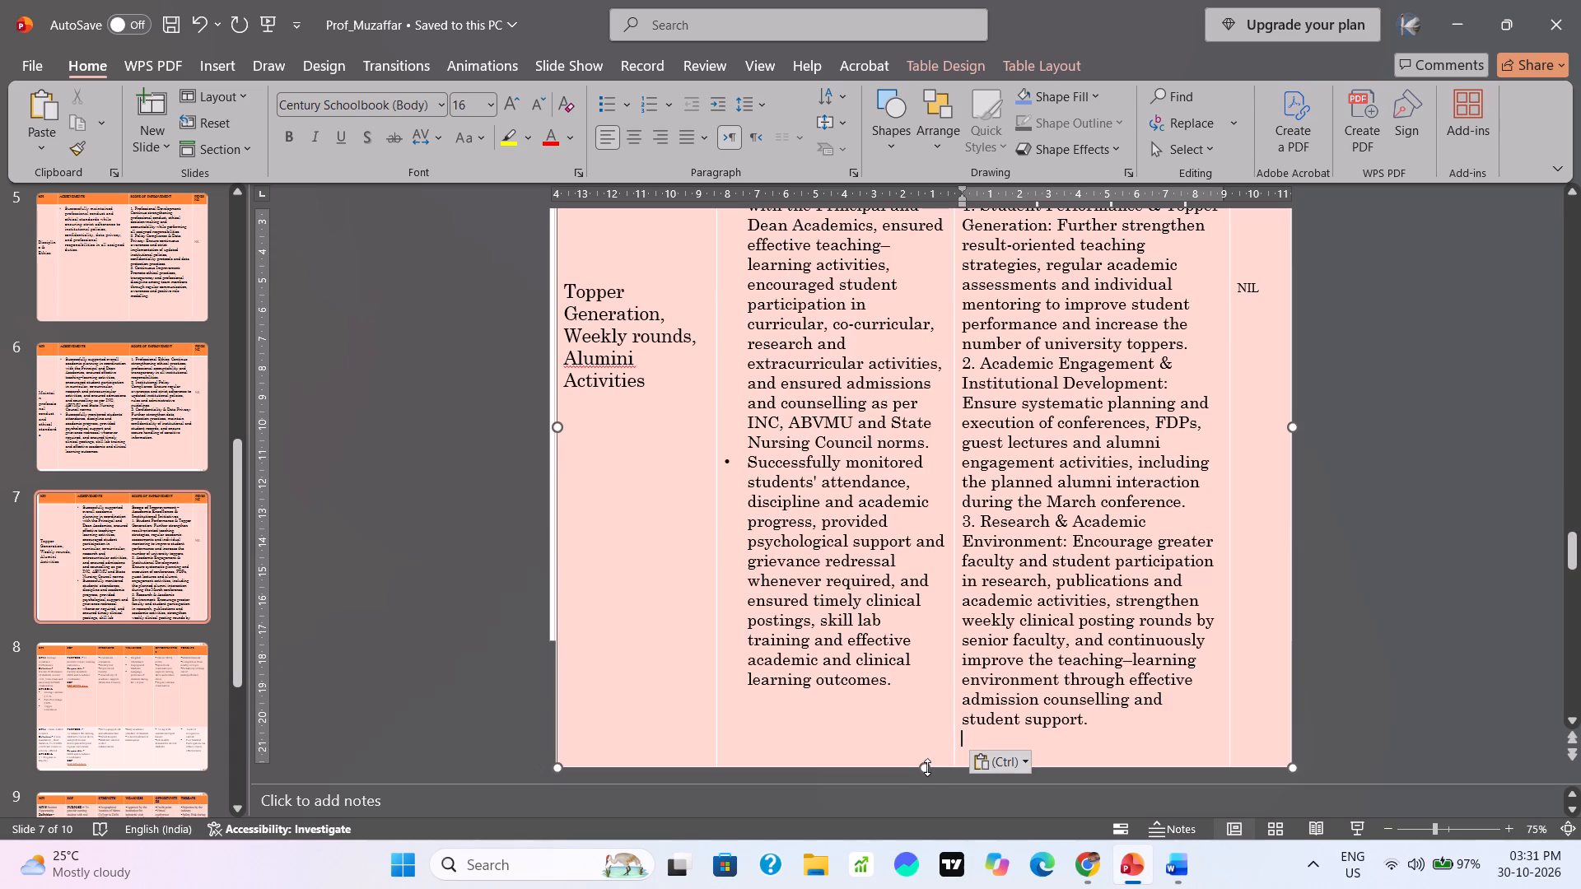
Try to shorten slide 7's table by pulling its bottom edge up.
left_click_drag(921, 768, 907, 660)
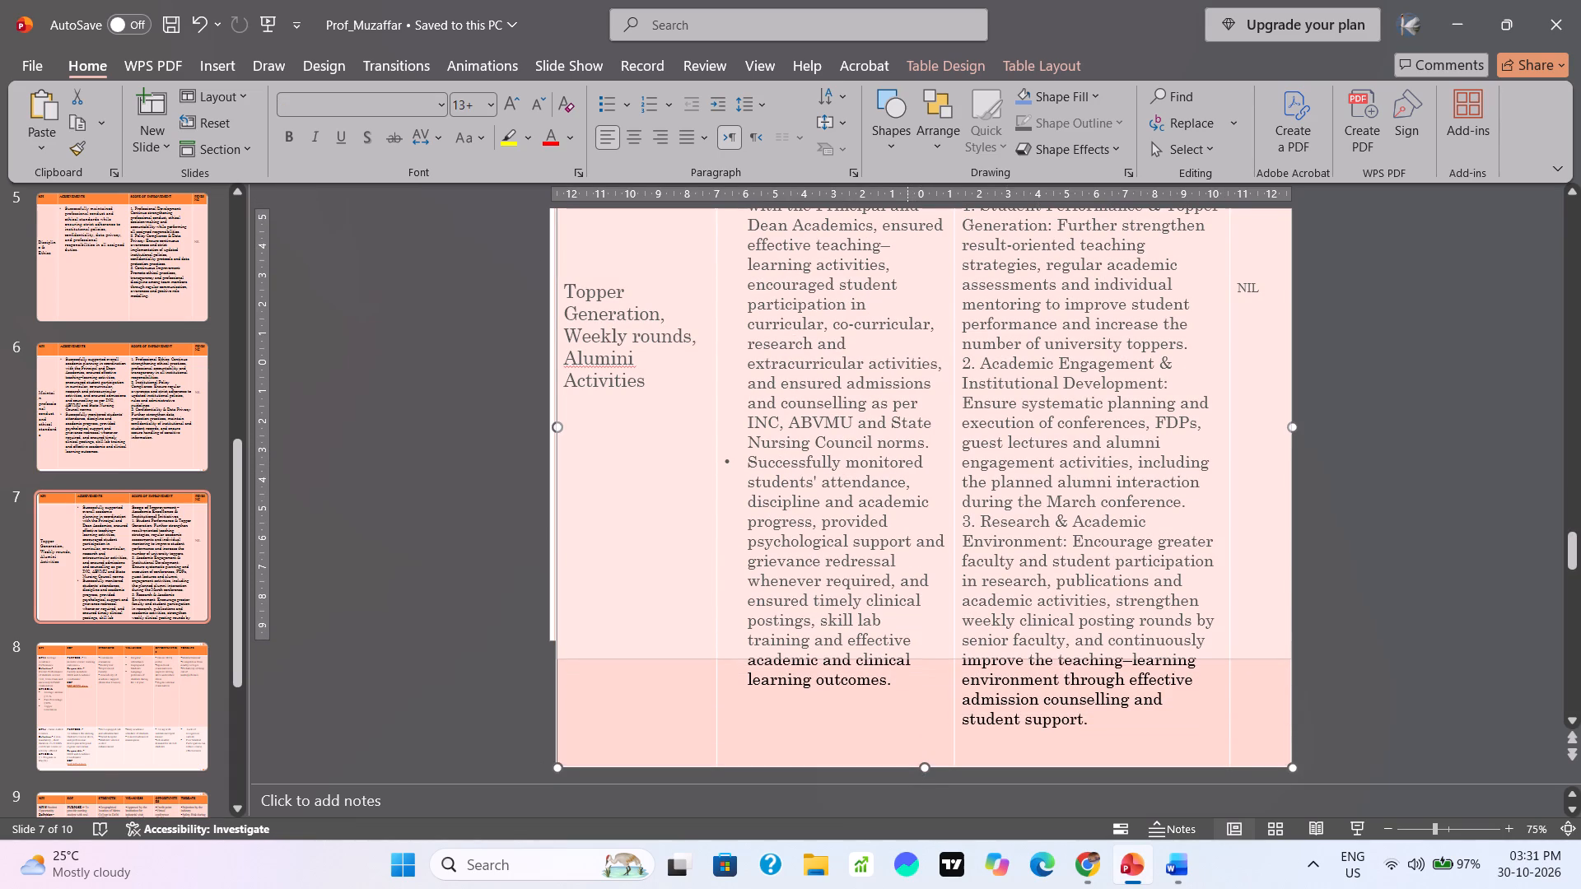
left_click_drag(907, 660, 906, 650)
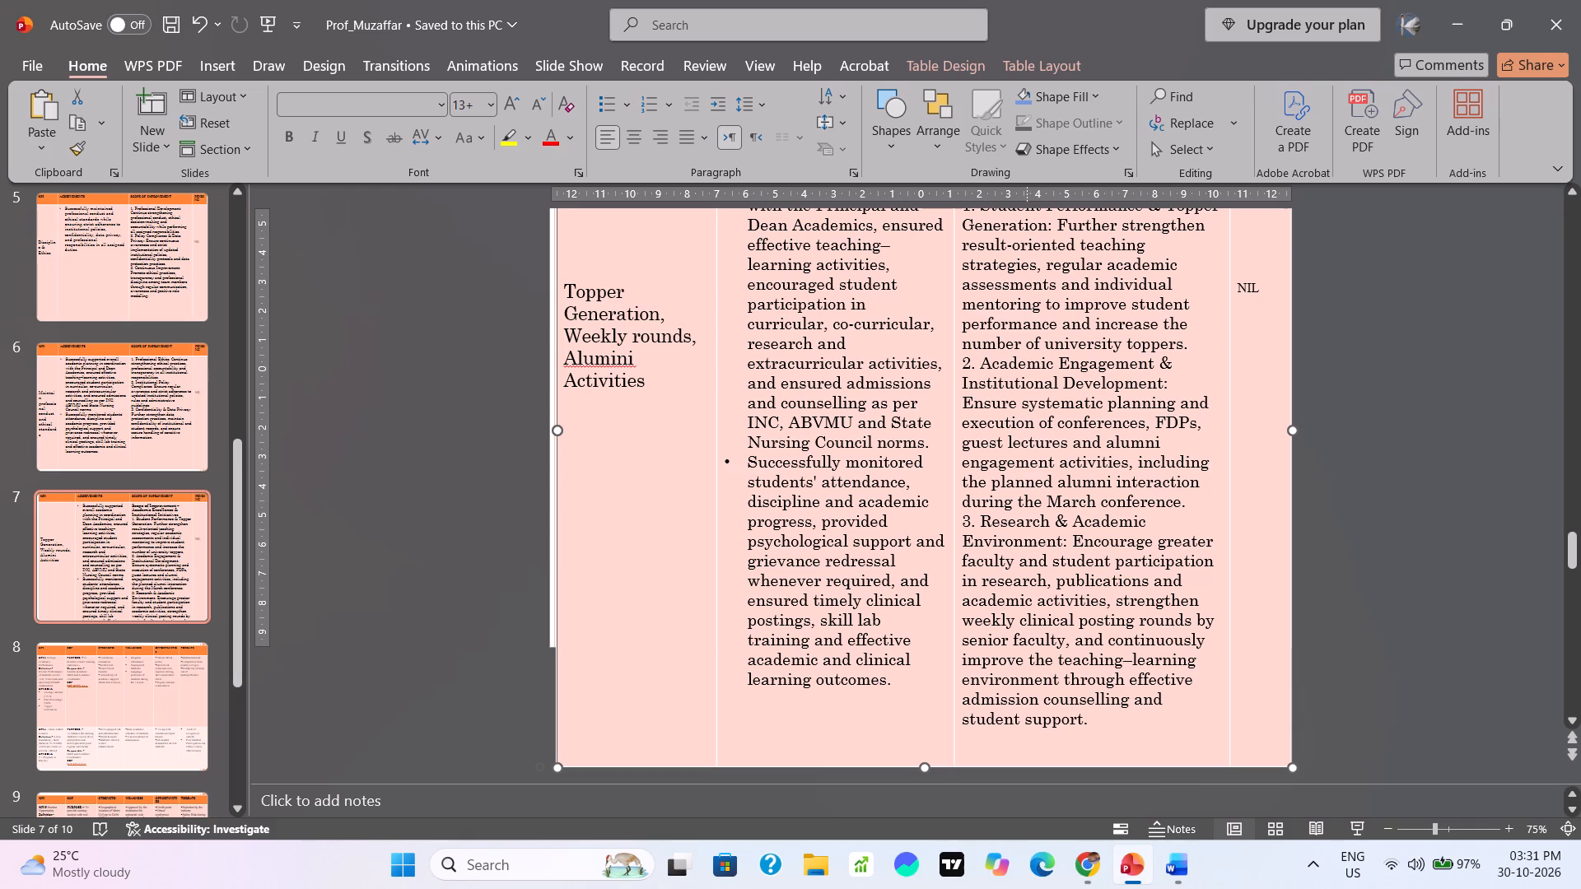
Insert two blank lines before "Topper Generation" in slide 7's KPI cell.
triple_click(1565, 196)
double_click(1565, 196)
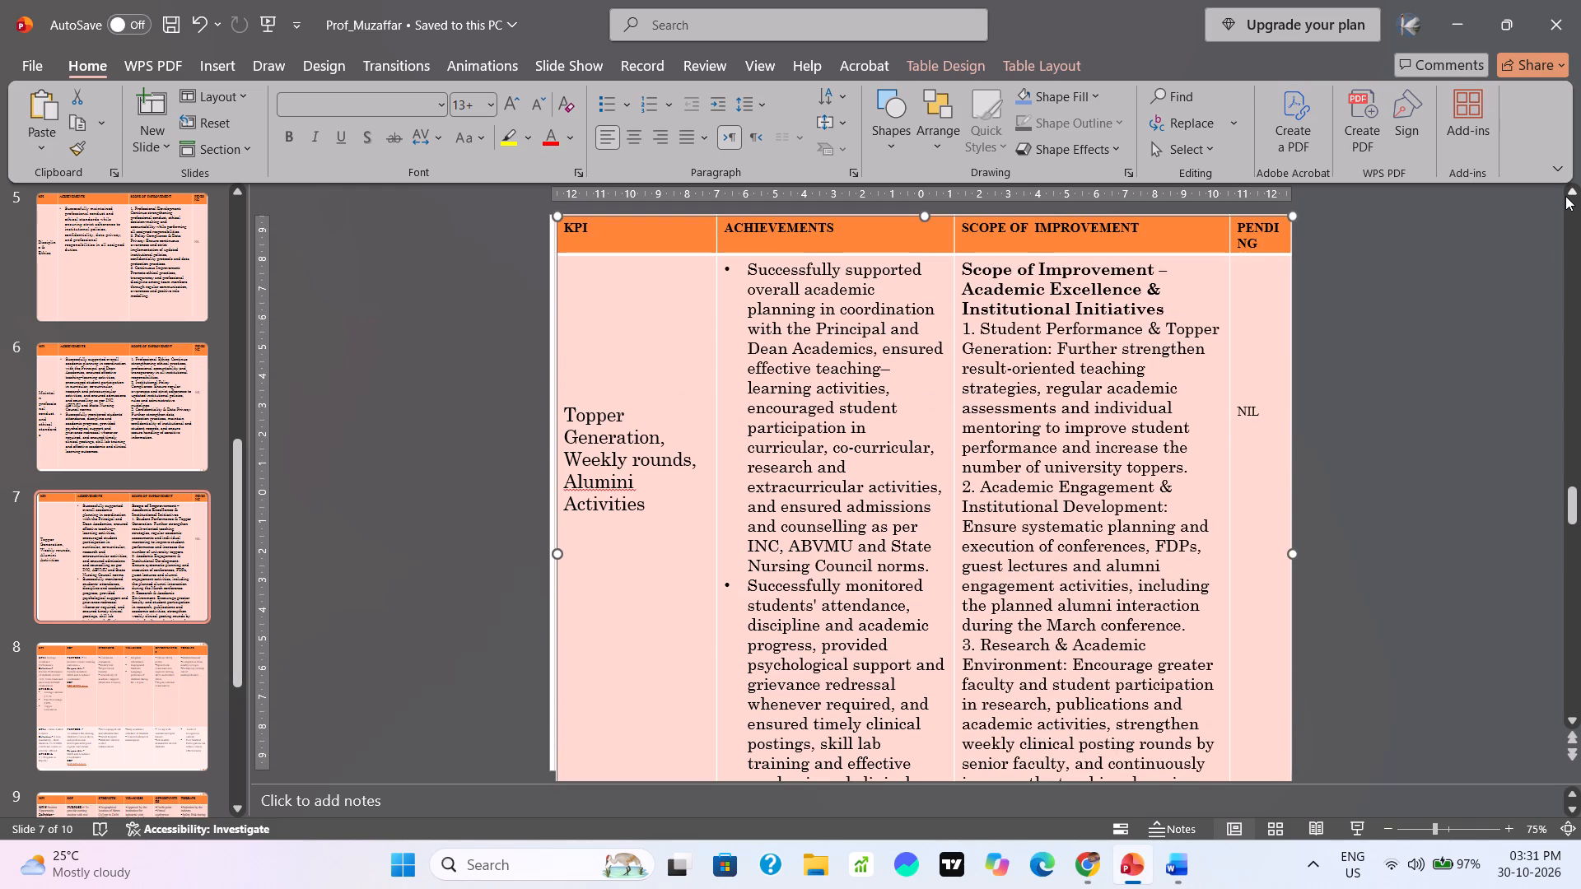
left_click(573, 413)
left_click(573, 413)
key("Left")
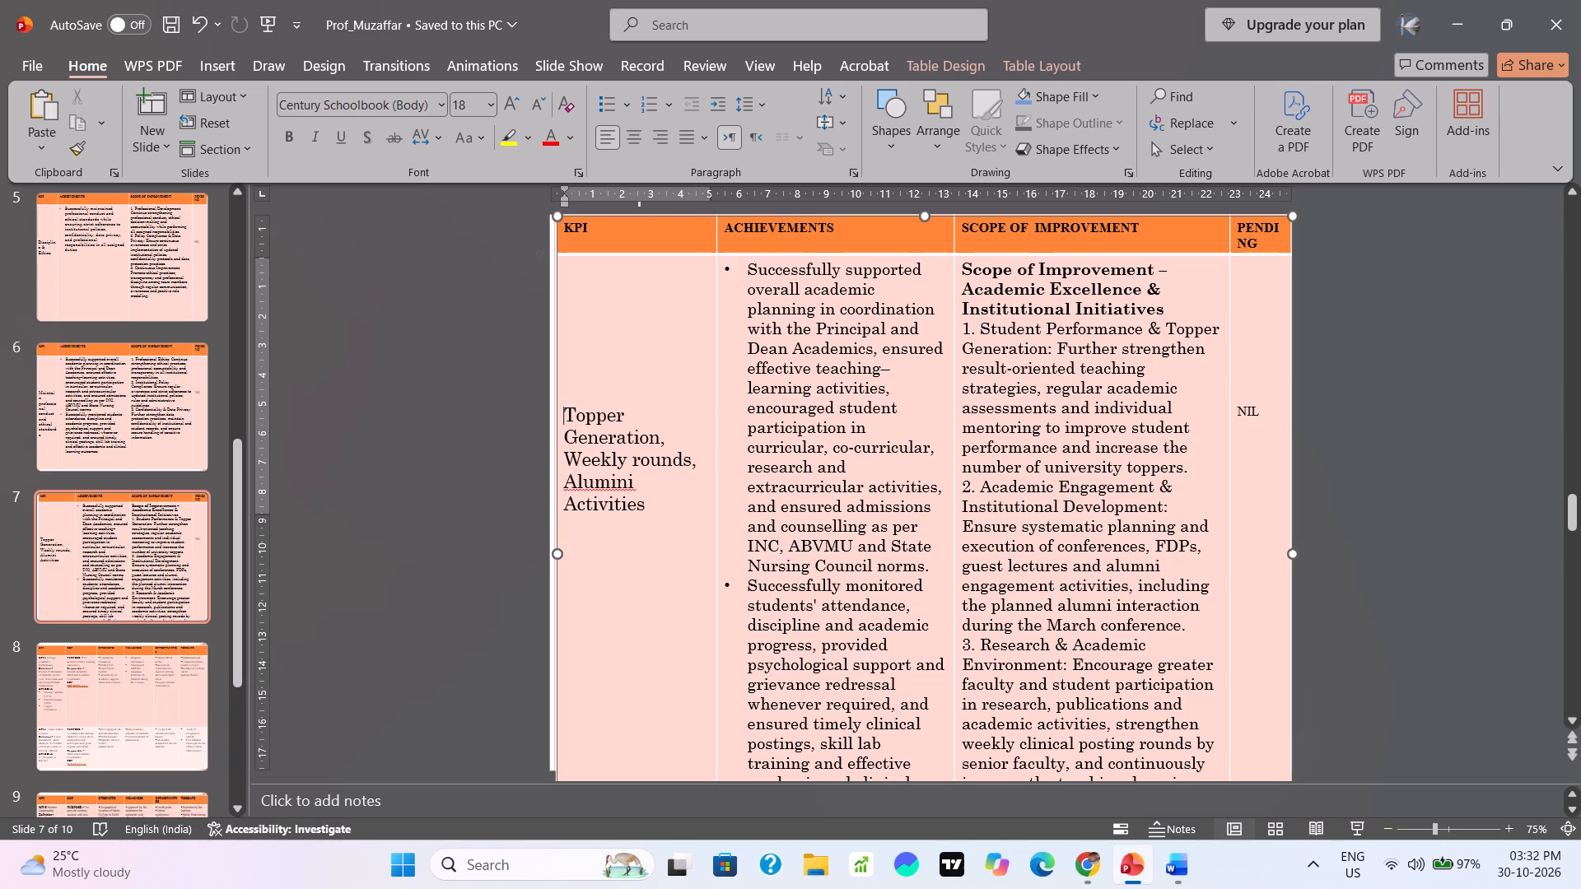
key("Return")
key("Return")
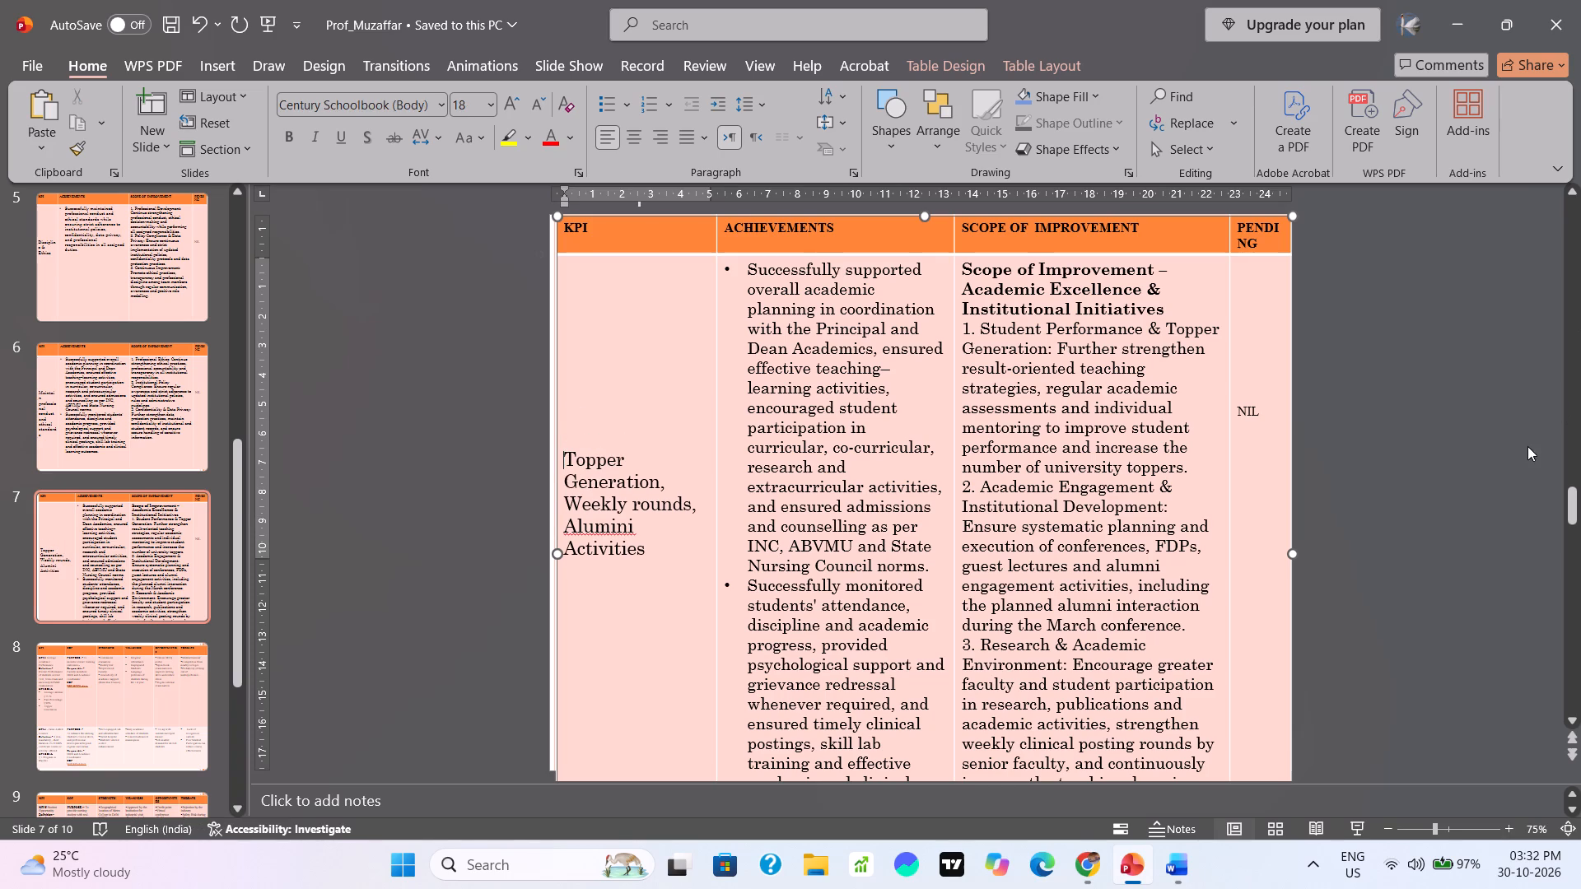
Delete the three leftover KPI SWOT slides after slide 7, covering KPI 3–4, KPI 5–6, and KPI 7 with the summary.
triple_click(1571, 718)
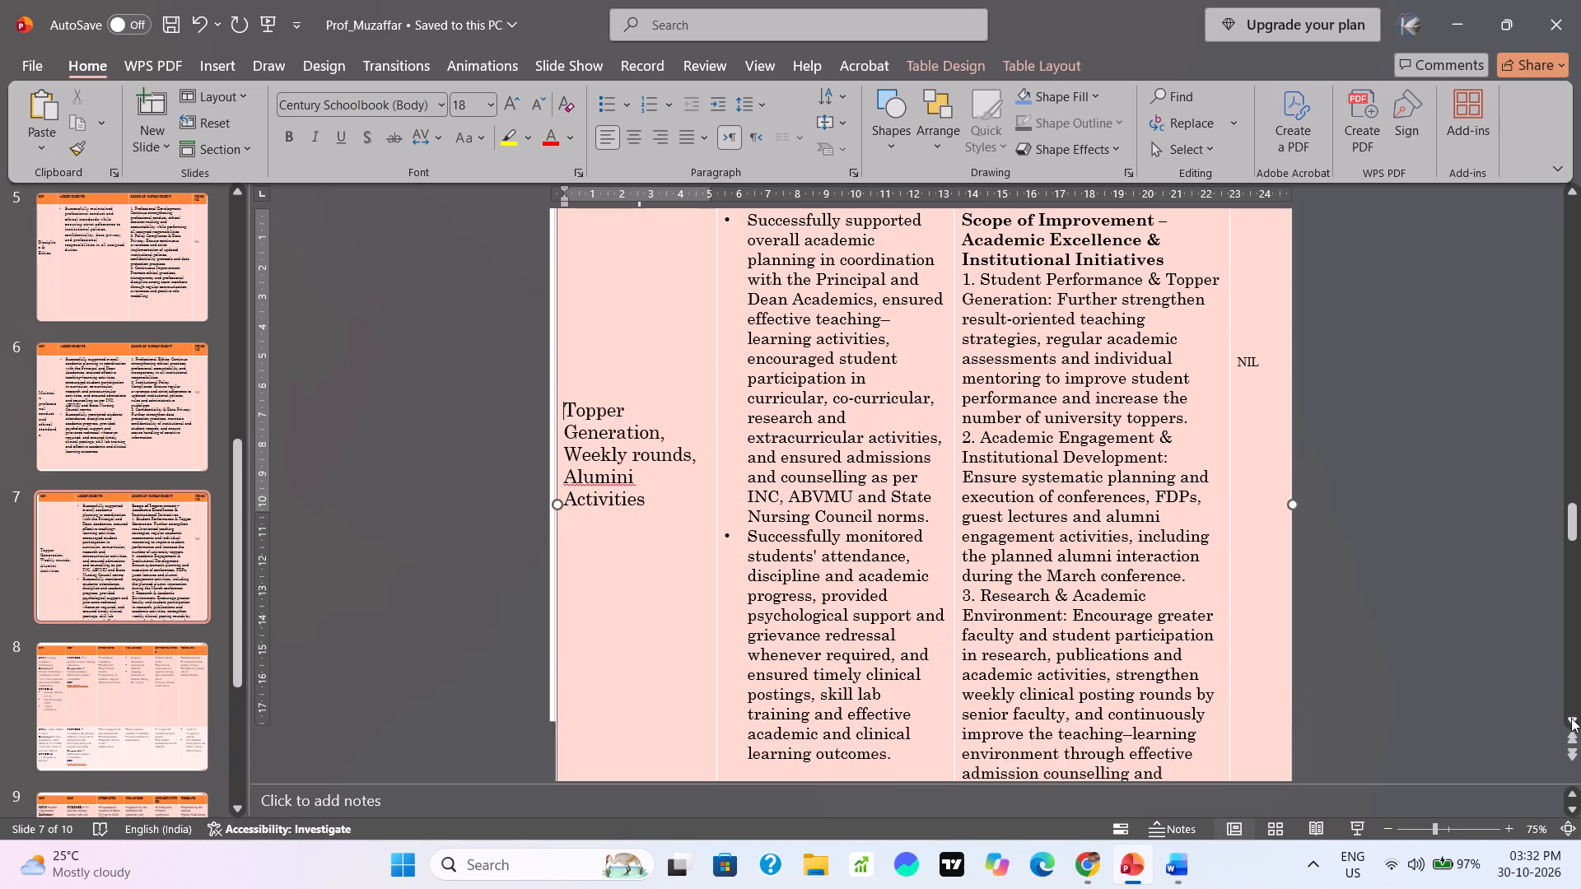
triple_click(1571, 718)
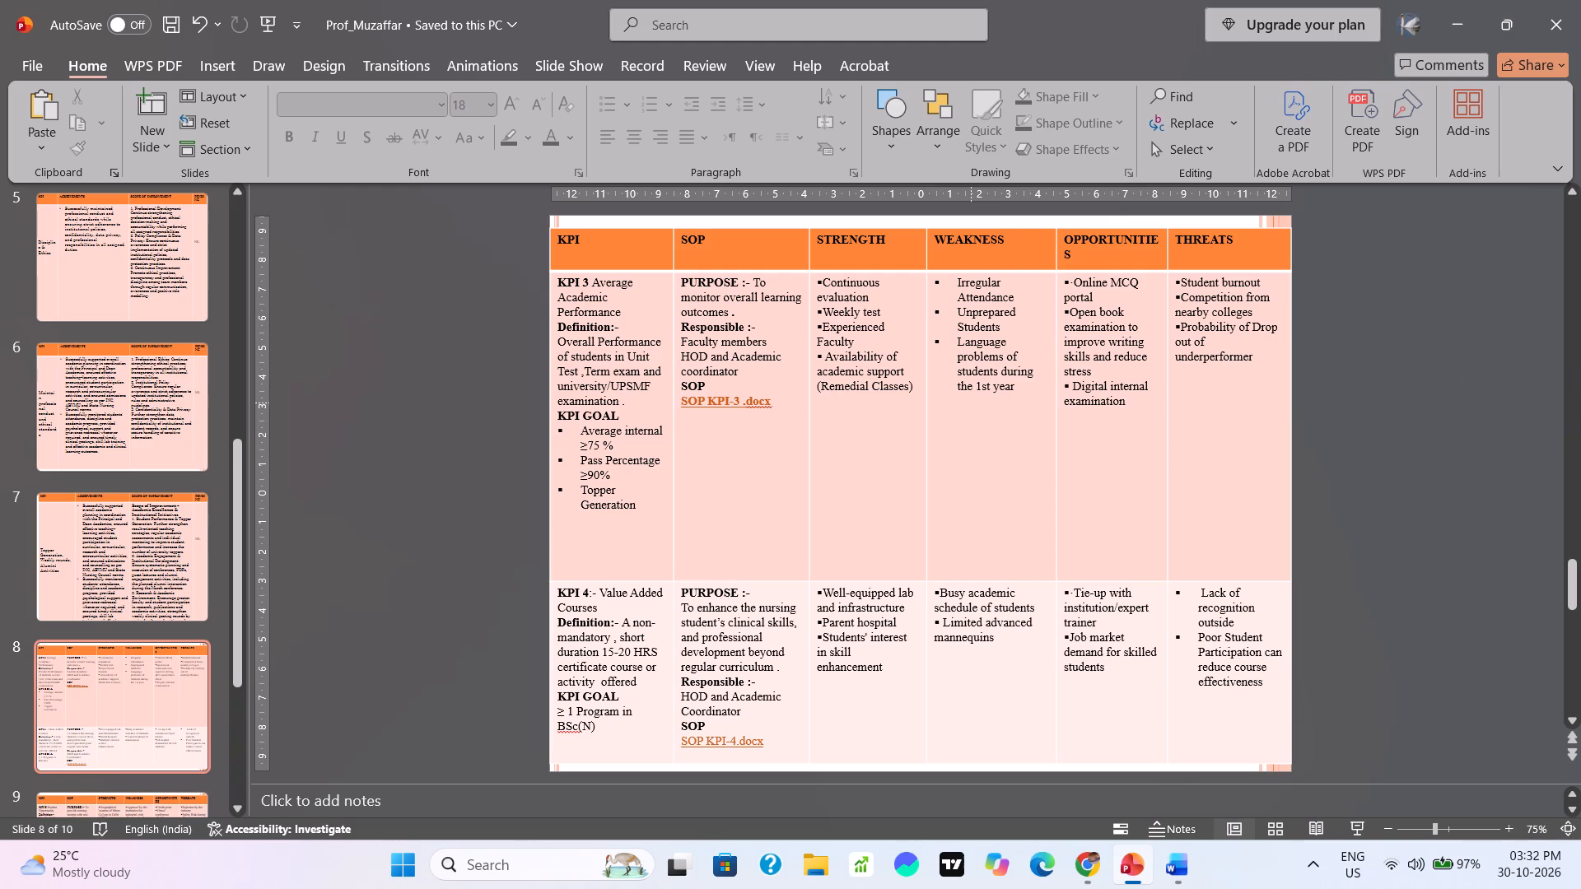
left_click(124, 704)
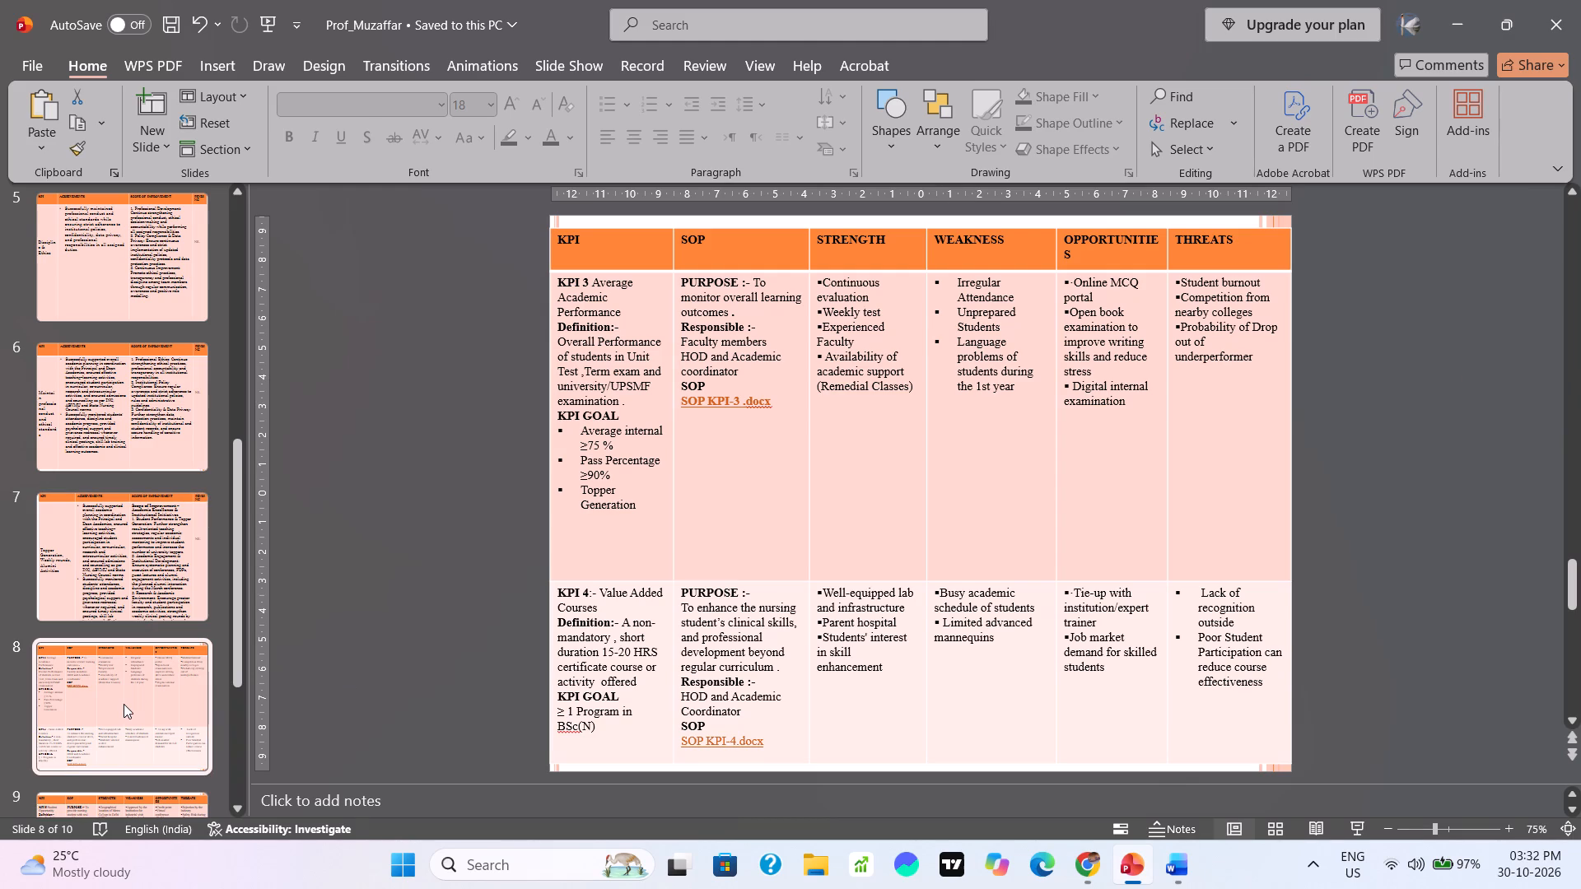
key("Delete")
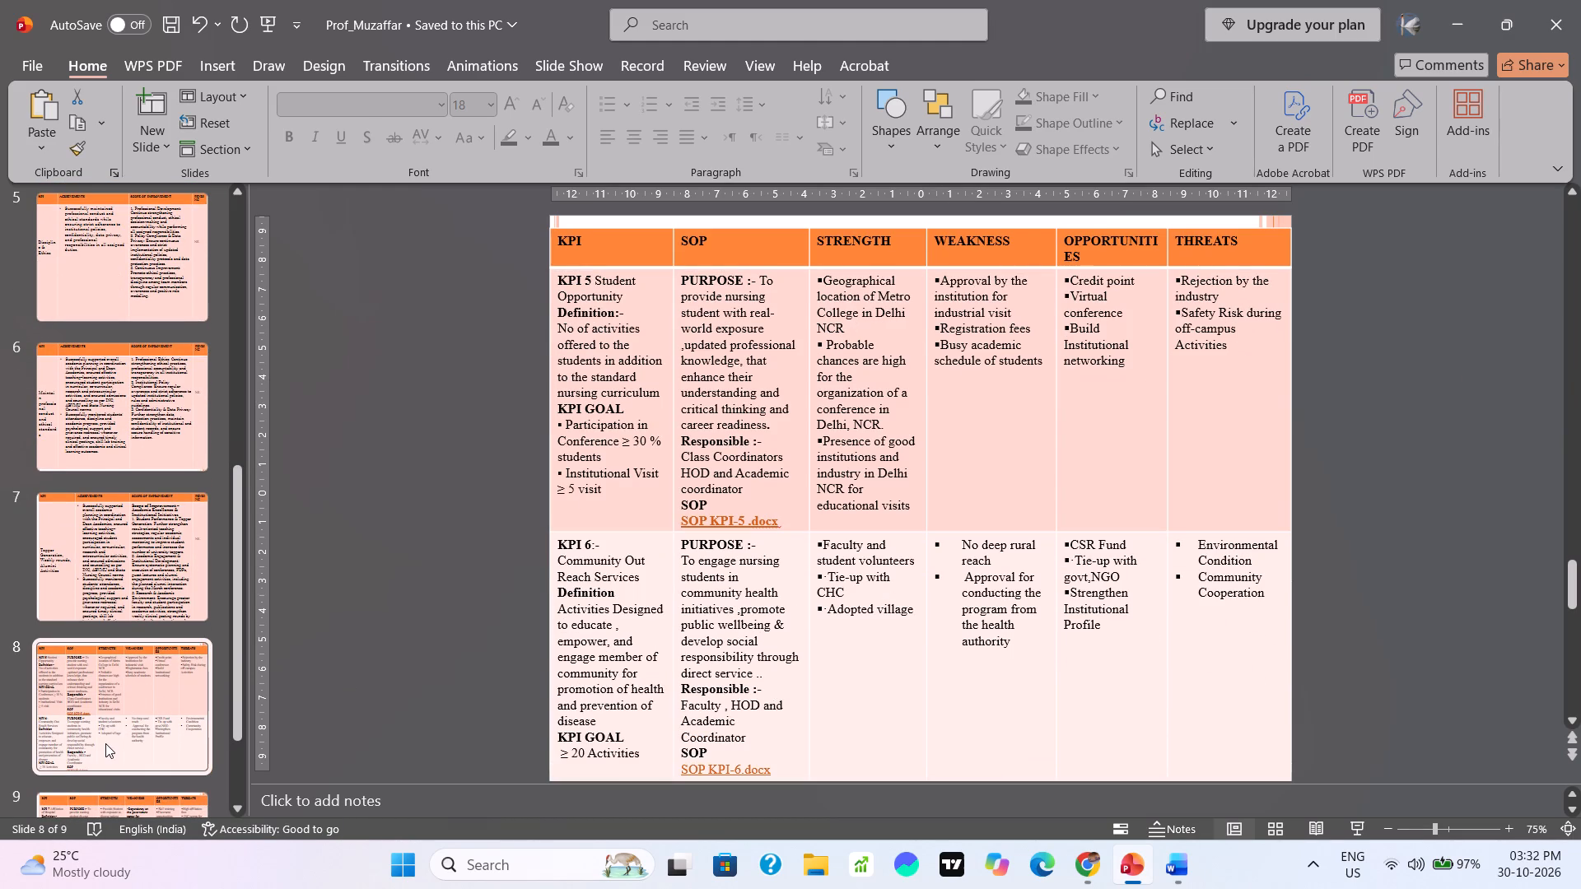
left_click(105, 743)
key("Delete")
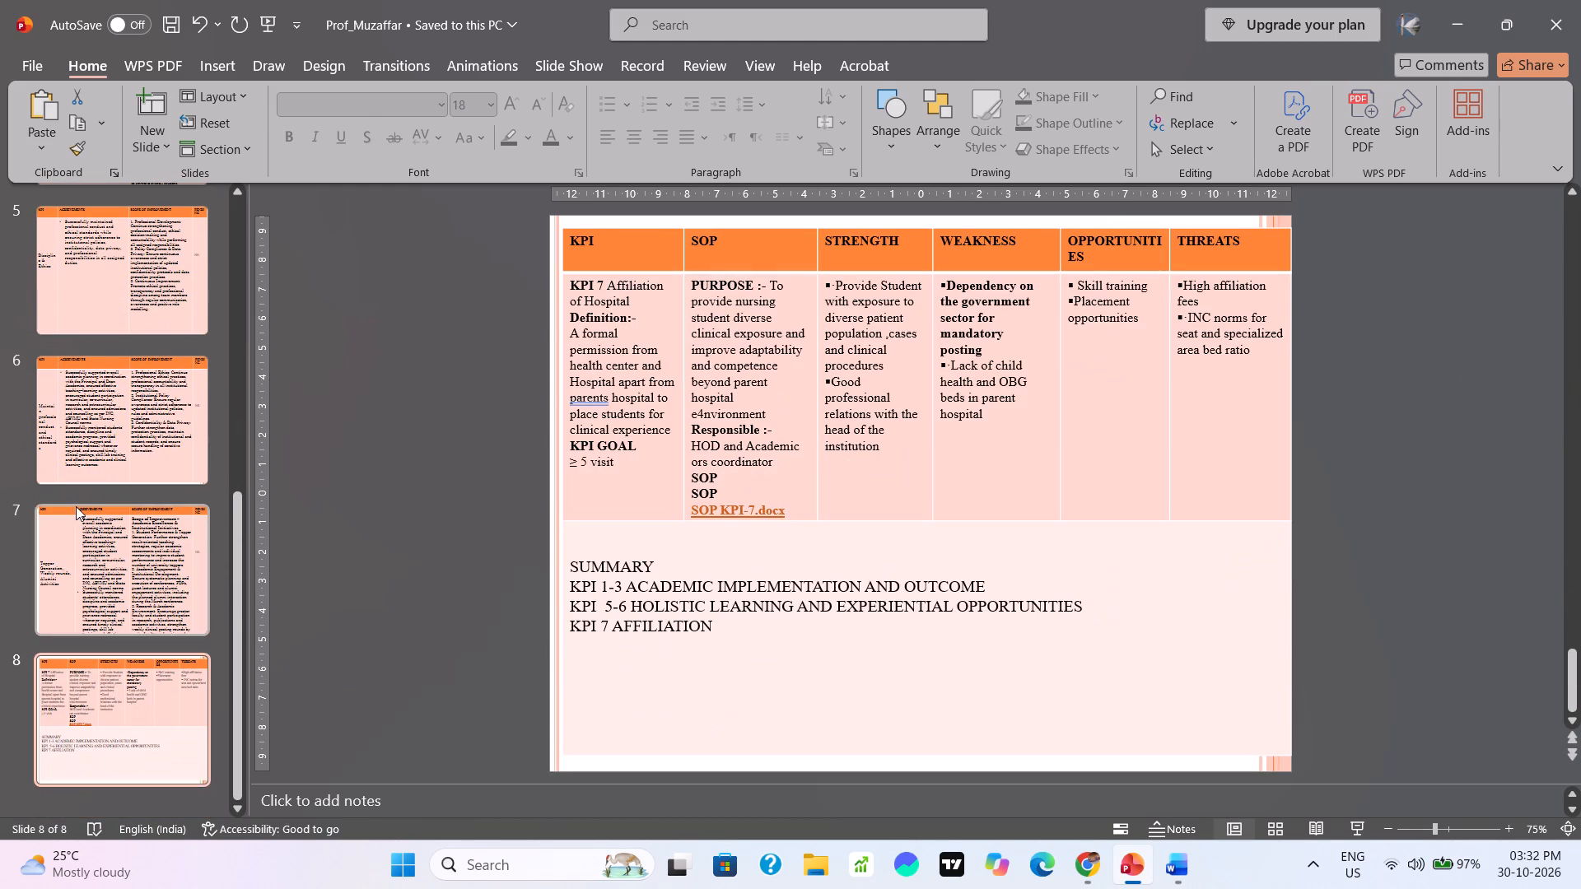
left_click(157, 707)
key("Delete")
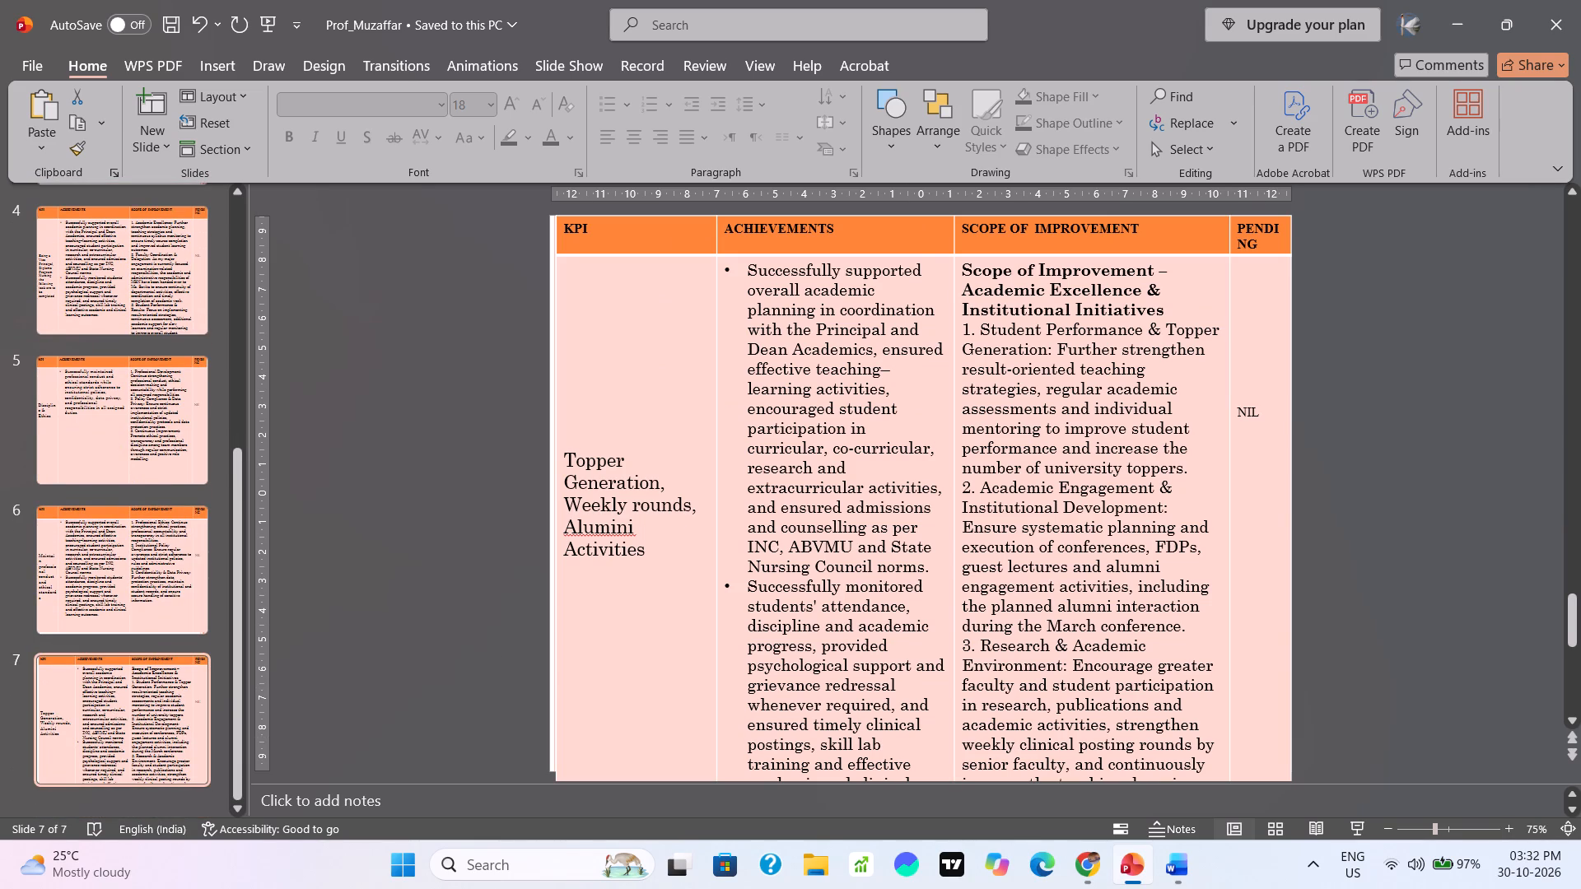
Run the slide show from slide 7, go back to the opening slides, and review the deck through to its end.
left_click(1359, 820)
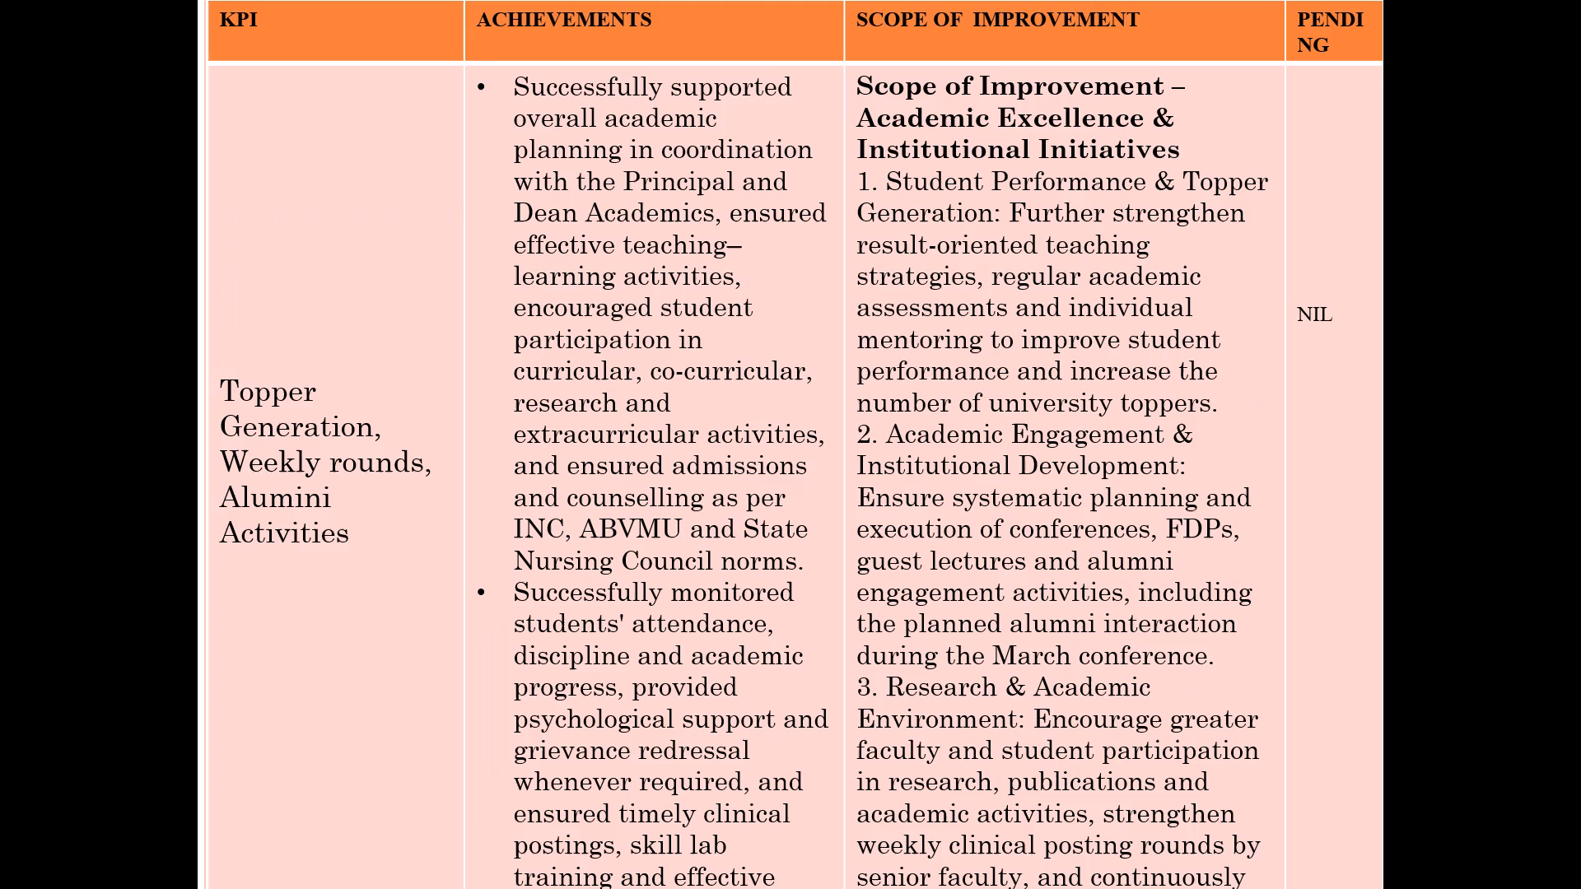
key("Up")
key("Up")
key("Up")
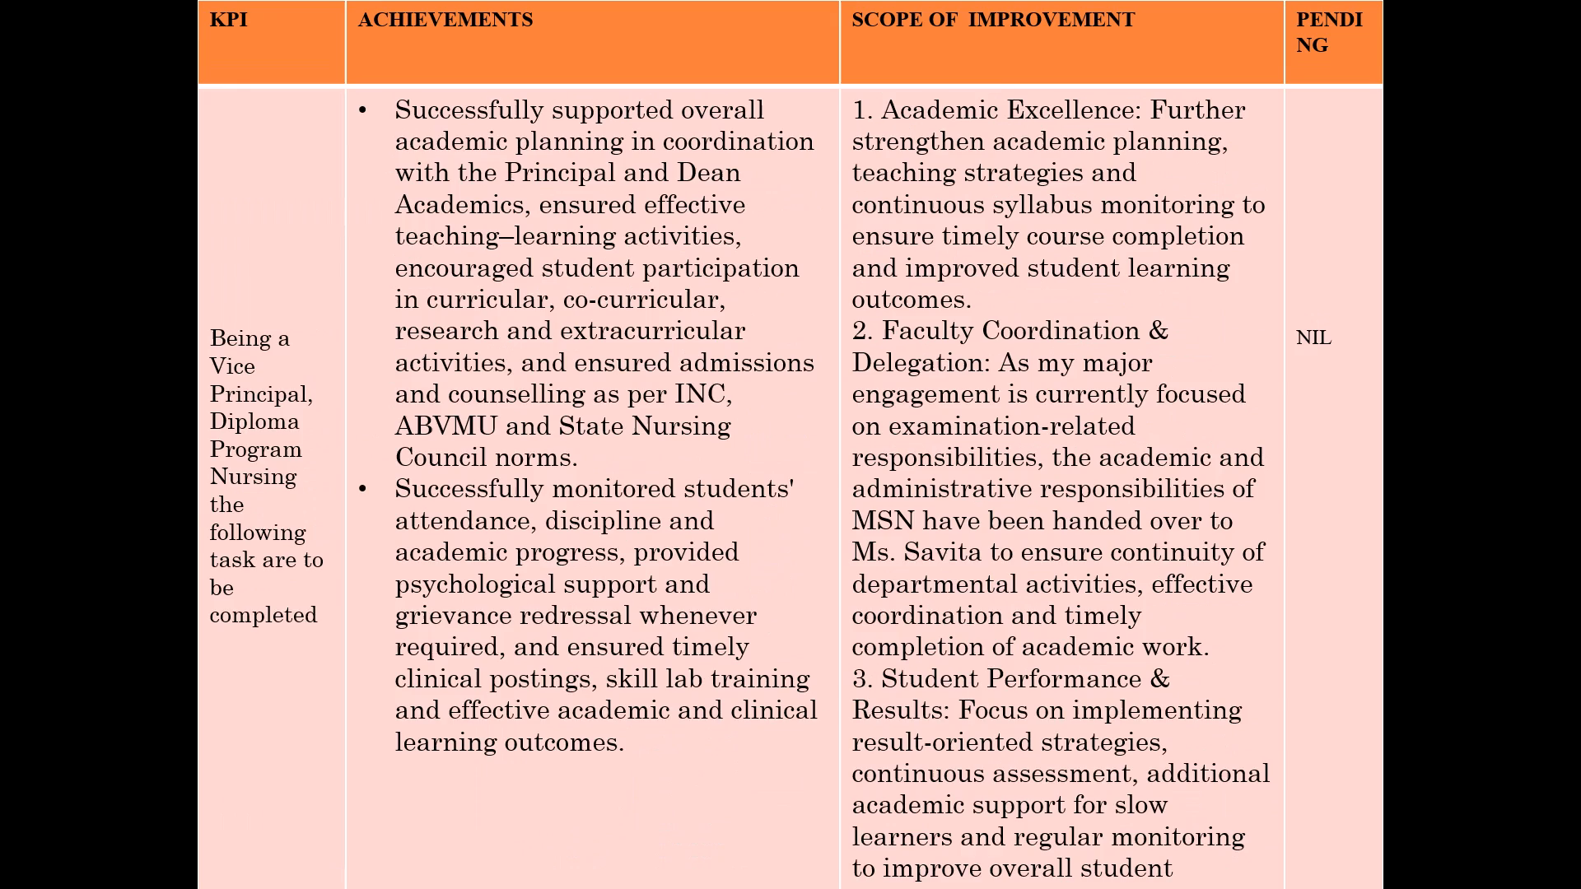
key("Up")
key("Up")
key("Up")
key("Up")
key("Down")
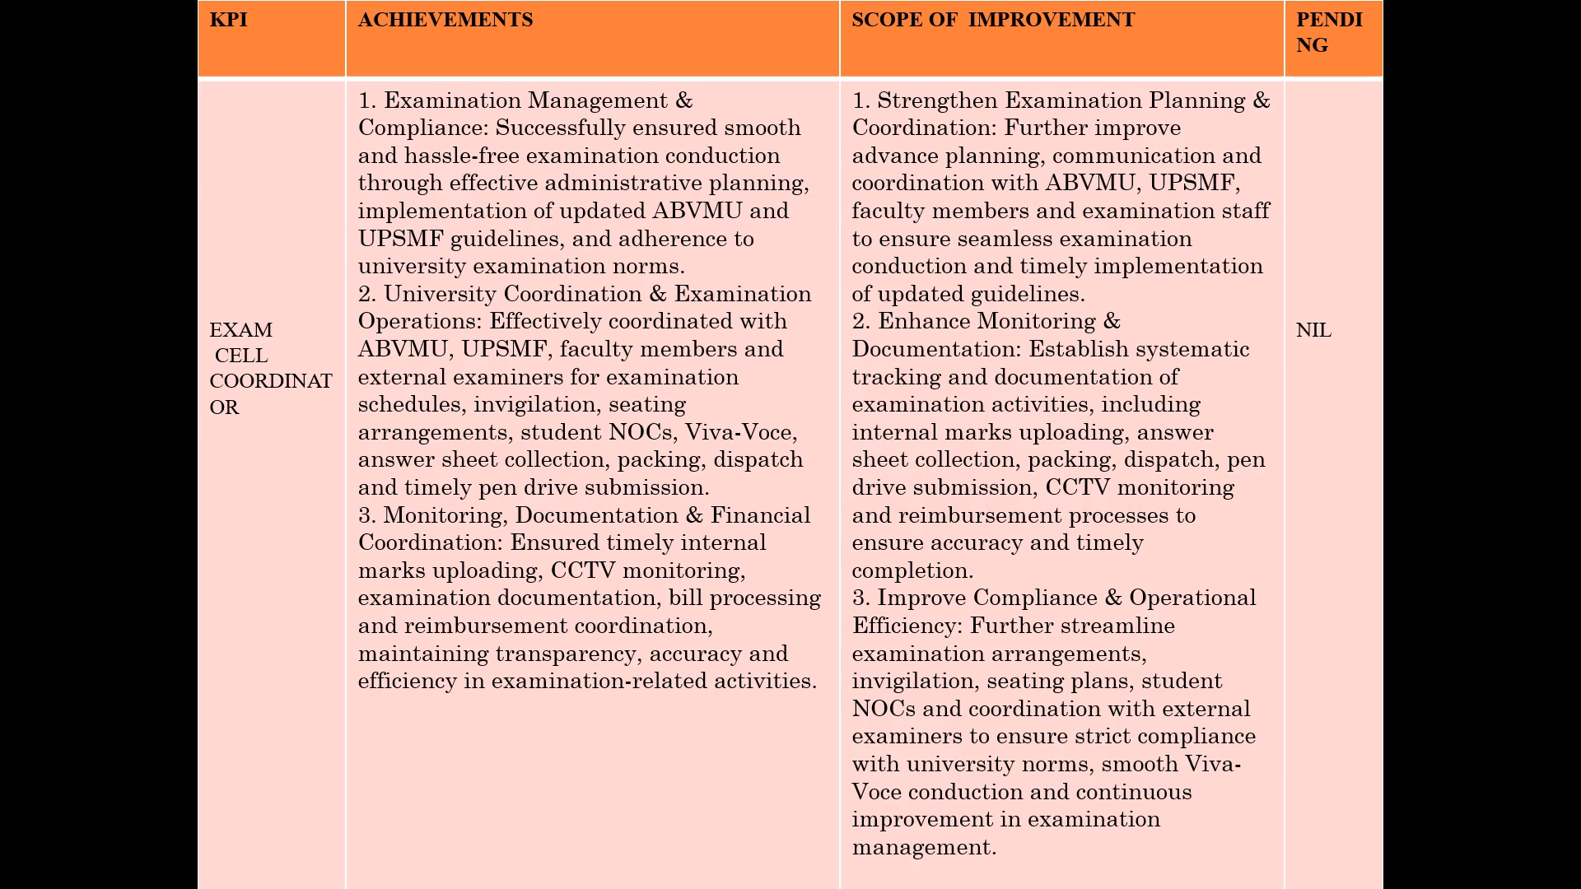
key("Down")
key("Down")
key("Down")
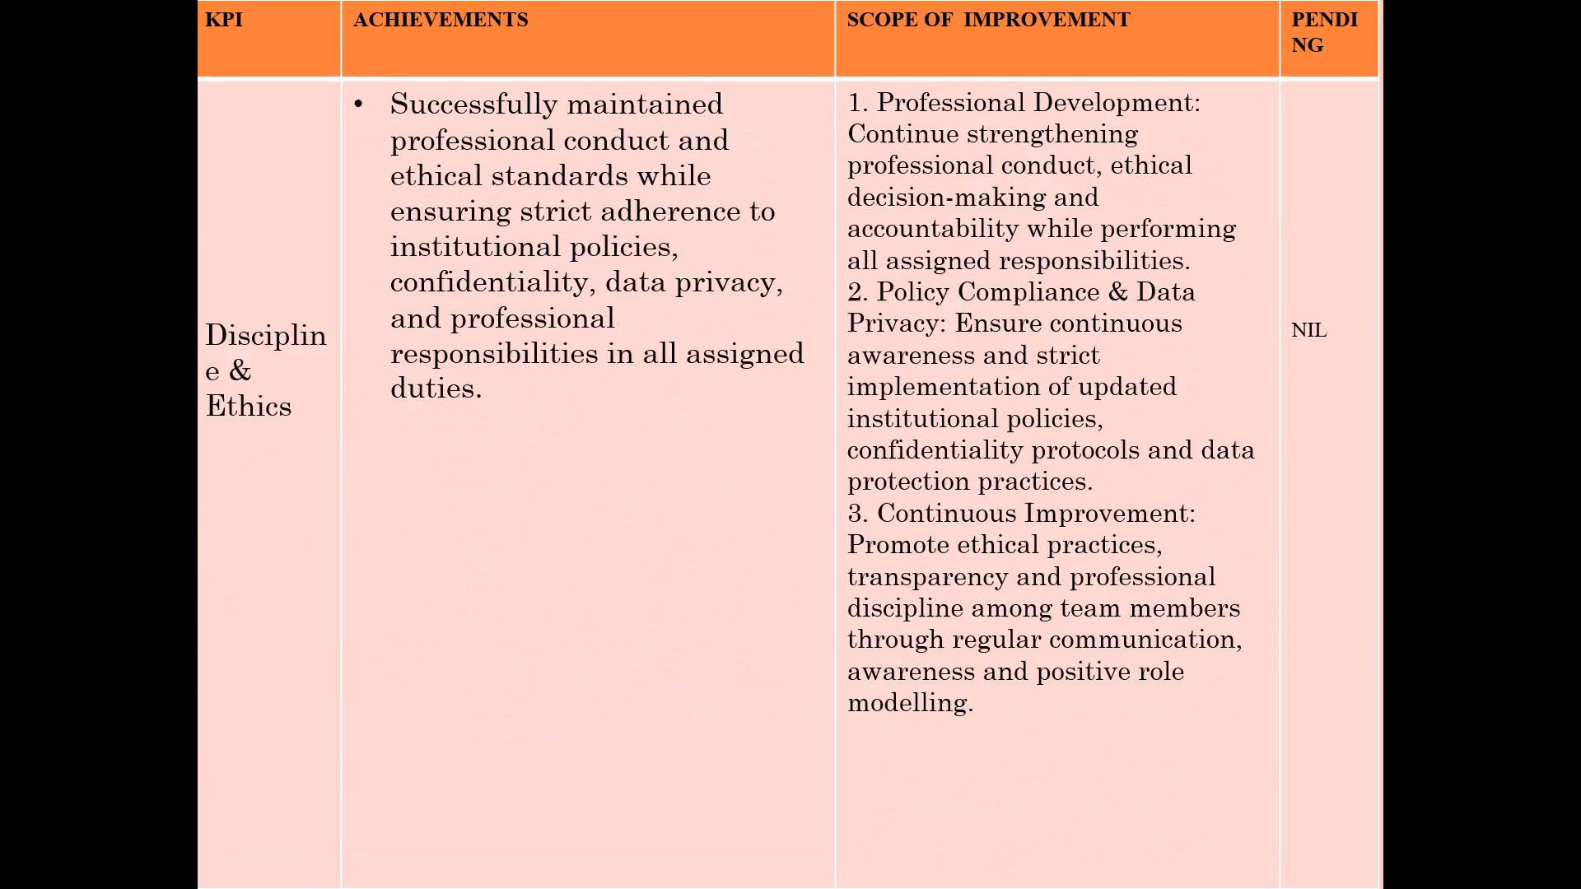
key("Down")
key("Down")
key("Down")
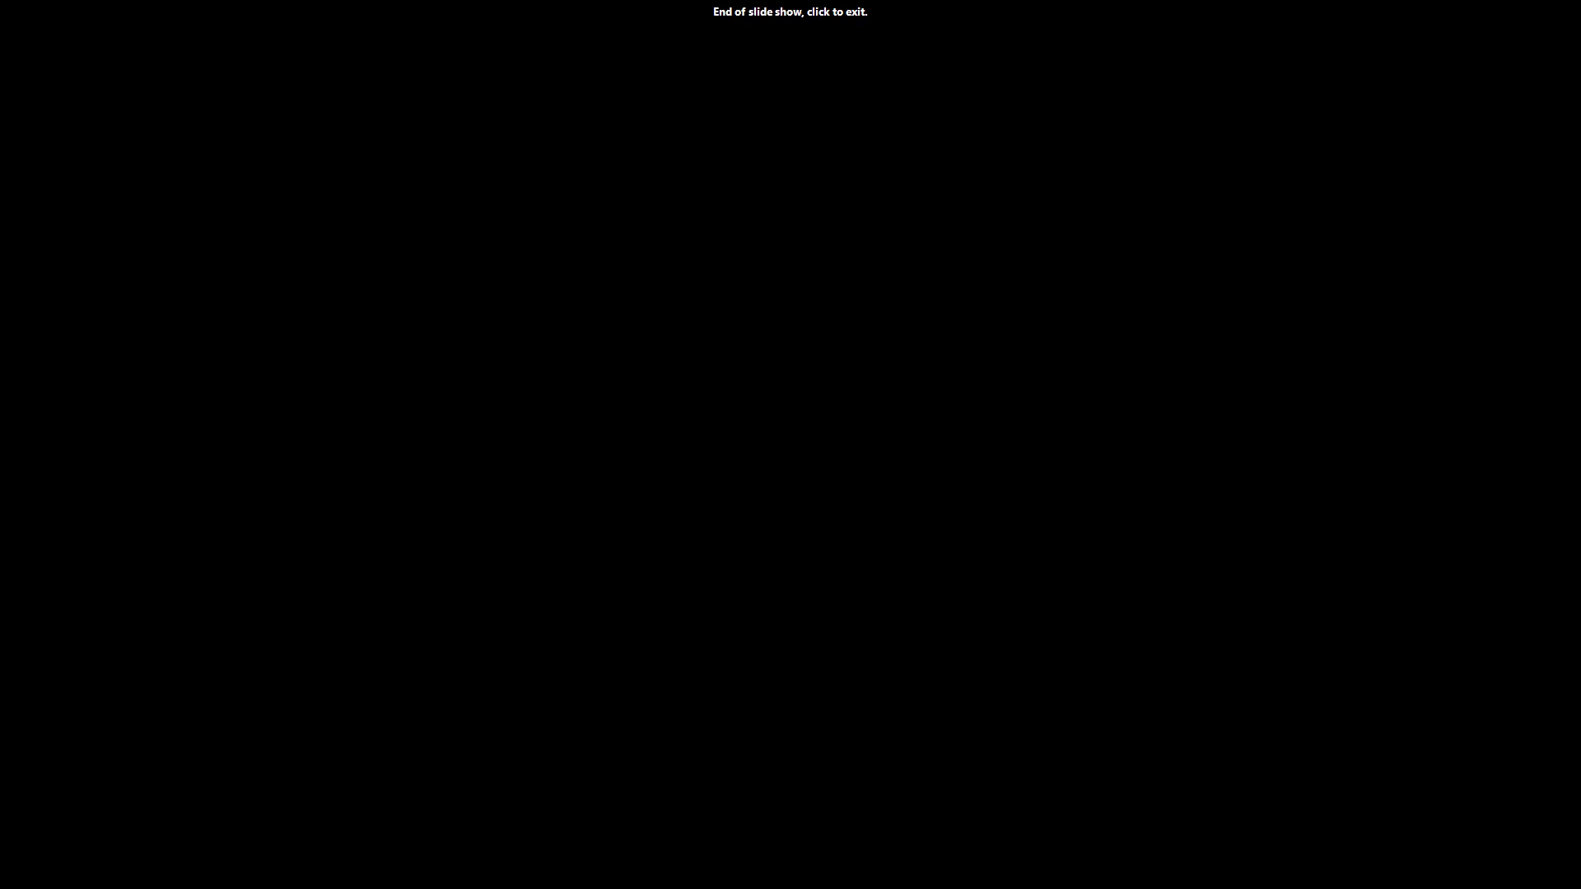
key("Escape")
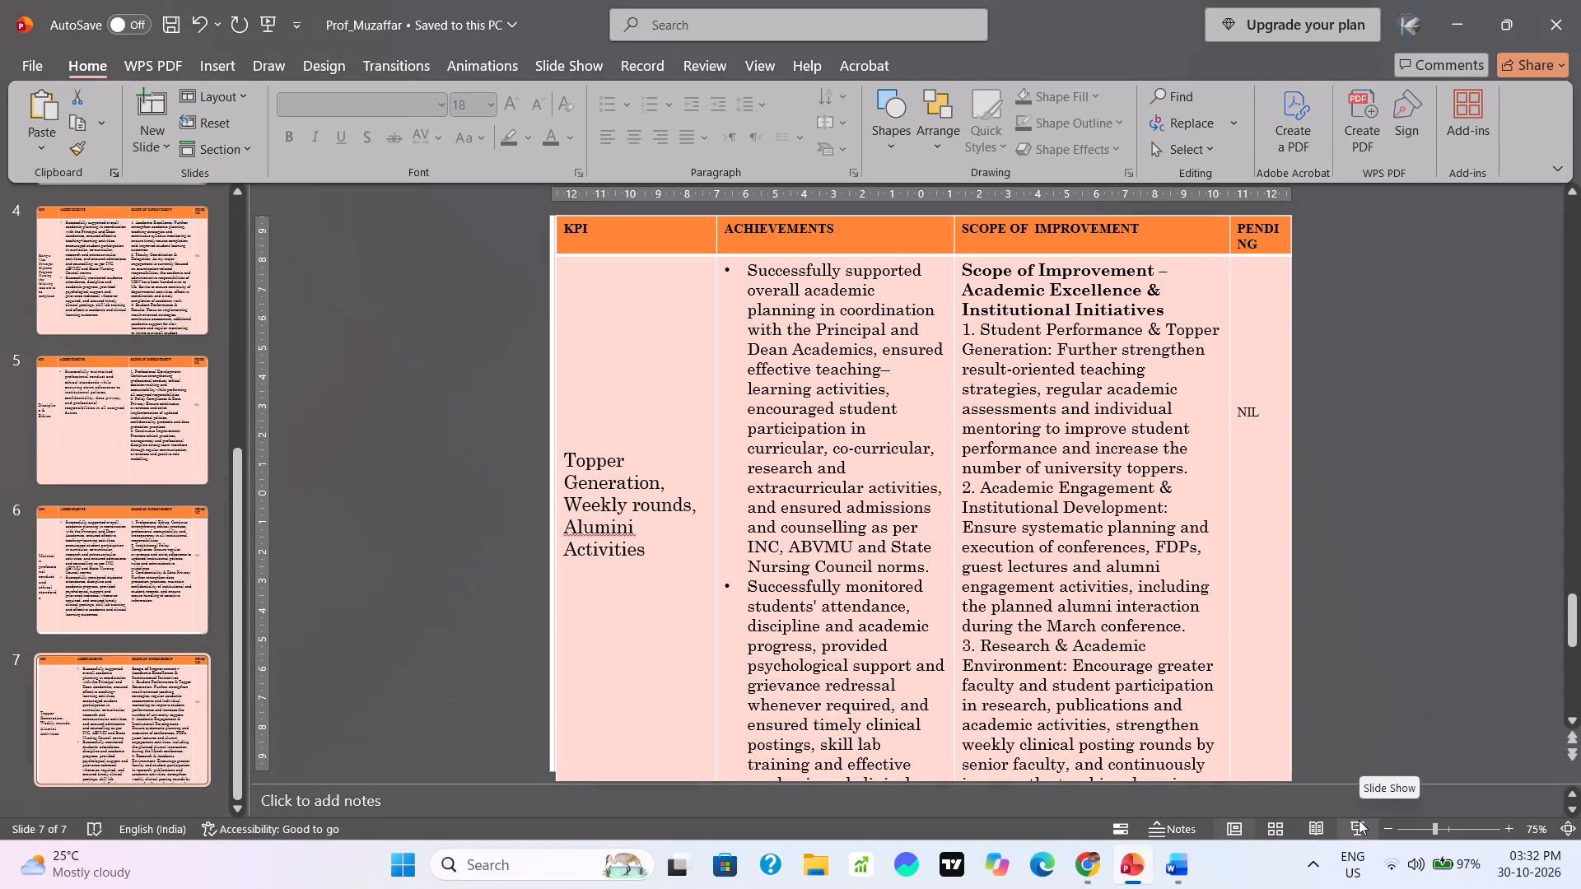
Review all seven slides in the normal editing view, from the title slide to the Topper Generation slide, and return to the title slide.
key("Up")
key("Up")
key("Up")
key("Up")
key("Up")
key("Up")
key("Up")
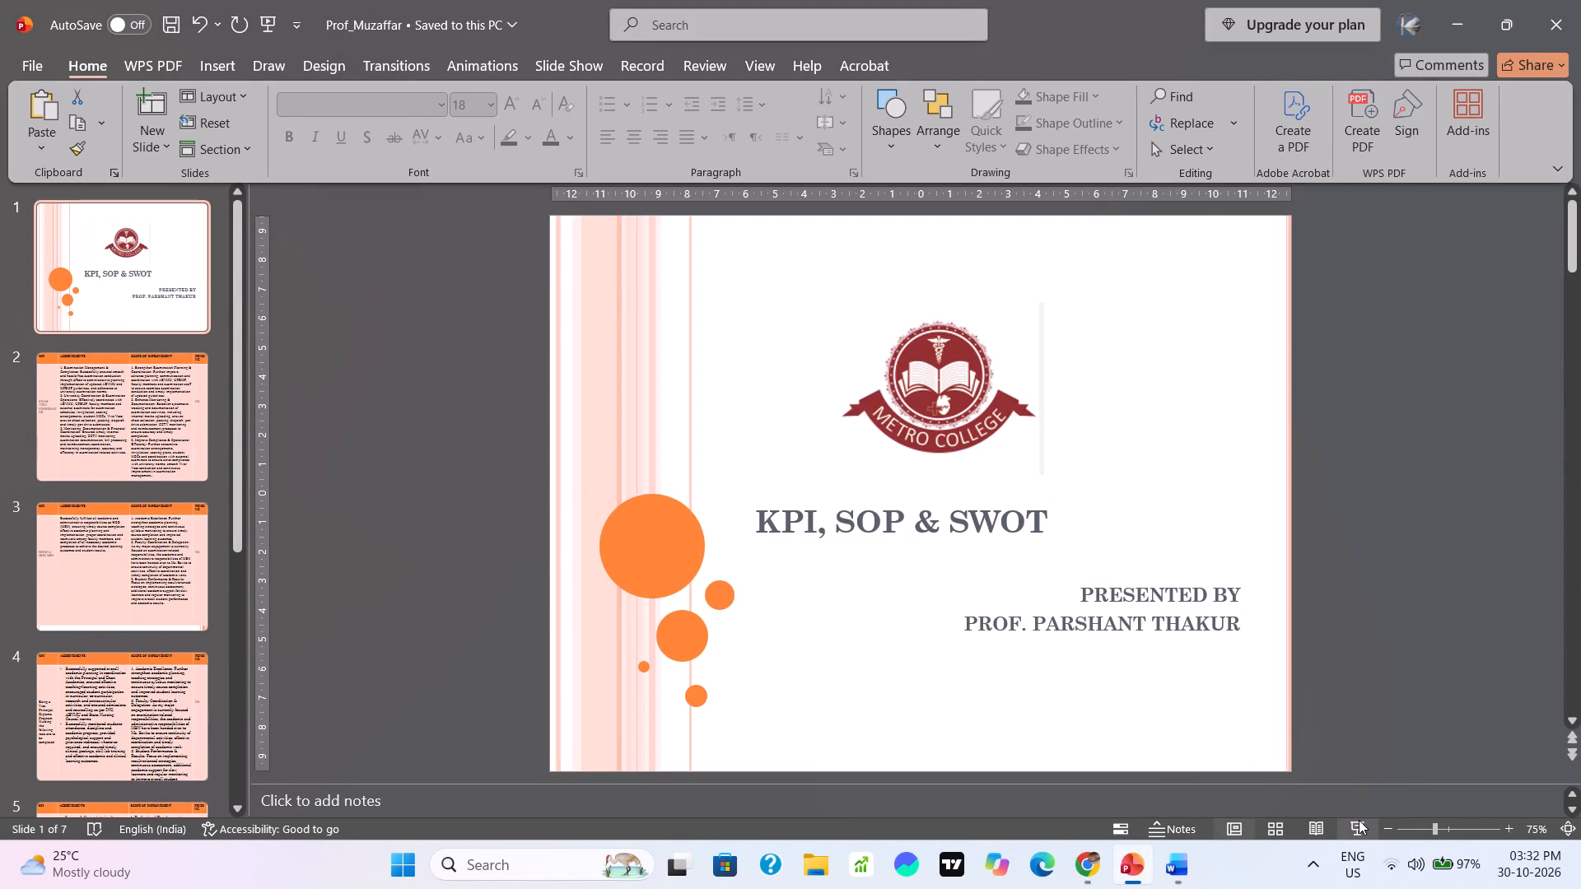
key("Down")
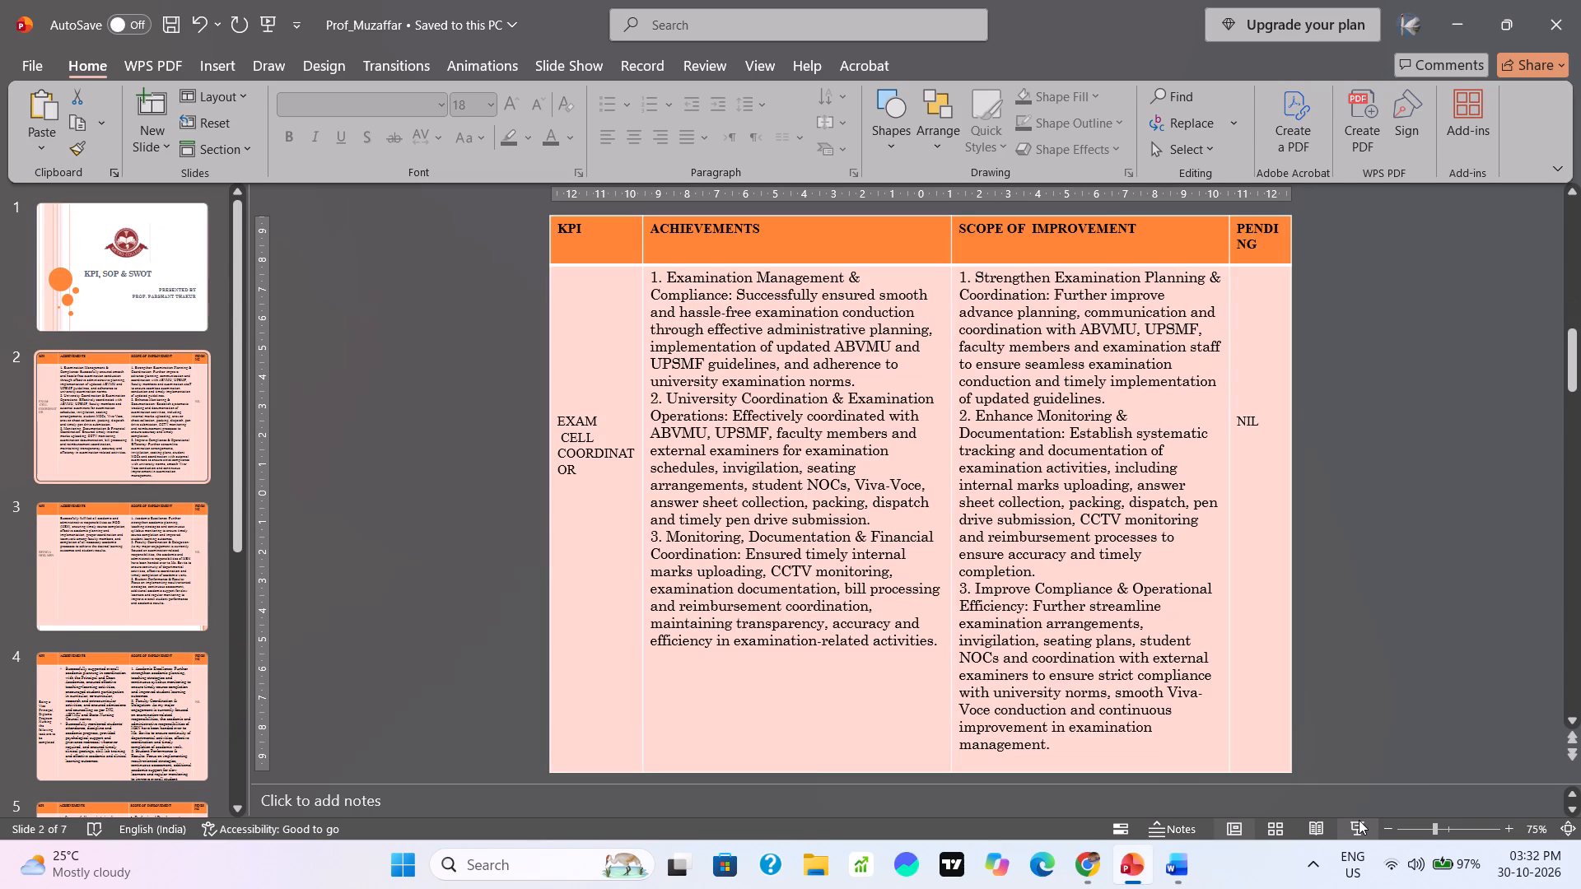
key("Up")
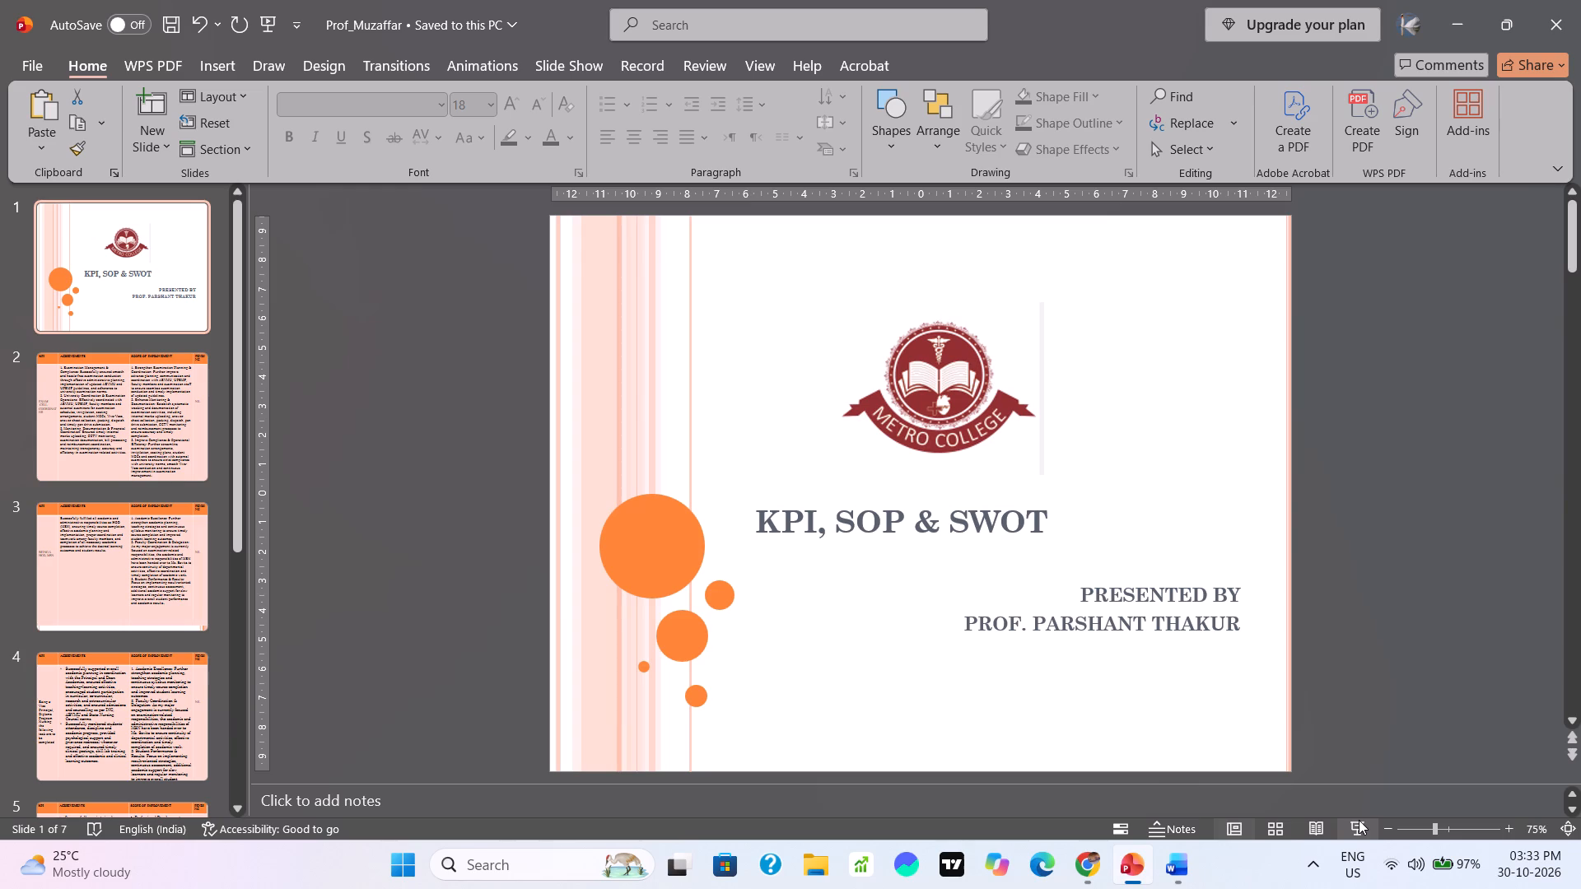
left_click(77, 469)
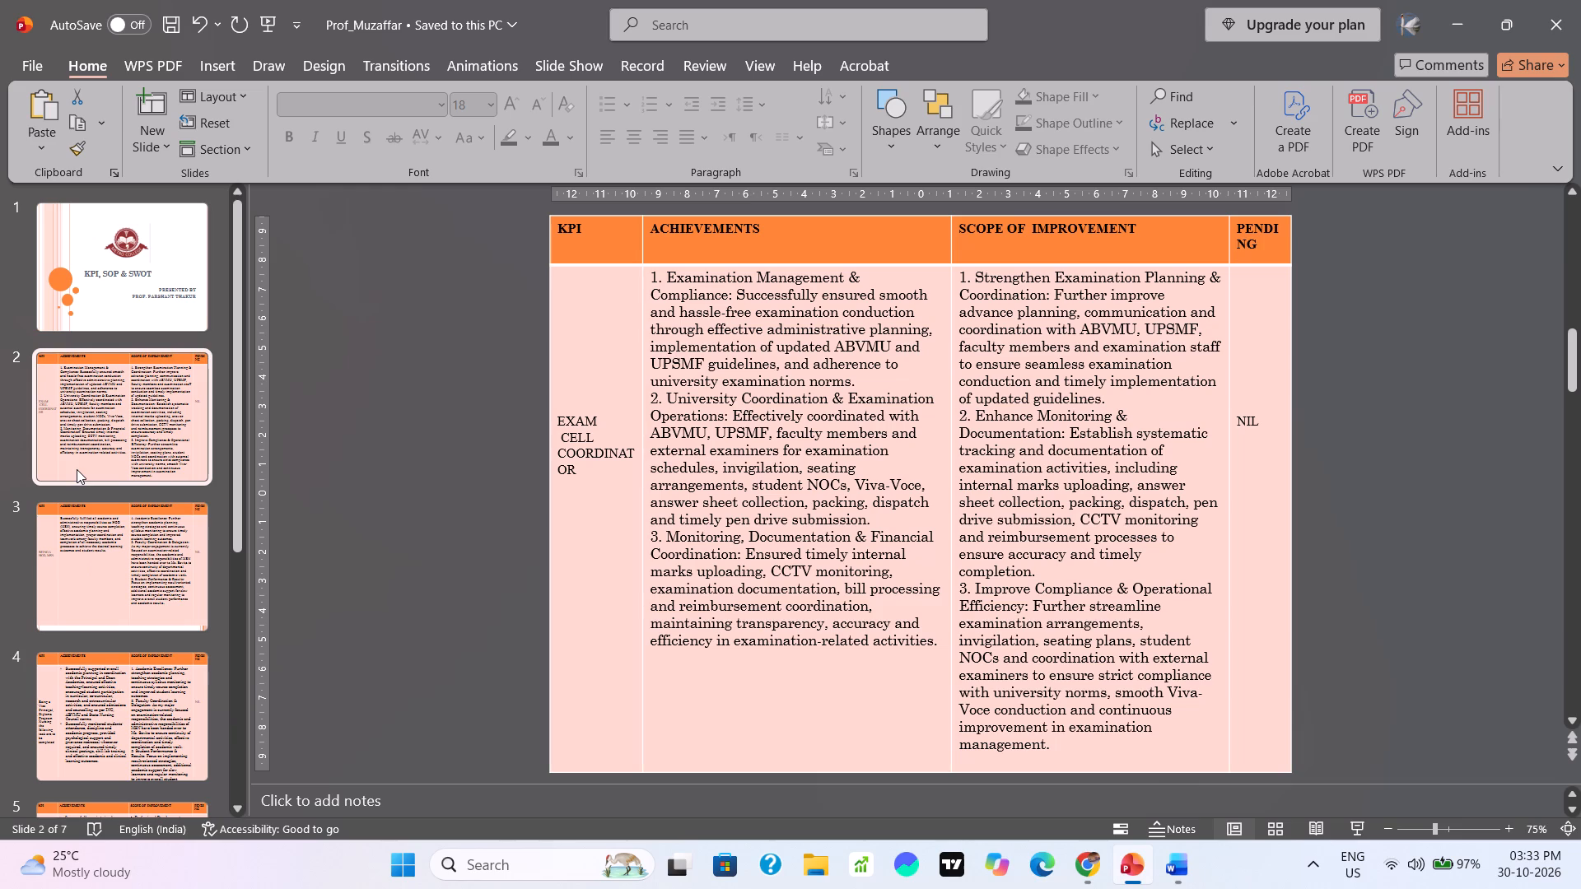
key("Down")
key("Down")
key("Down")
key("Down")
key("Down")
key("Down")
key("Down")
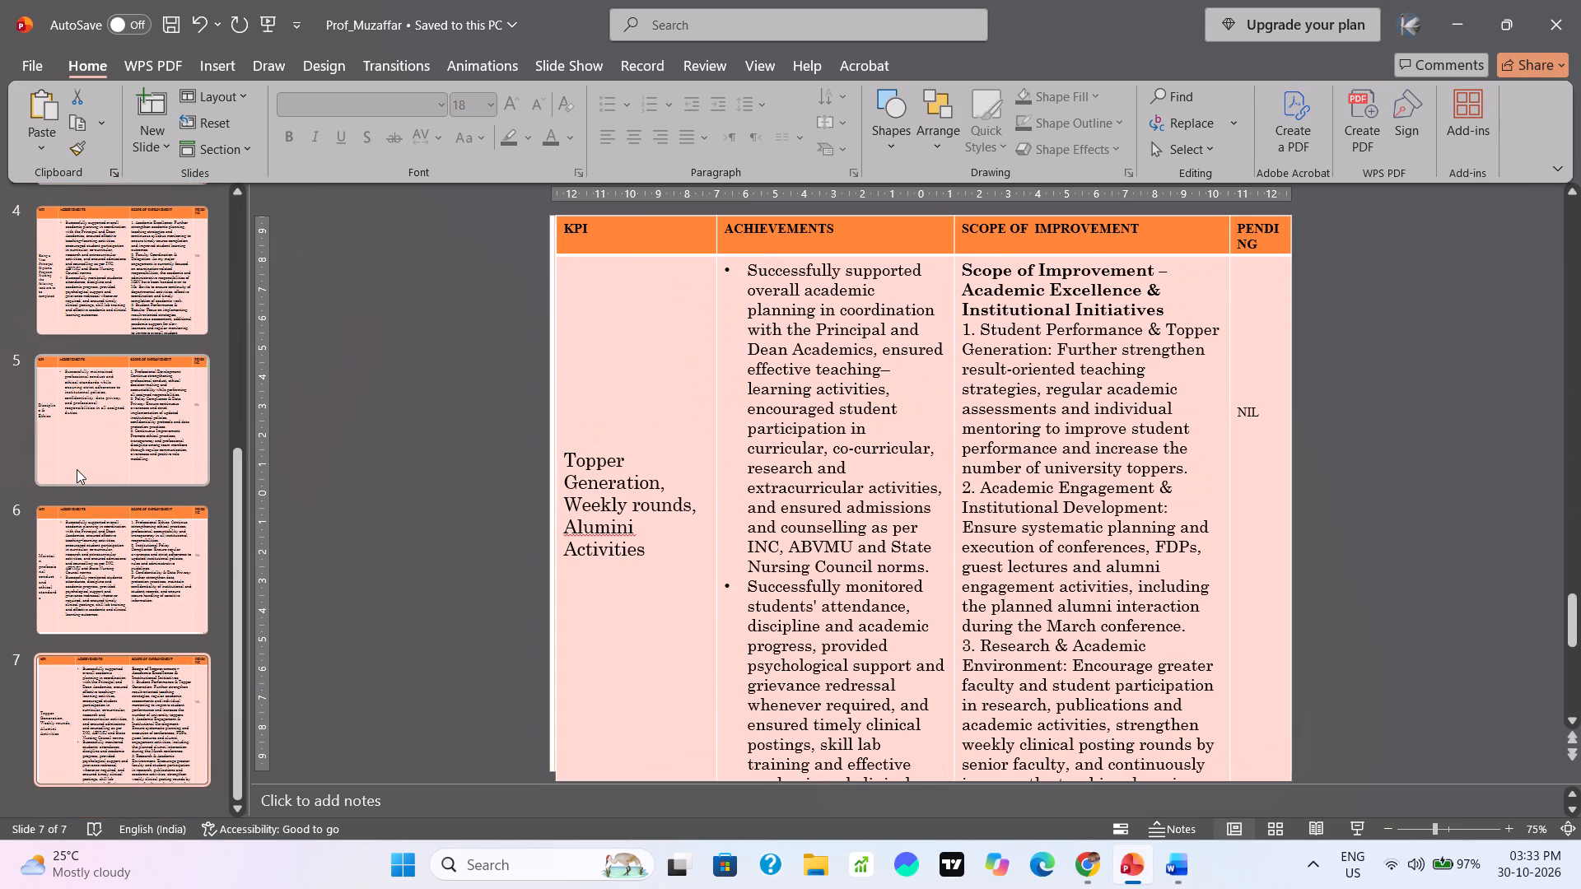
key("Down")
key("Up")
key("Up")
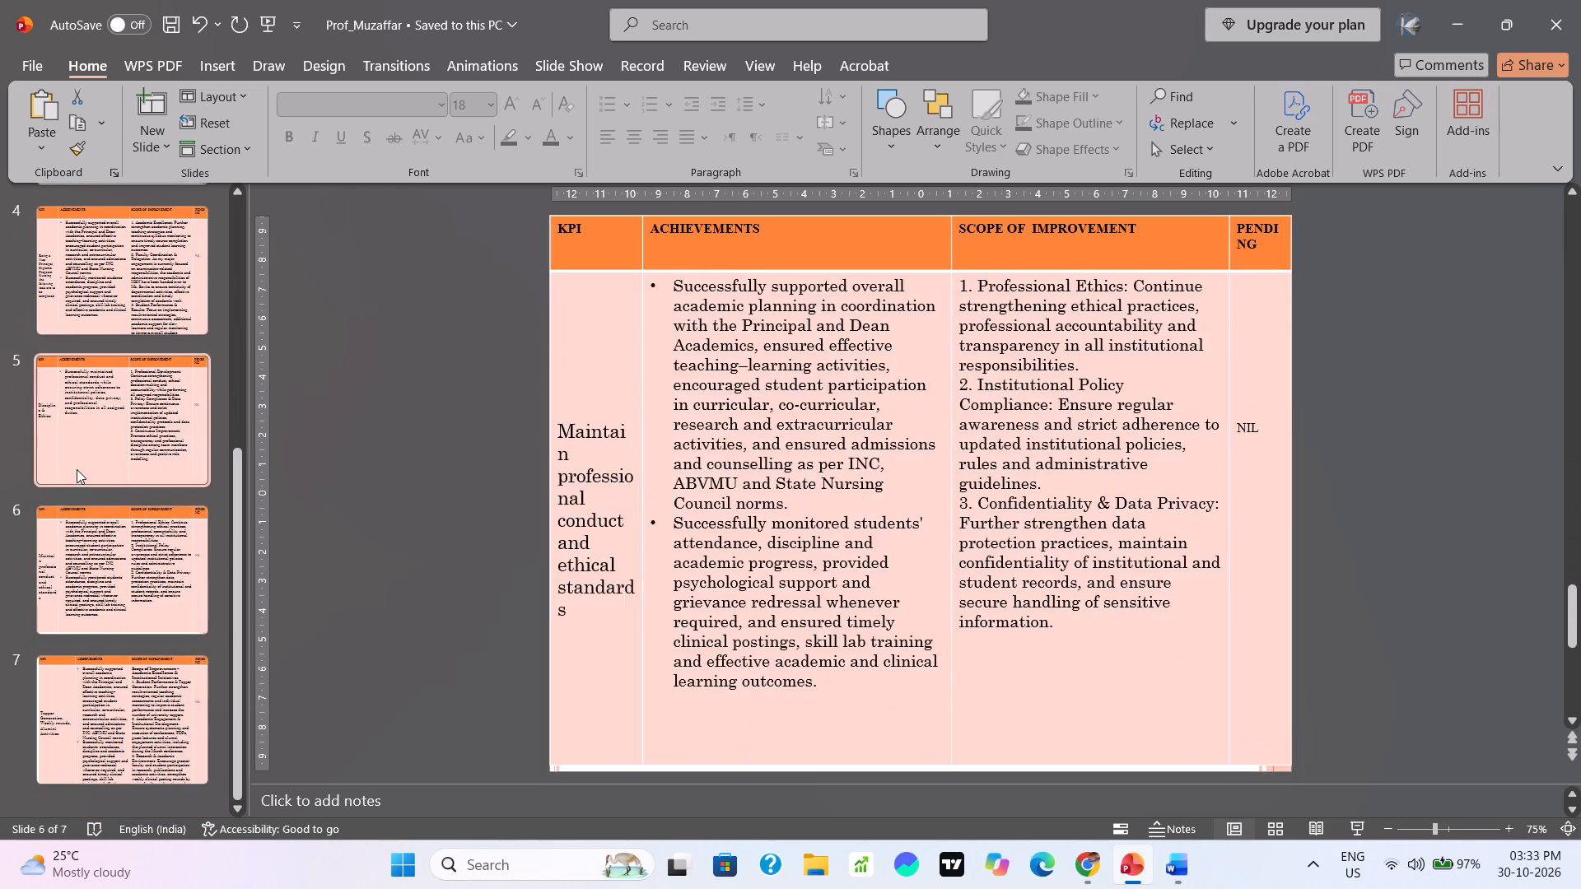
key("Up")
key("Up")
key("Up")
key("Up")
key("Up")
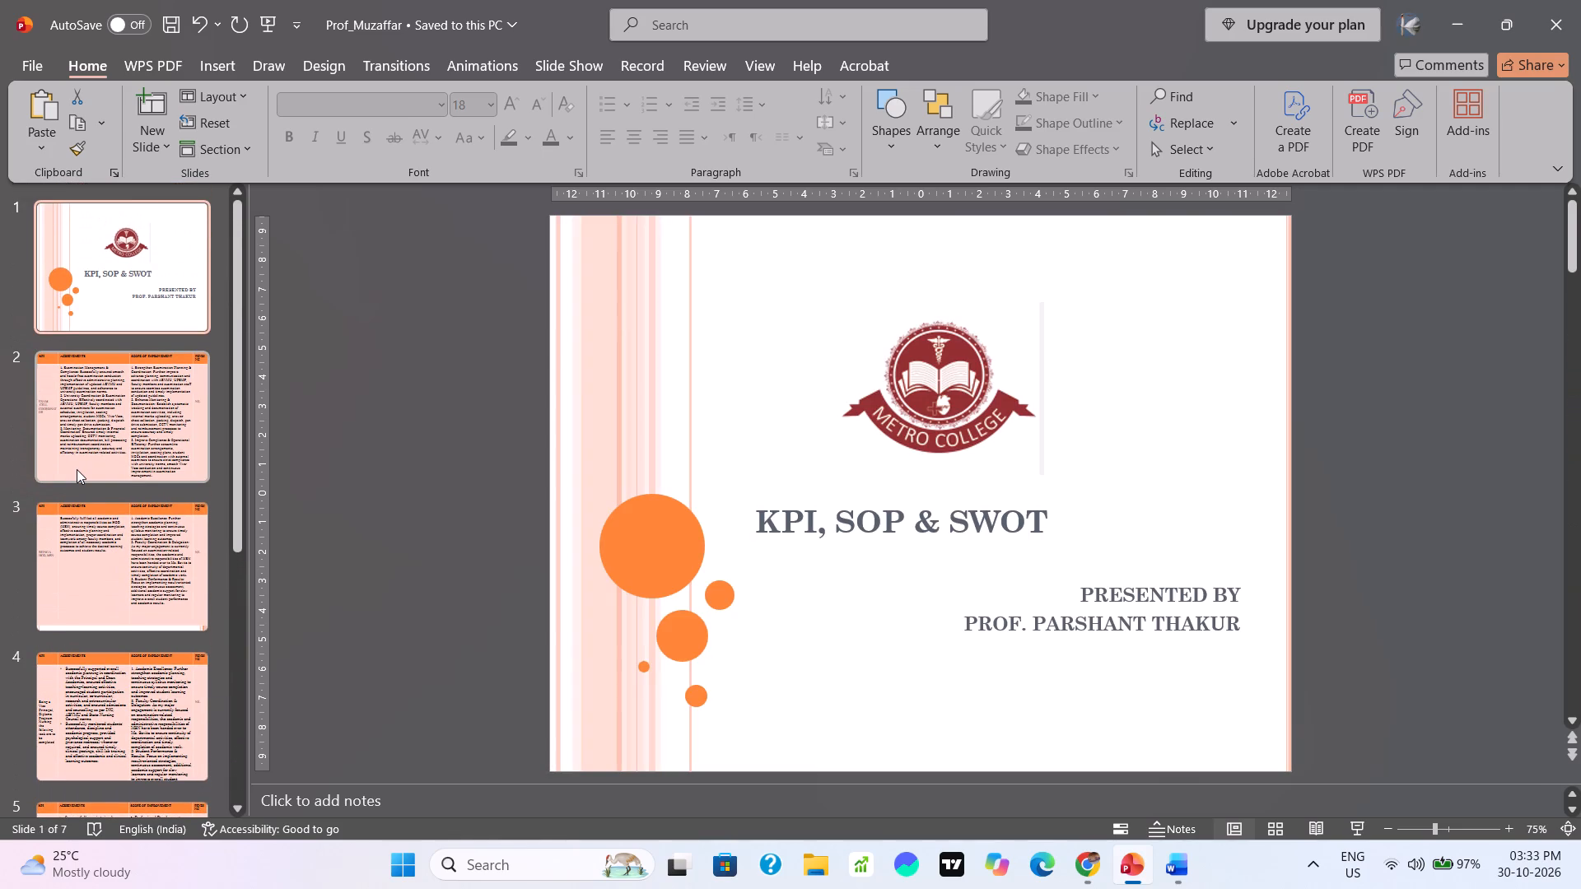
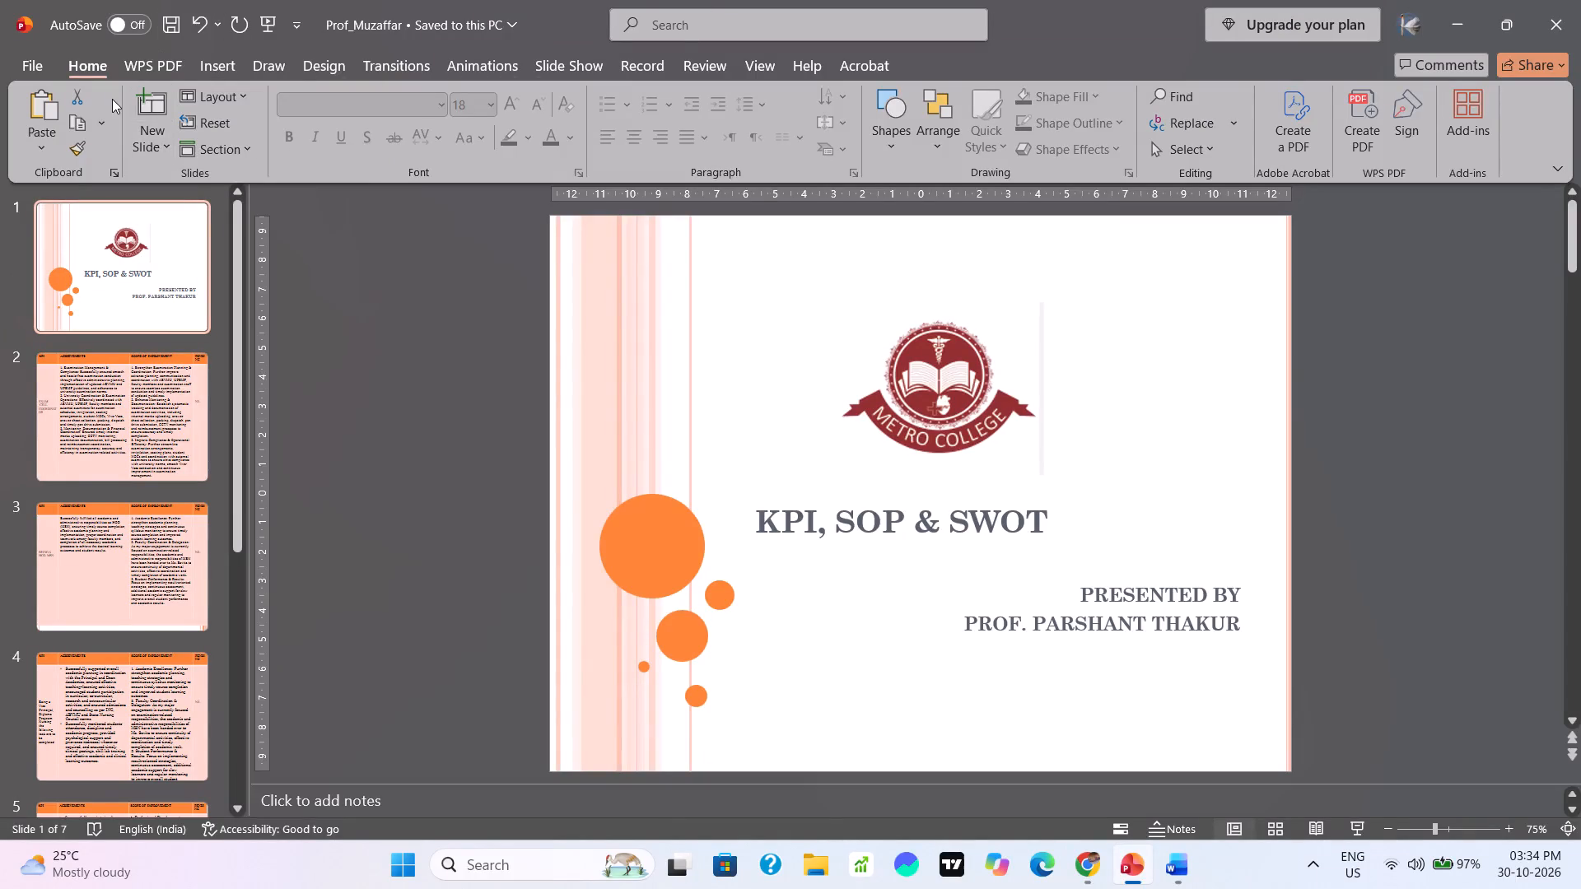
Save the reviewed seven-slide presentation under its existing file name.
key("ctrl+s")
Save a copy of the presentation to the Desktop as "PARSHANT KPI PPT" in PowerPoint Presentation format.
left_click(35, 74)
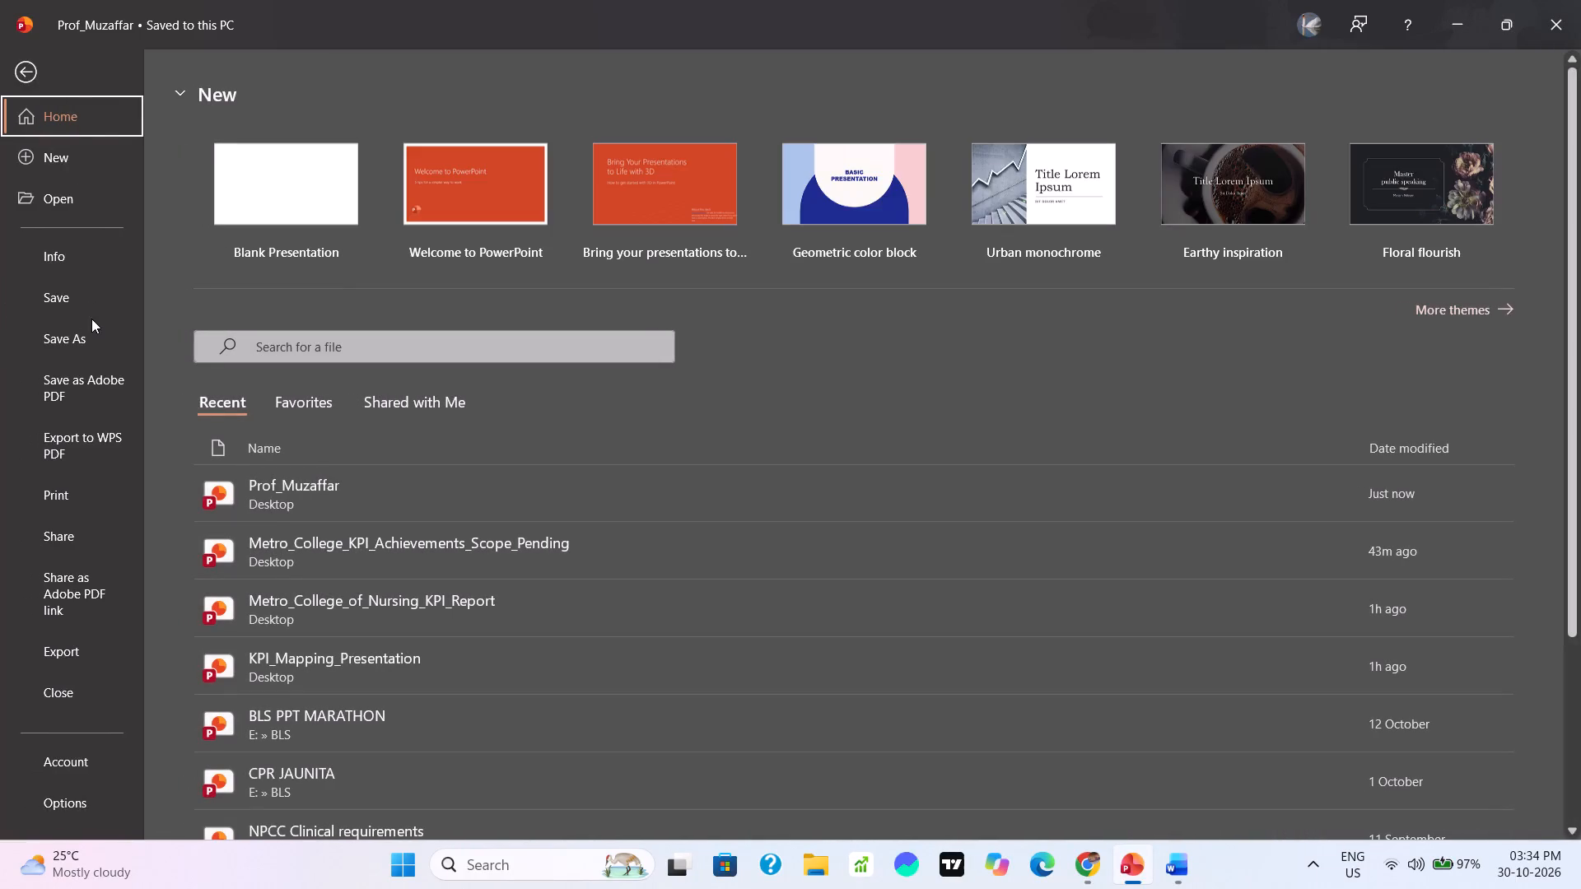
left_click(91, 329)
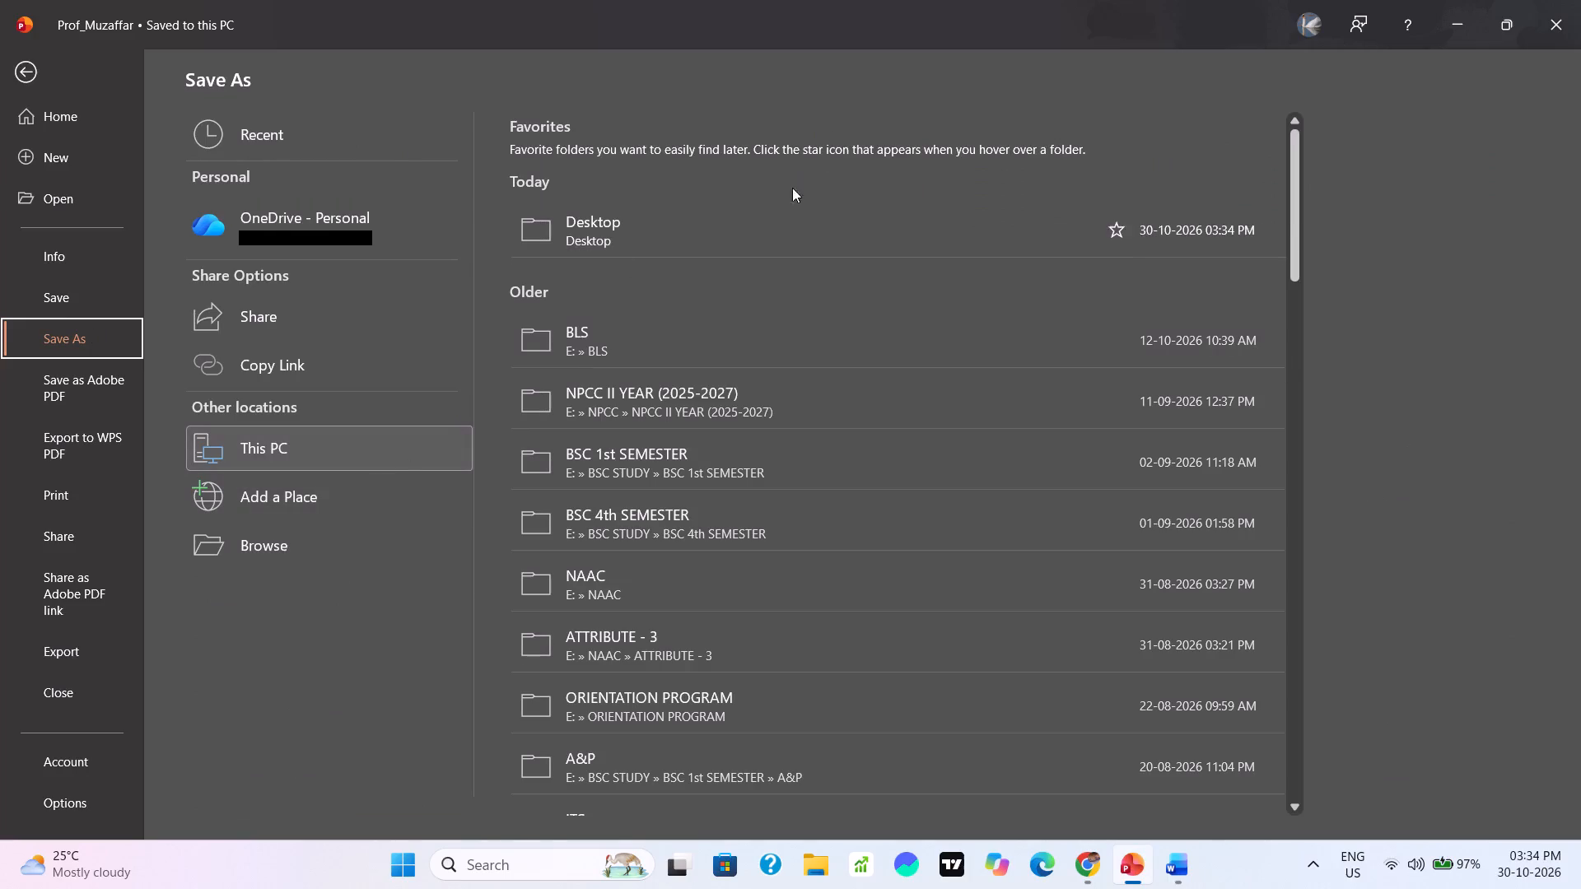
double_click(778, 212)
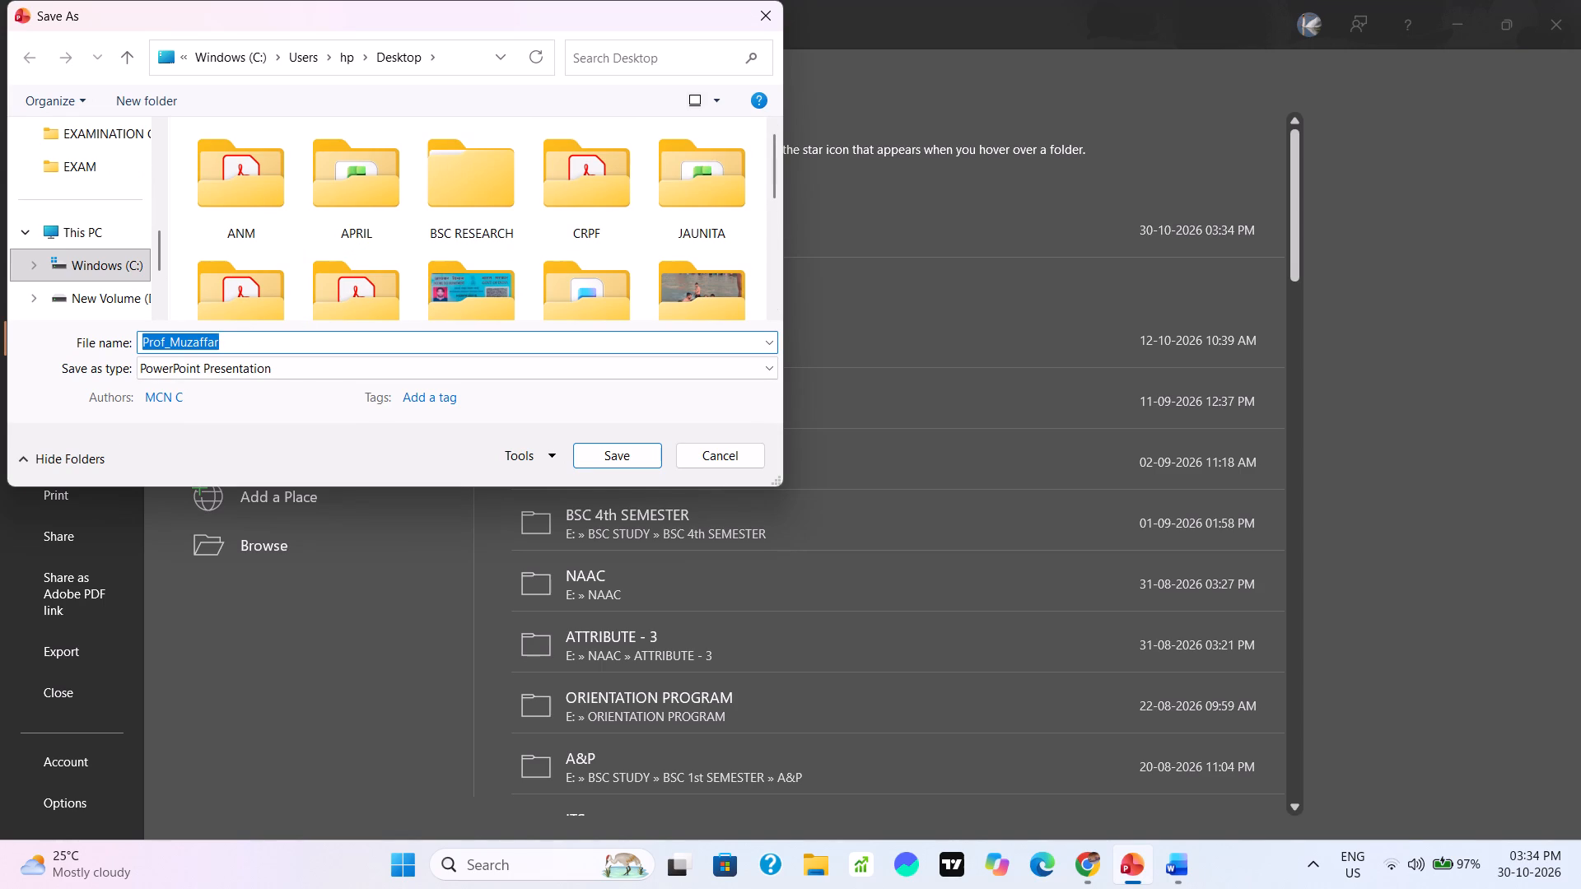
type("PARSHANT KPI")
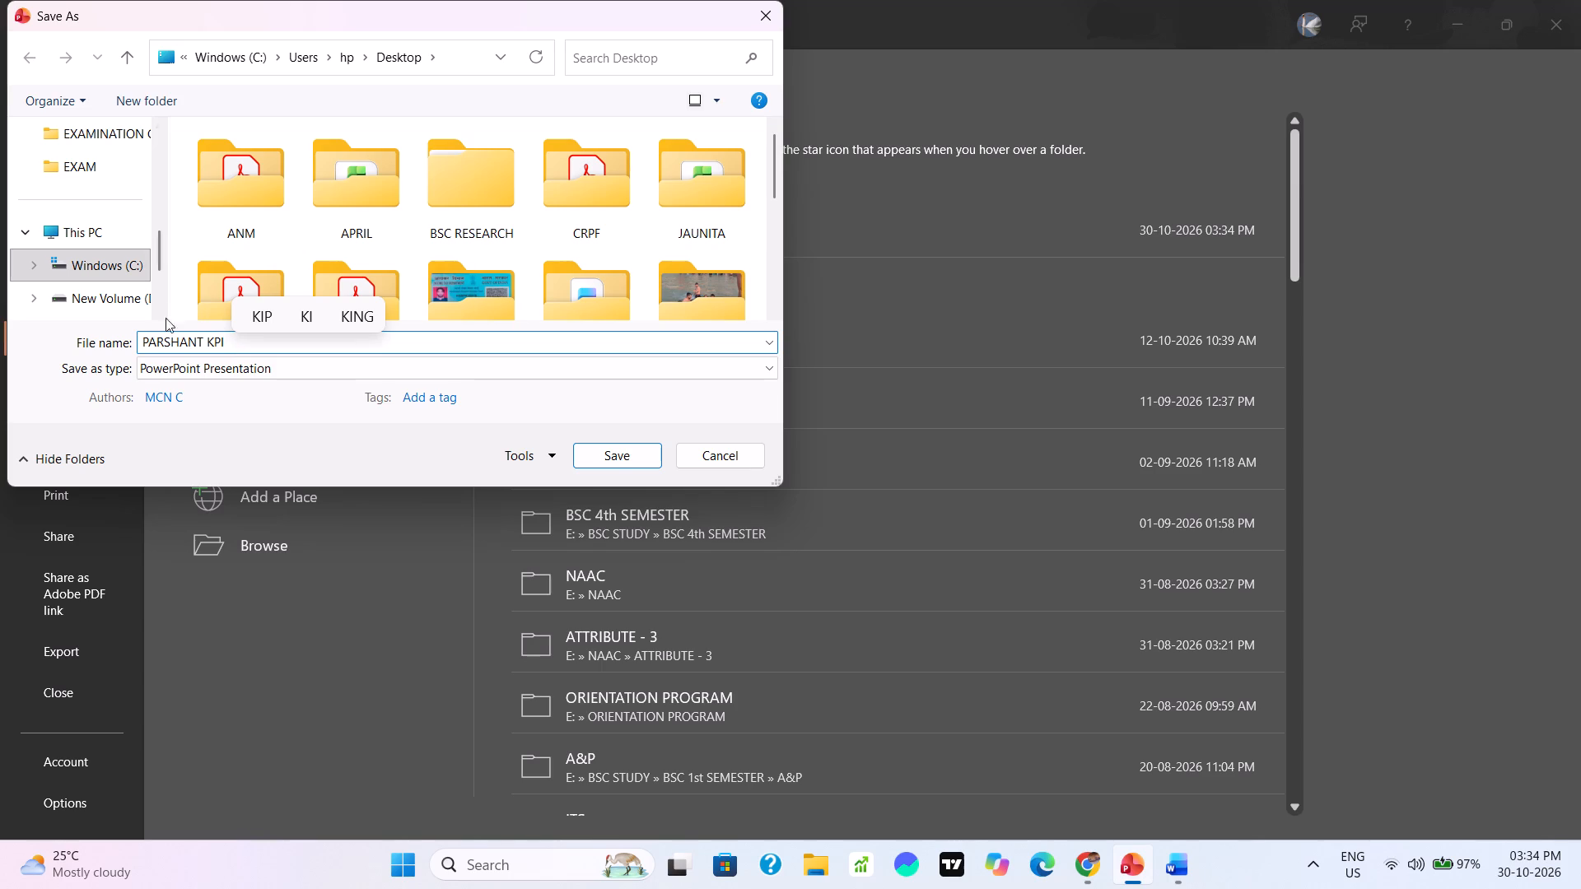
left_click_drag(162, 254, 156, 227)
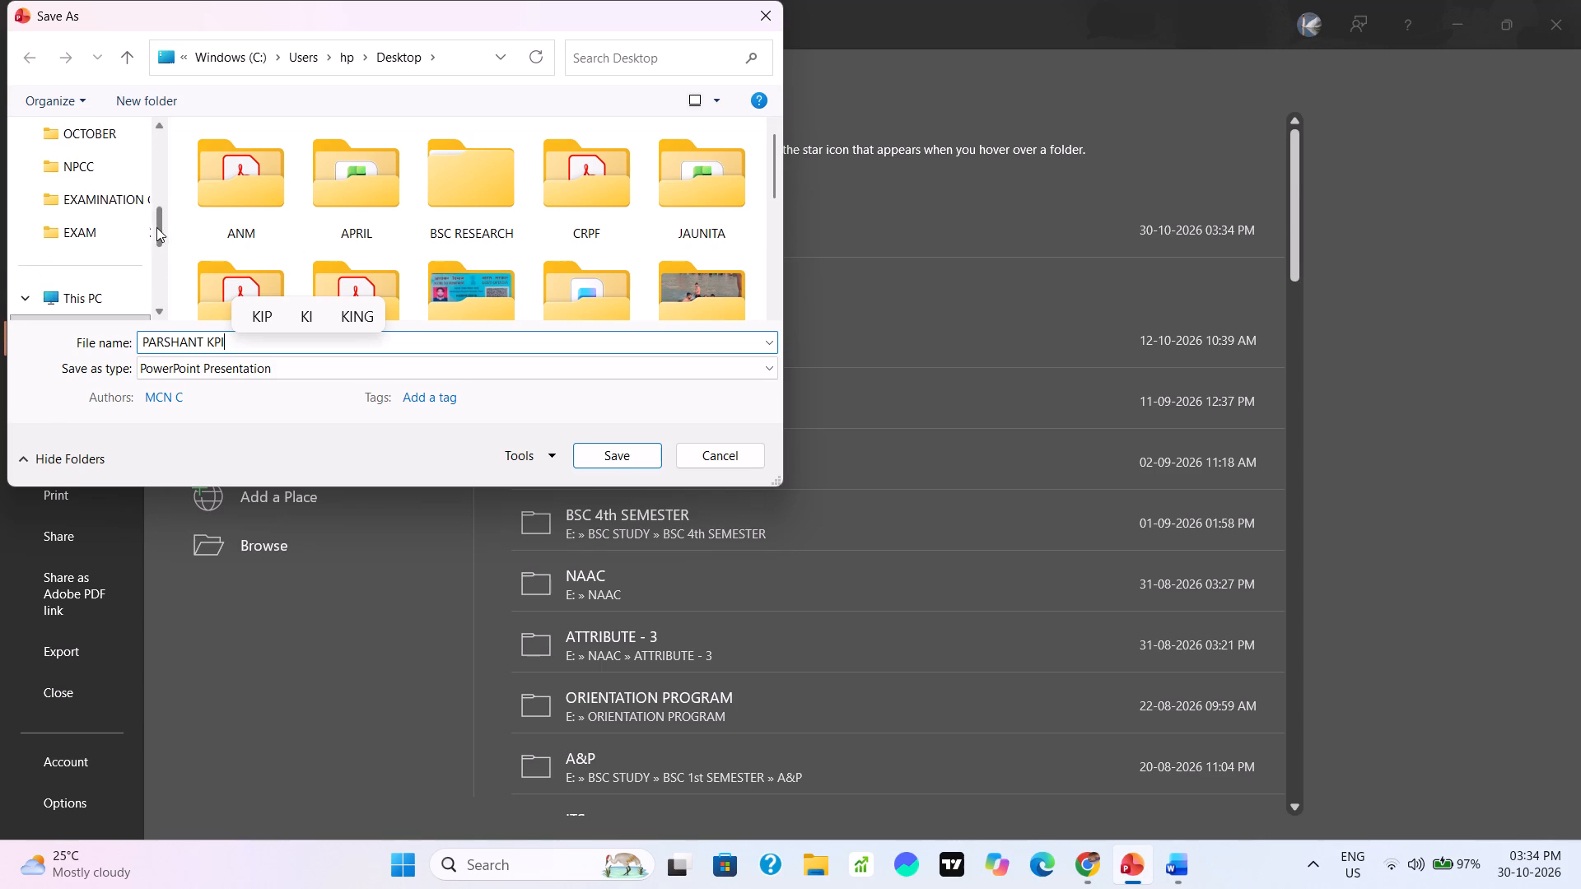
left_click_drag(156, 227, 155, 163)
left_click(102, 227)
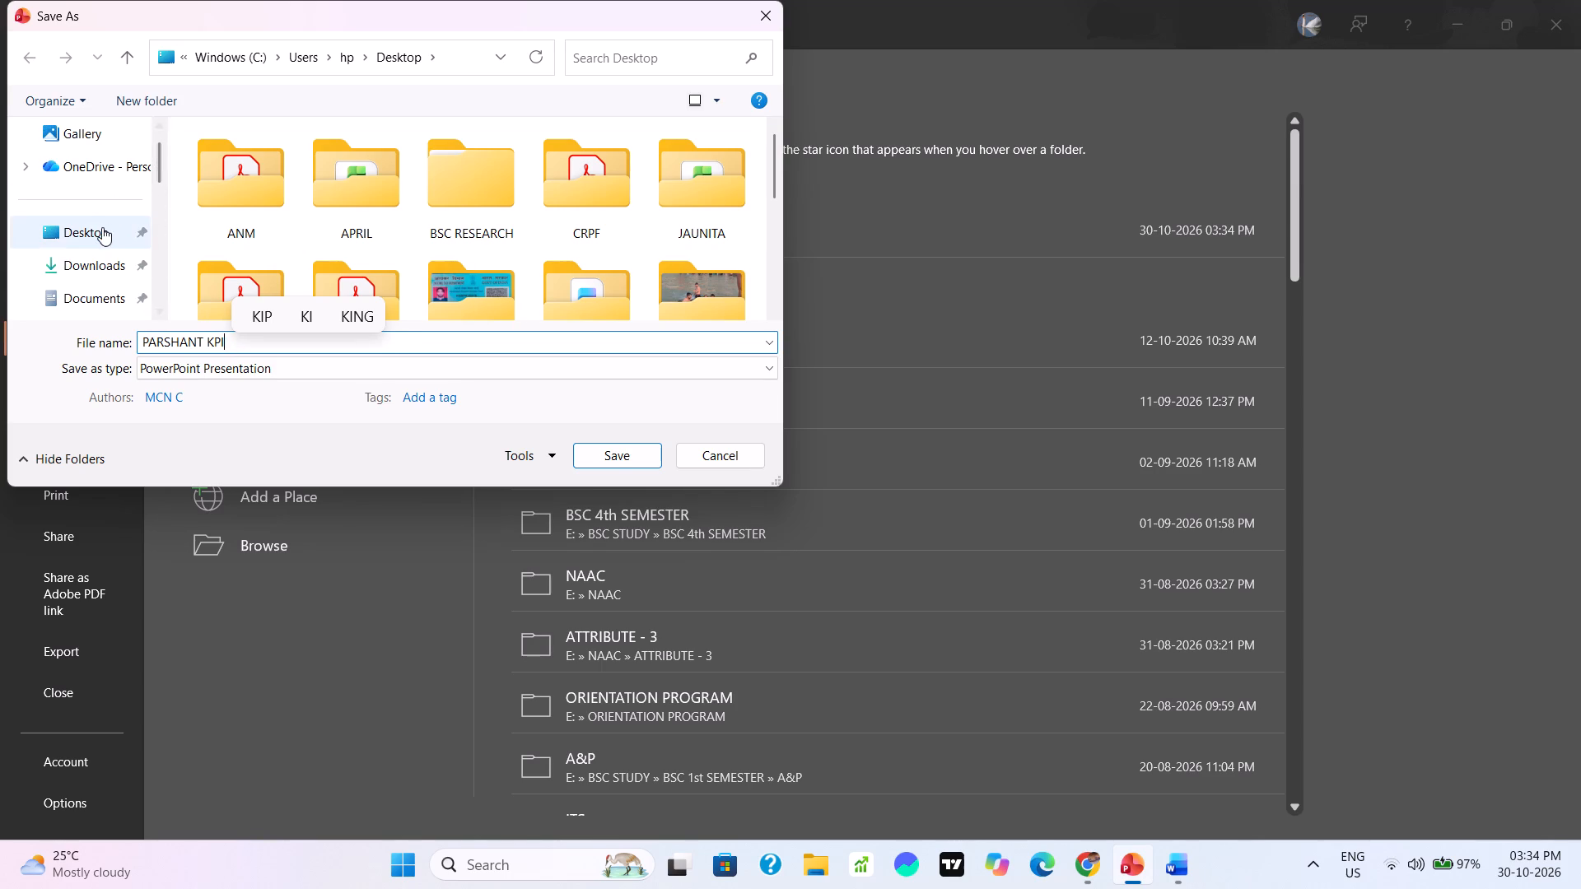
left_click(435, 337)
left_click(435, 337)
key("space")
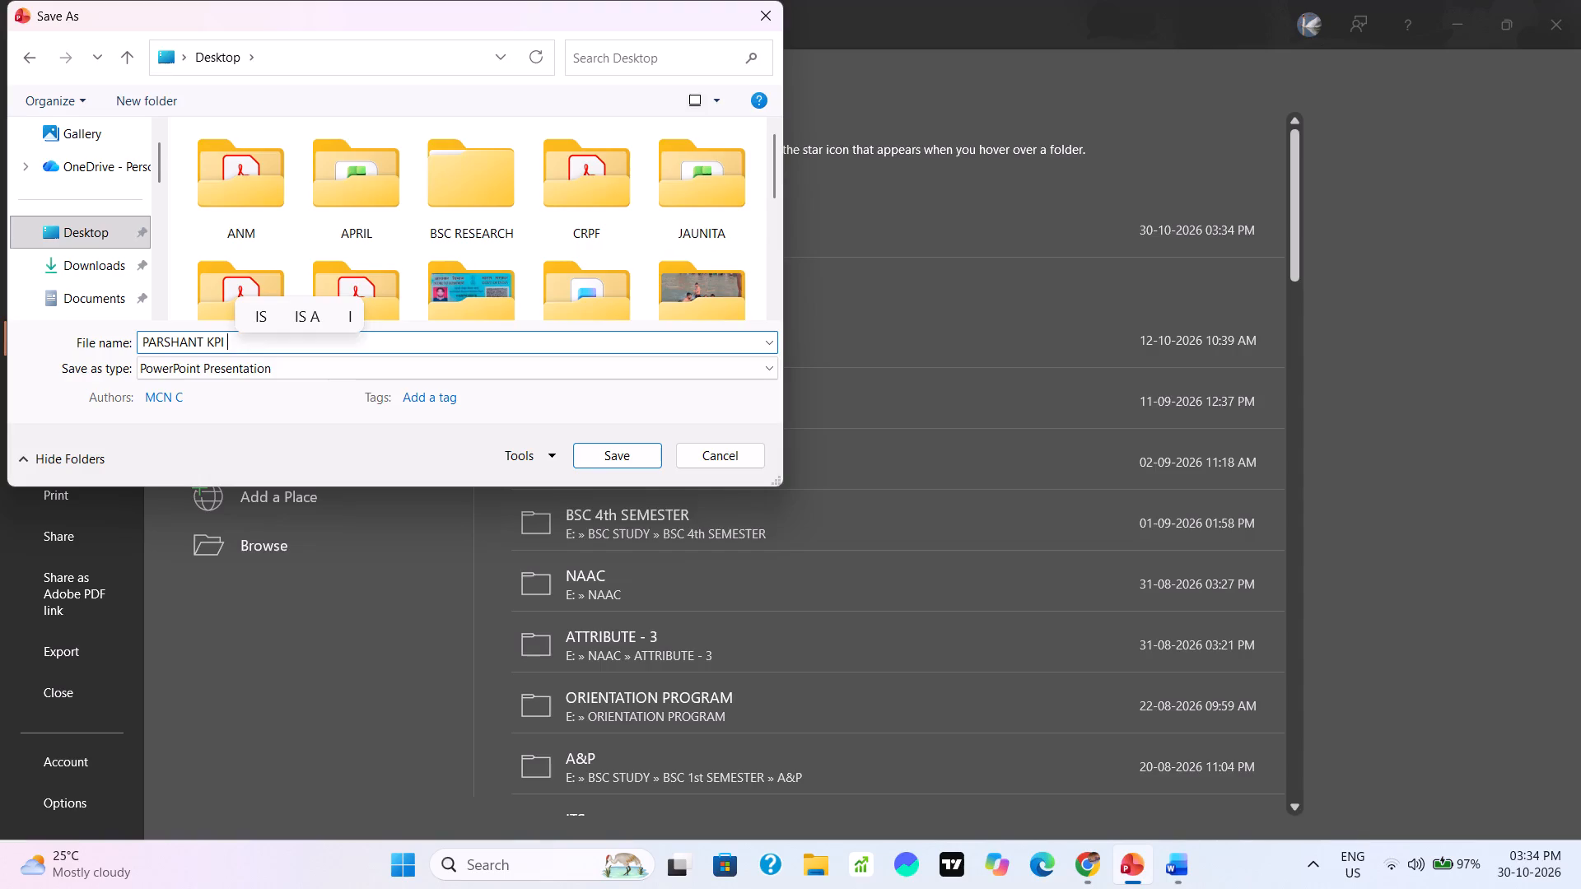
type("PPT")
left_click(626, 456)
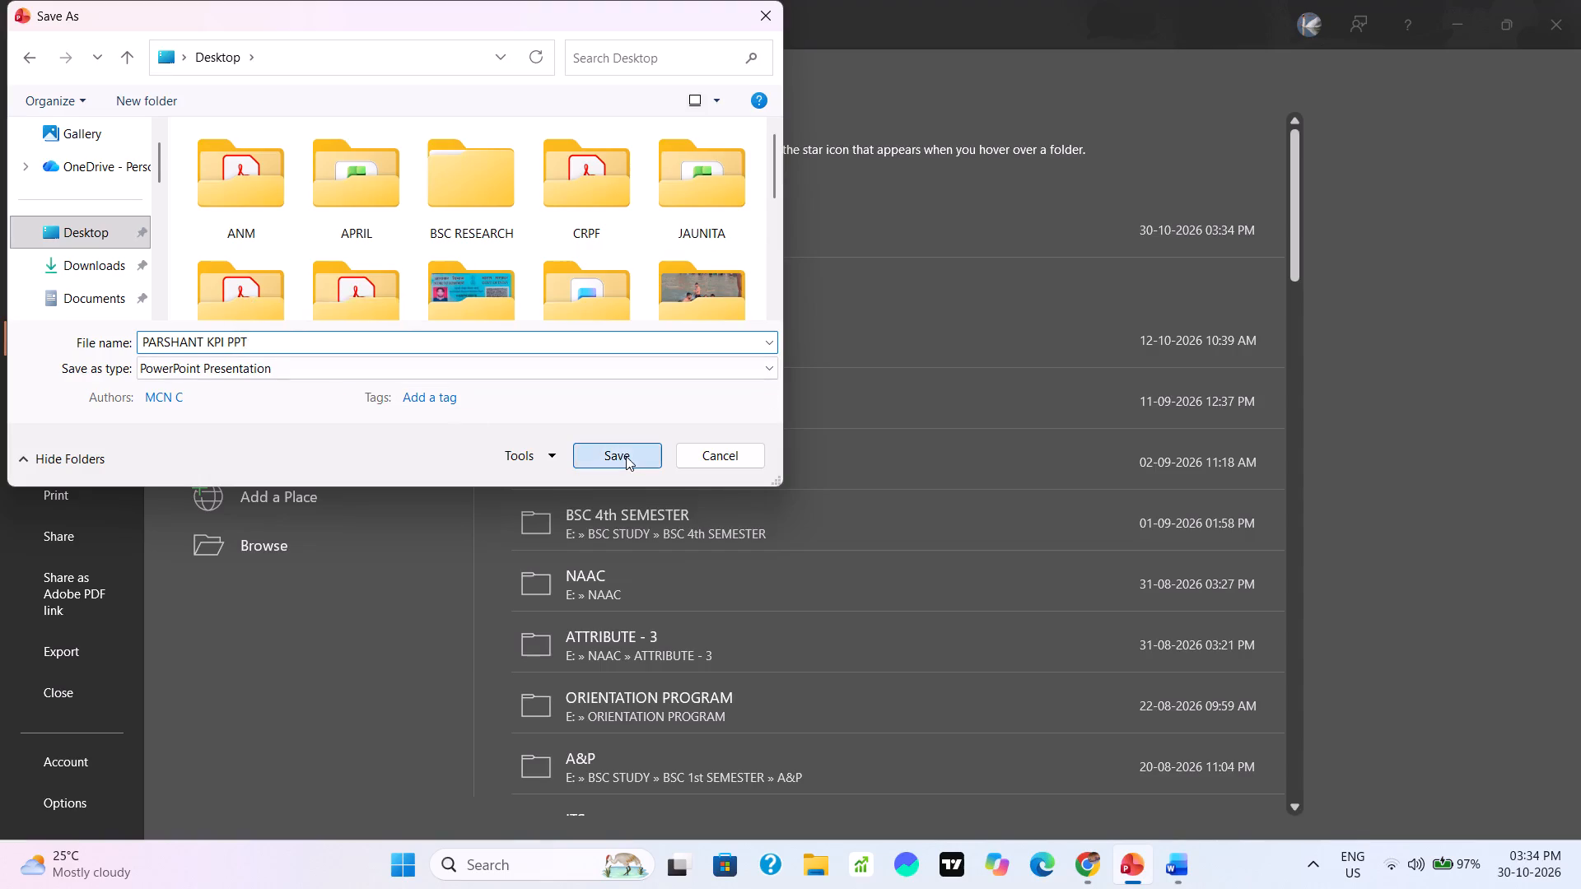
Close the presentation, the ChatGPT browser window and the KPI Mapping Report document to get back to the desktop.
left_click(1579, 0)
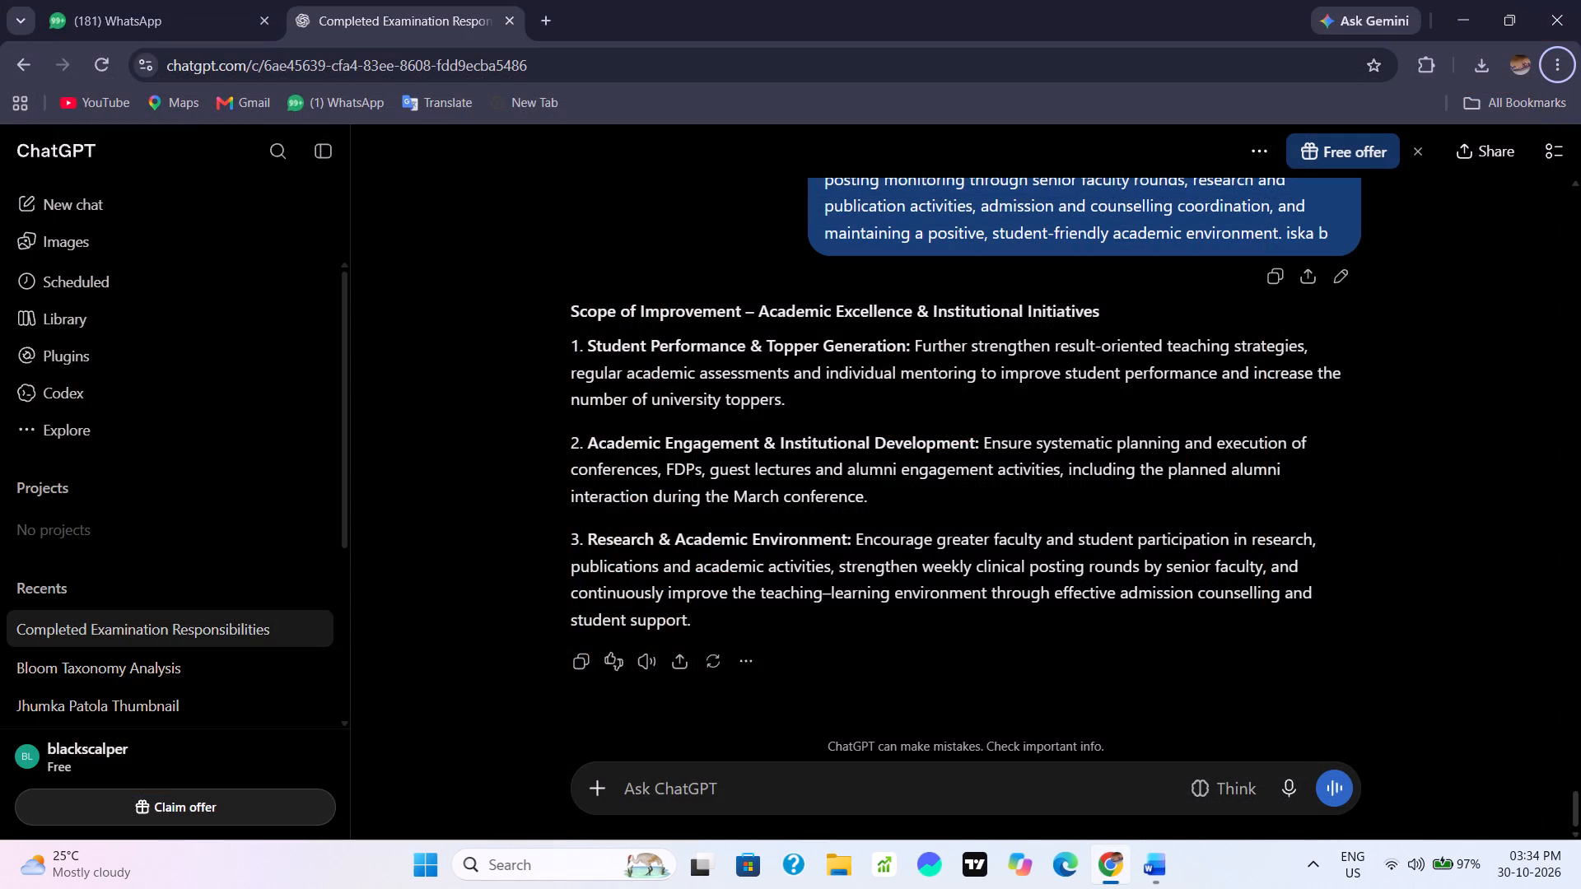
left_click(1546, 20)
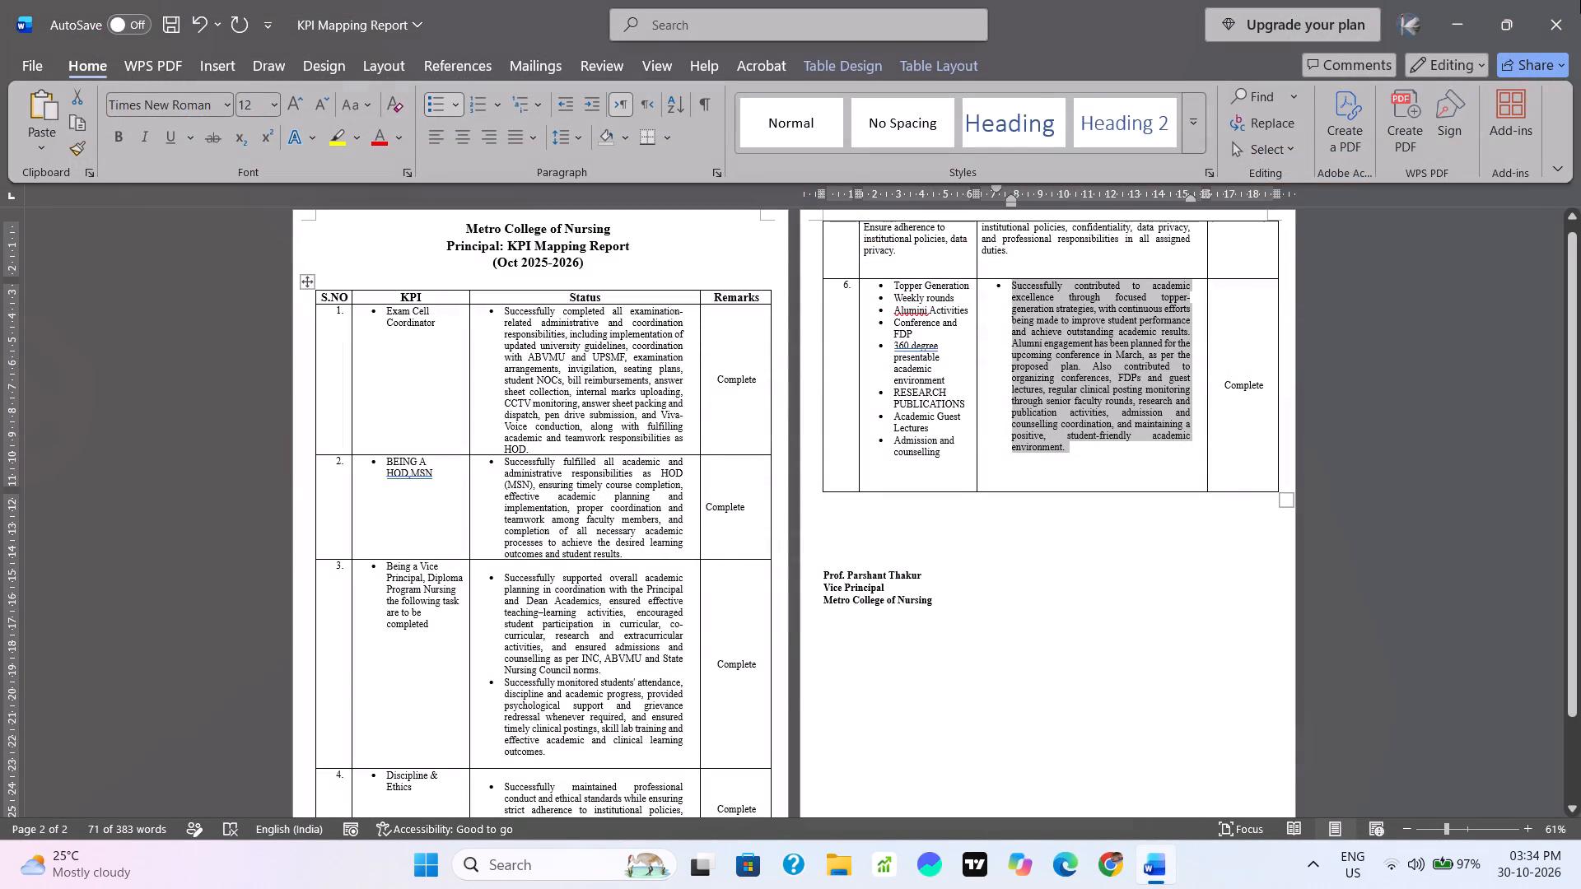
left_click(1579, 1)
left_click(781, 574)
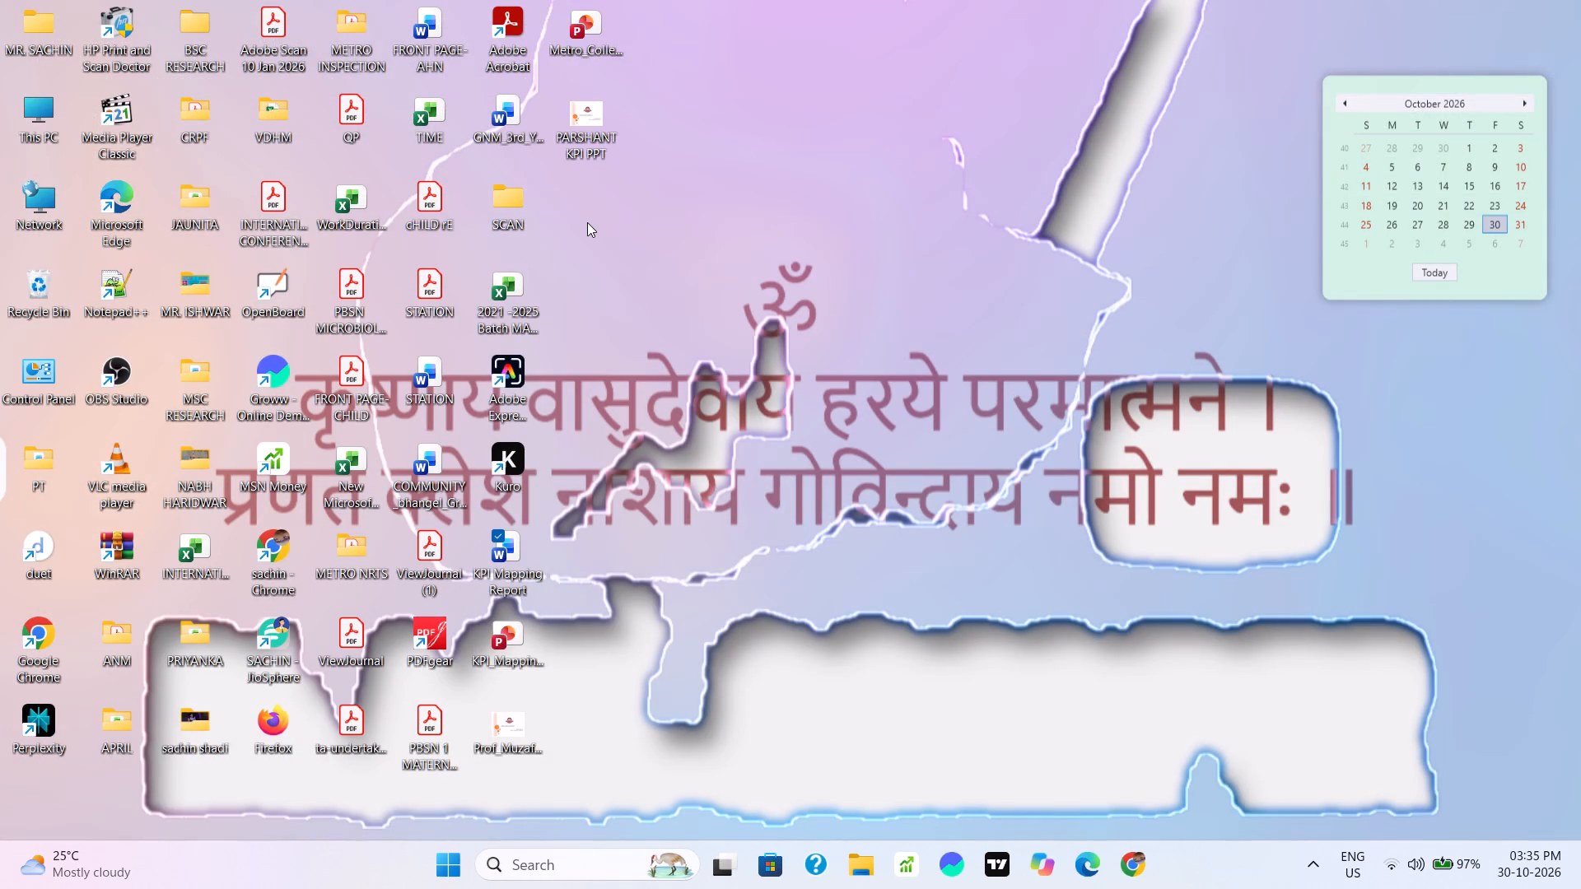
Open PARSHANT KPI PPT from the desktop and review its slides in the slide show, starting at the title slide.
double_click(589, 122)
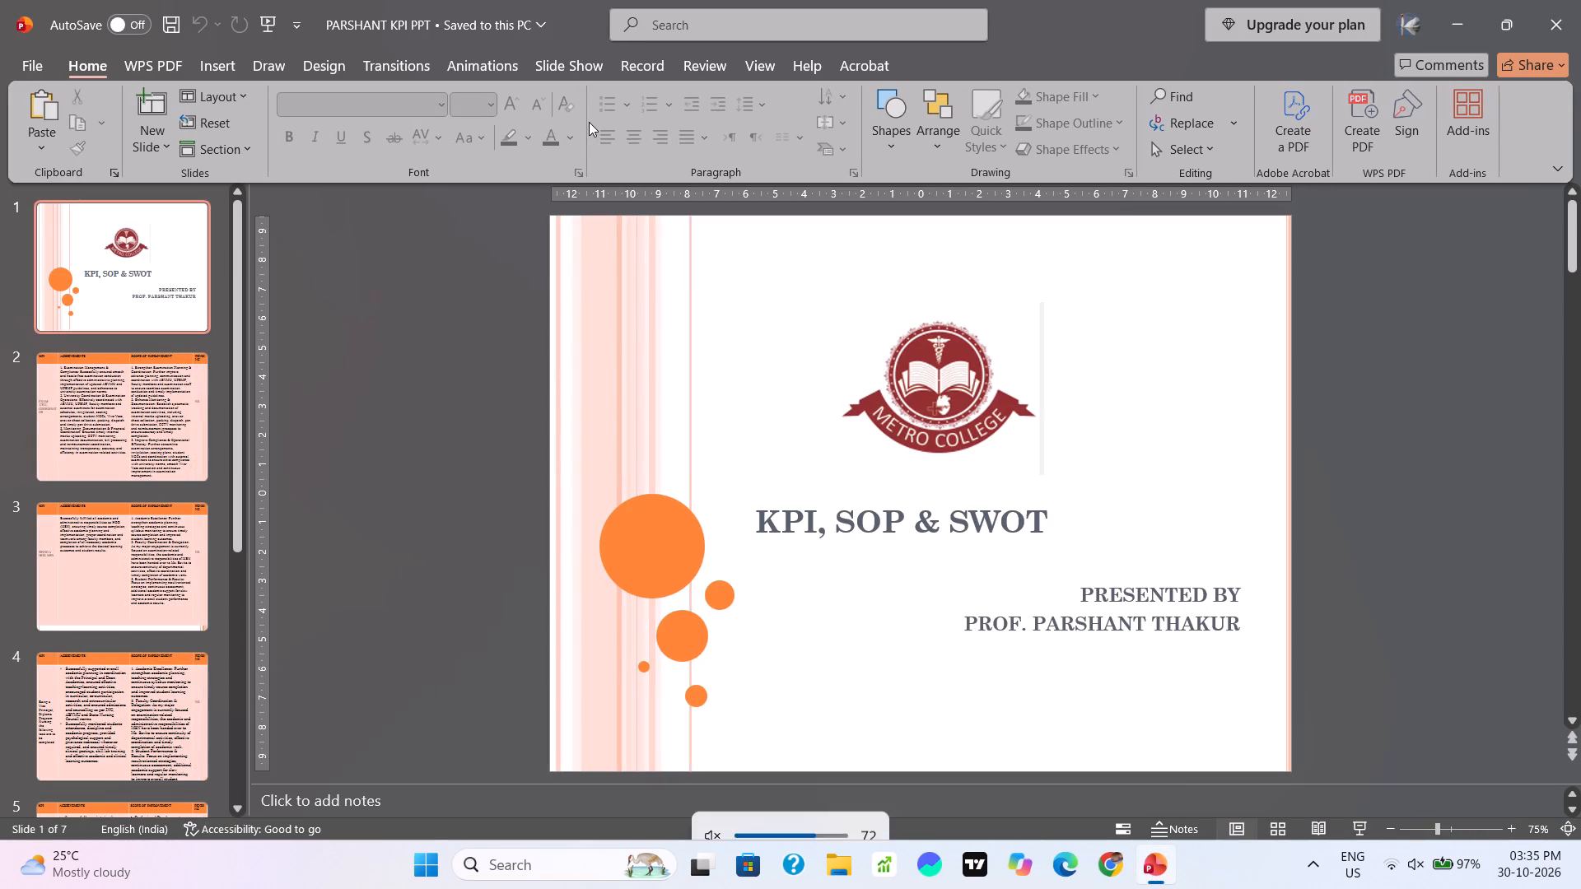
left_click(1362, 826)
key("Down")
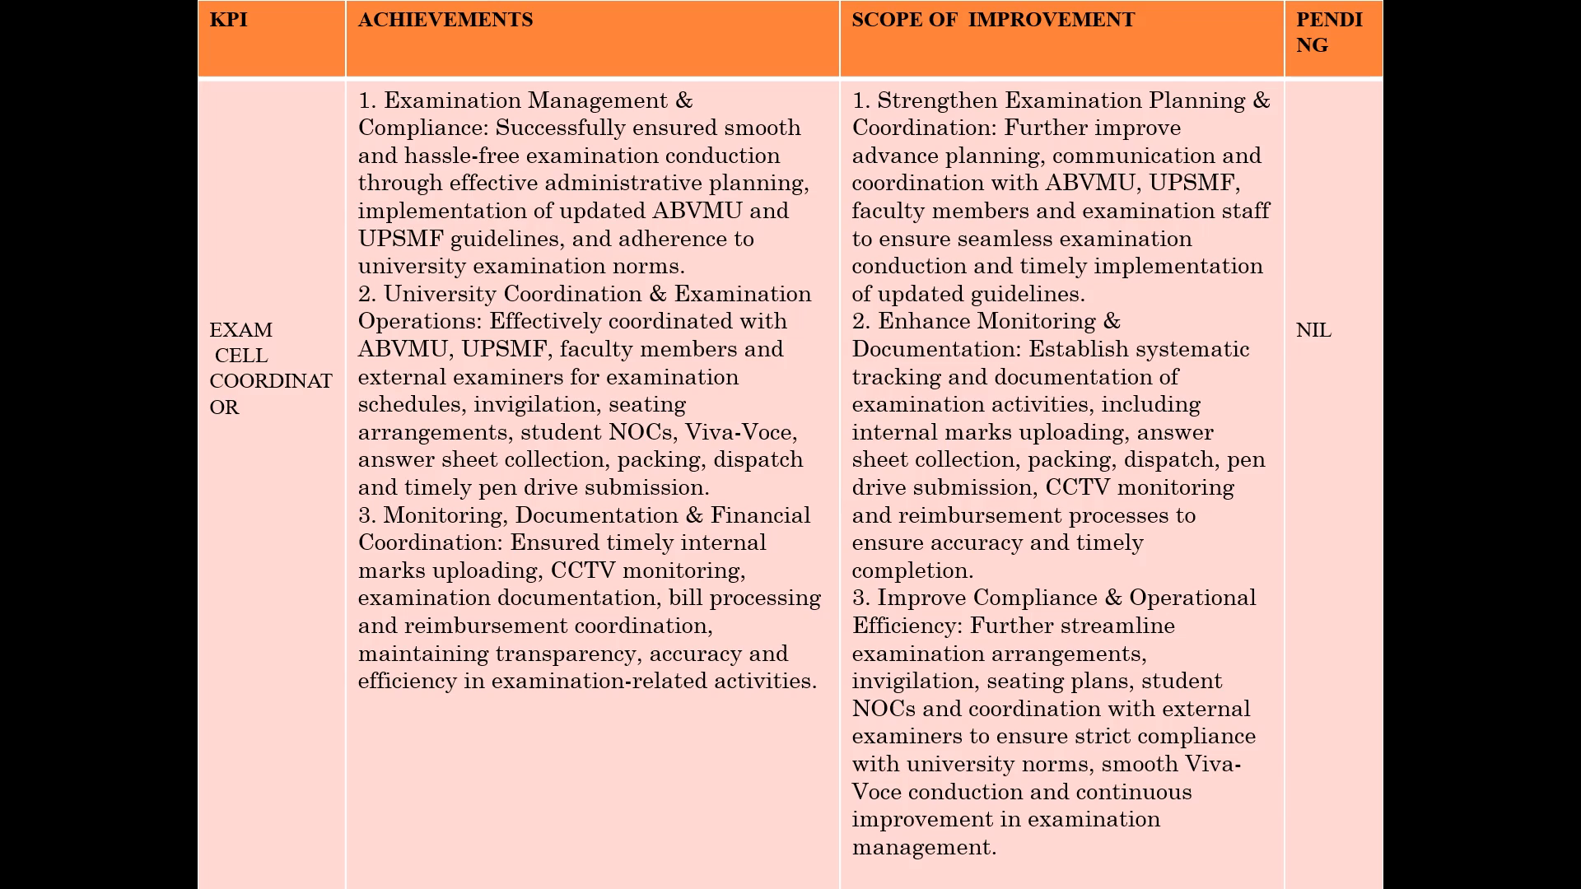
key("Down")
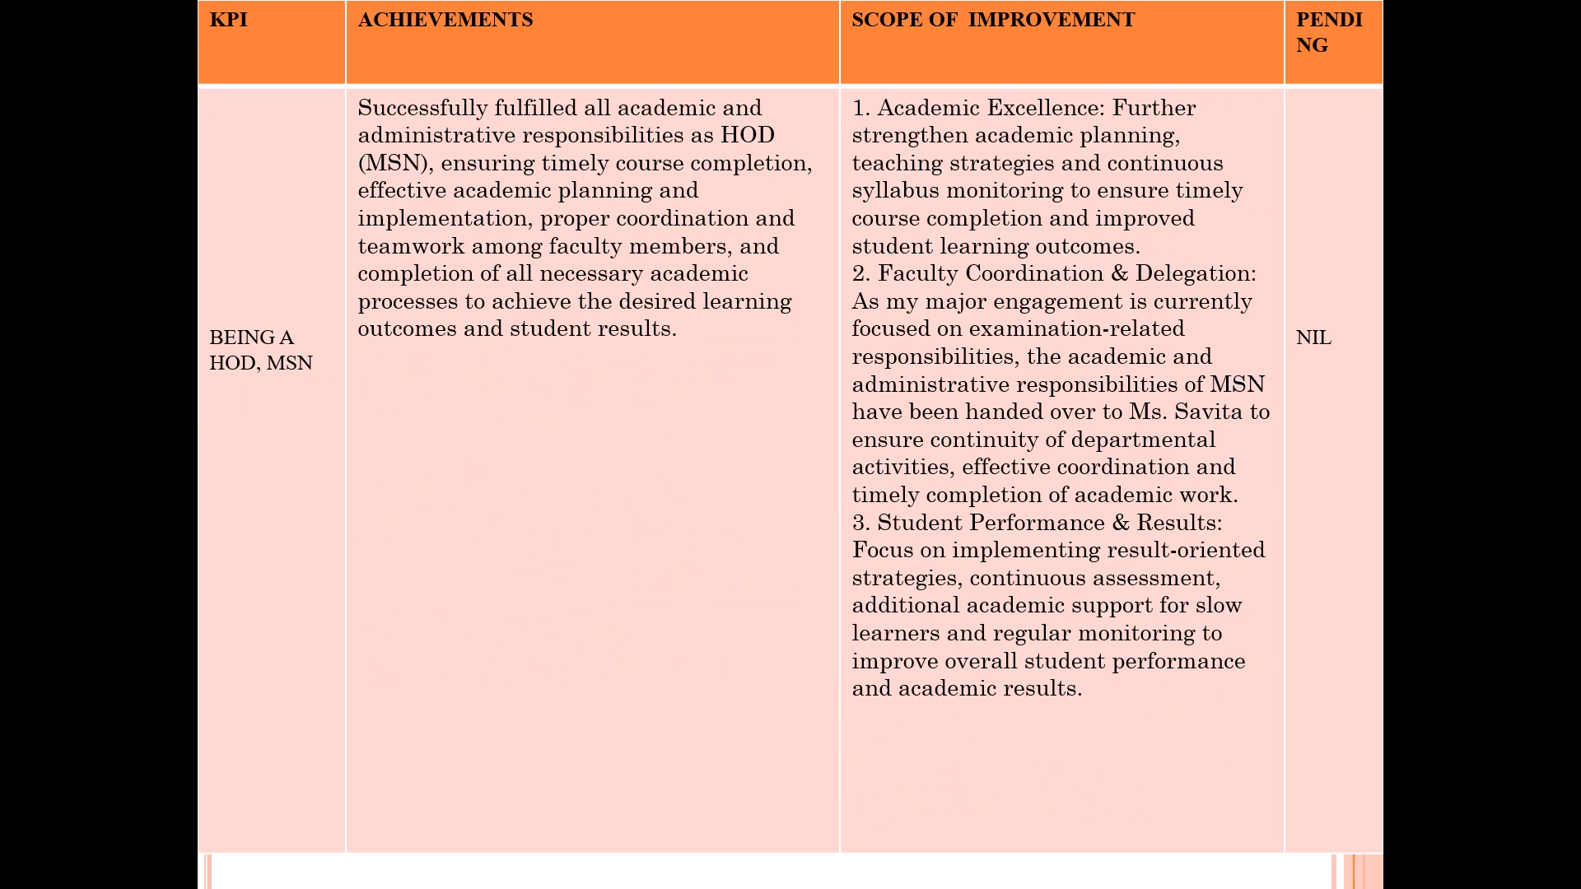
key("Down")
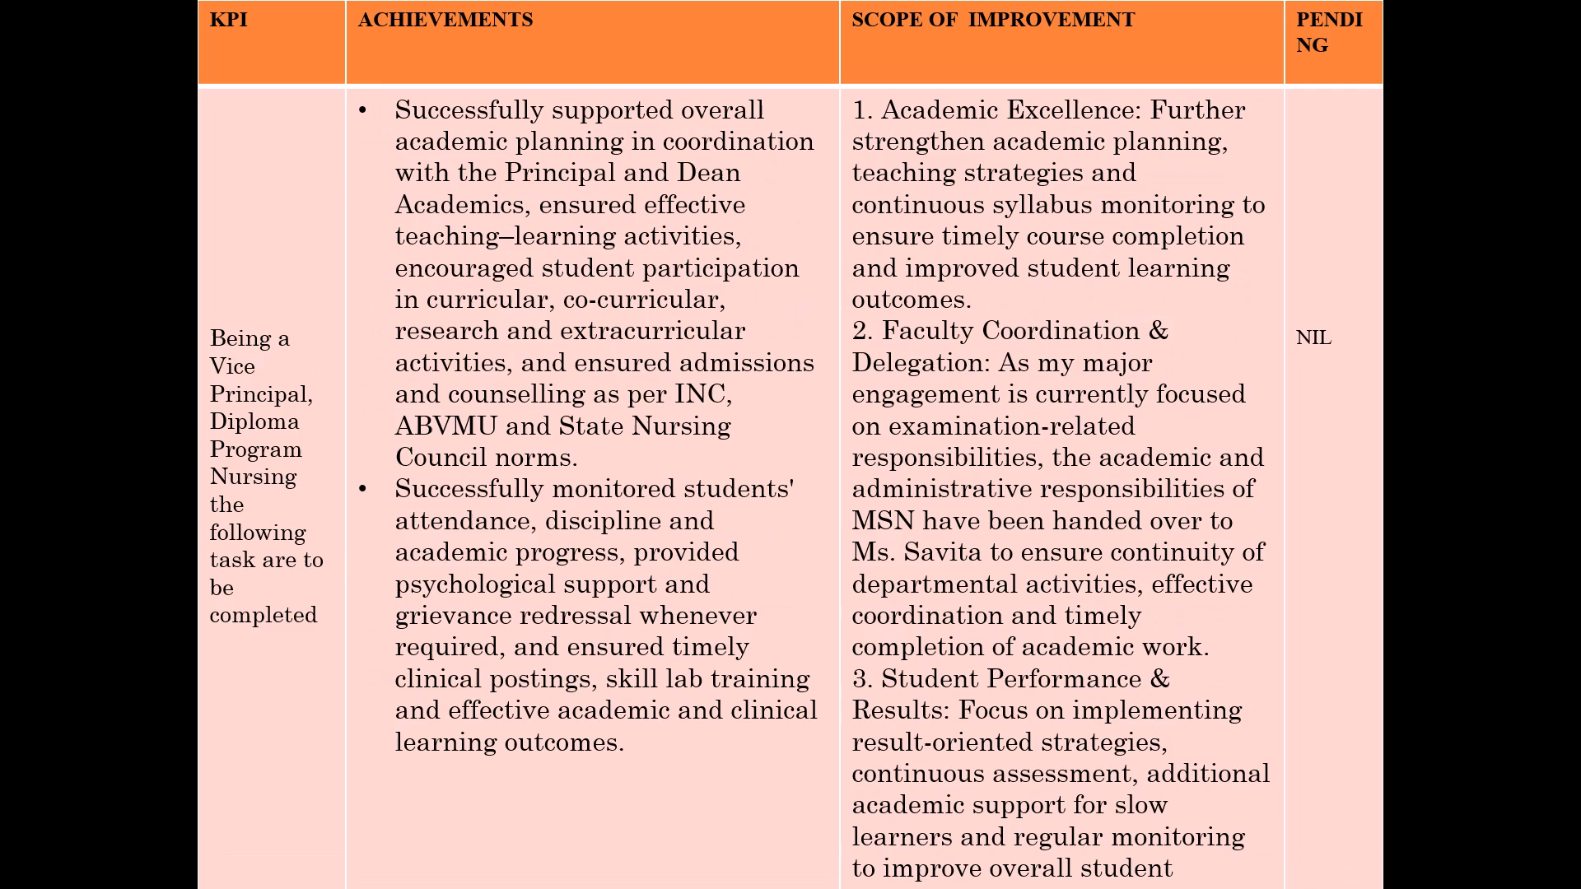